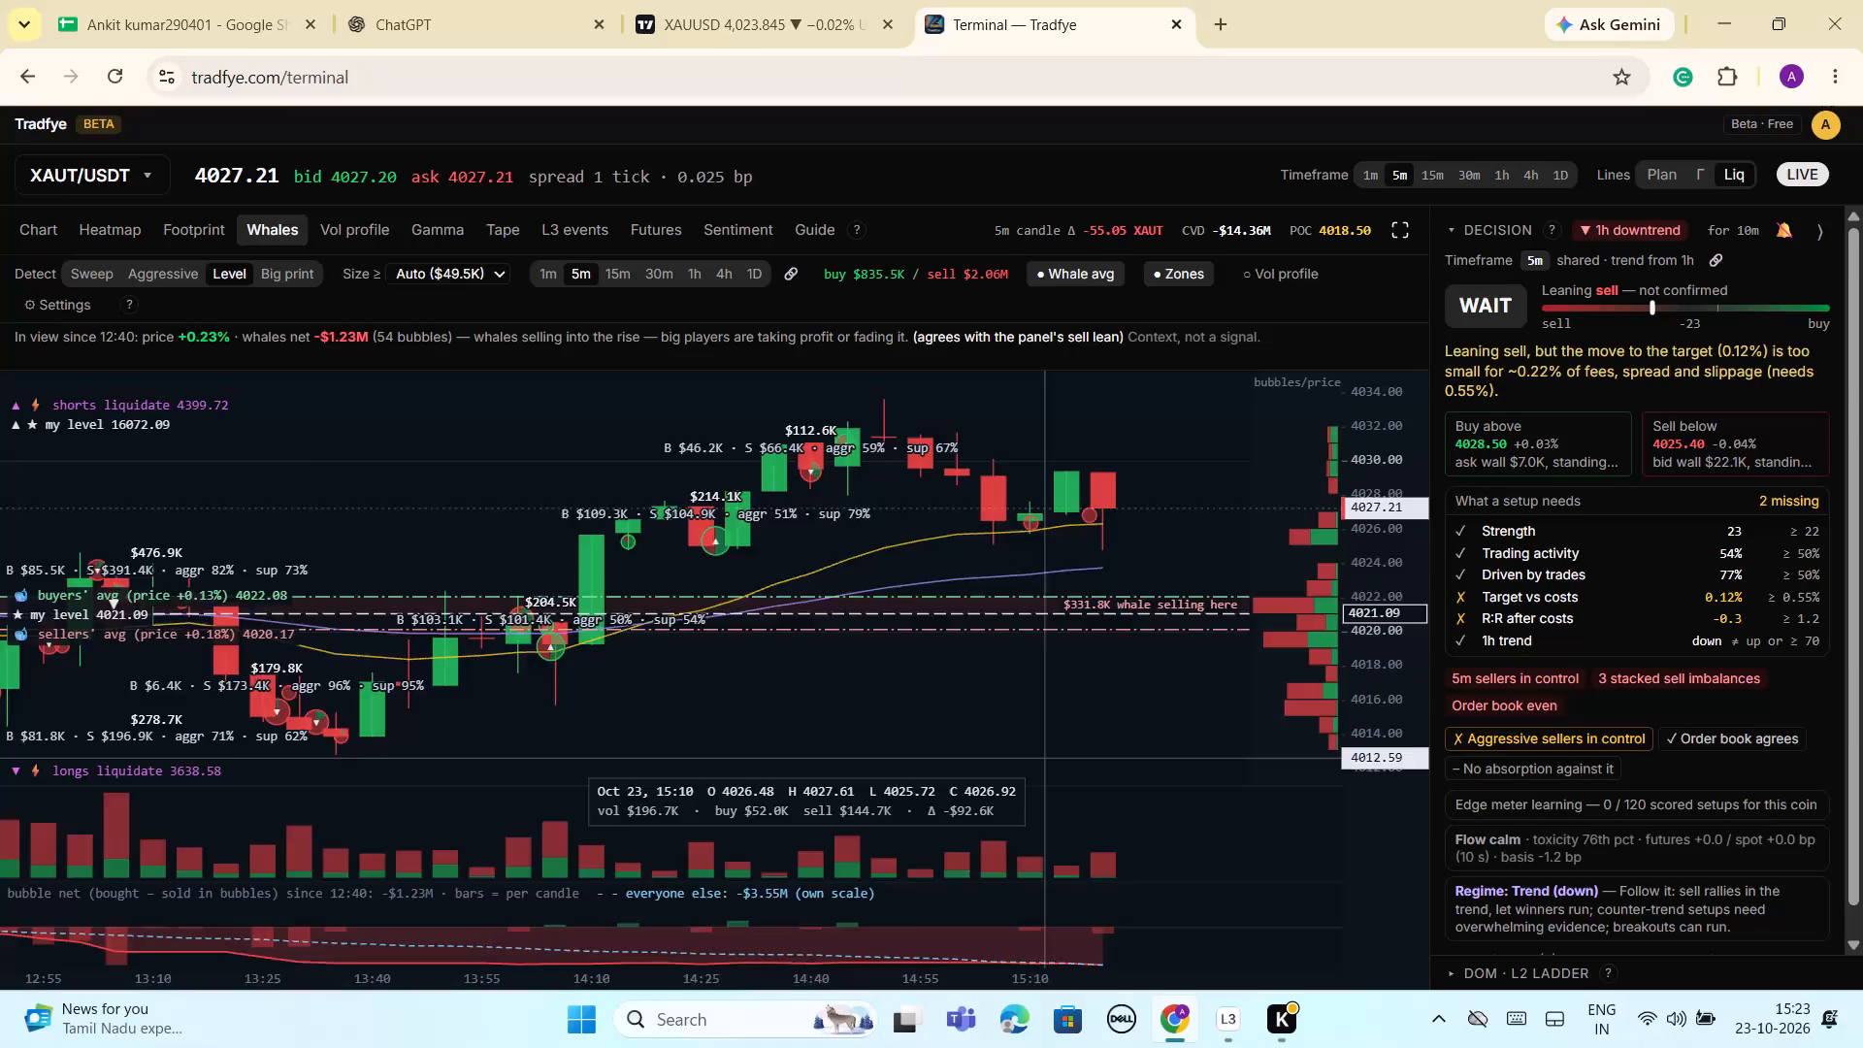
Examine the XAUT/USDT whale bubbles, average lines and buying and selling zones on the 5-minute chart across short and long time ranges.
scroll(1045, 758, up, 5)
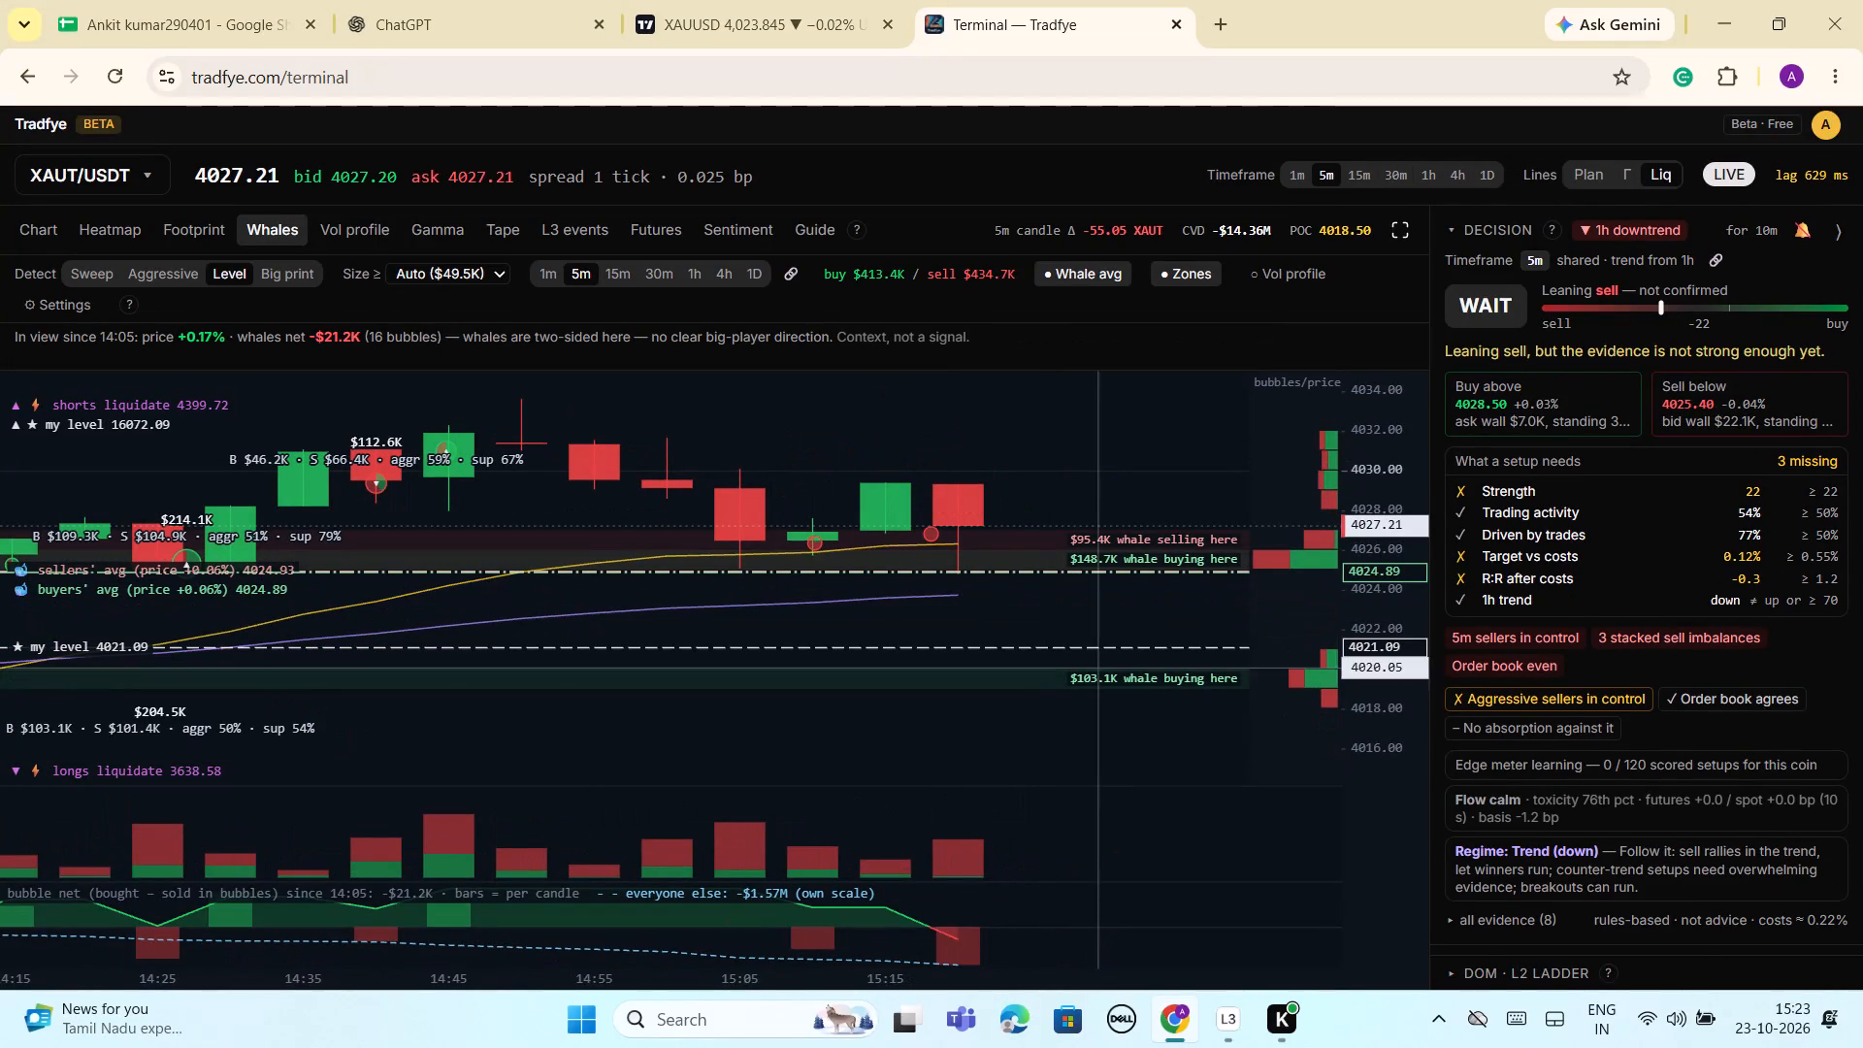
scroll(1093, 563, up, 2)
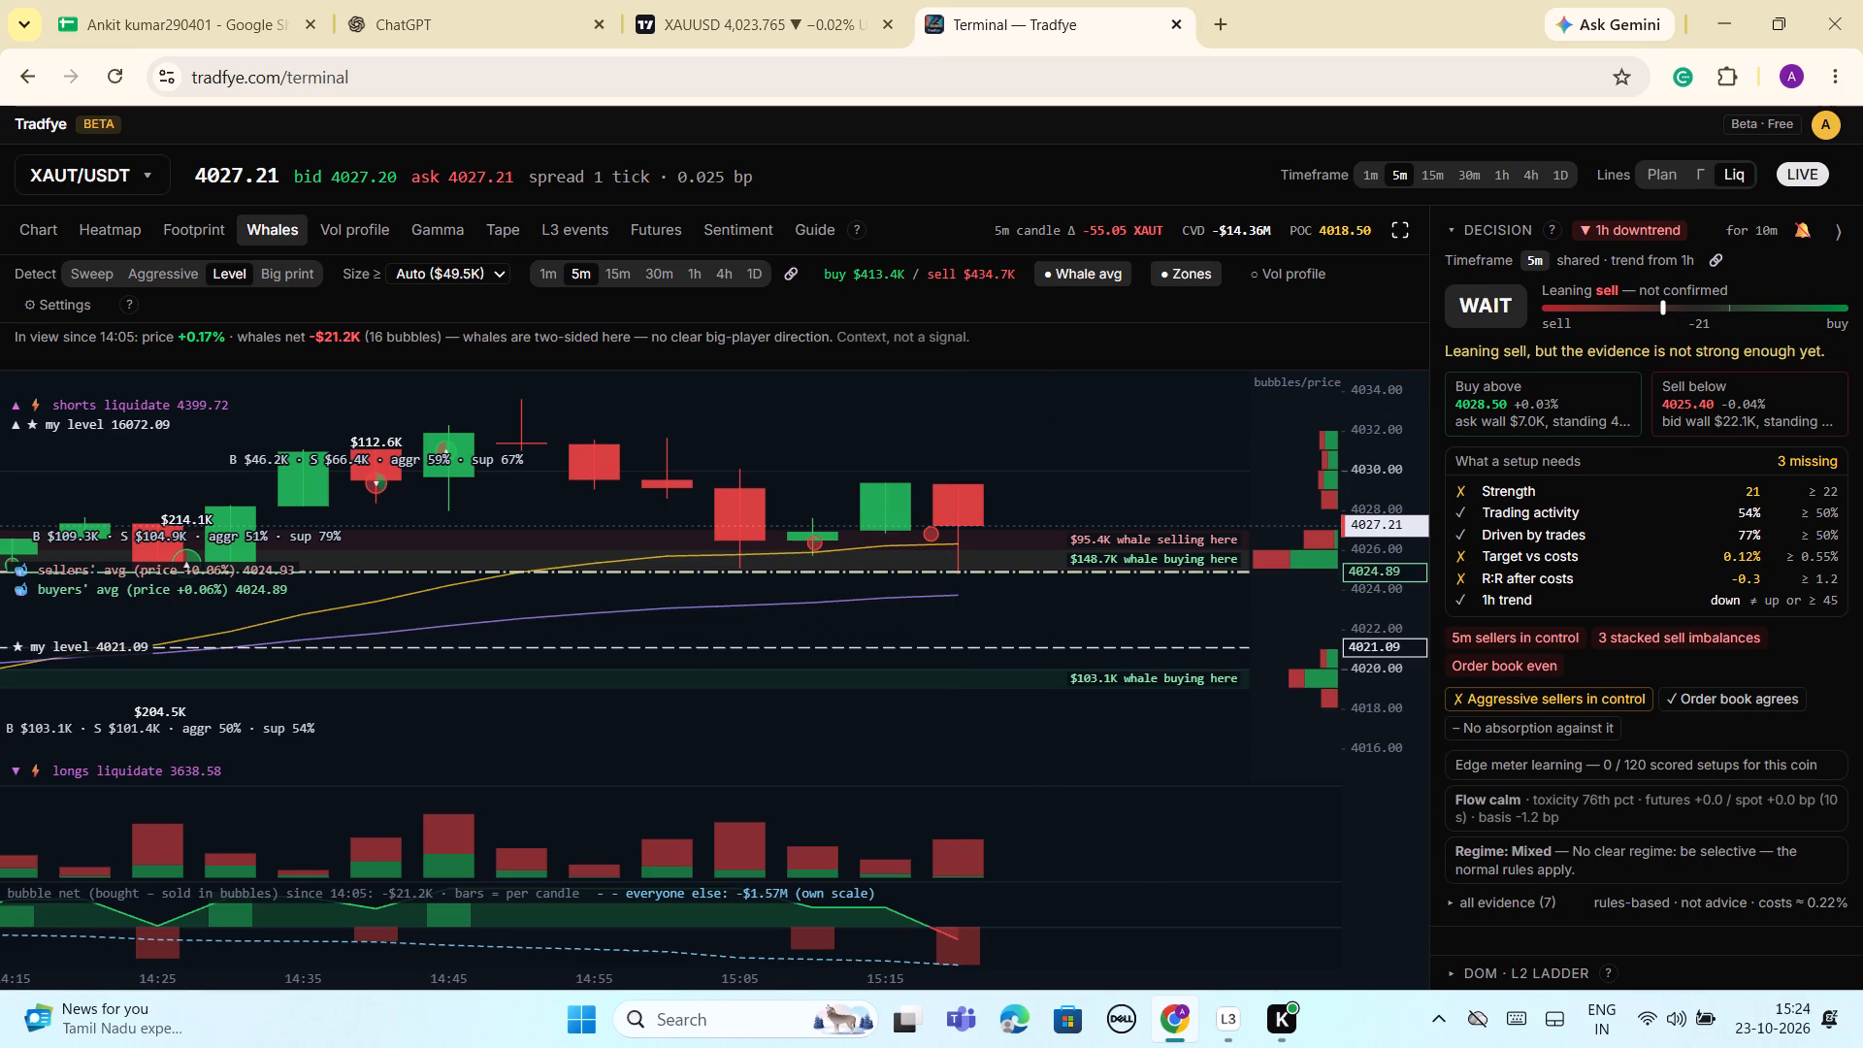
scroll(924, 560, down, 2)
scroll(1149, 594, down, 2)
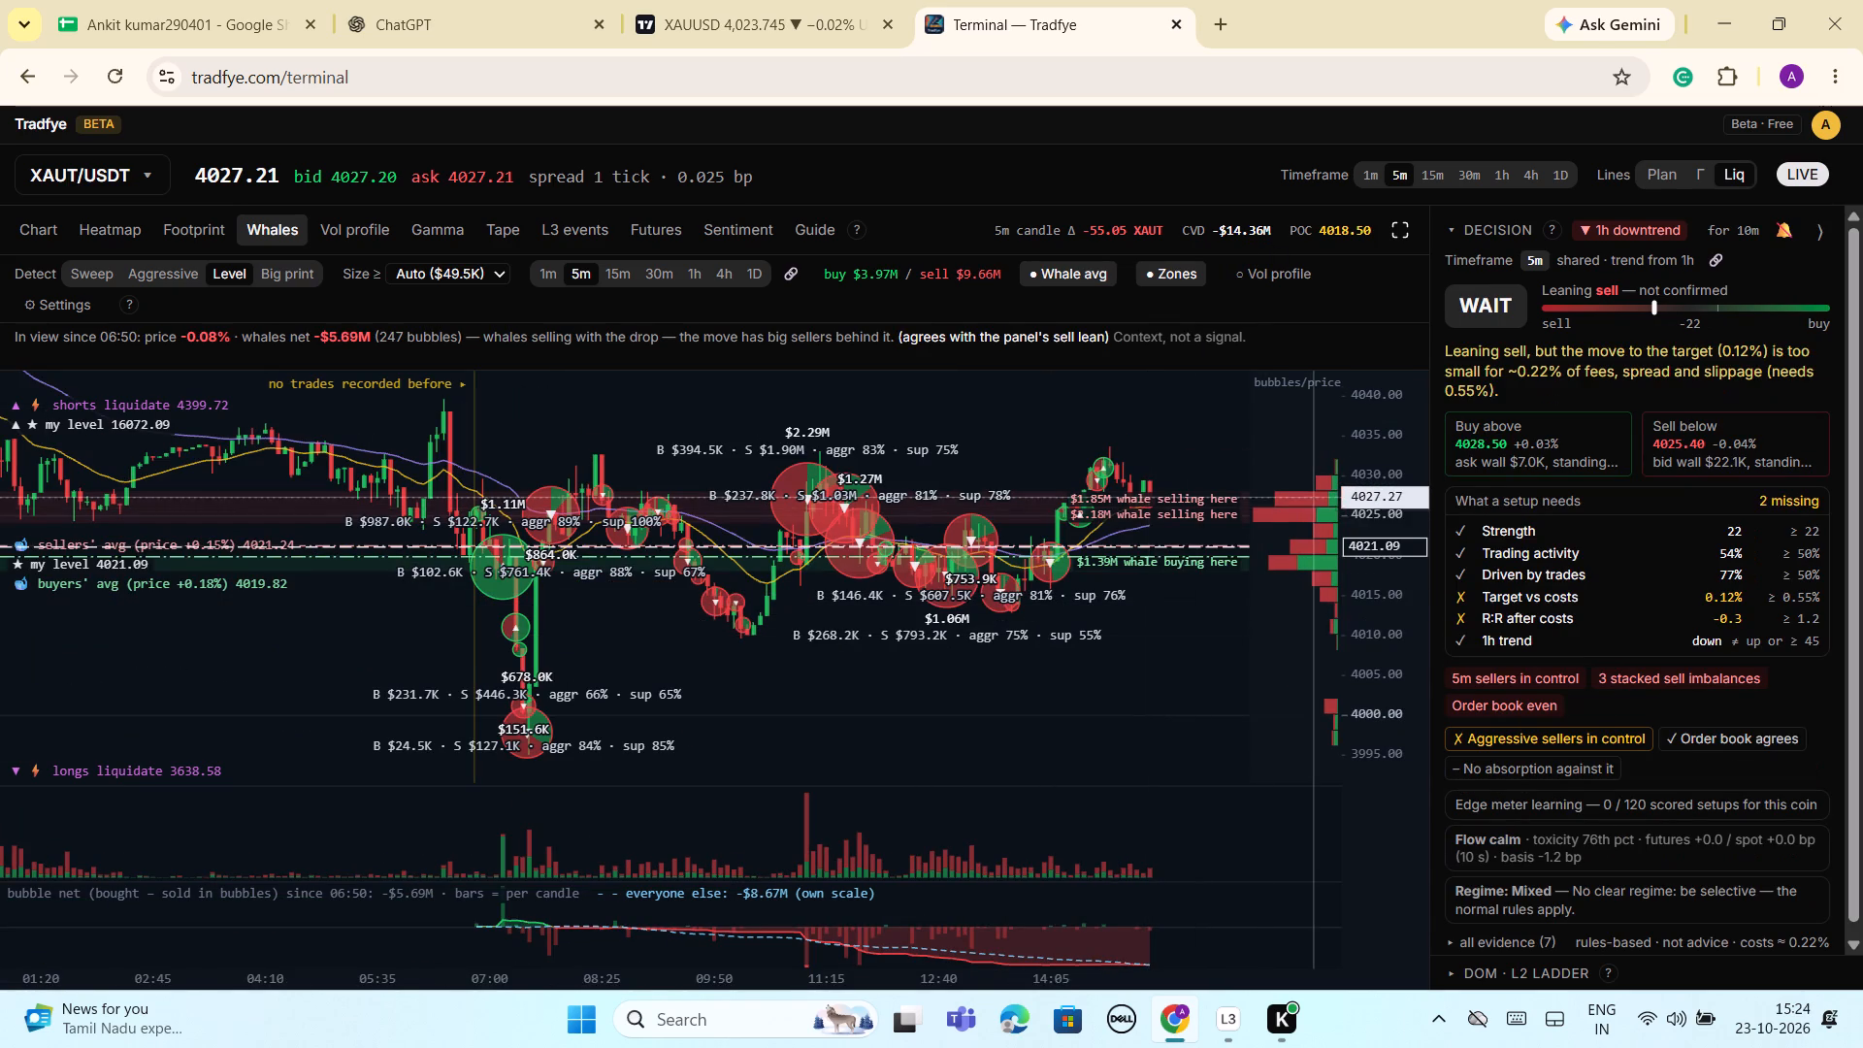
scroll(1153, 563, down, 1)
scroll(1276, 623, up, 3)
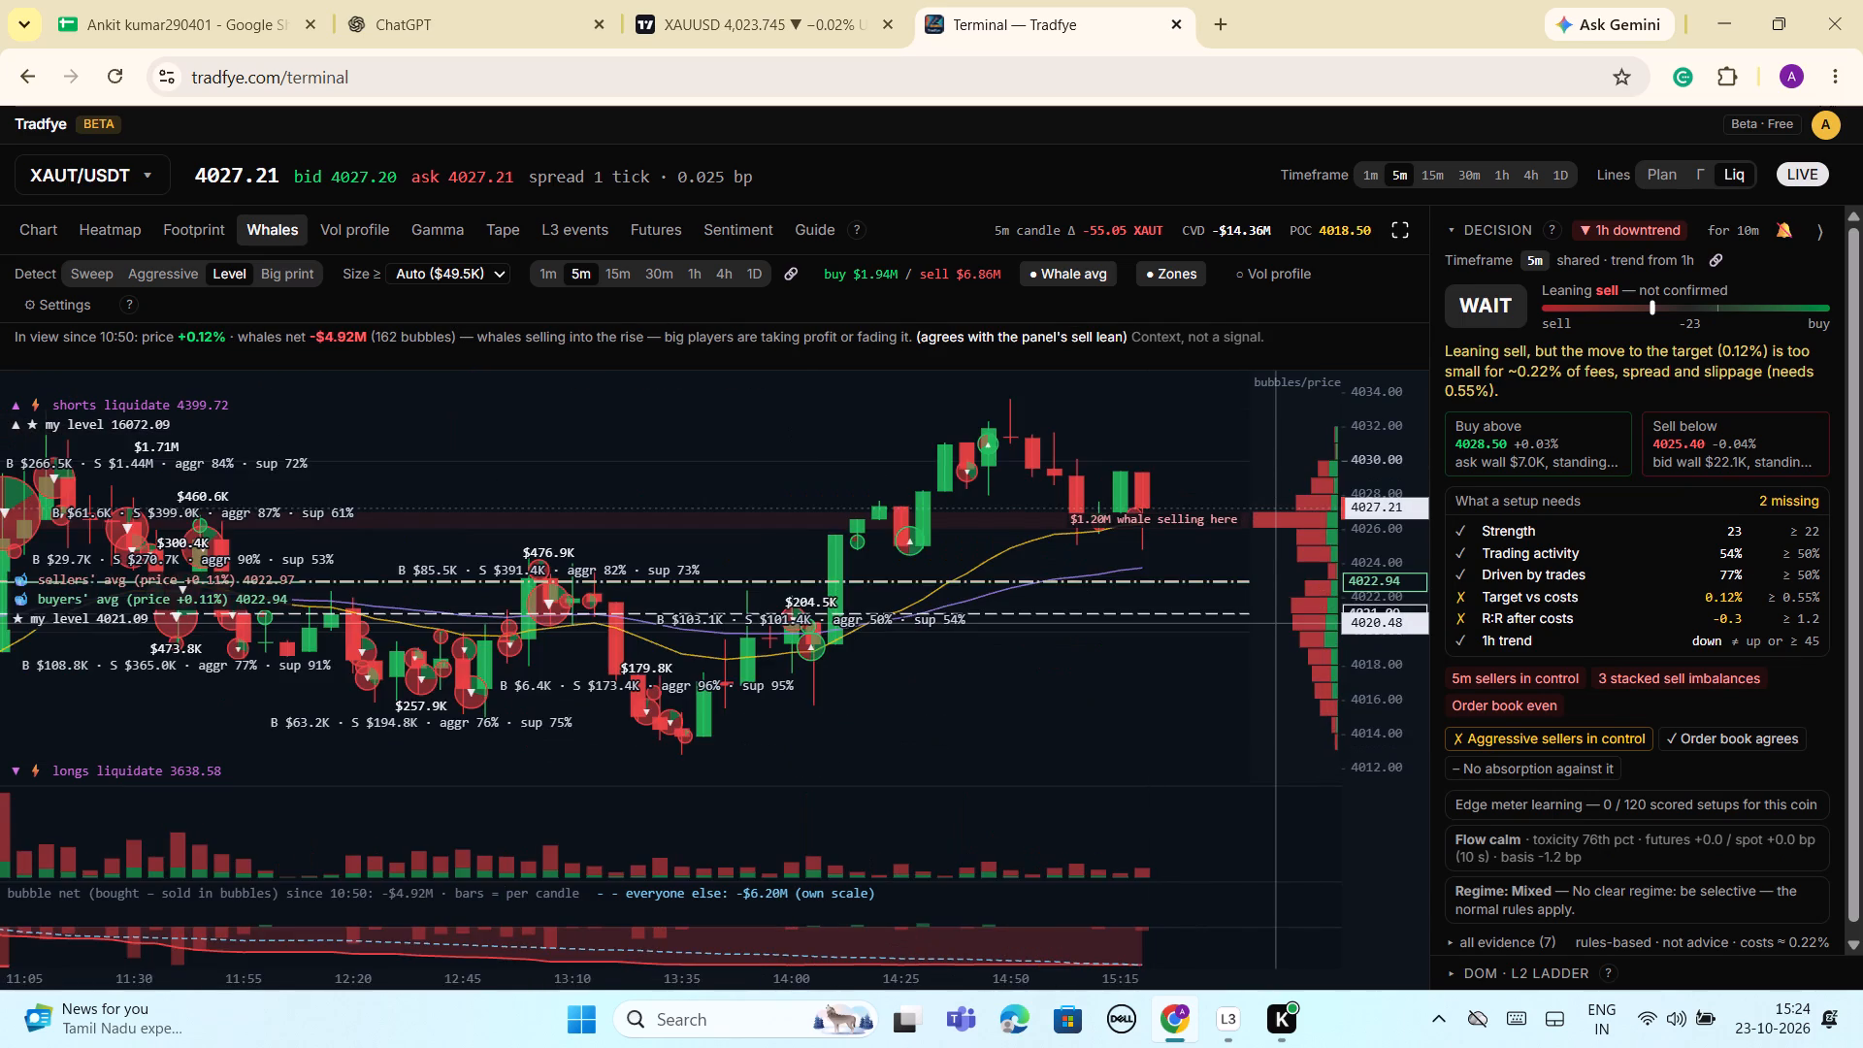
scroll(1276, 623, up, 8)
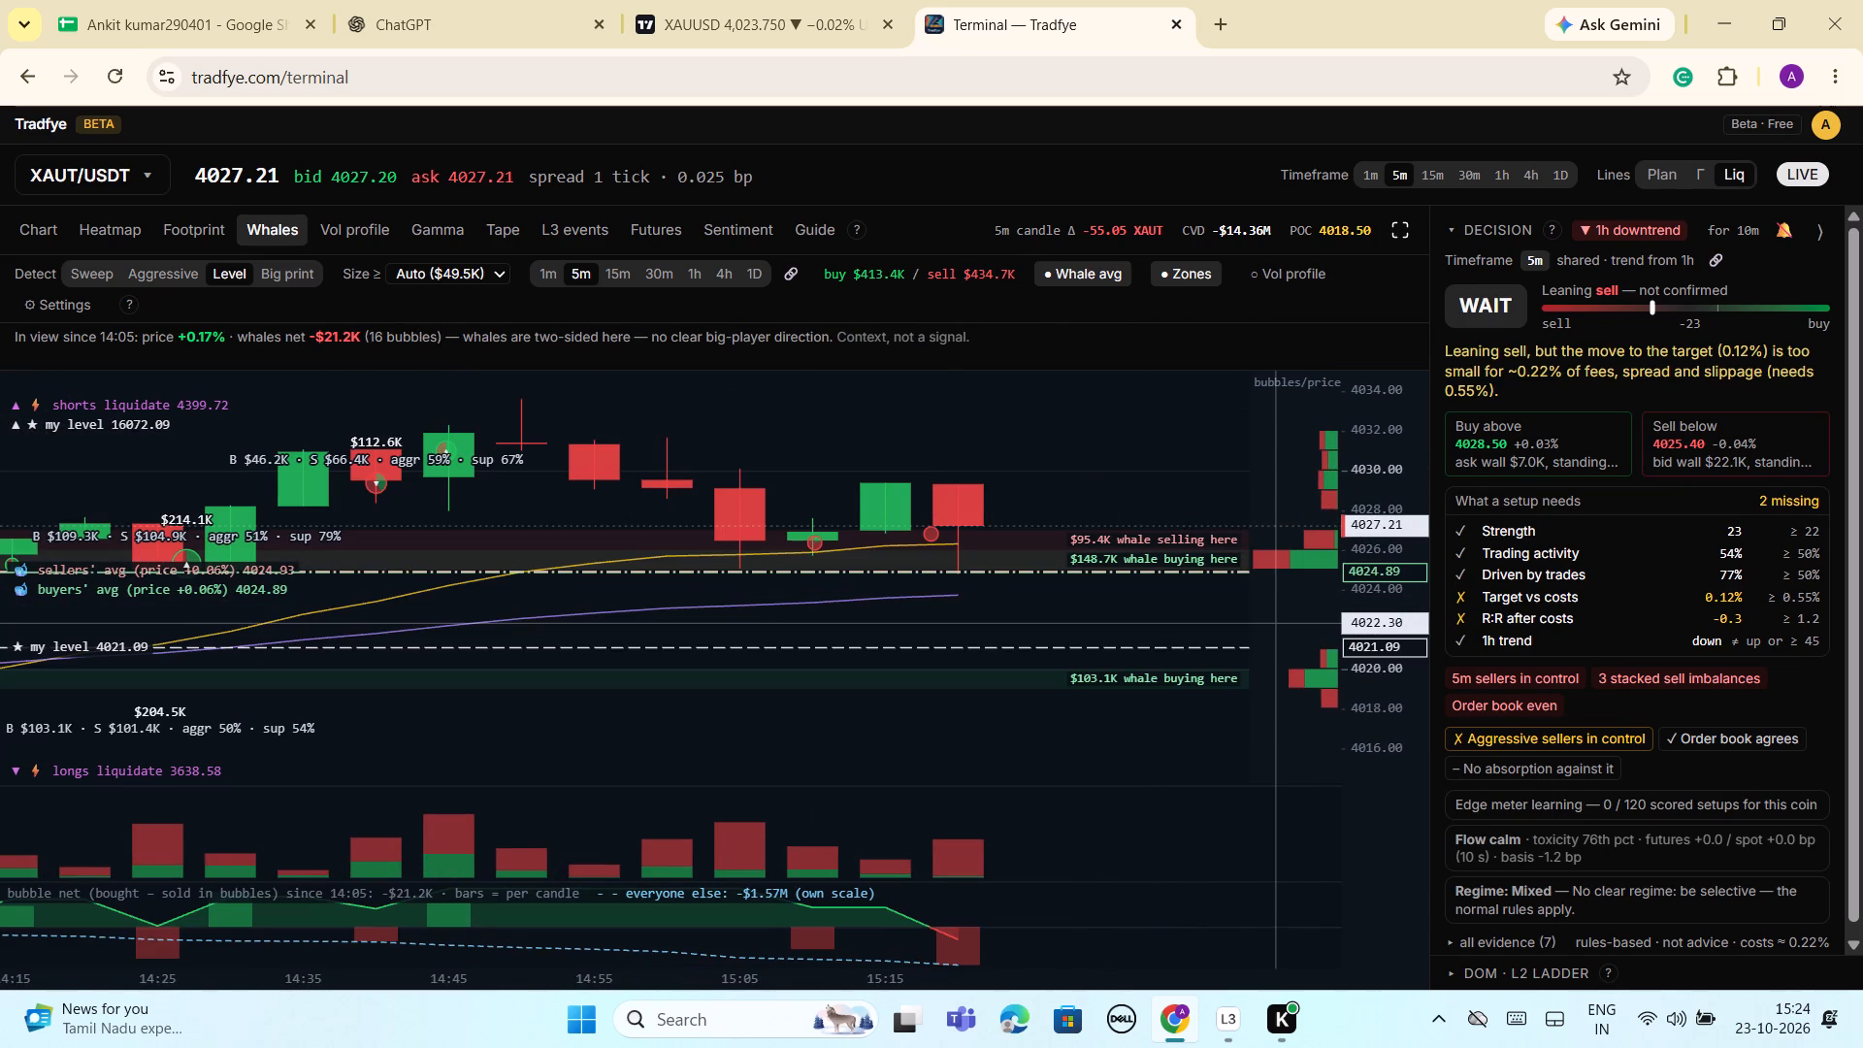
scroll(904, 809, down, 4)
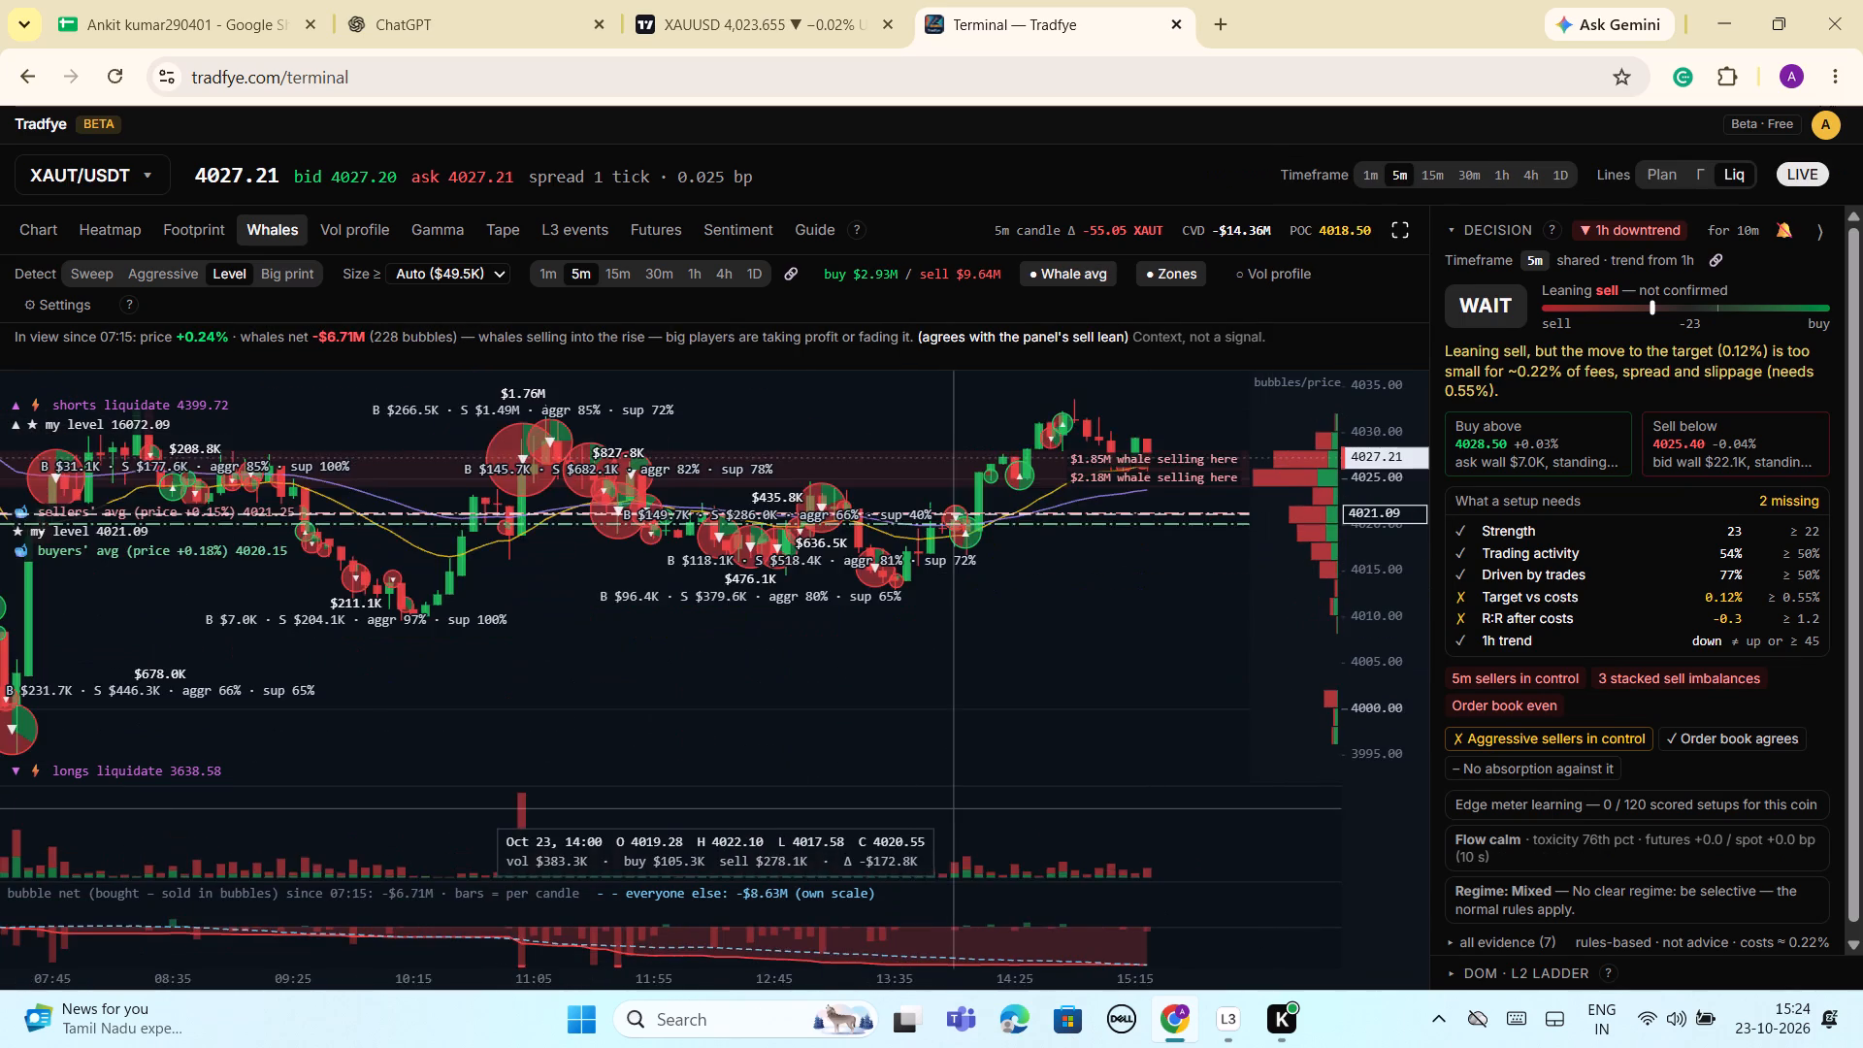
scroll(954, 808, down, 6)
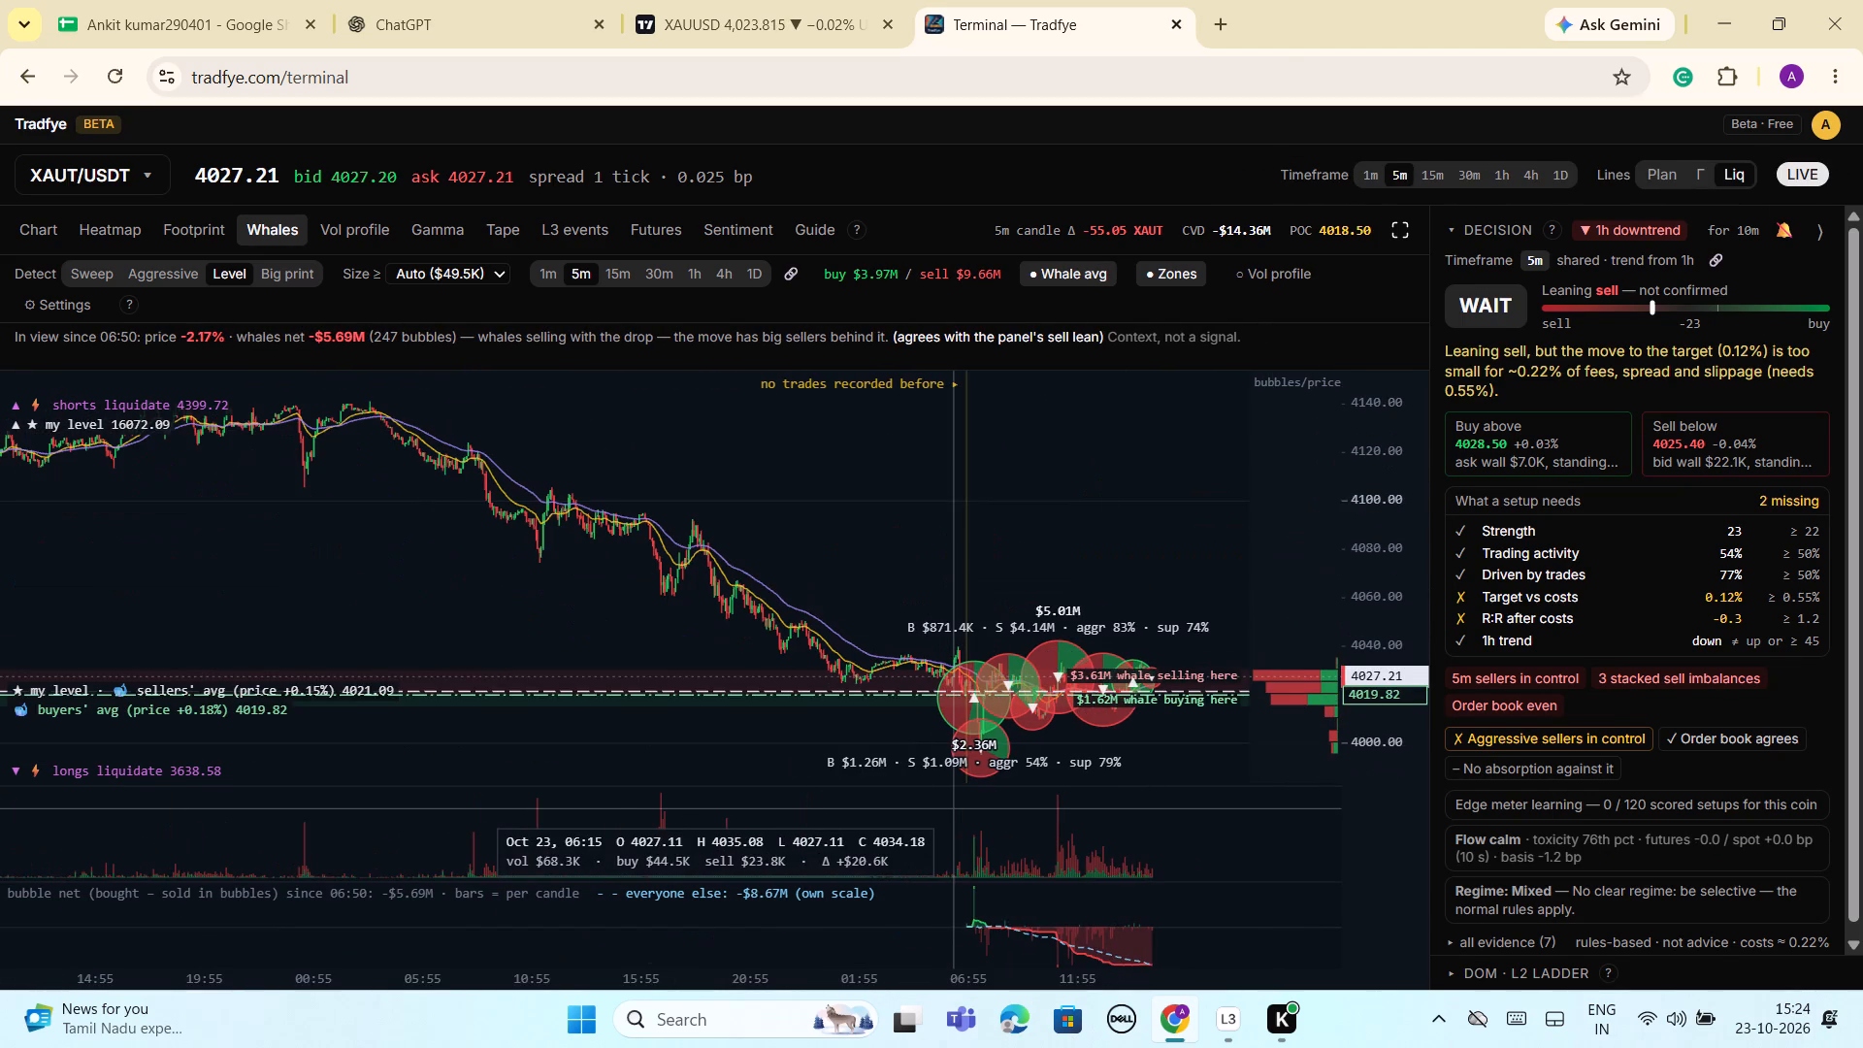
scroll(1122, 958, down, 3)
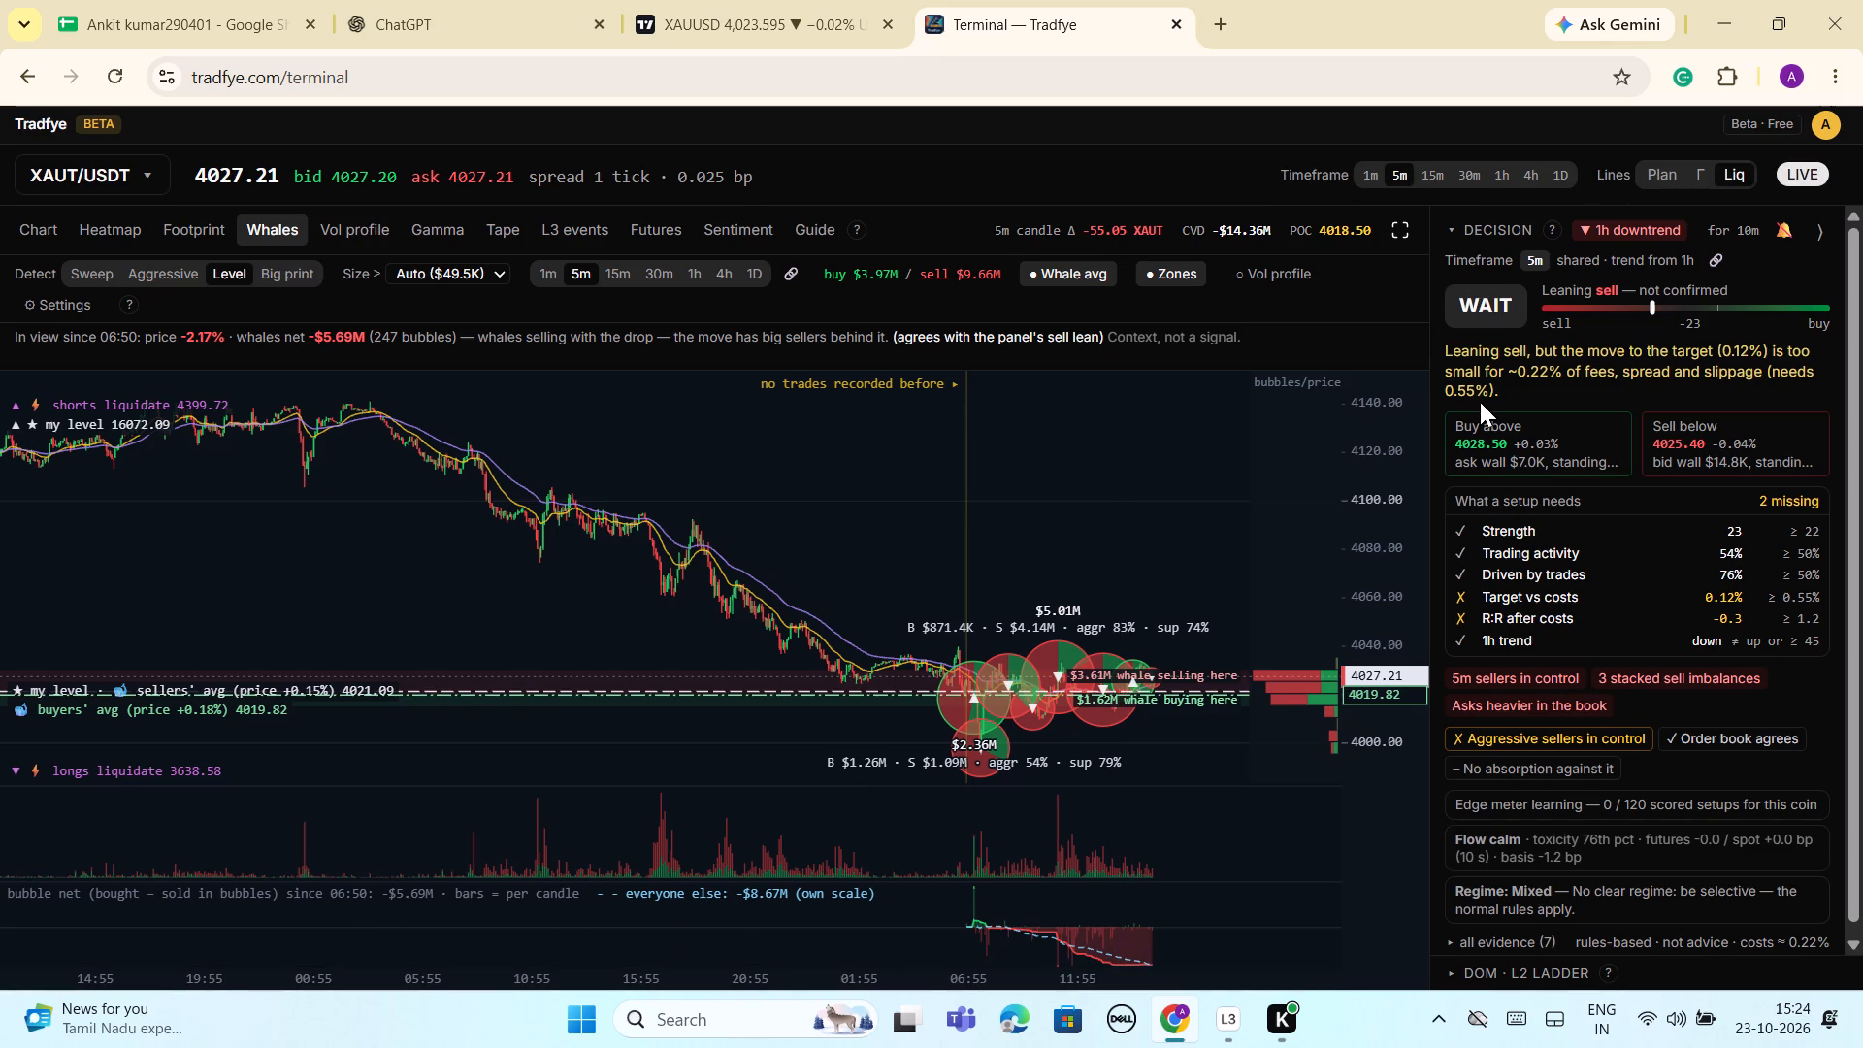
Open Instagram in a new browser tab by searching Google for instagram.
click(200, 47)
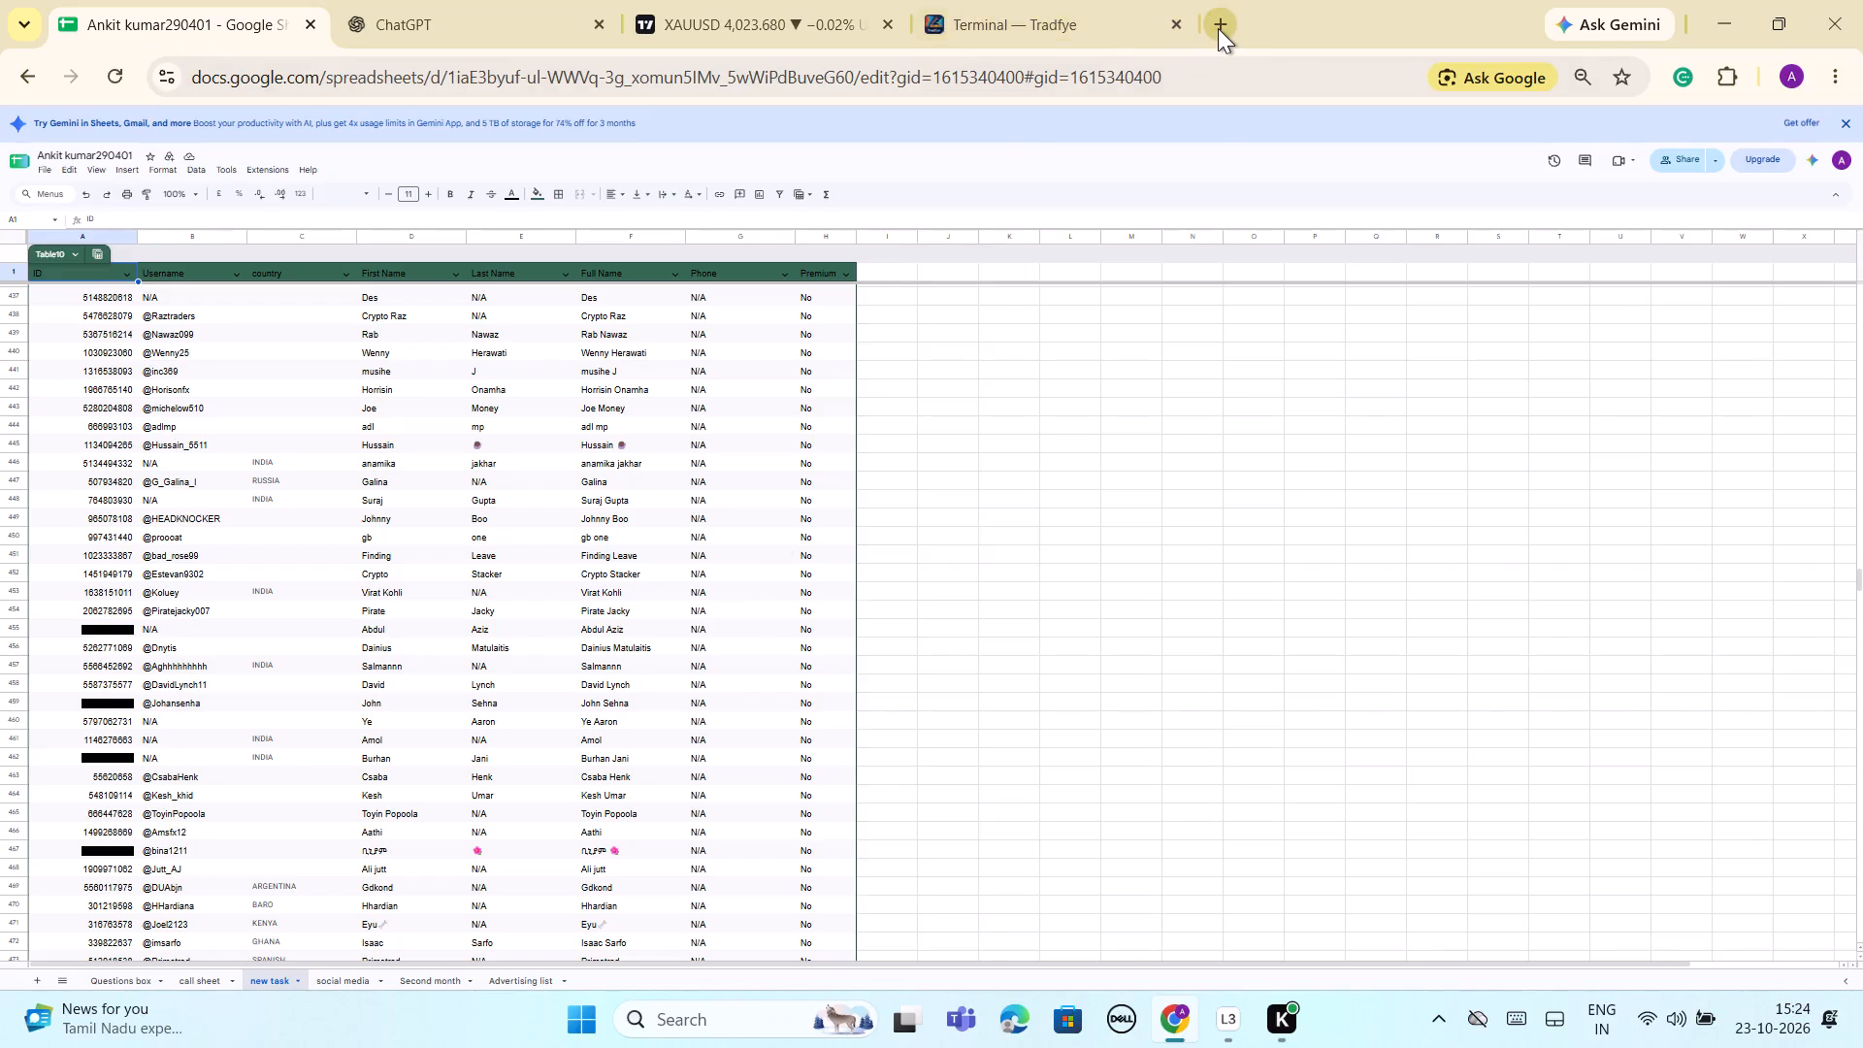
click(1218, 28)
click(740, 450)
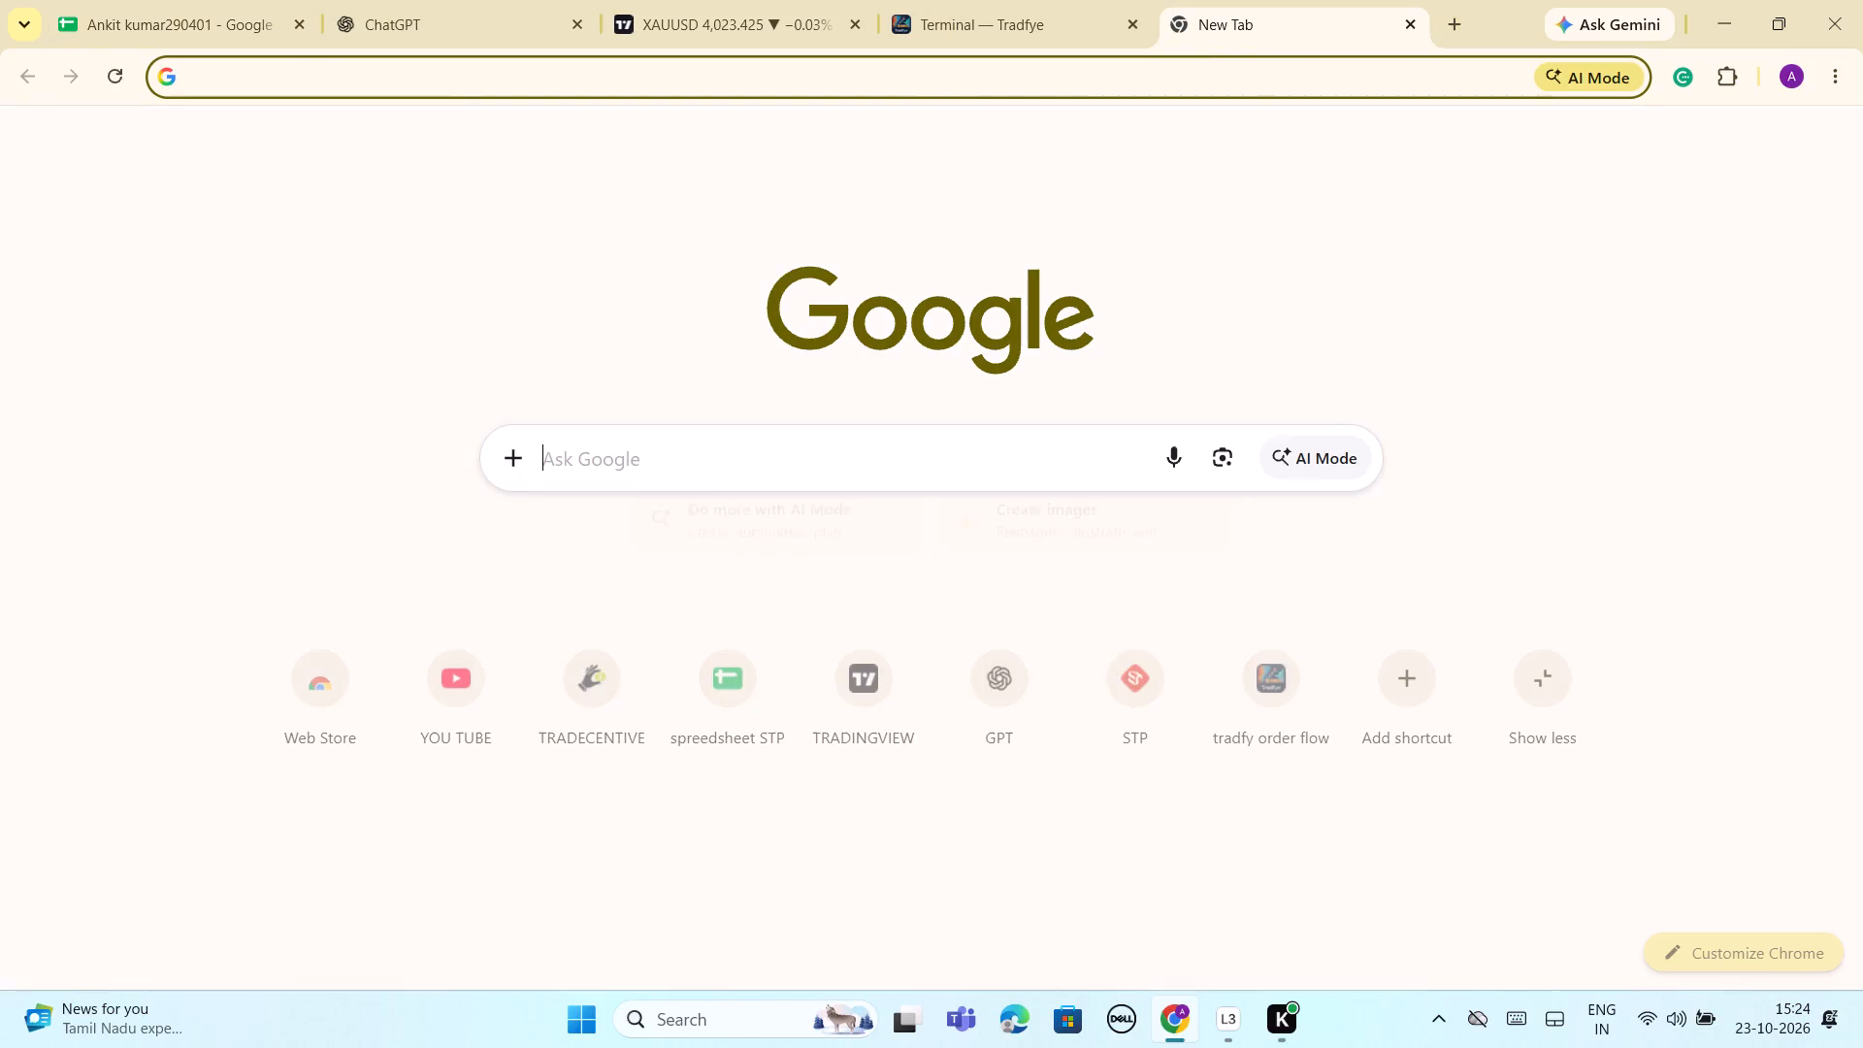
click(611, 583)
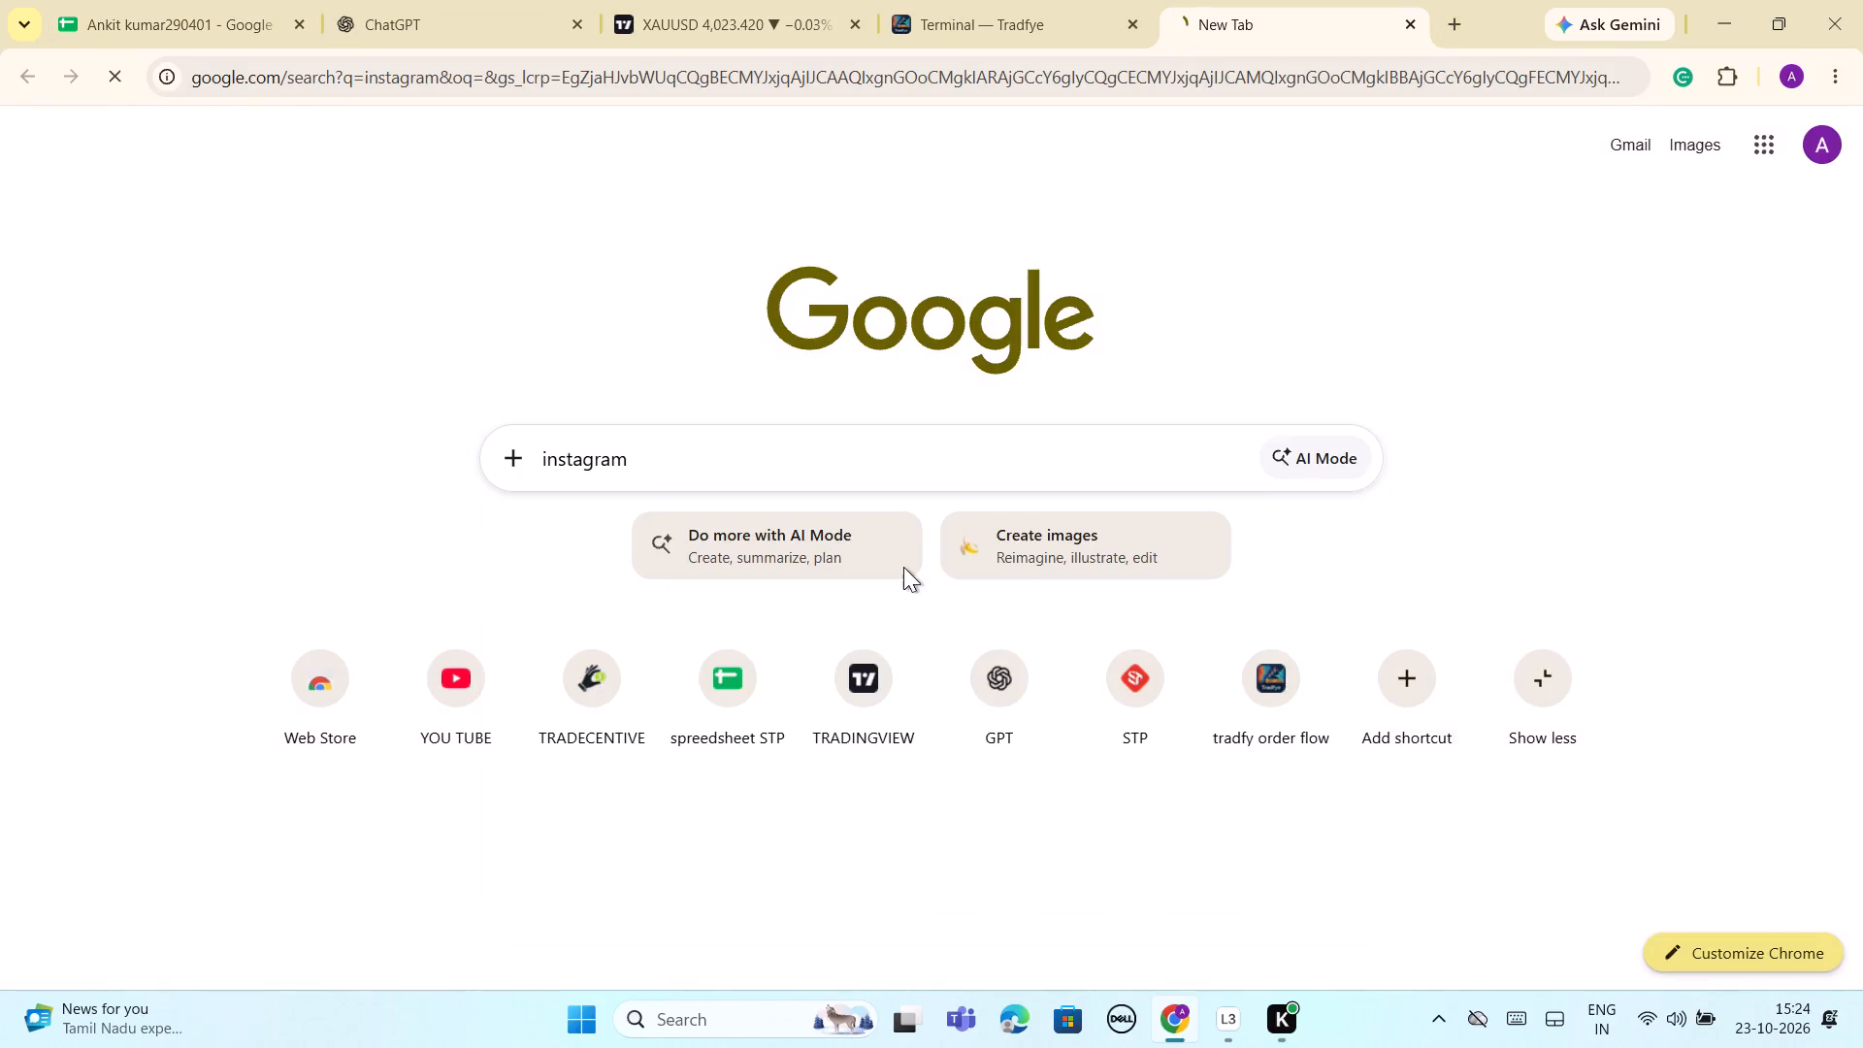
click(271, 292)
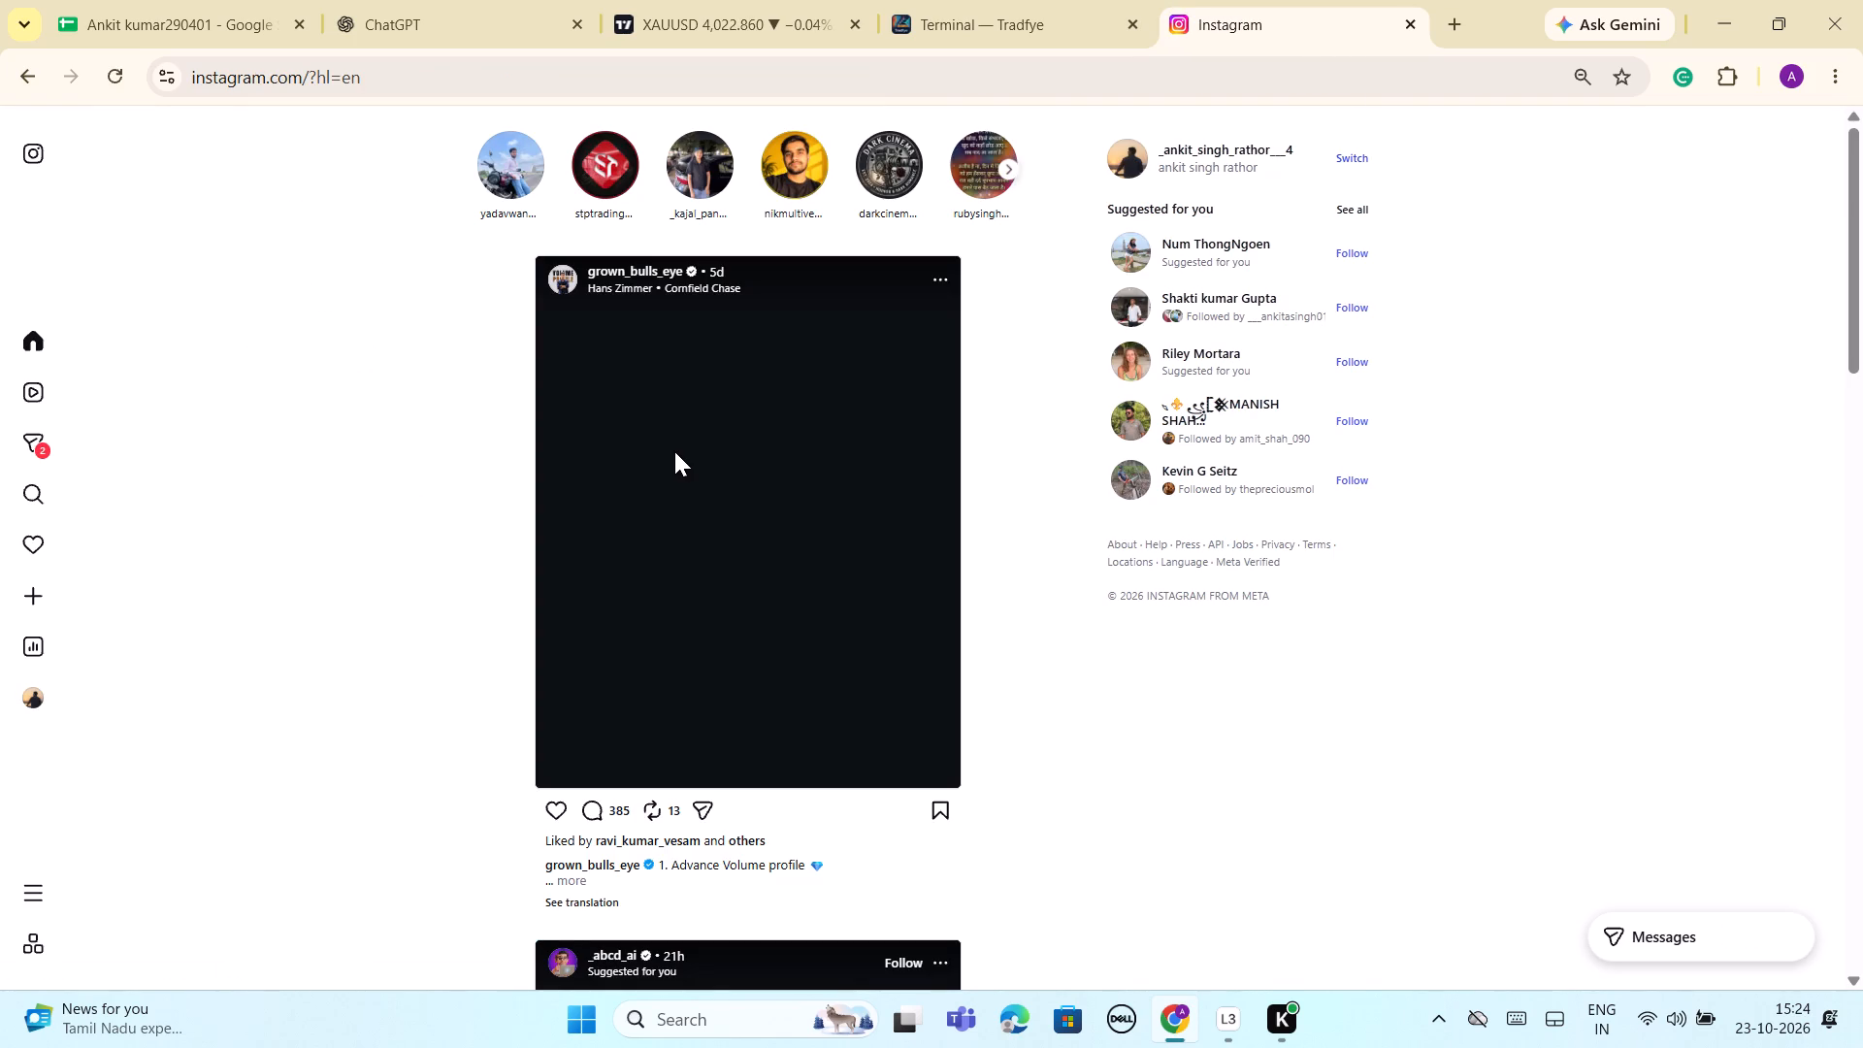
Copy the username in row 468 of the new task sheet and search Instagram for it.
click(116, 11)
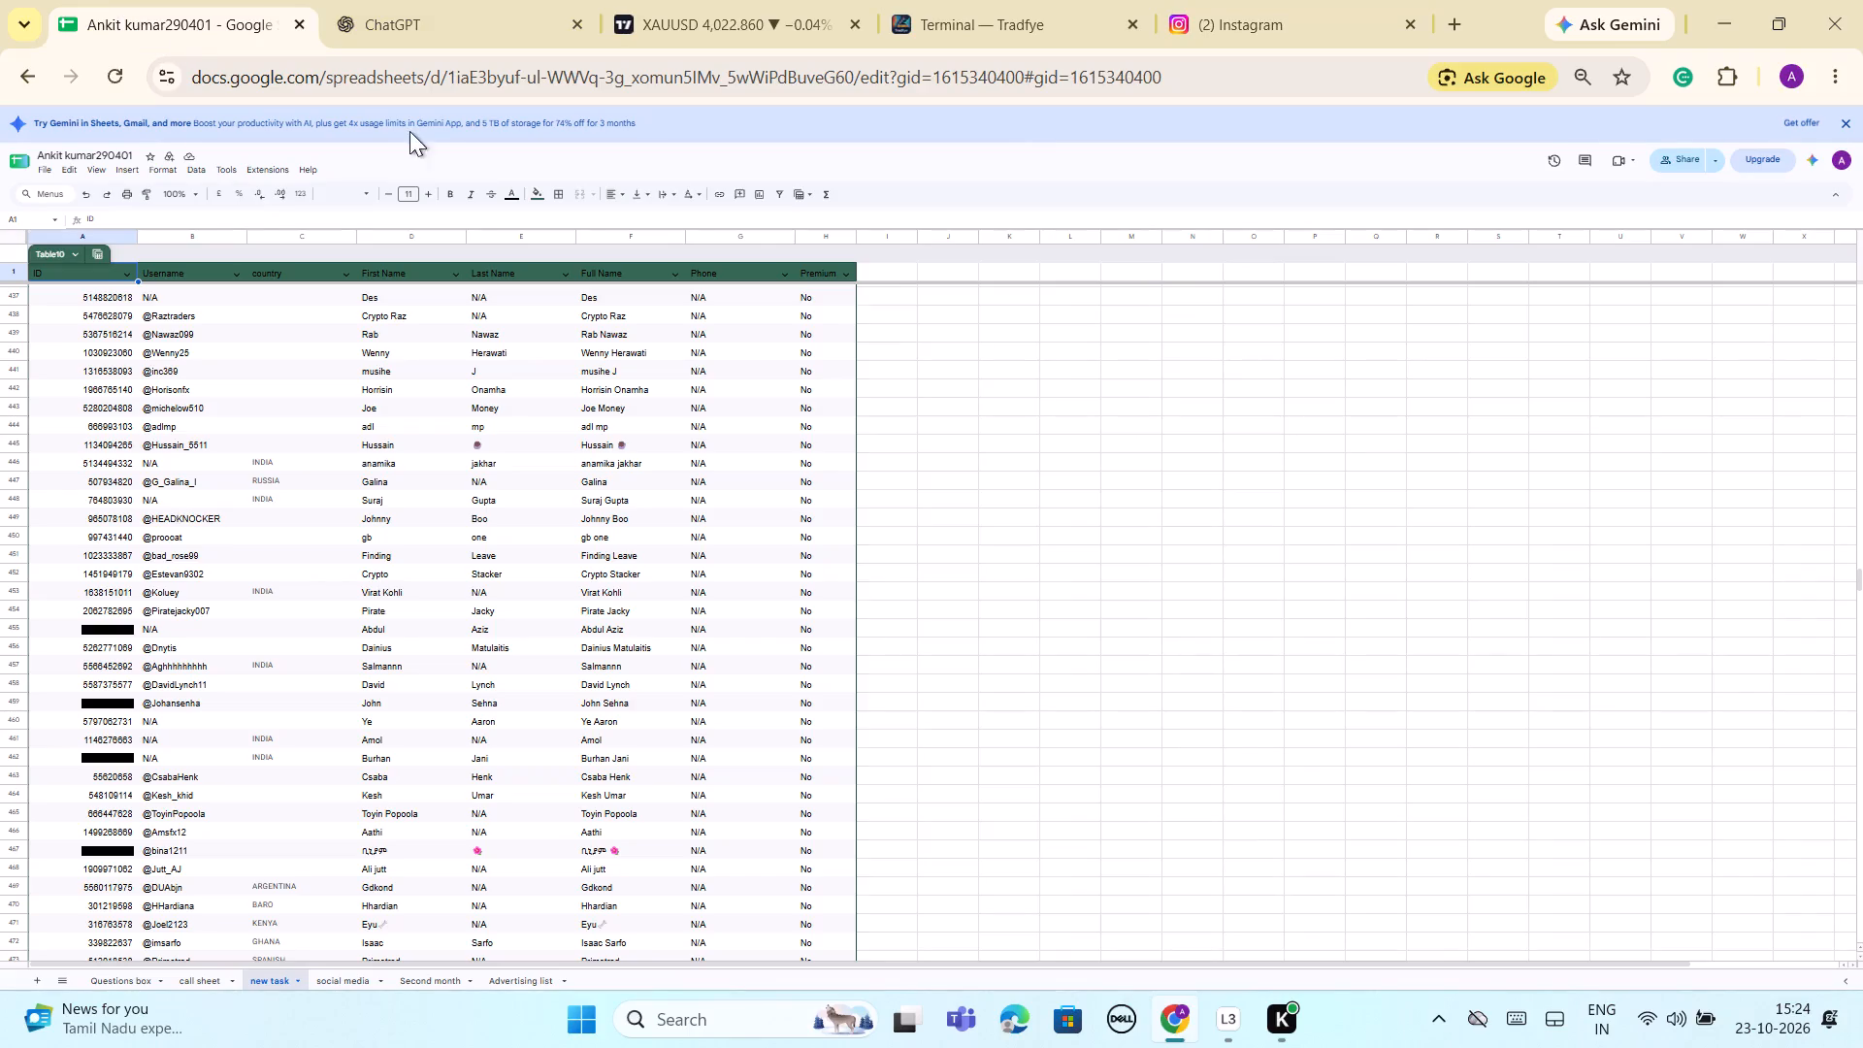
click(169, 872)
right_click(169, 872)
click(208, 432)
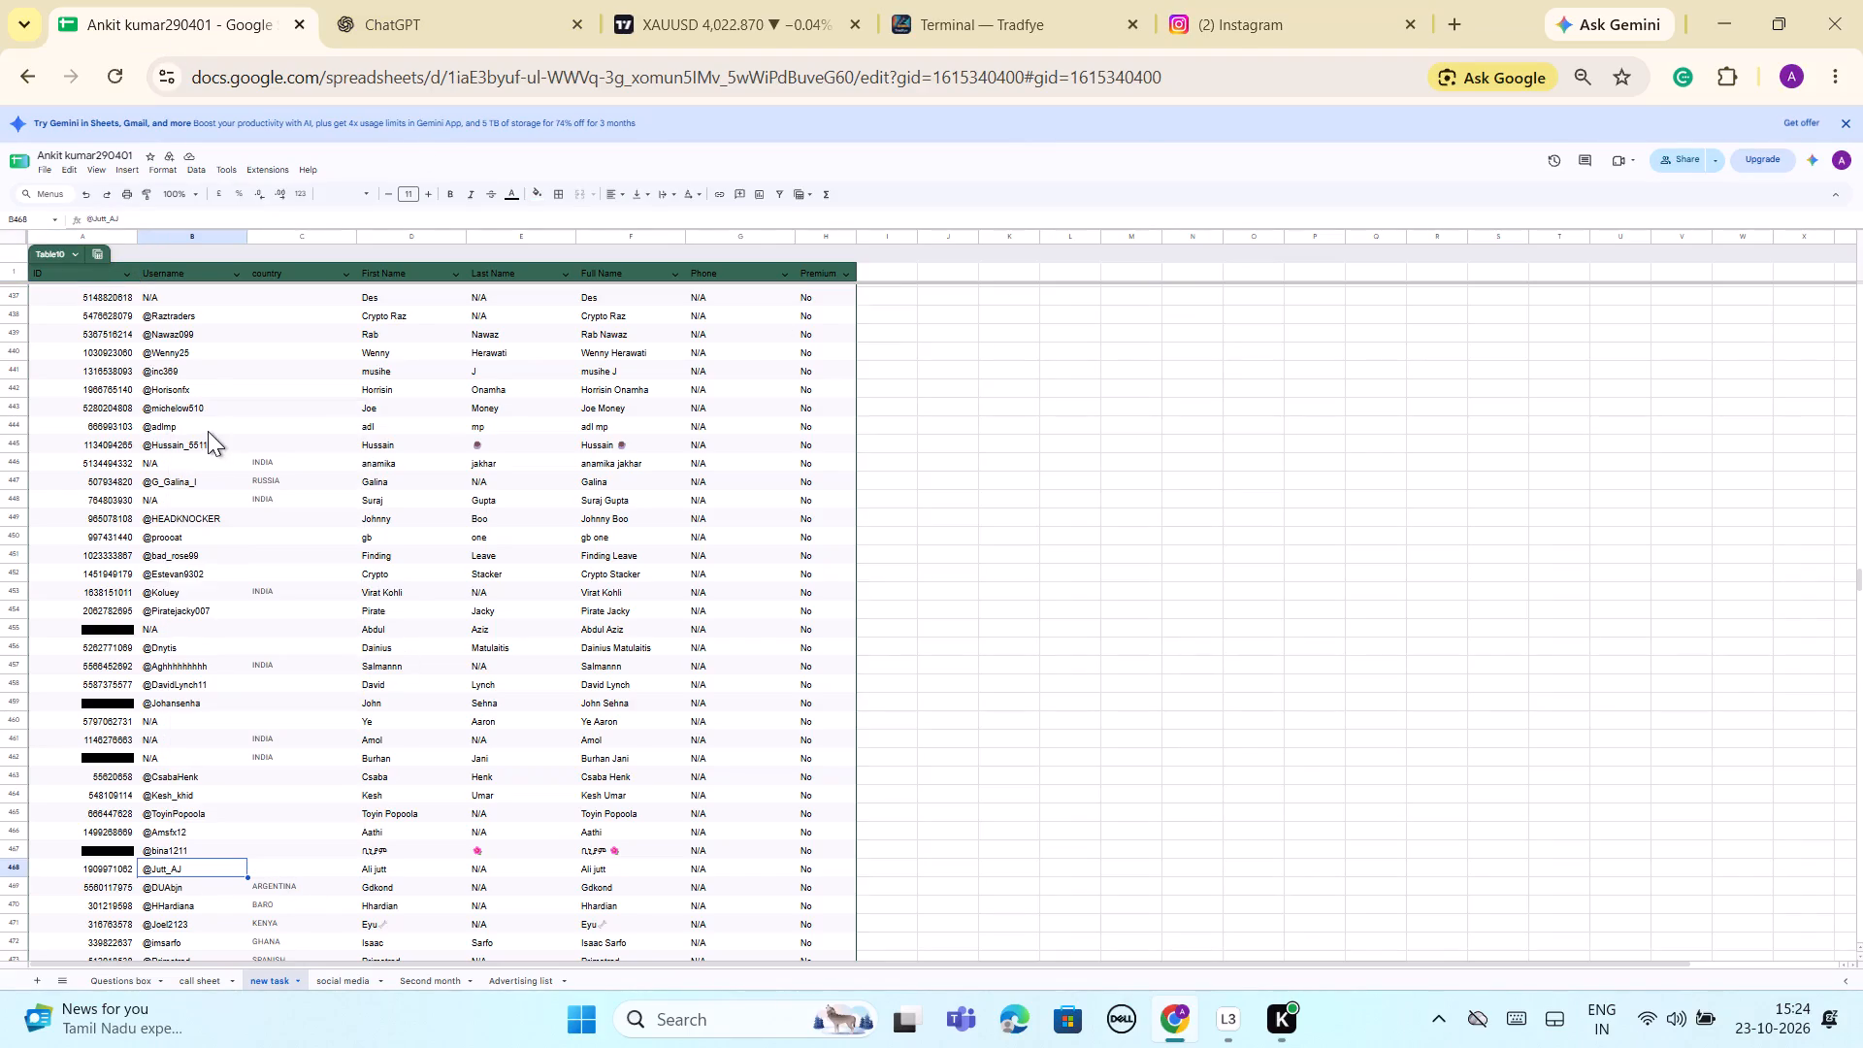
click(1242, 17)
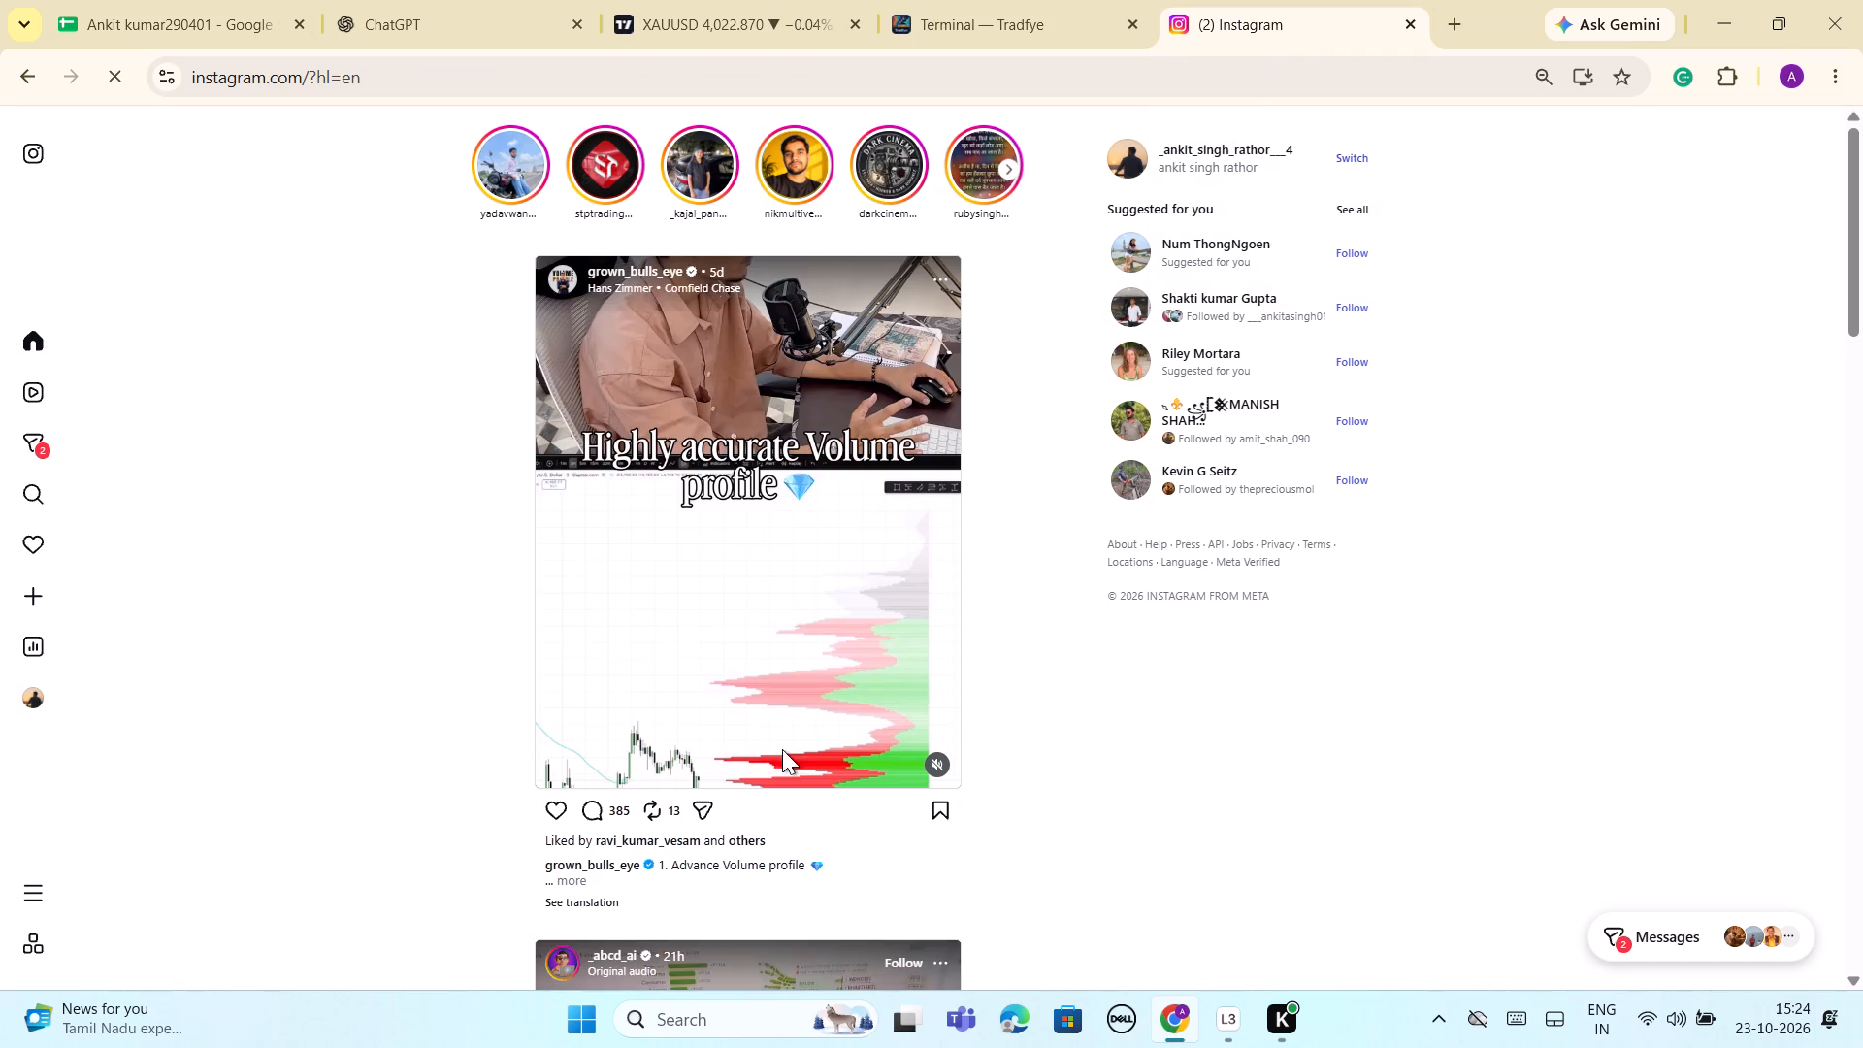
click(32, 490)
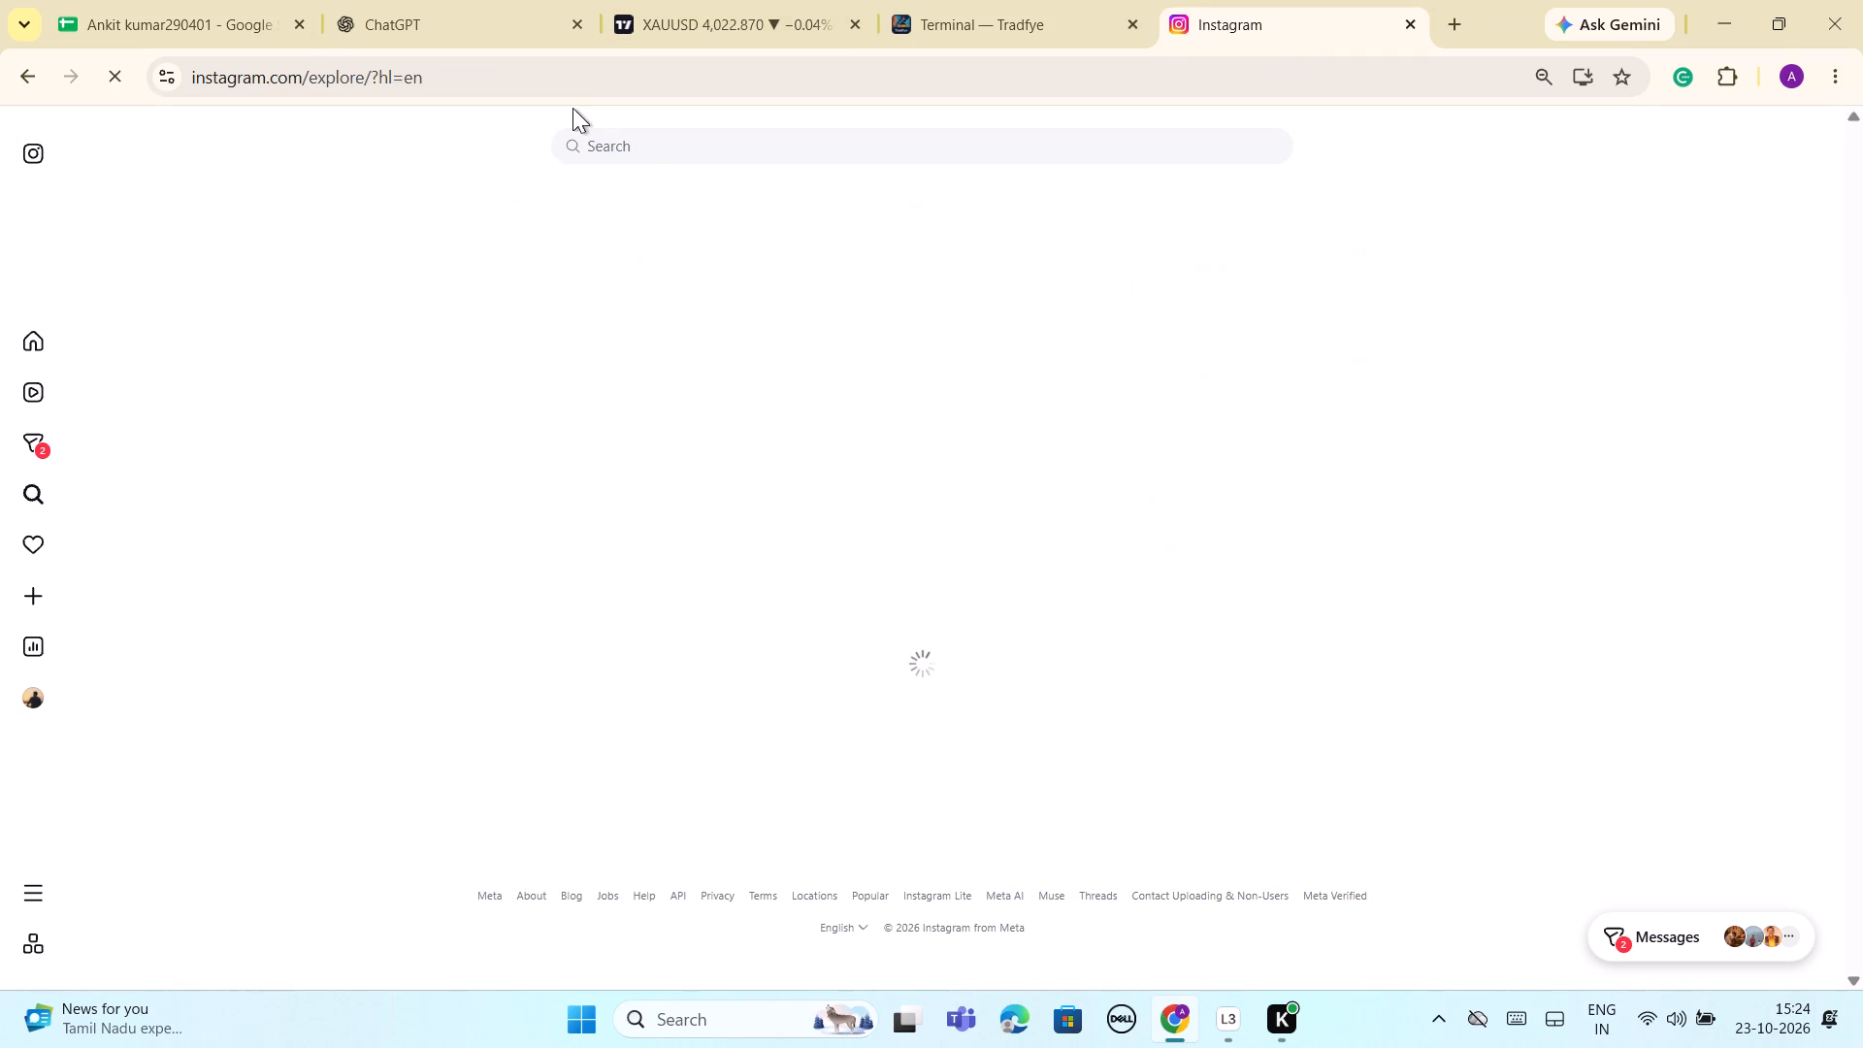
click(618, 147)
right_click(653, 139)
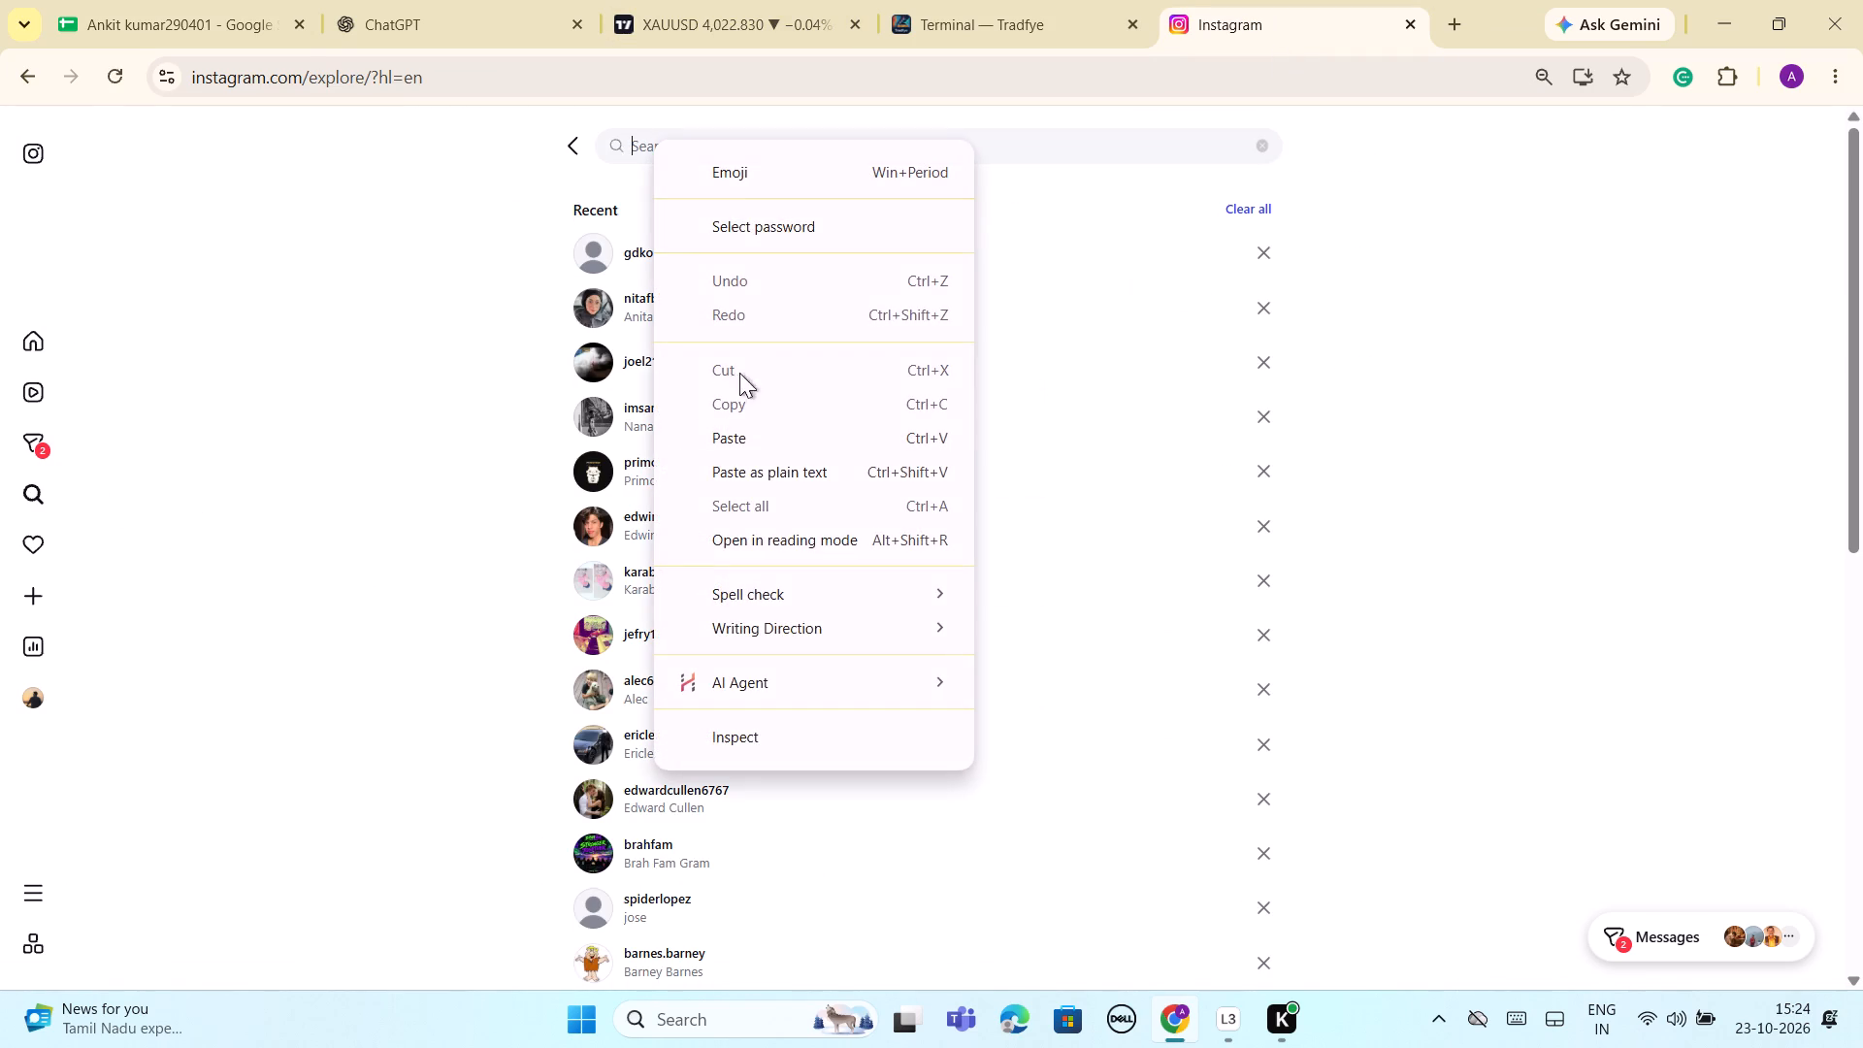
click(752, 435)
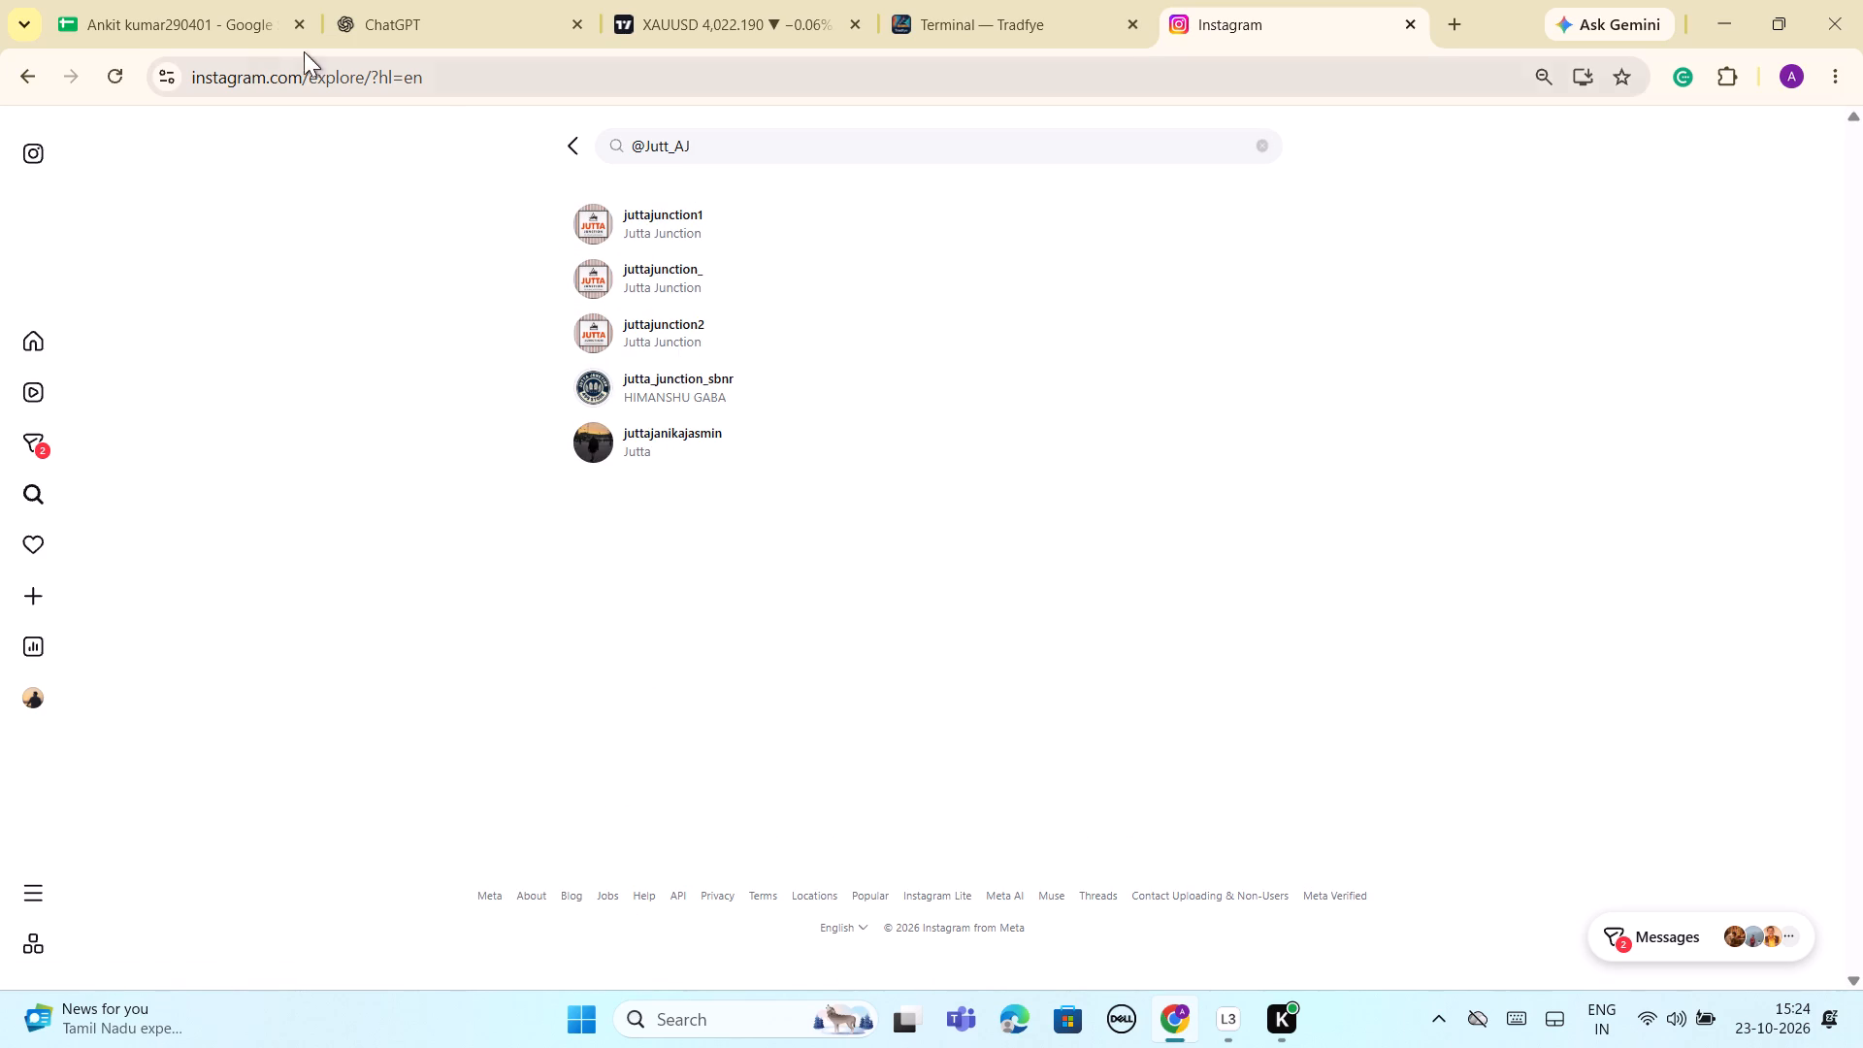
Copy the first name in row 468 of the new task sheet and search Instagram for it instead of the username.
click(192, 26)
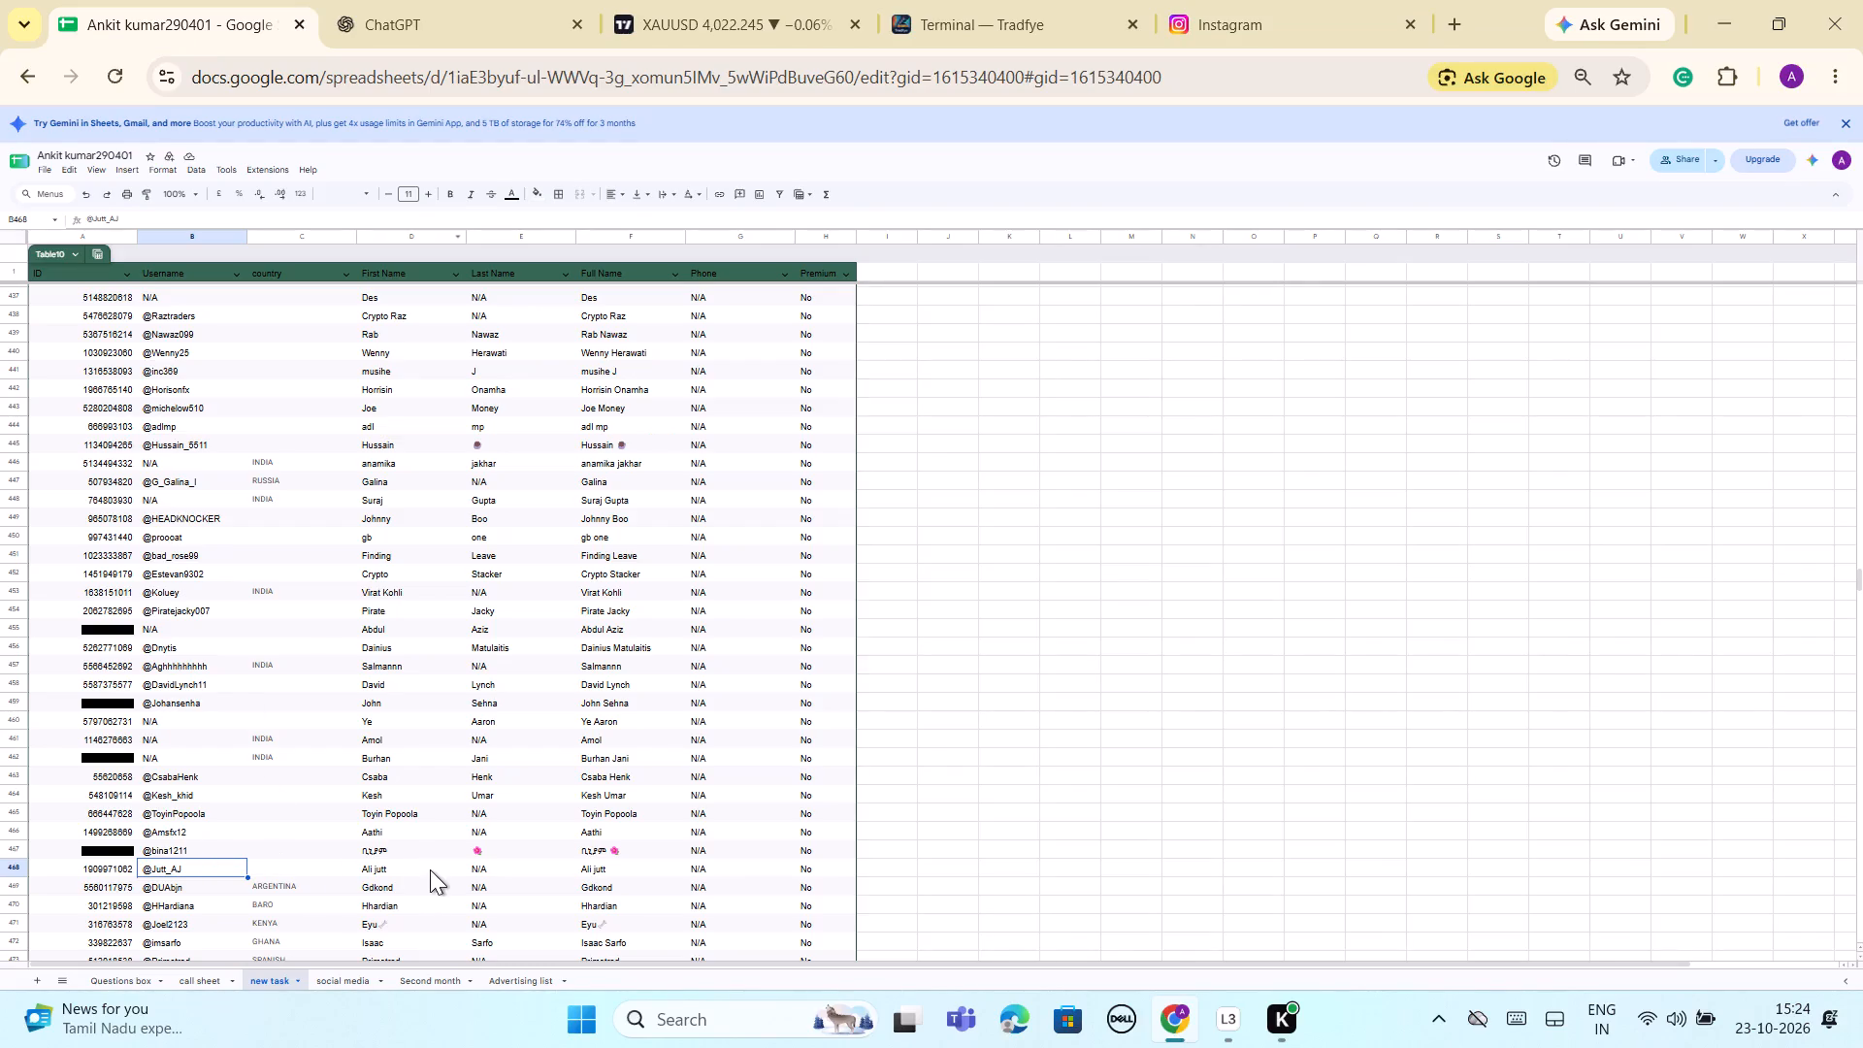
click(384, 871)
right_click(377, 875)
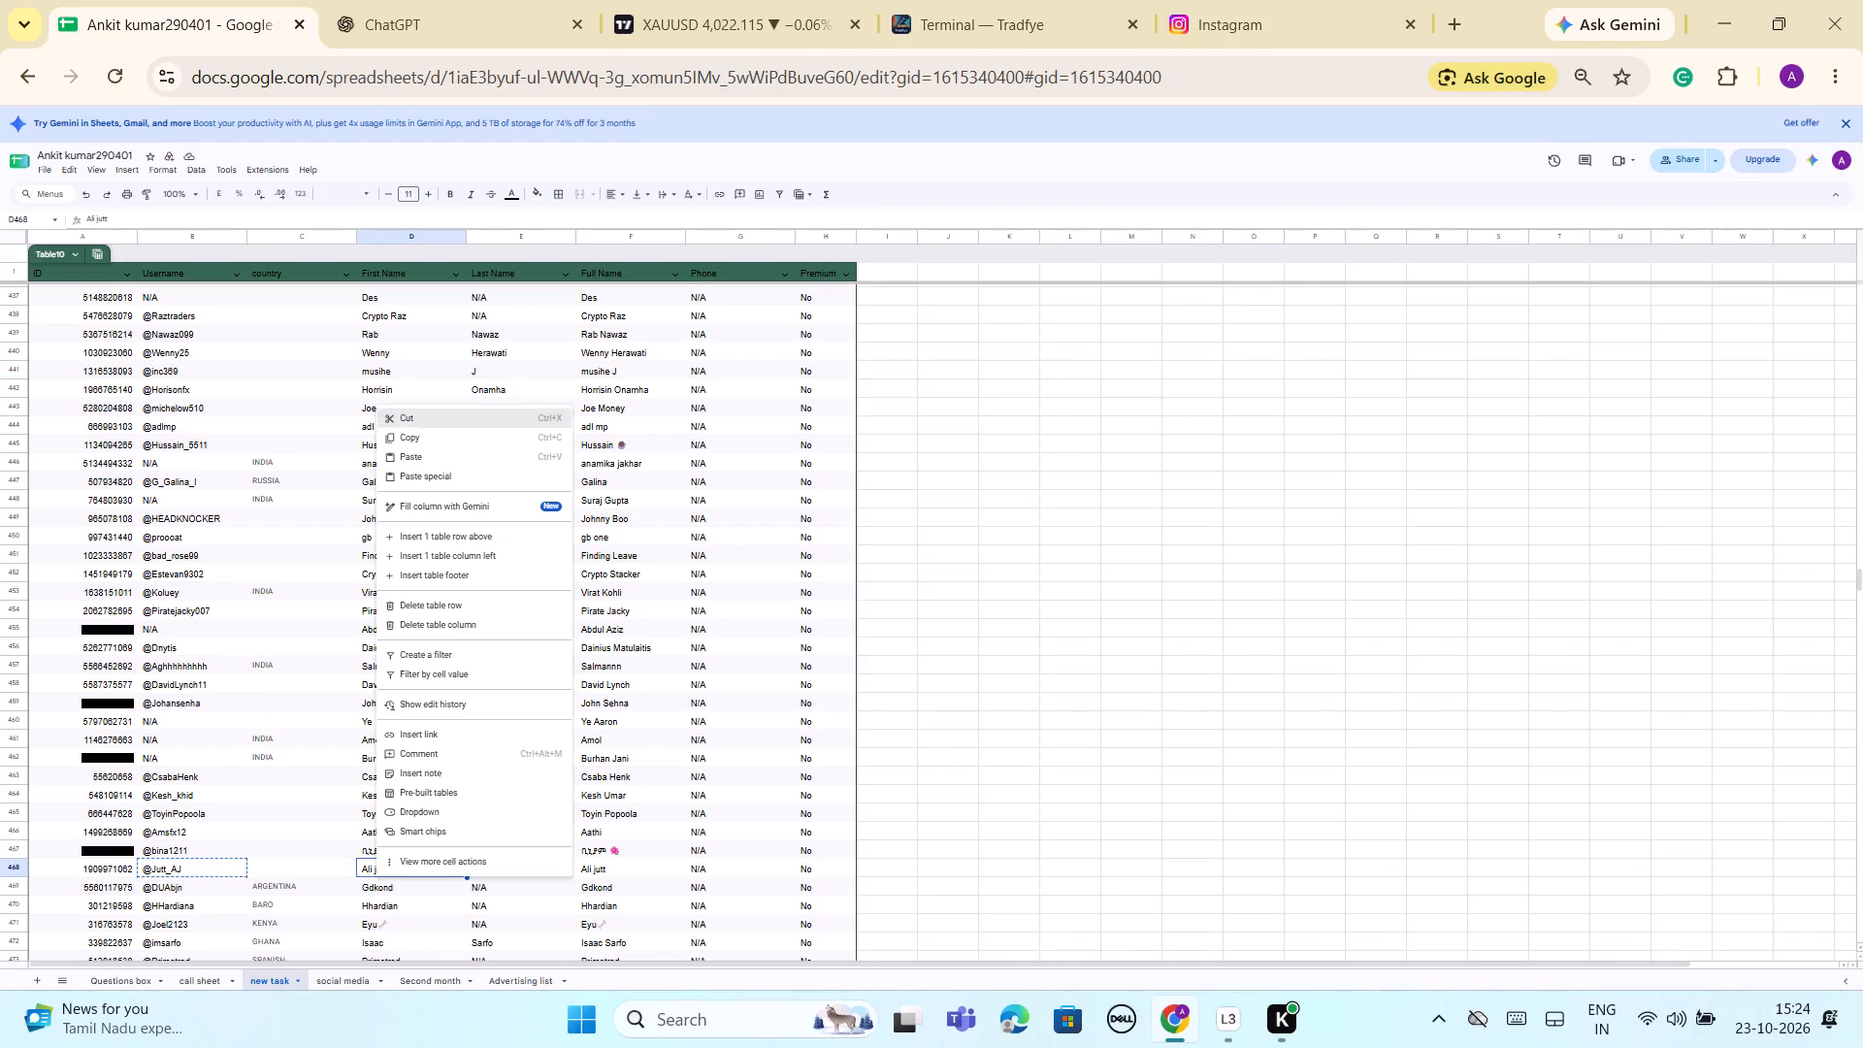
click(414, 436)
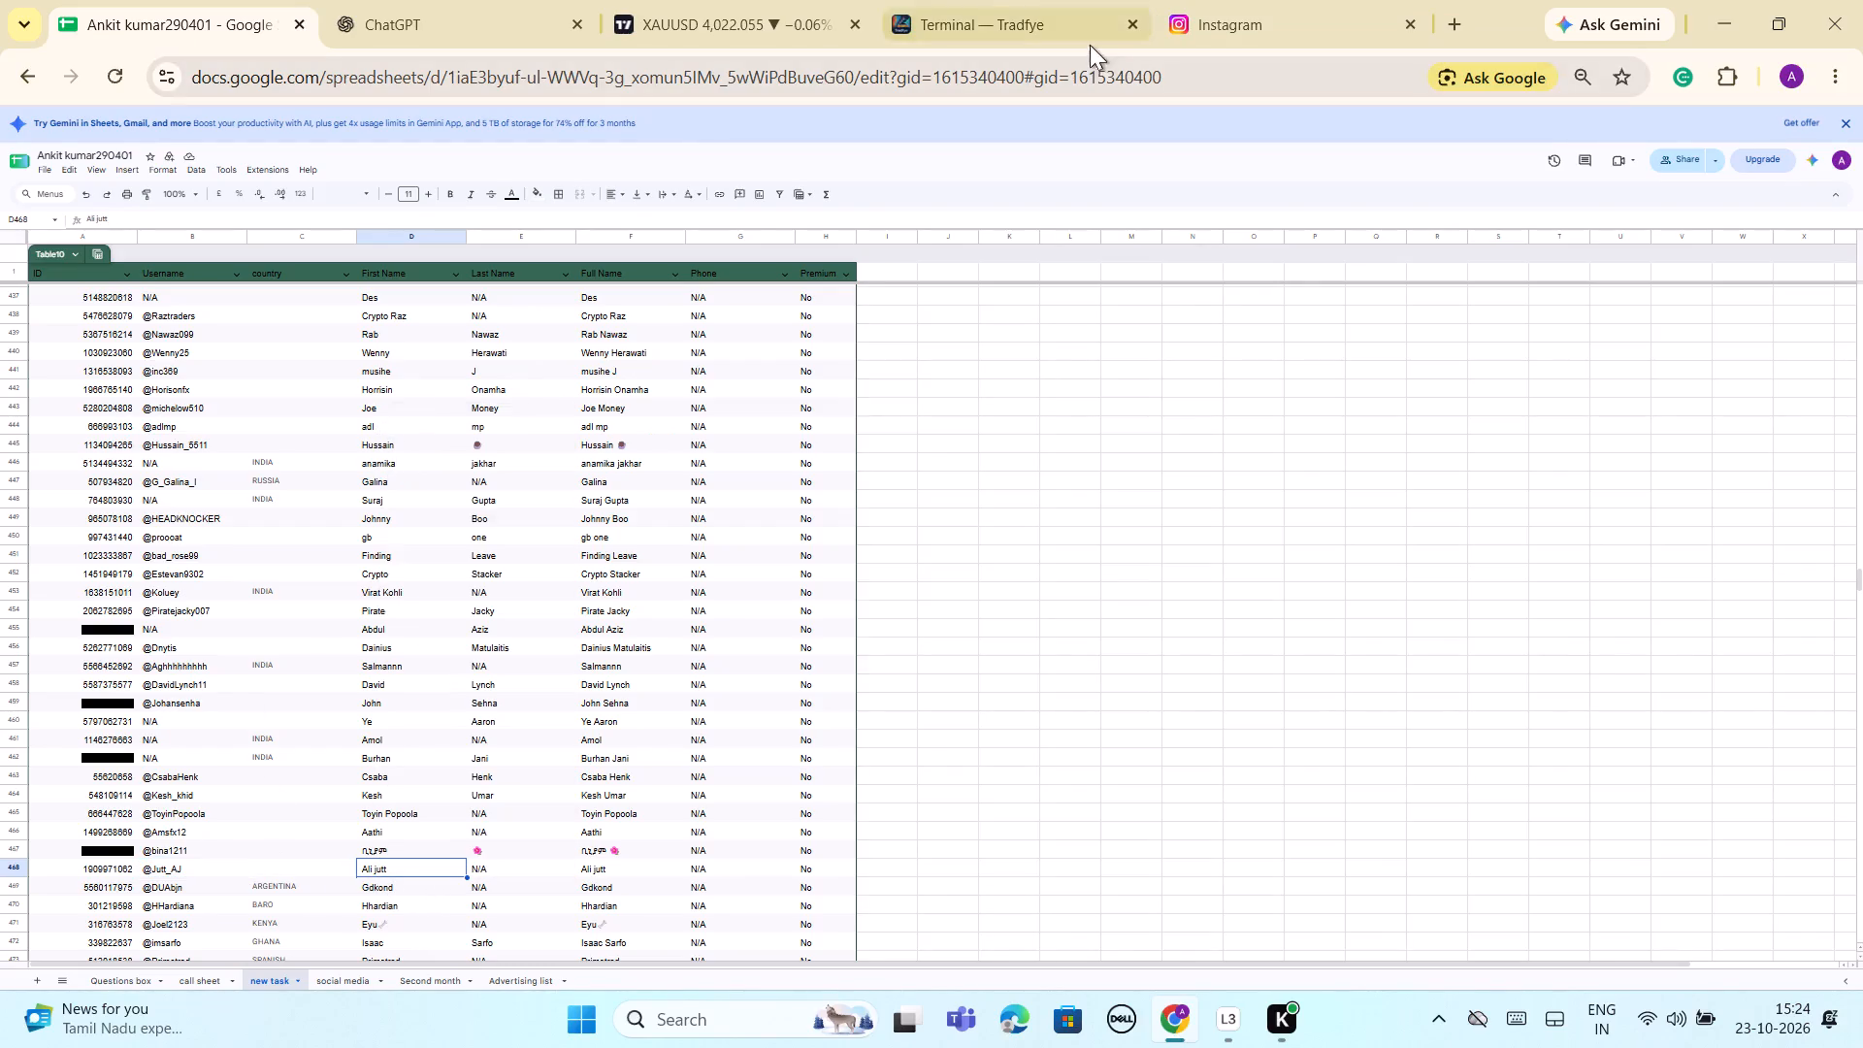
click(1238, 28)
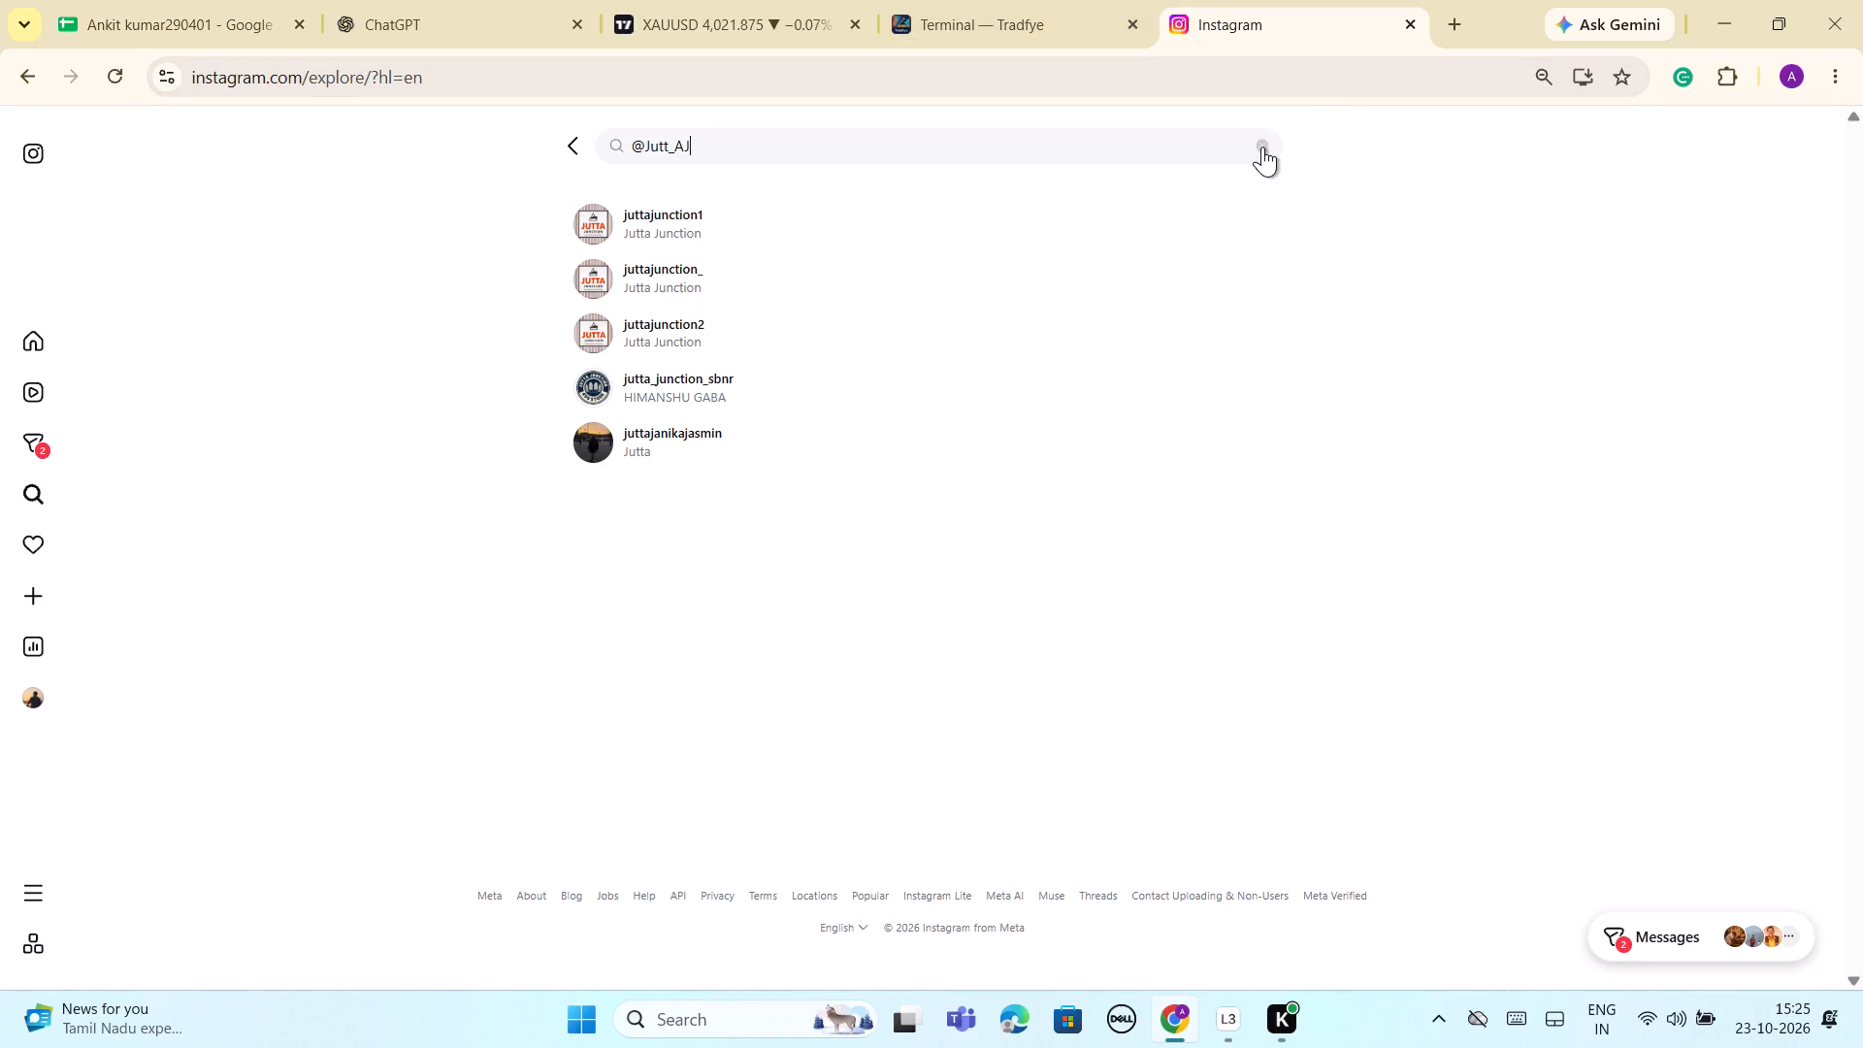
click(1258, 142)
click(703, 147)
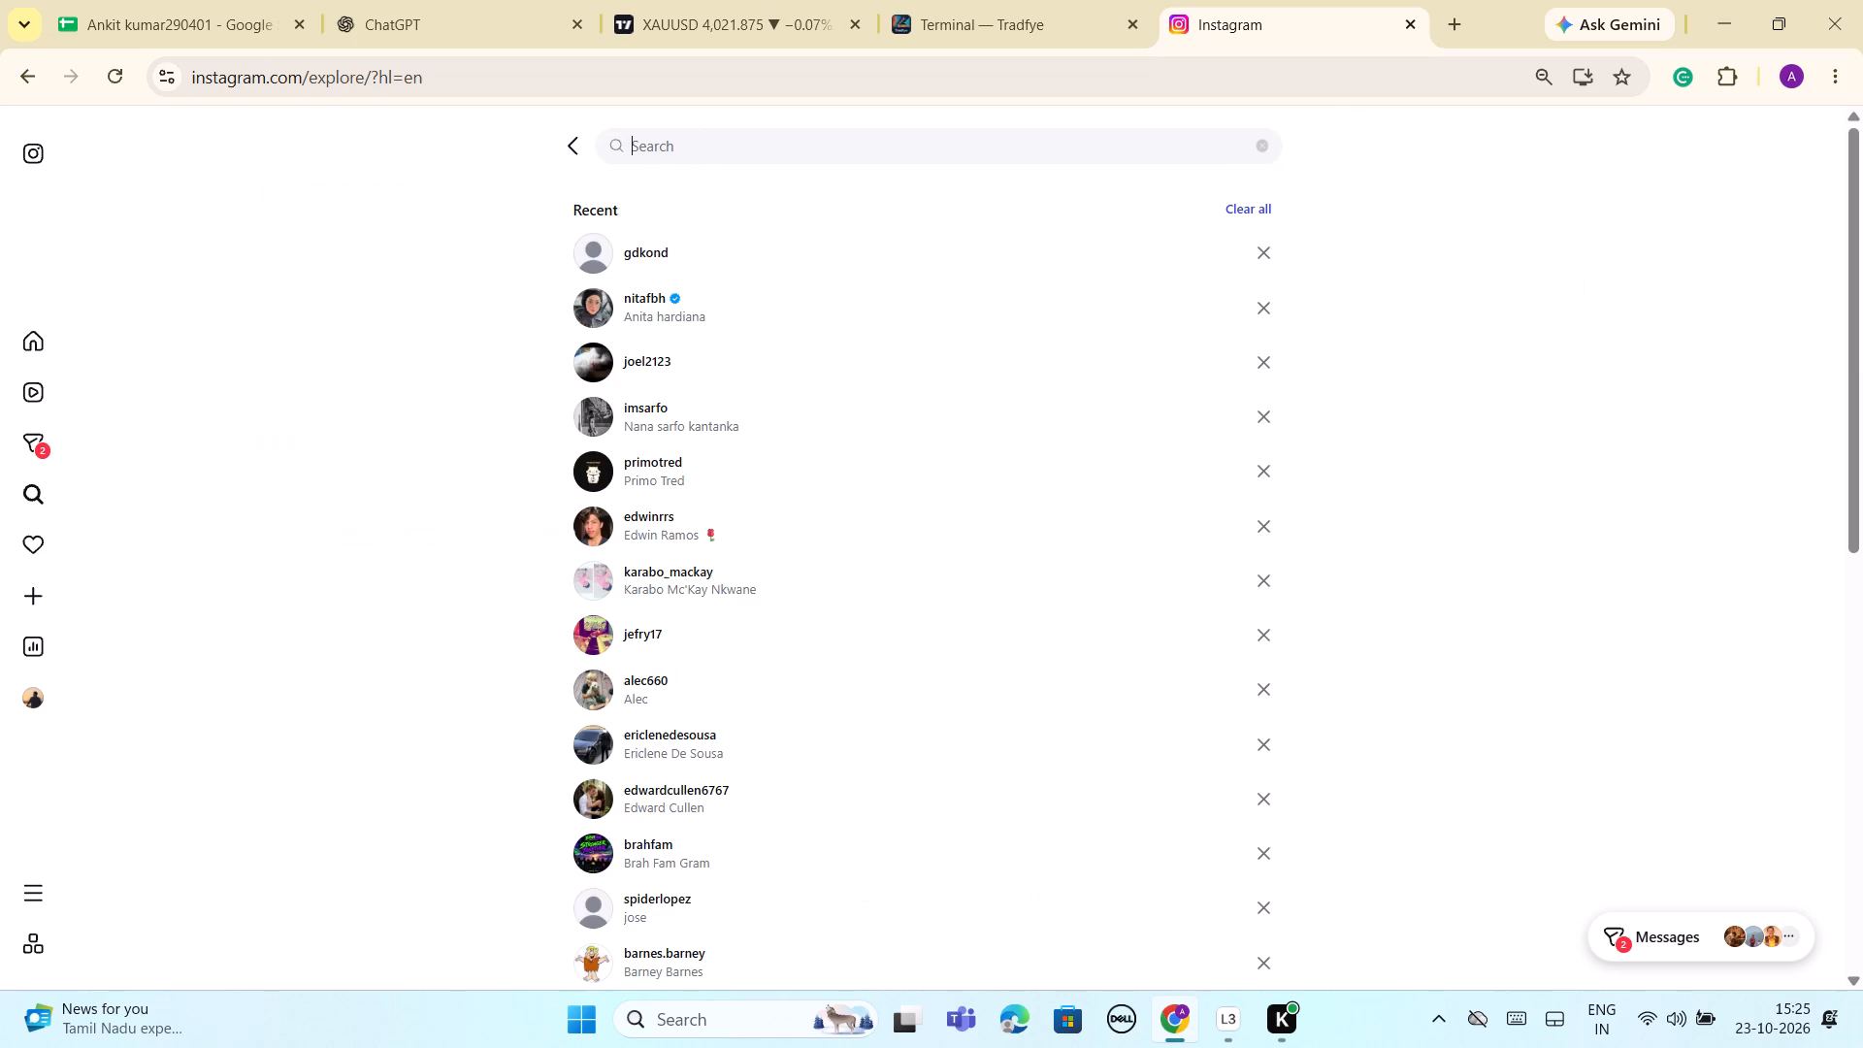
right_click(703, 147)
click(806, 435)
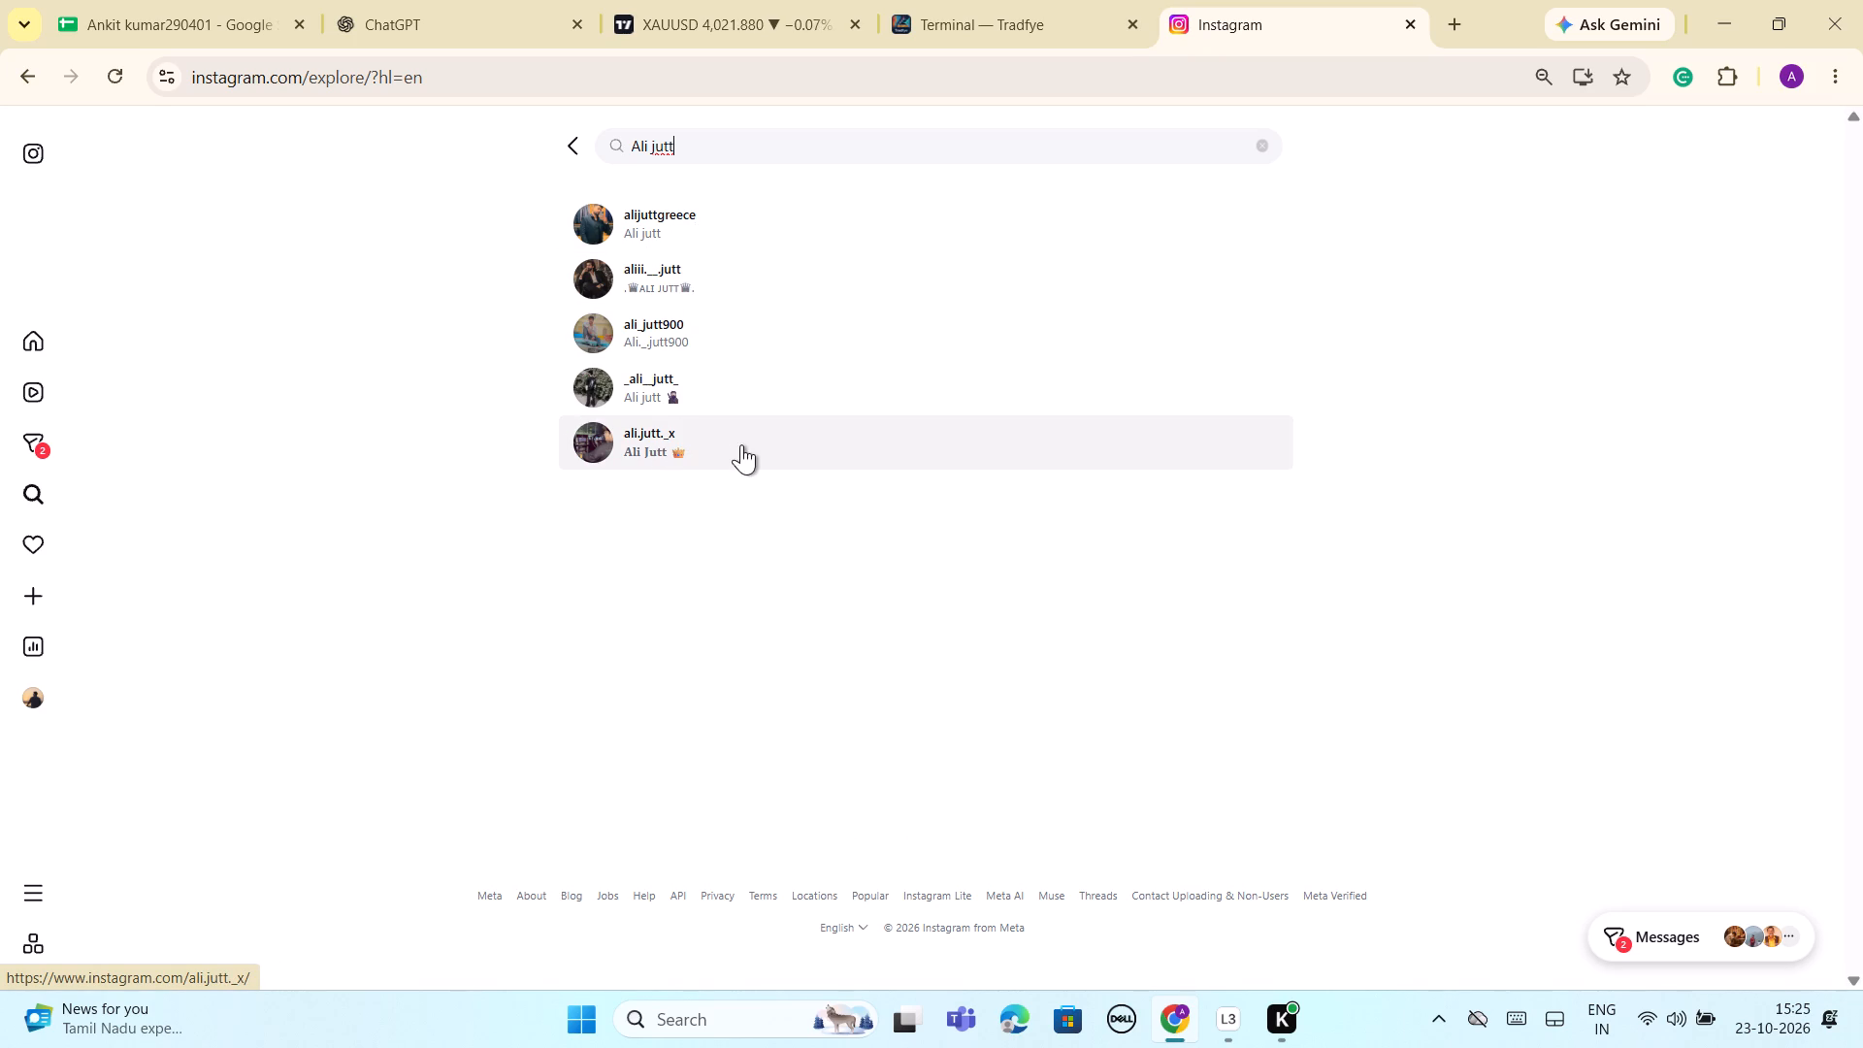
Open the fifth profile in the Instagram results and check its account information for the country it is based in.
click(648, 436)
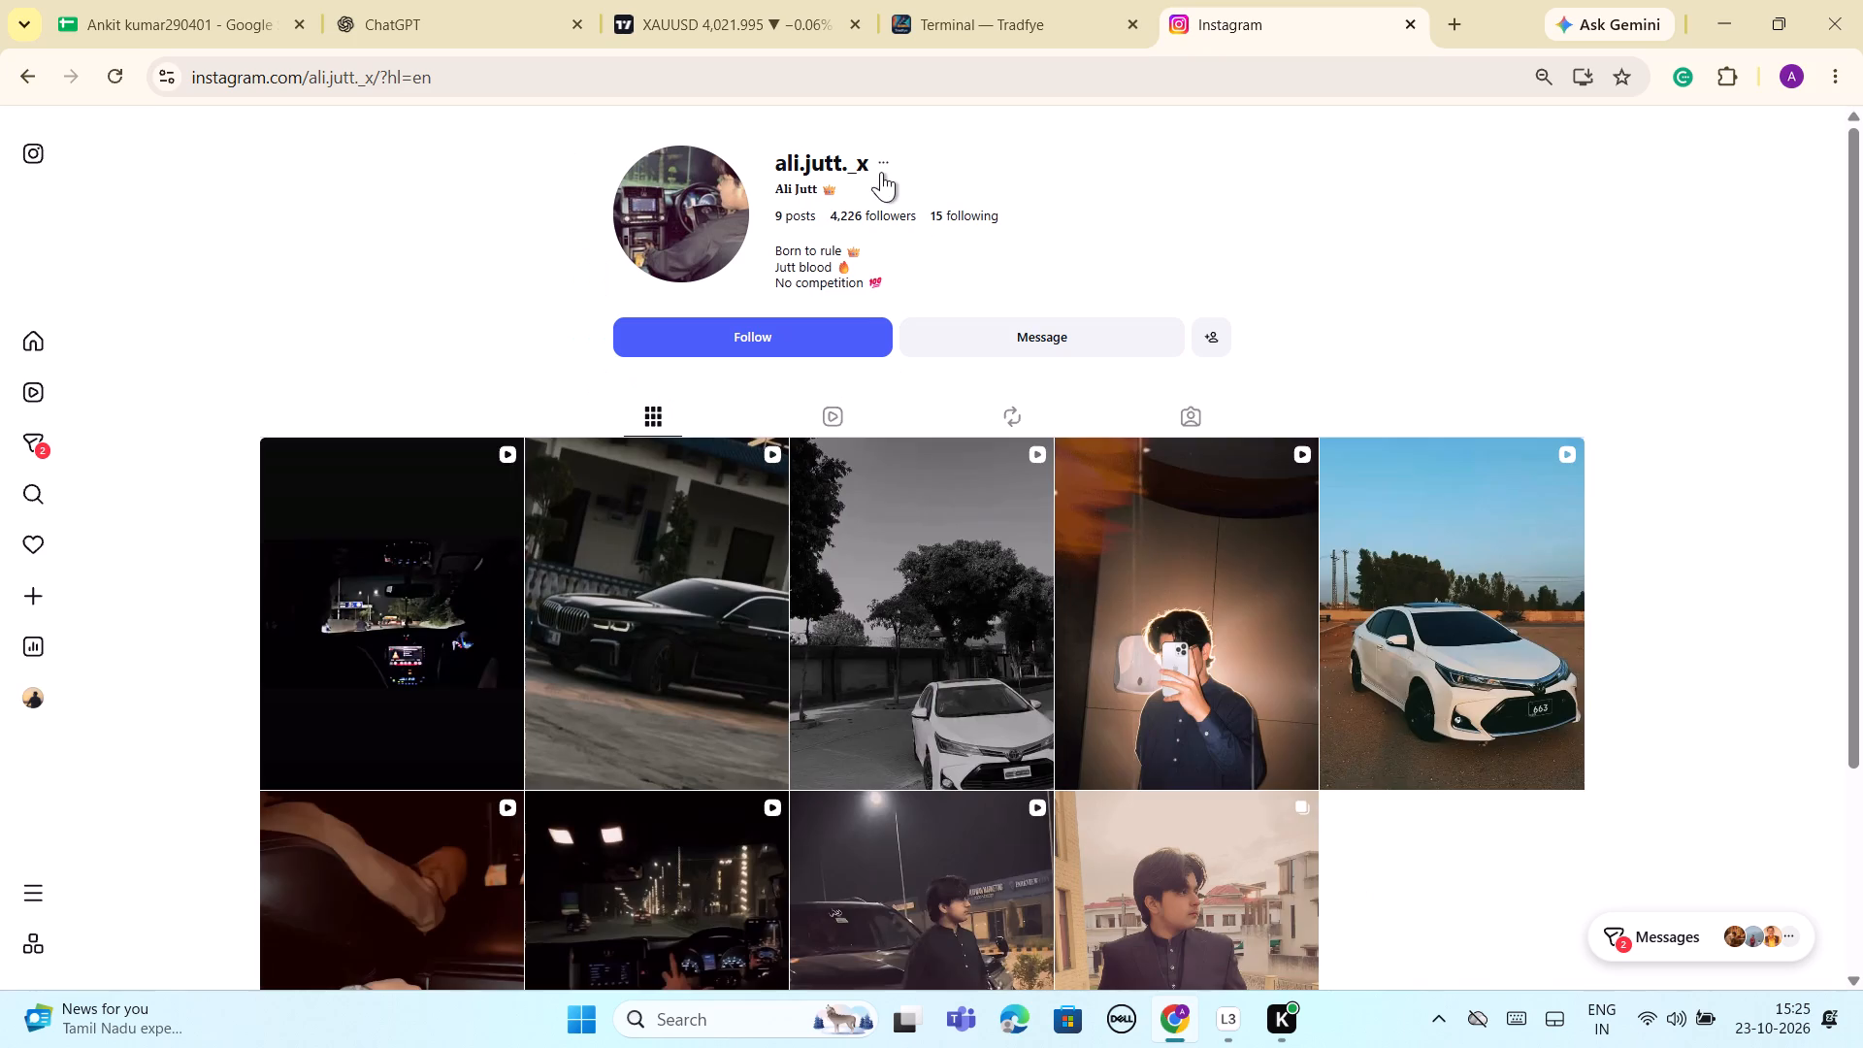
click(884, 163)
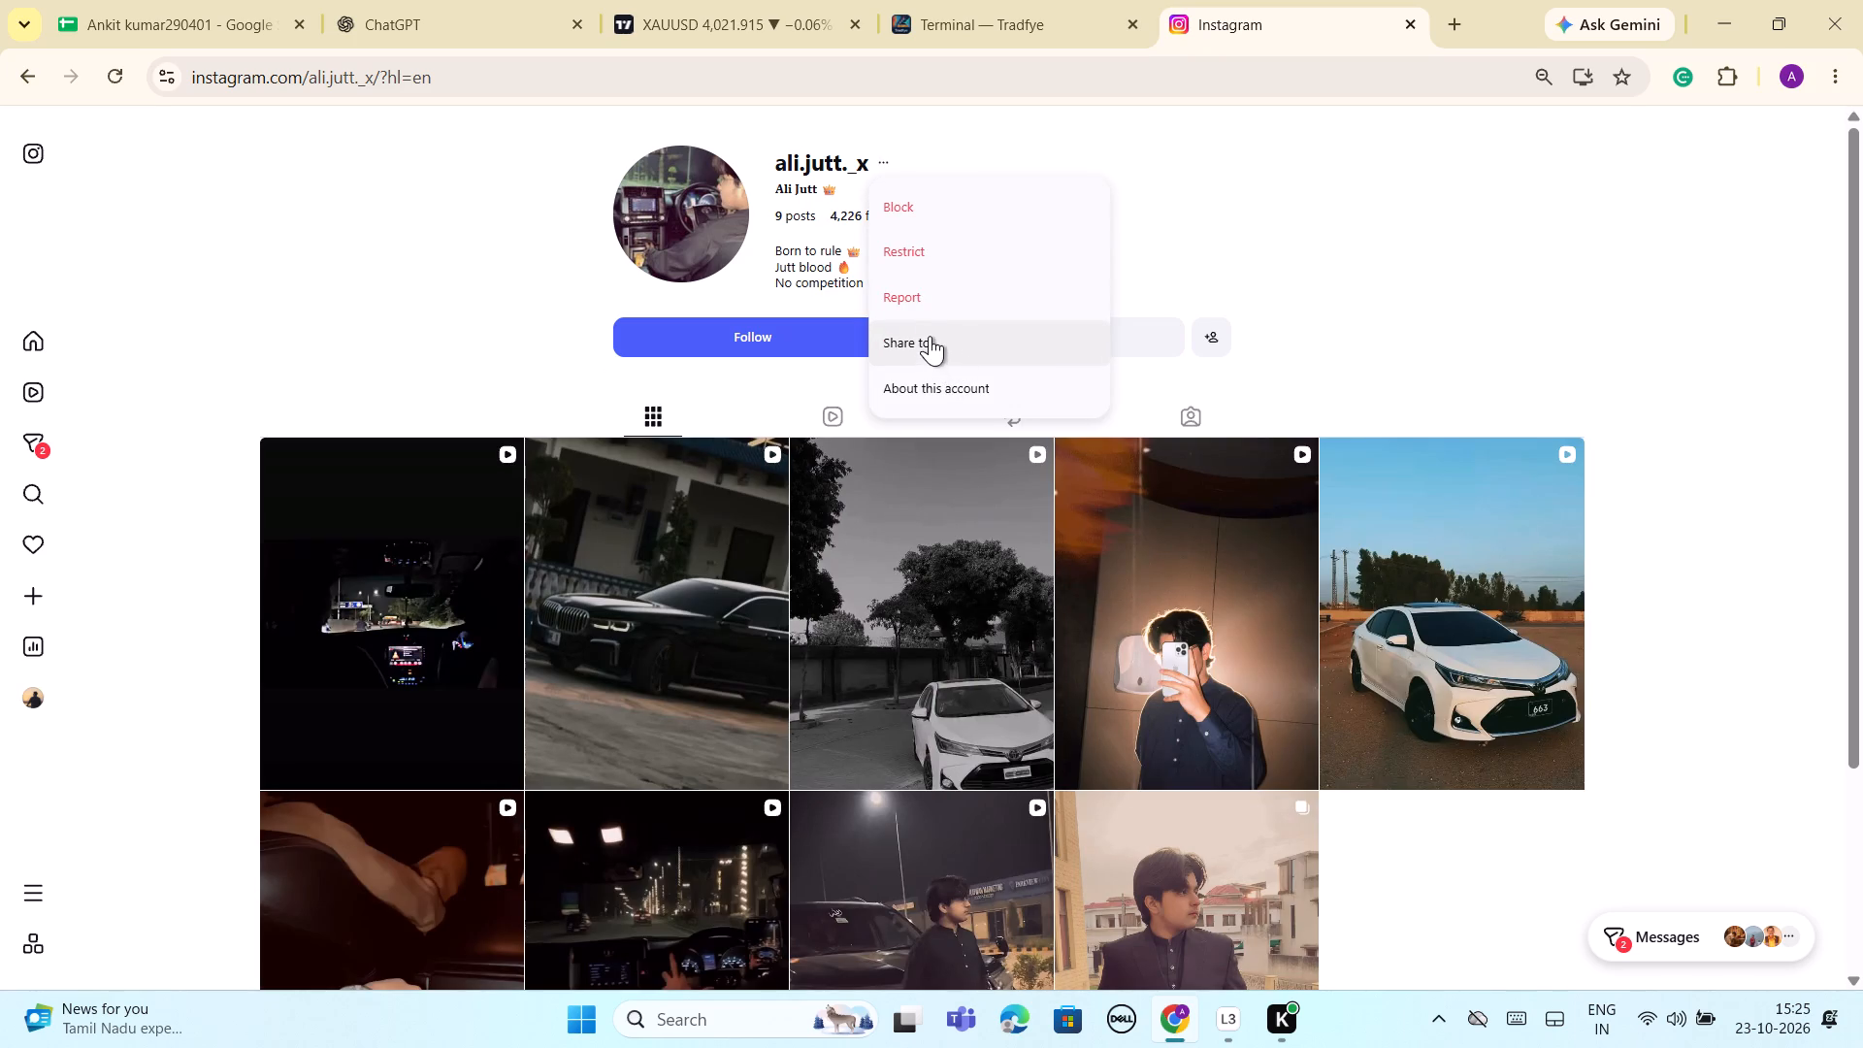
click(943, 391)
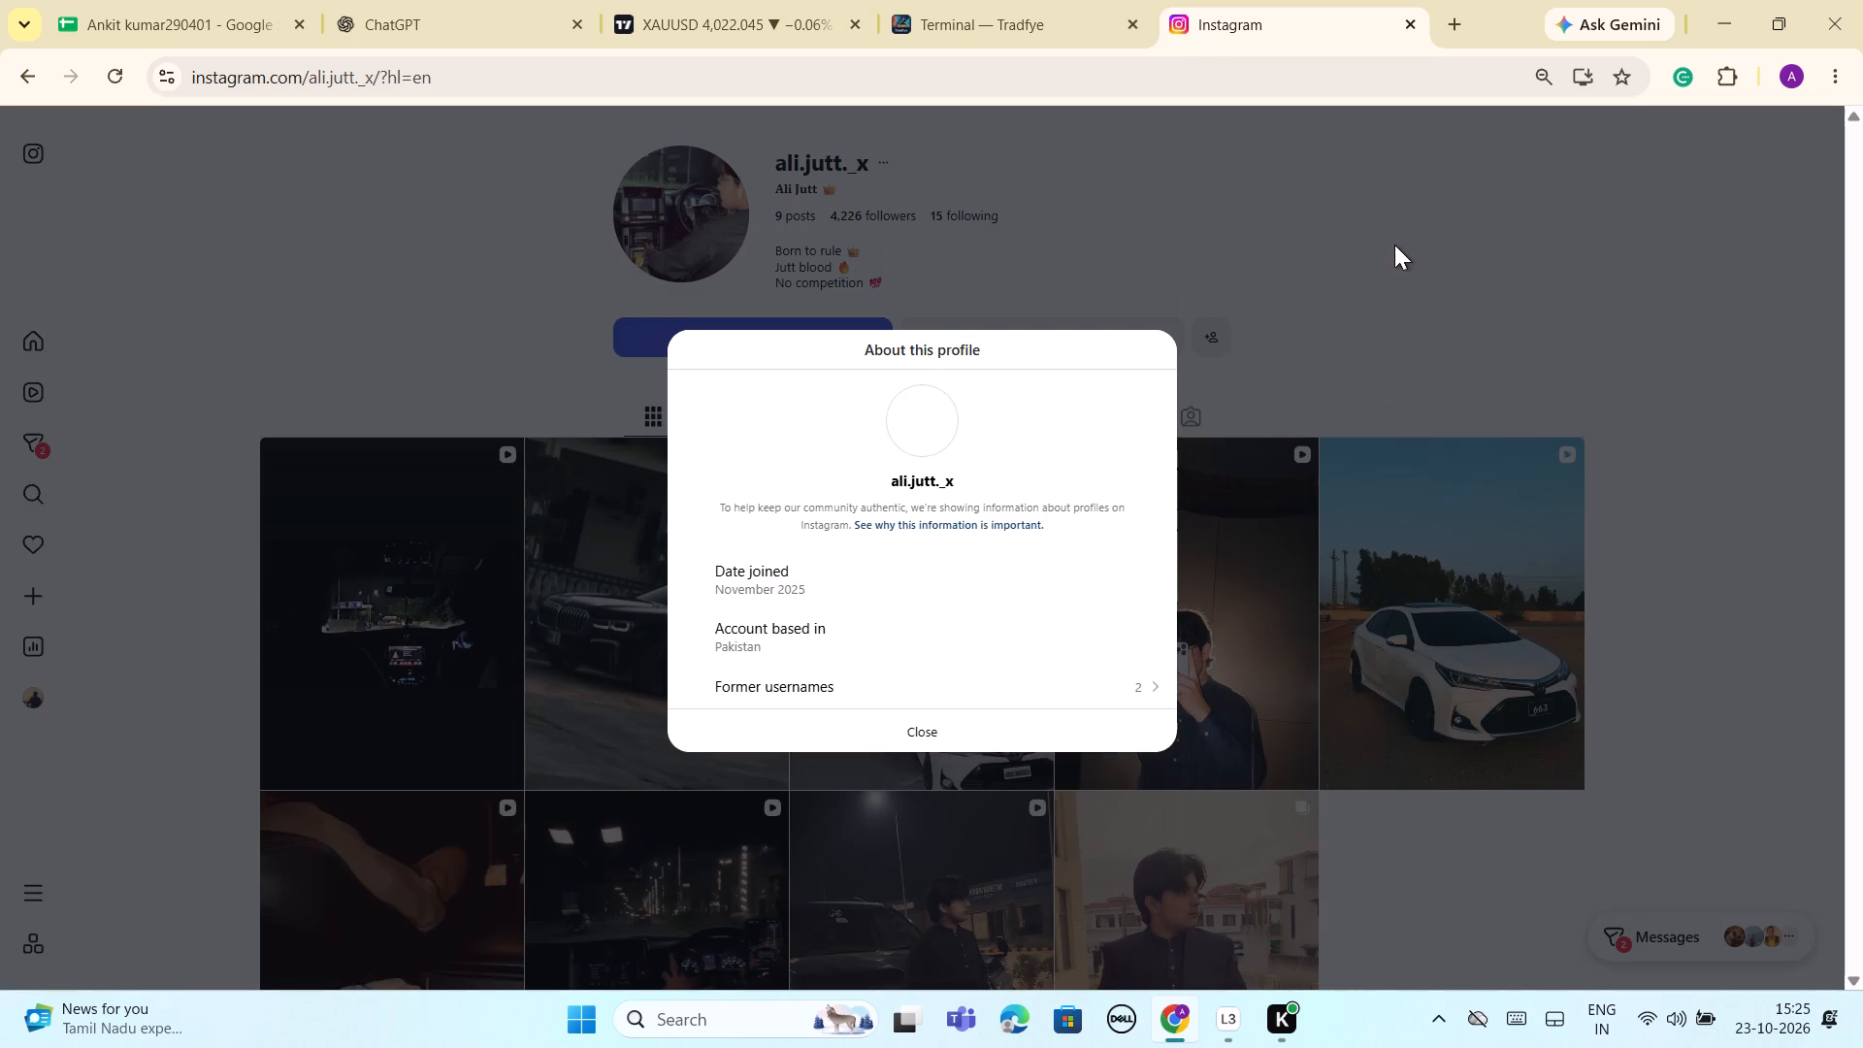
click(1356, 235)
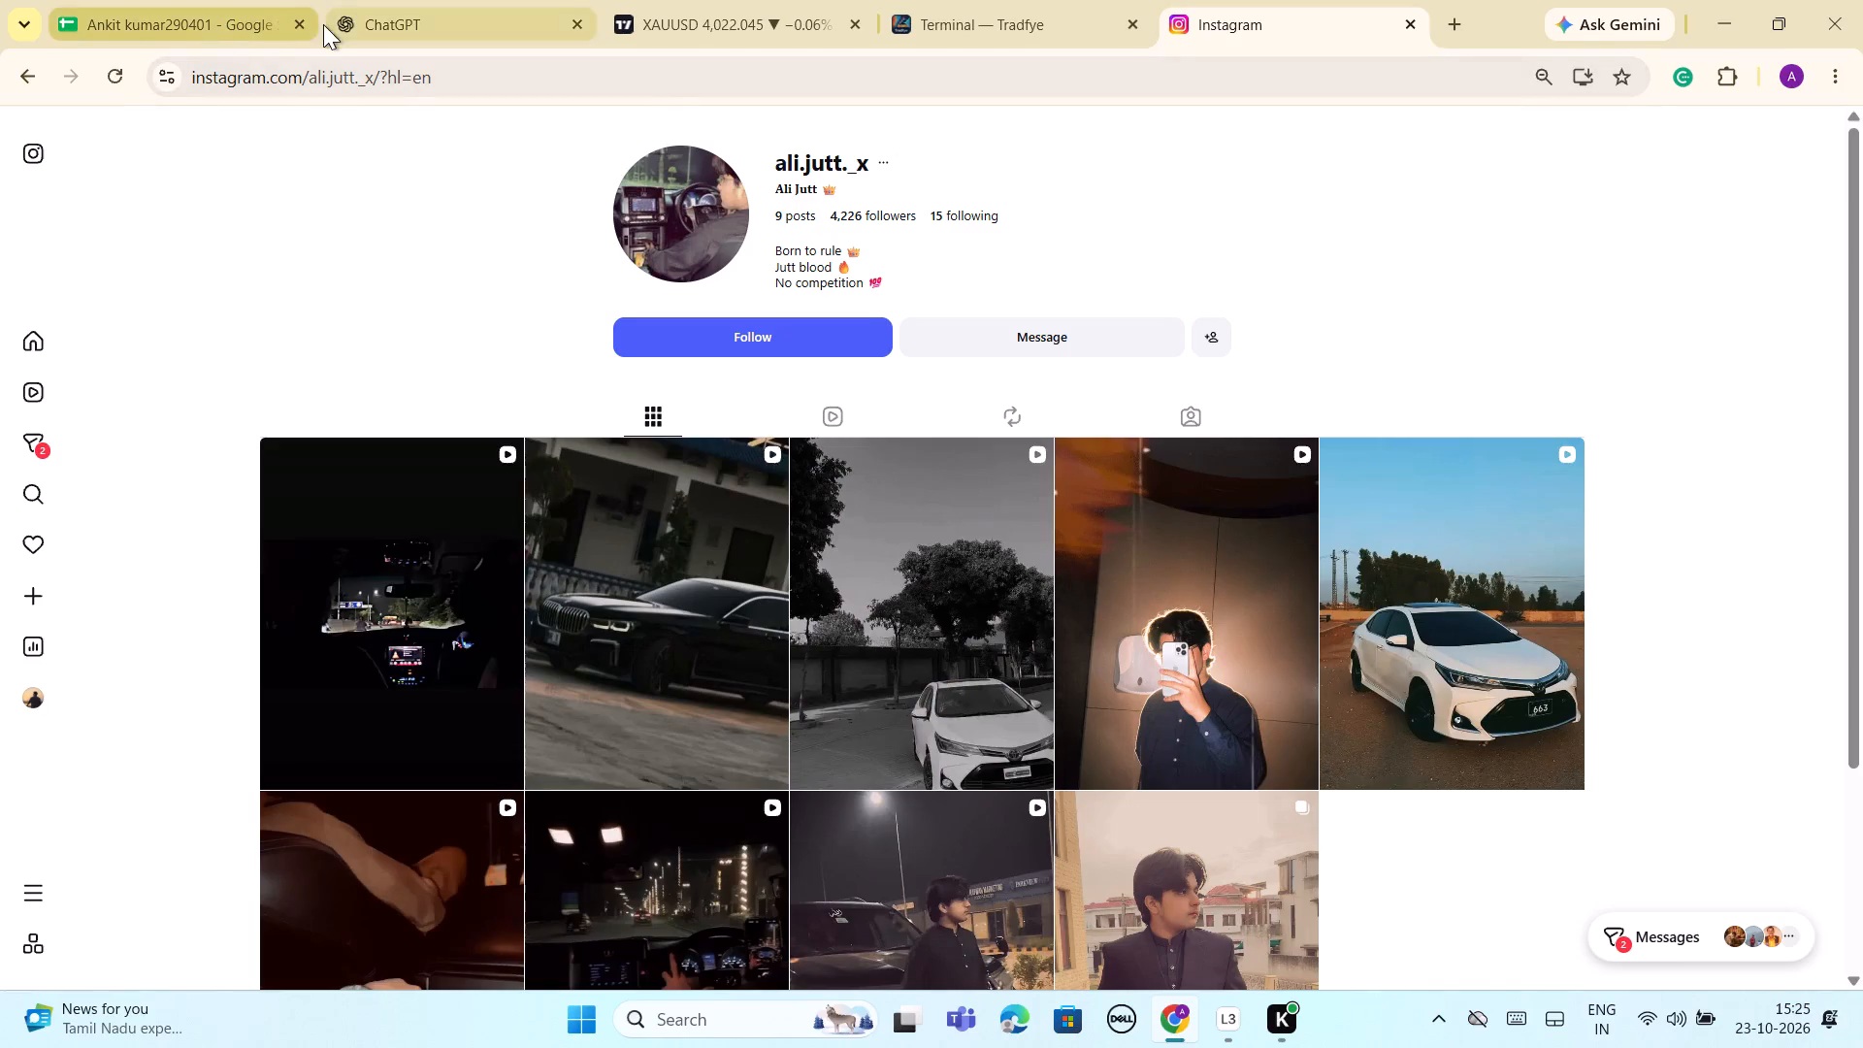
Enter pakistan as the country in row 468 of the new task sheet.
click(214, 21)
click(278, 862)
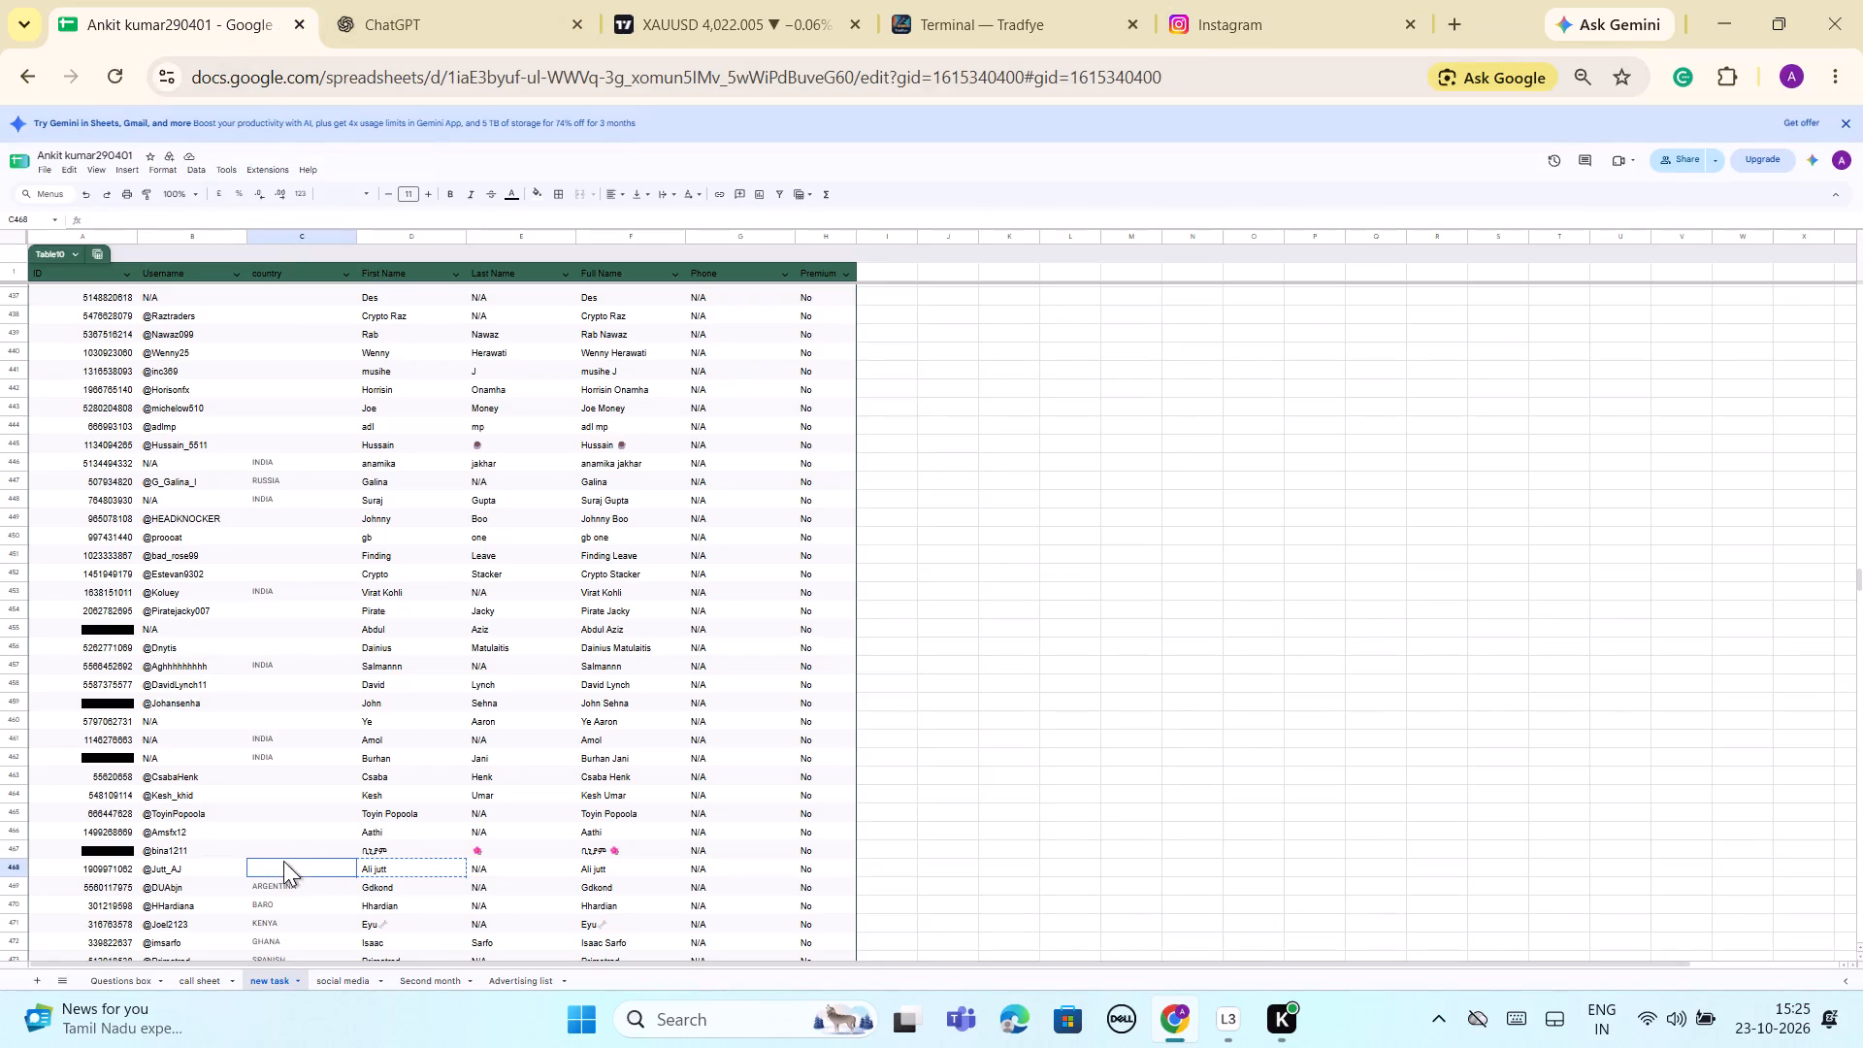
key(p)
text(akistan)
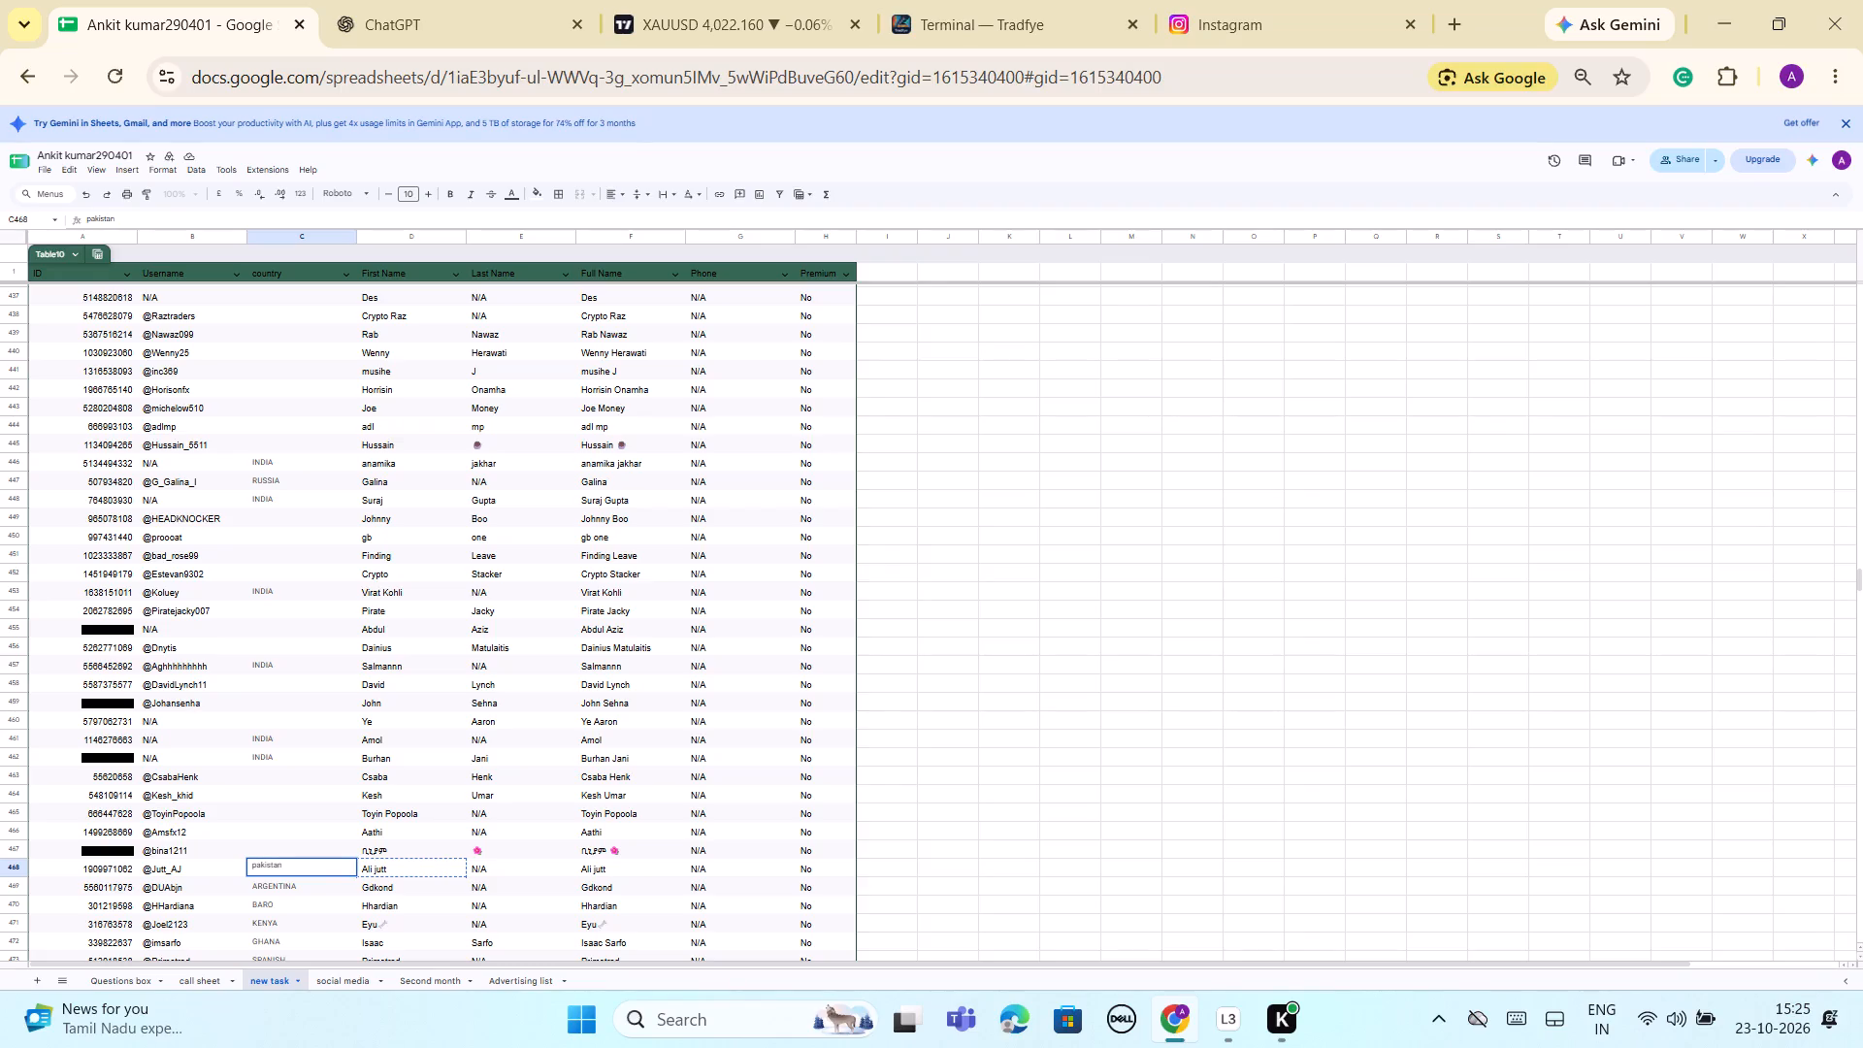
click(279, 830)
Copy the username in row 467 of the new task sheet and search Instagram for it.
click(168, 845)
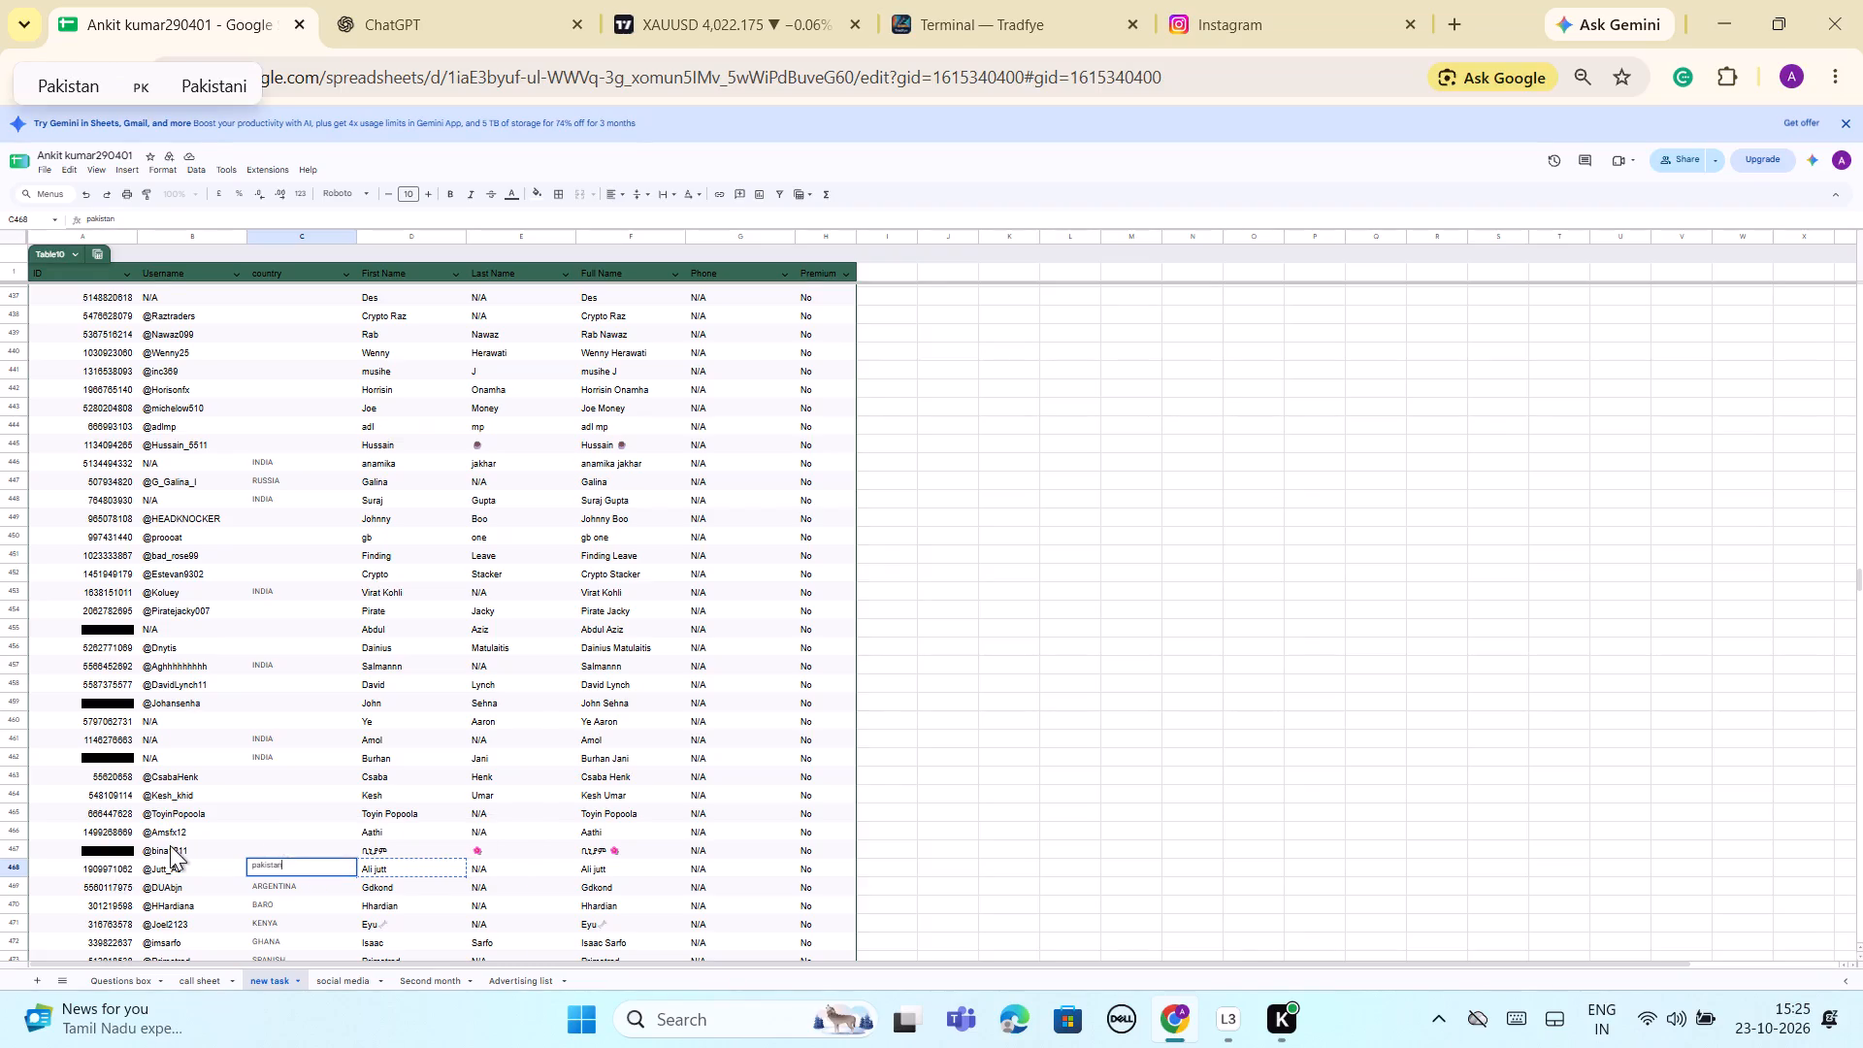
right_click(171, 853)
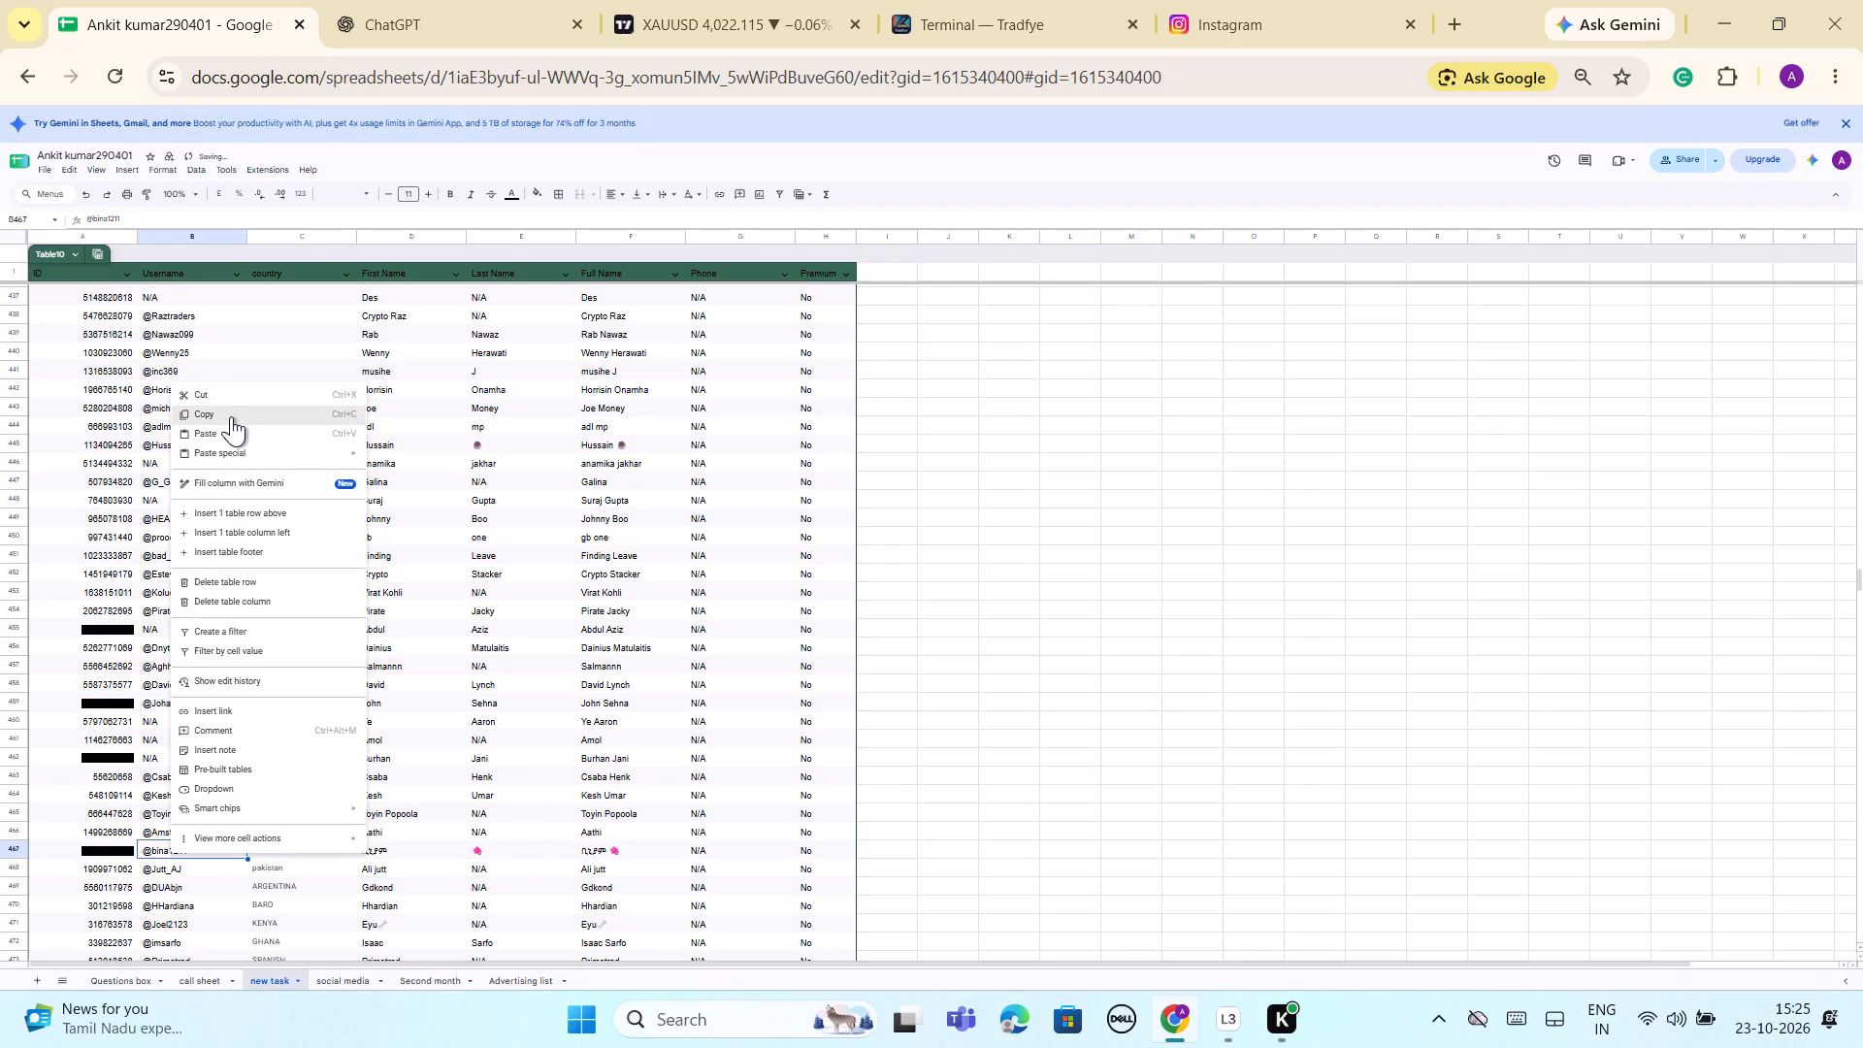
click(231, 416)
click(1268, 32)
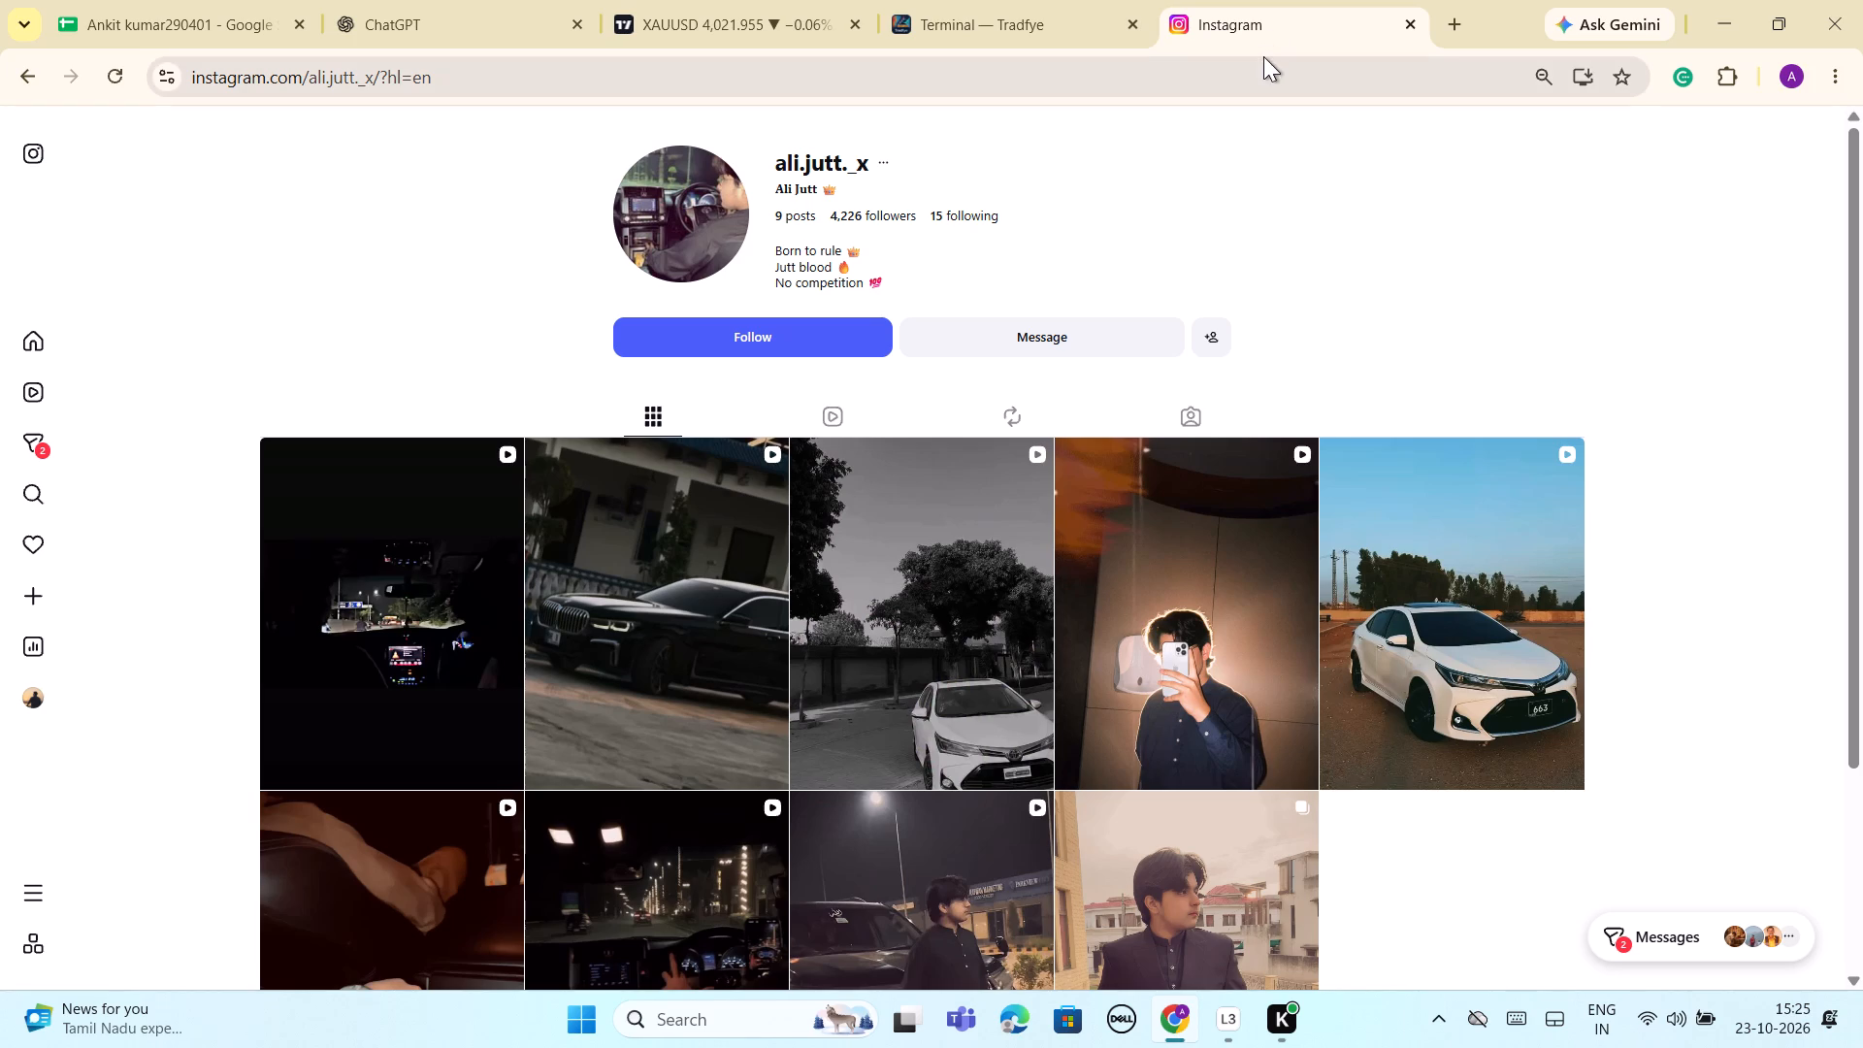
click(36, 487)
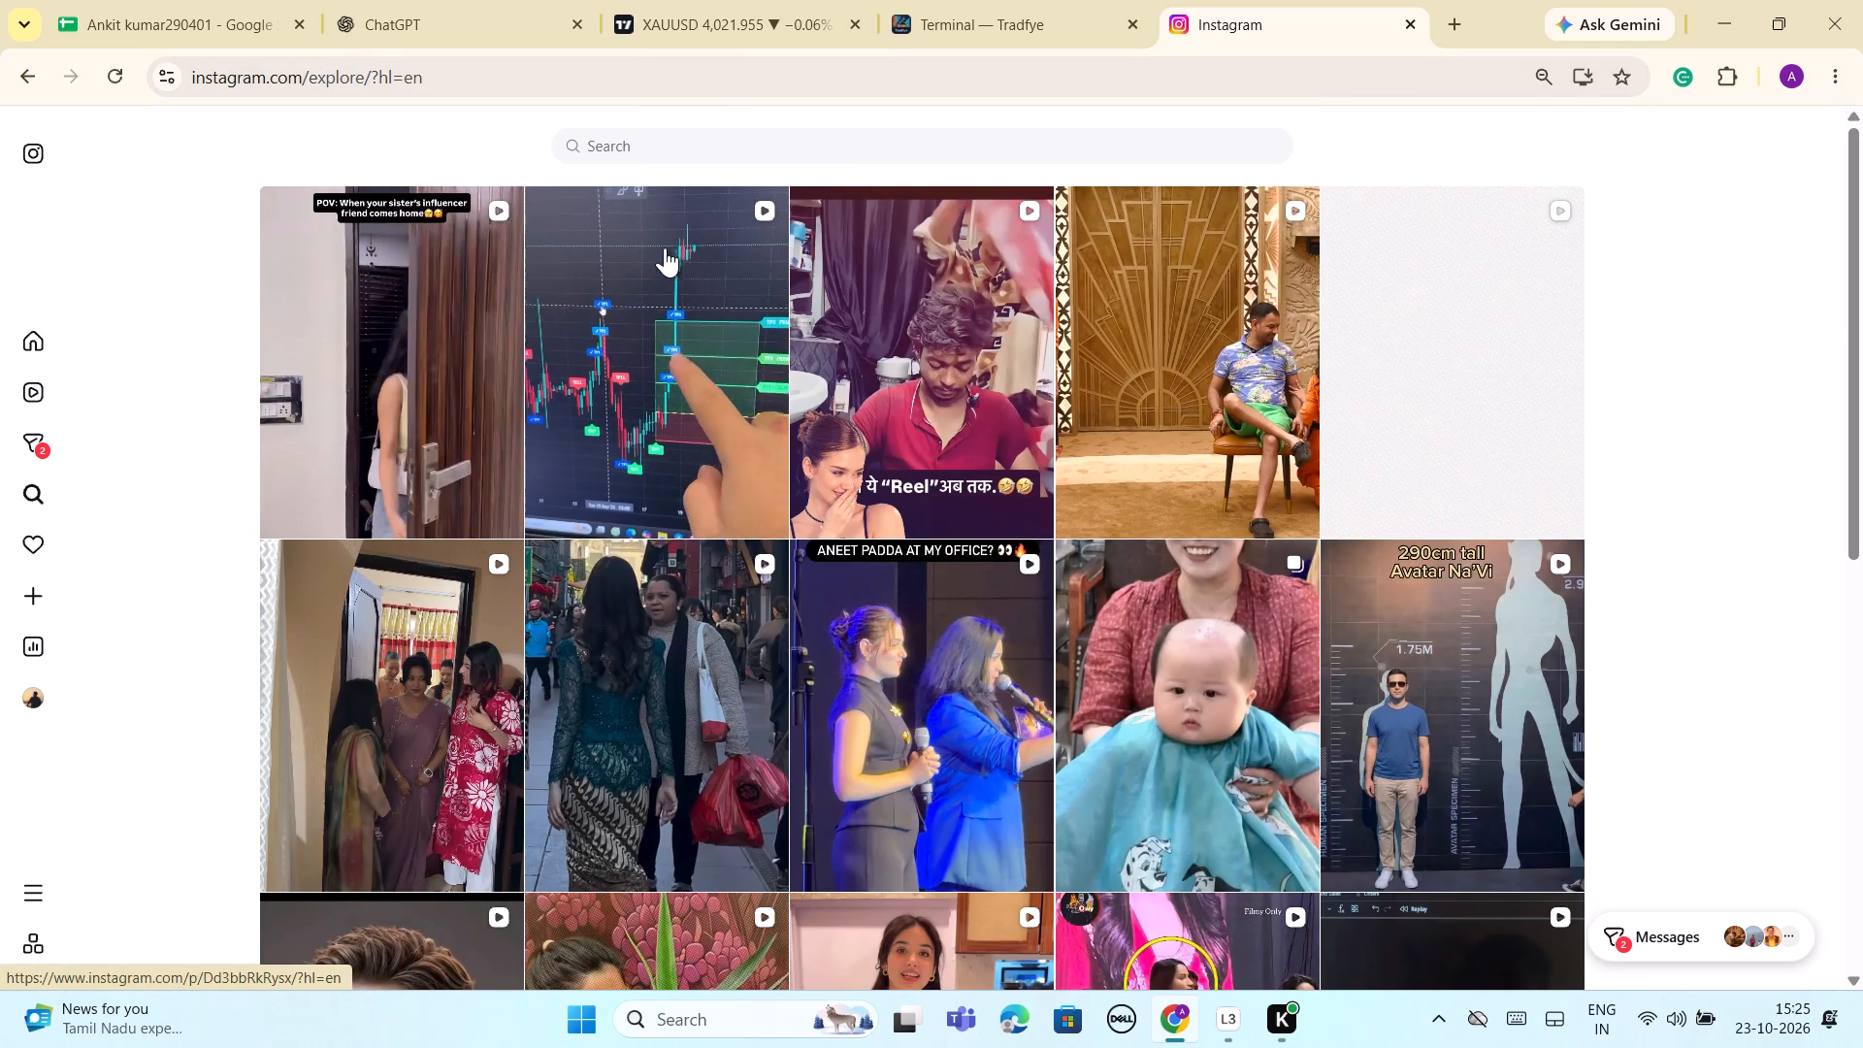
click(641, 148)
right_click(641, 148)
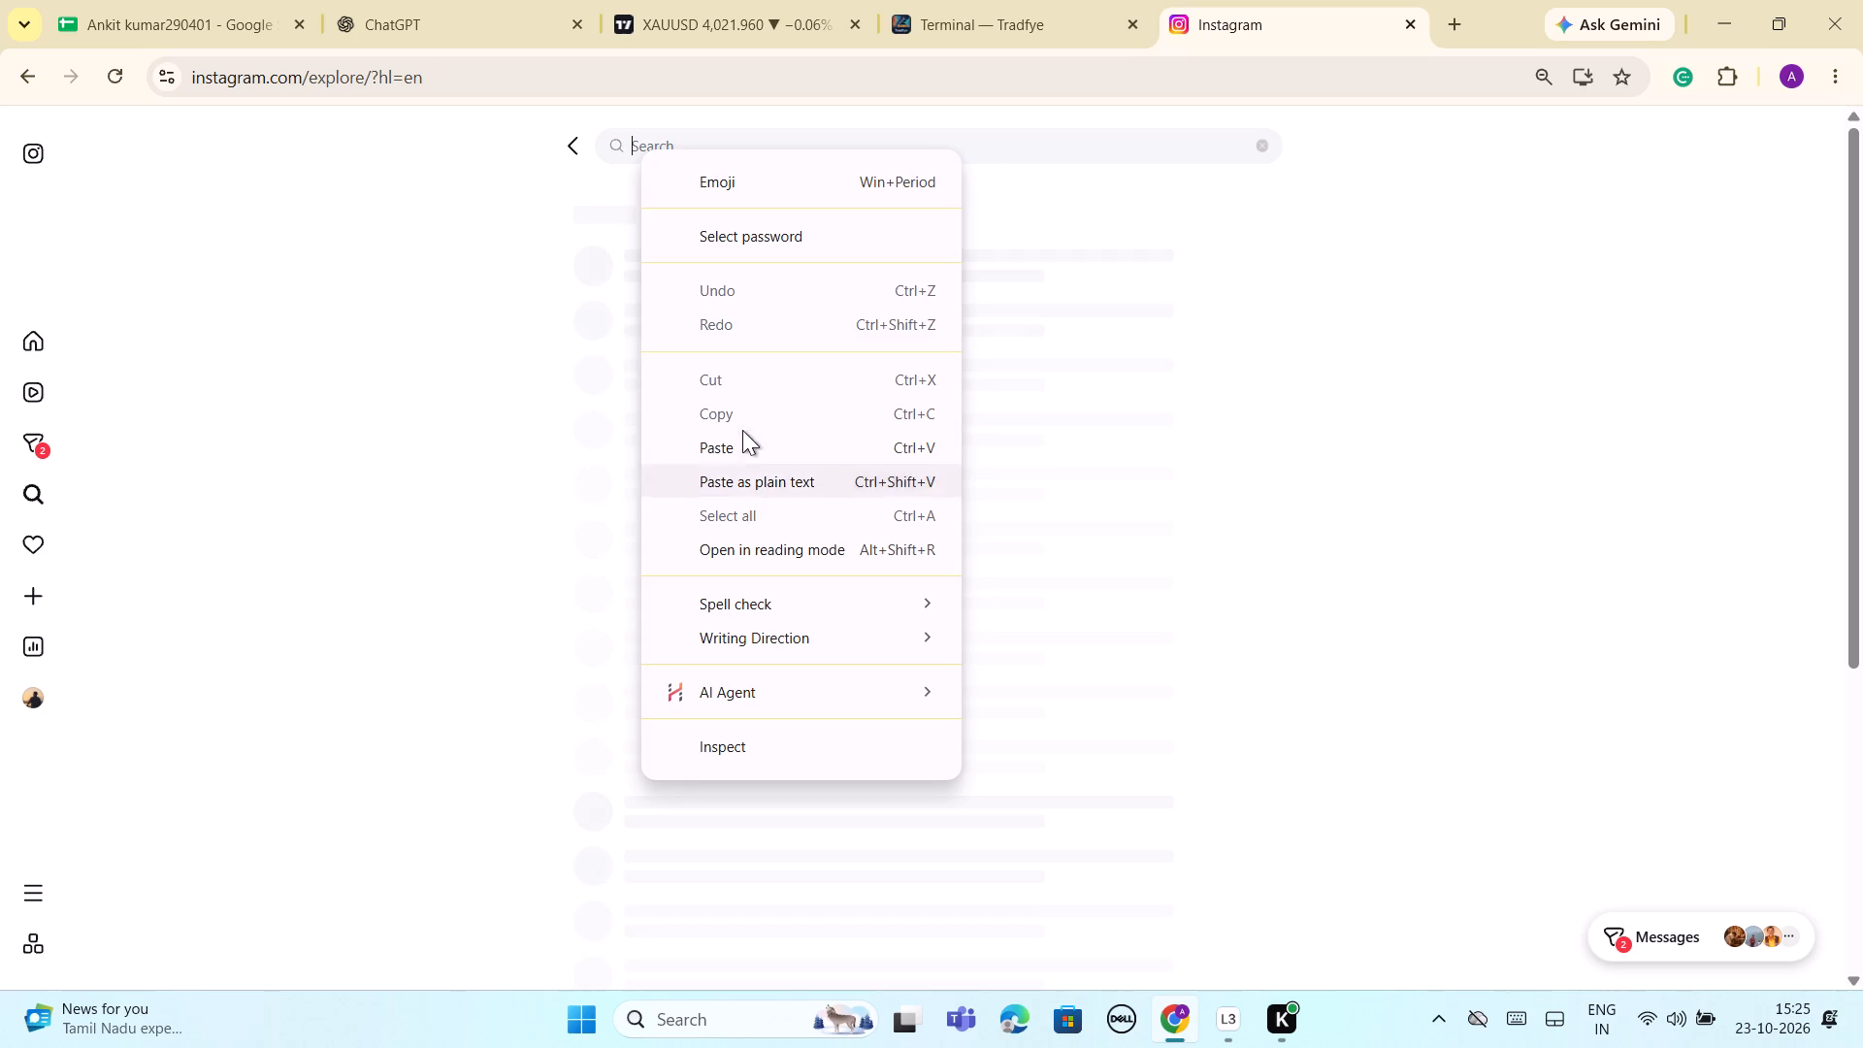
click(741, 446)
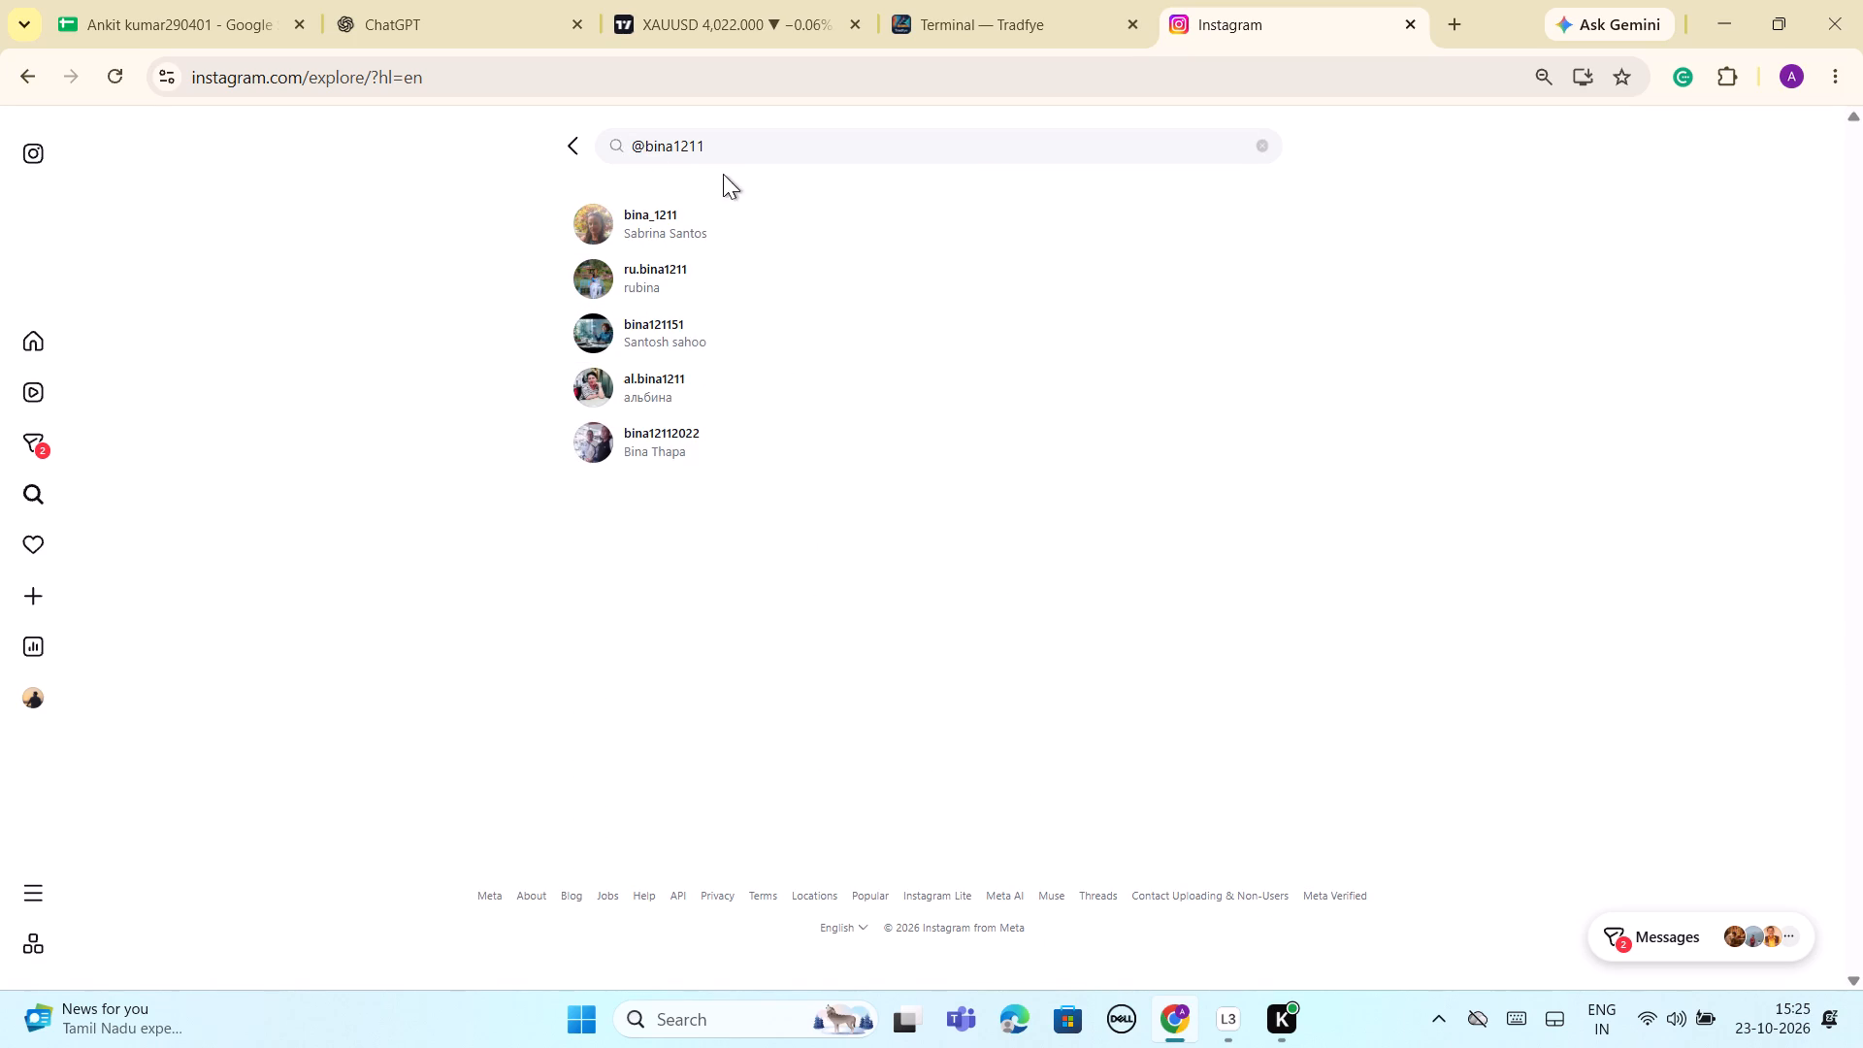
Open the first profile in the Instagram results and check its account information for a country.
click(659, 204)
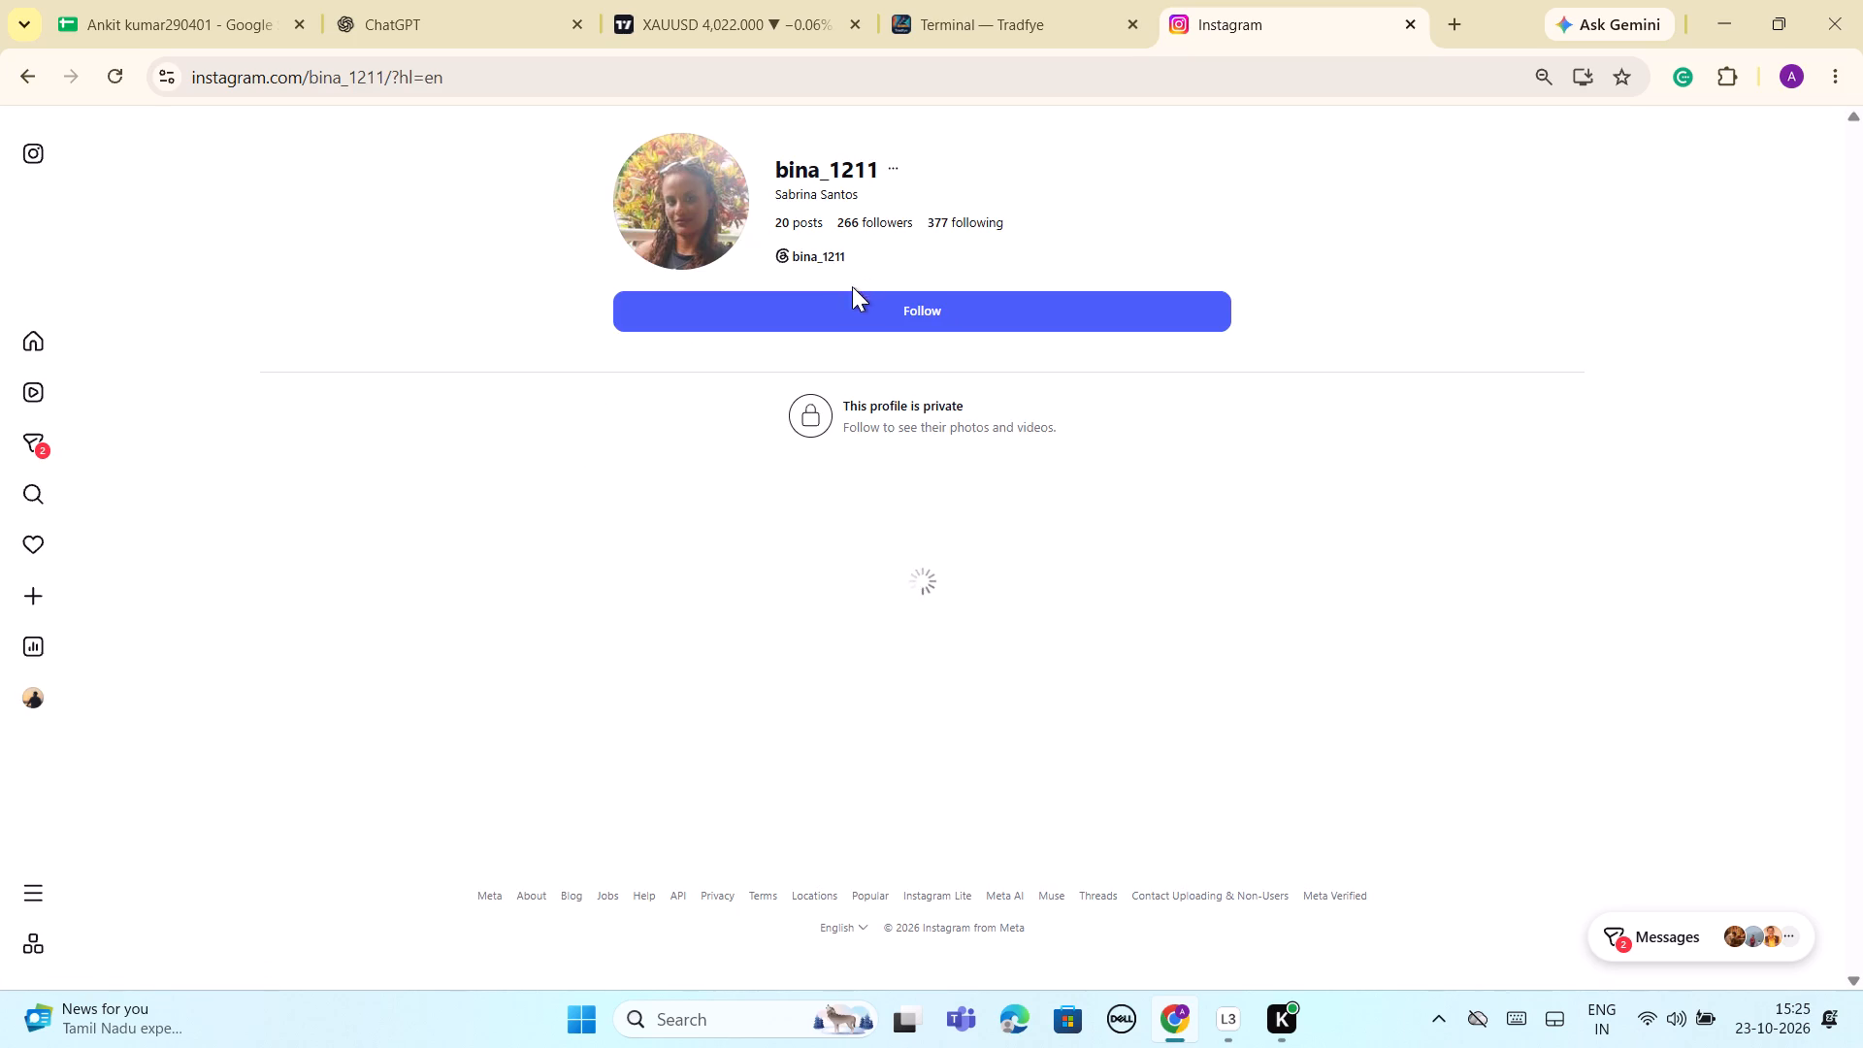
click(876, 166)
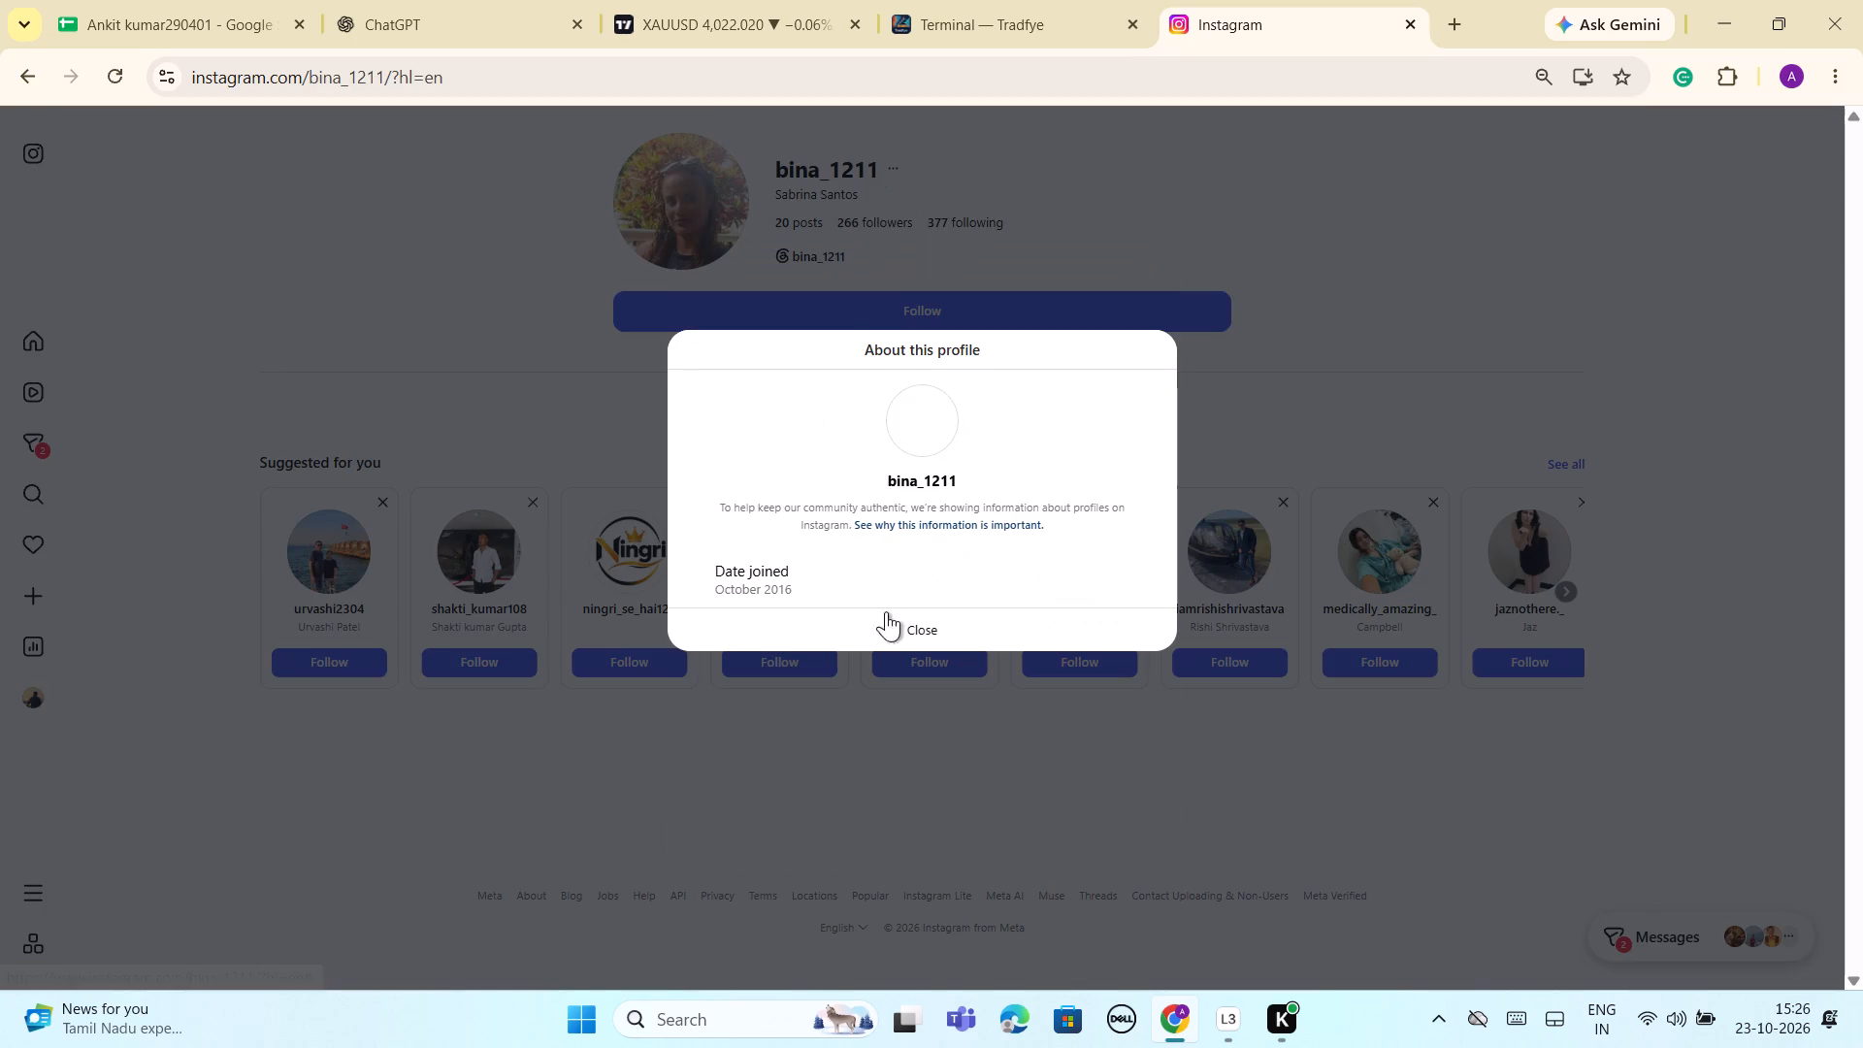
click(929, 158)
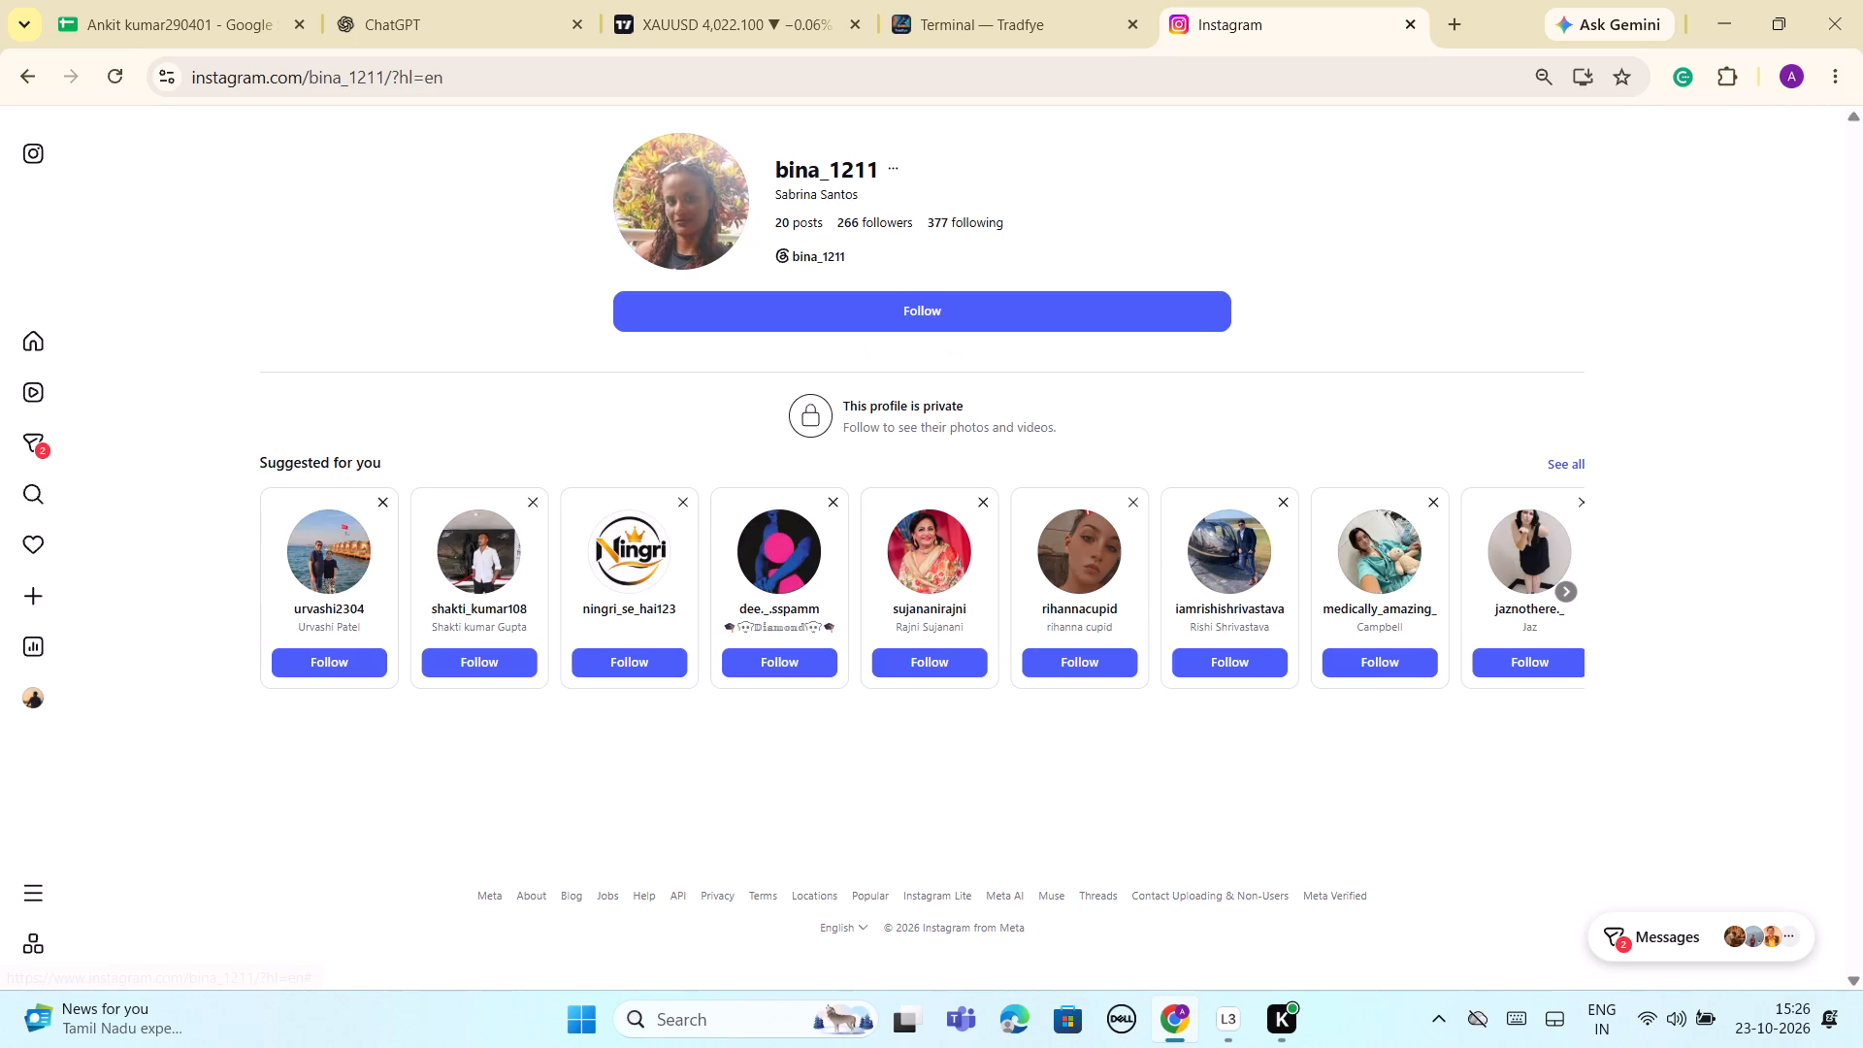
Copy the first name in row 467 of the new task sheet and start a Google search in a new browser tab.
click(222, 24)
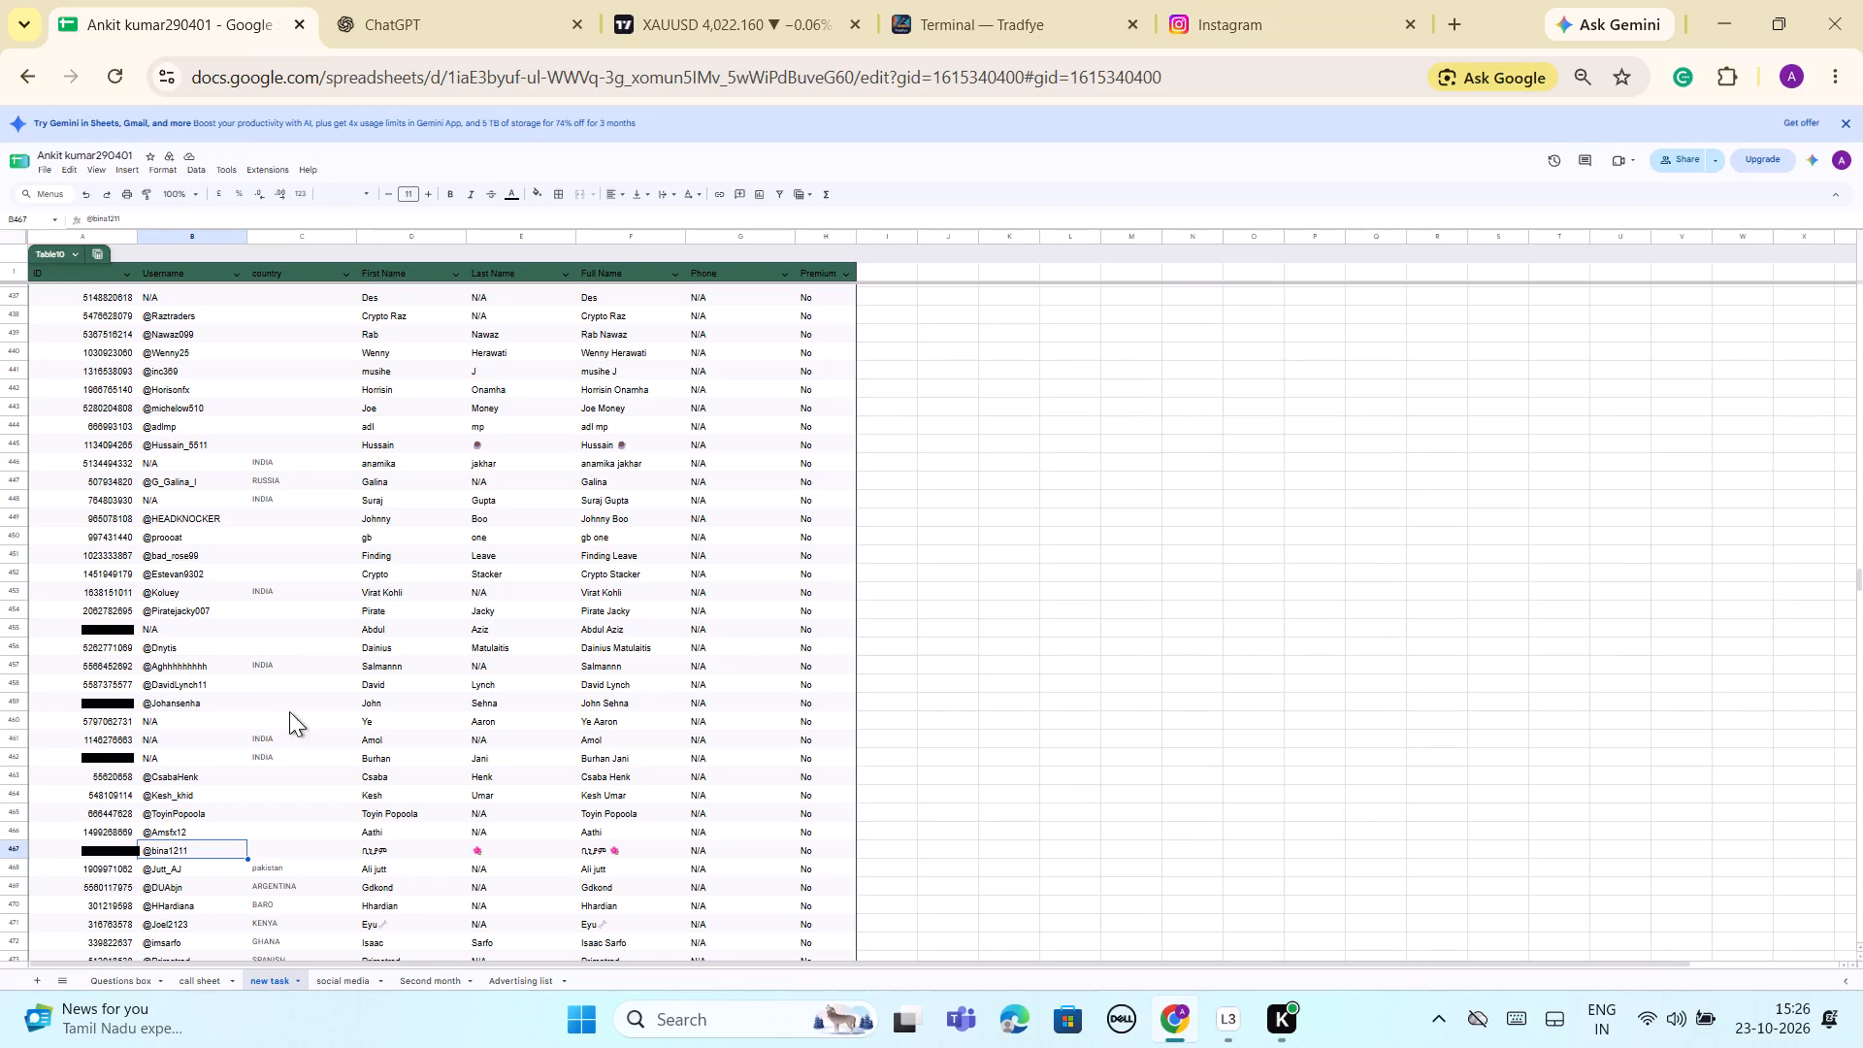
click(371, 854)
right_click(371, 857)
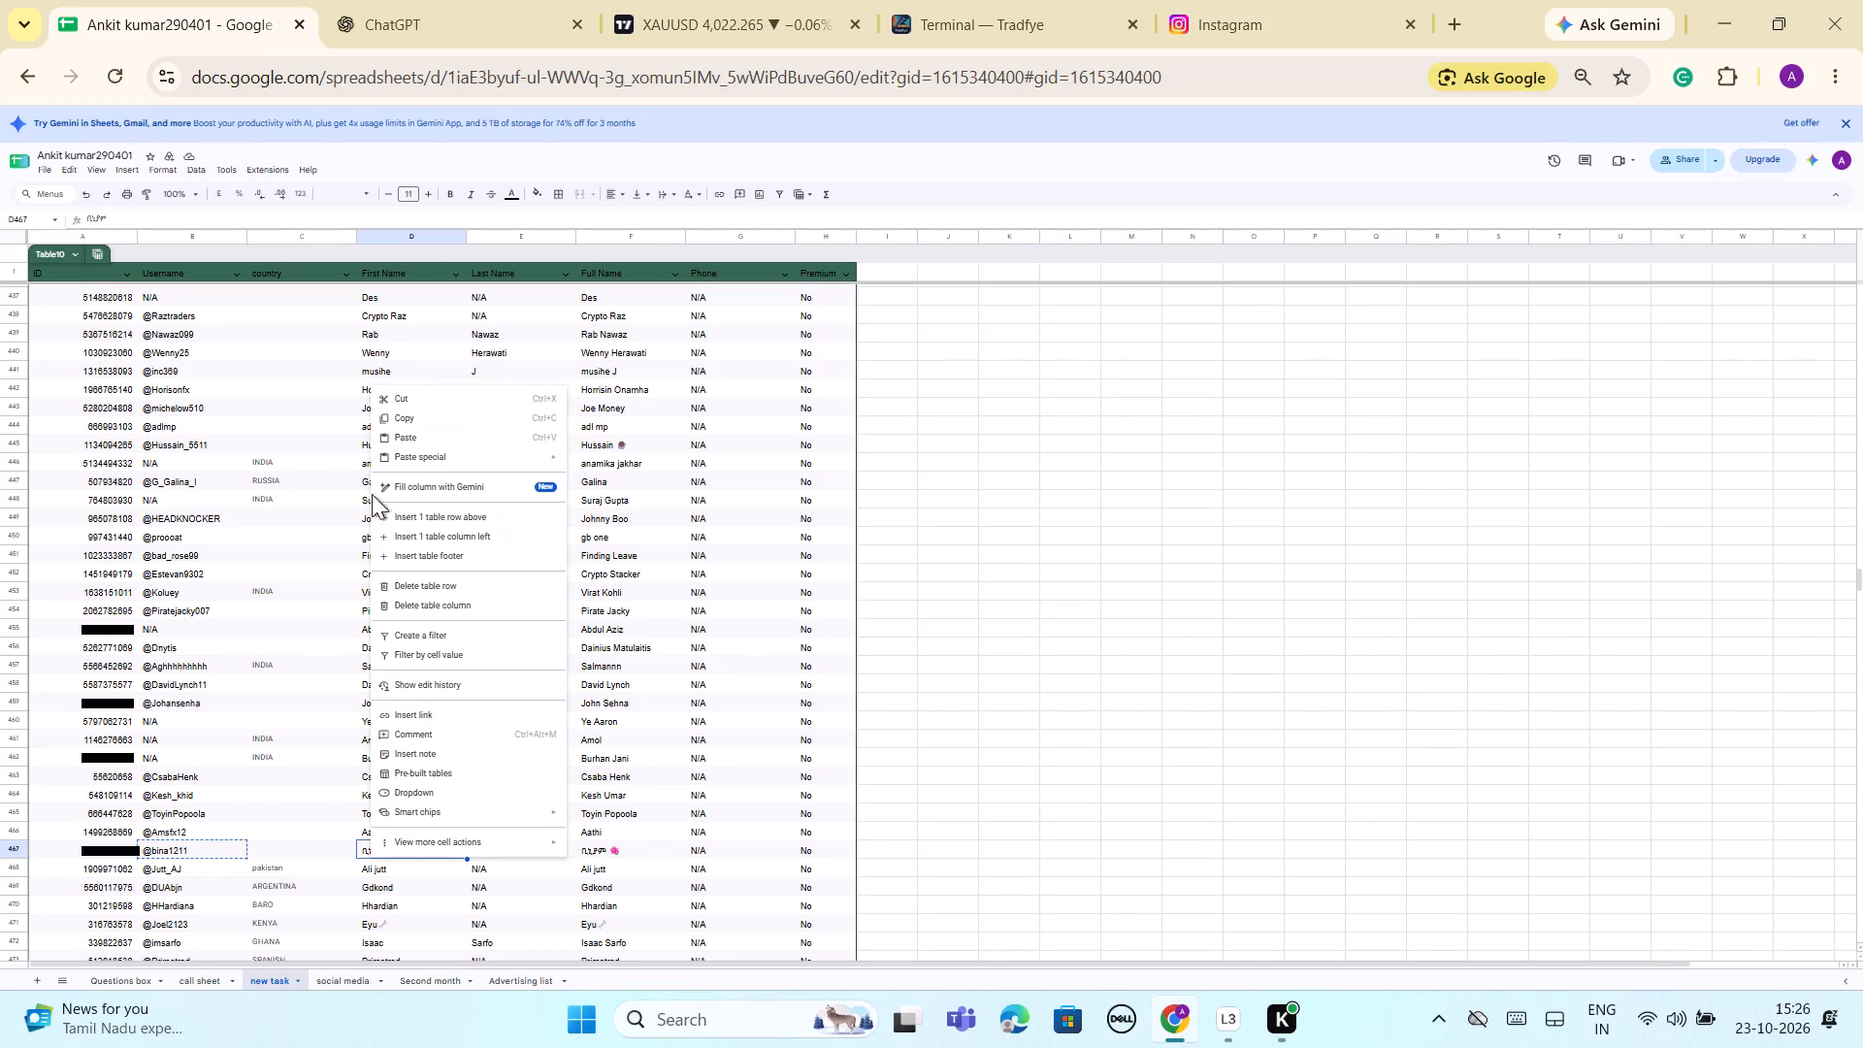
click(418, 422)
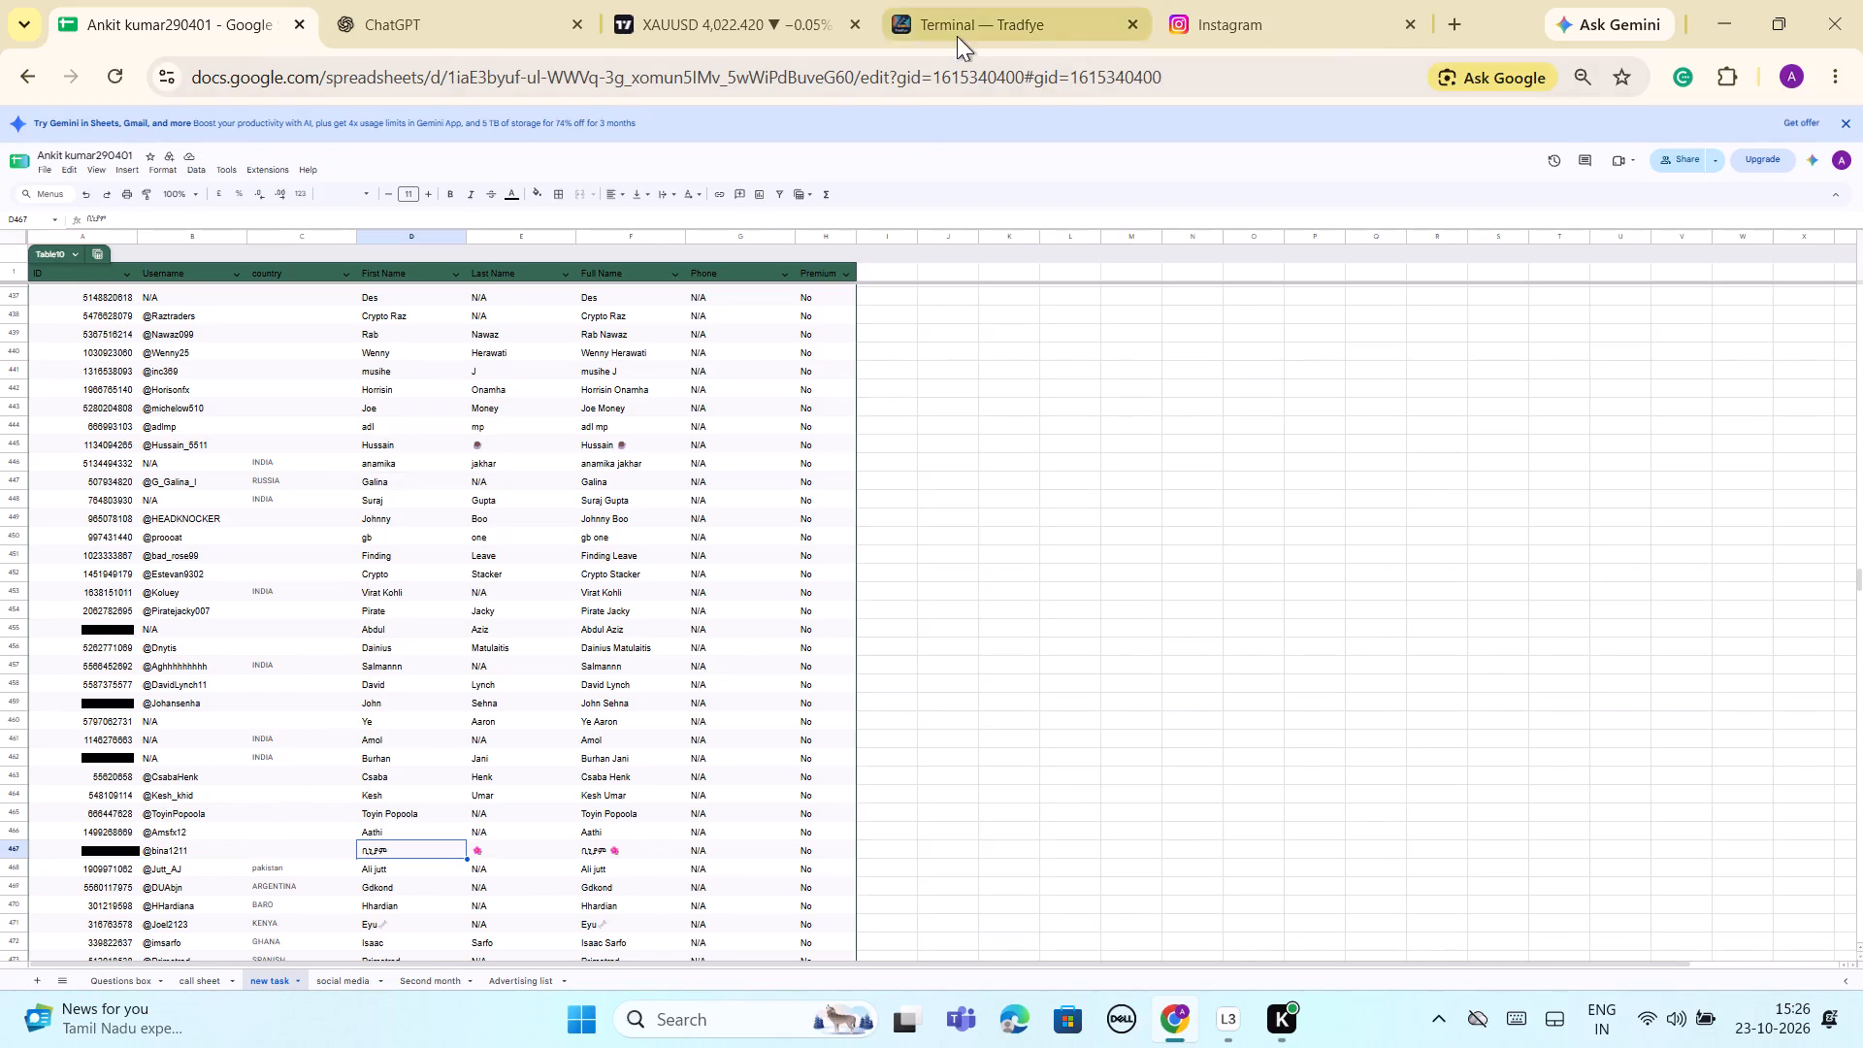
click(1457, 26)
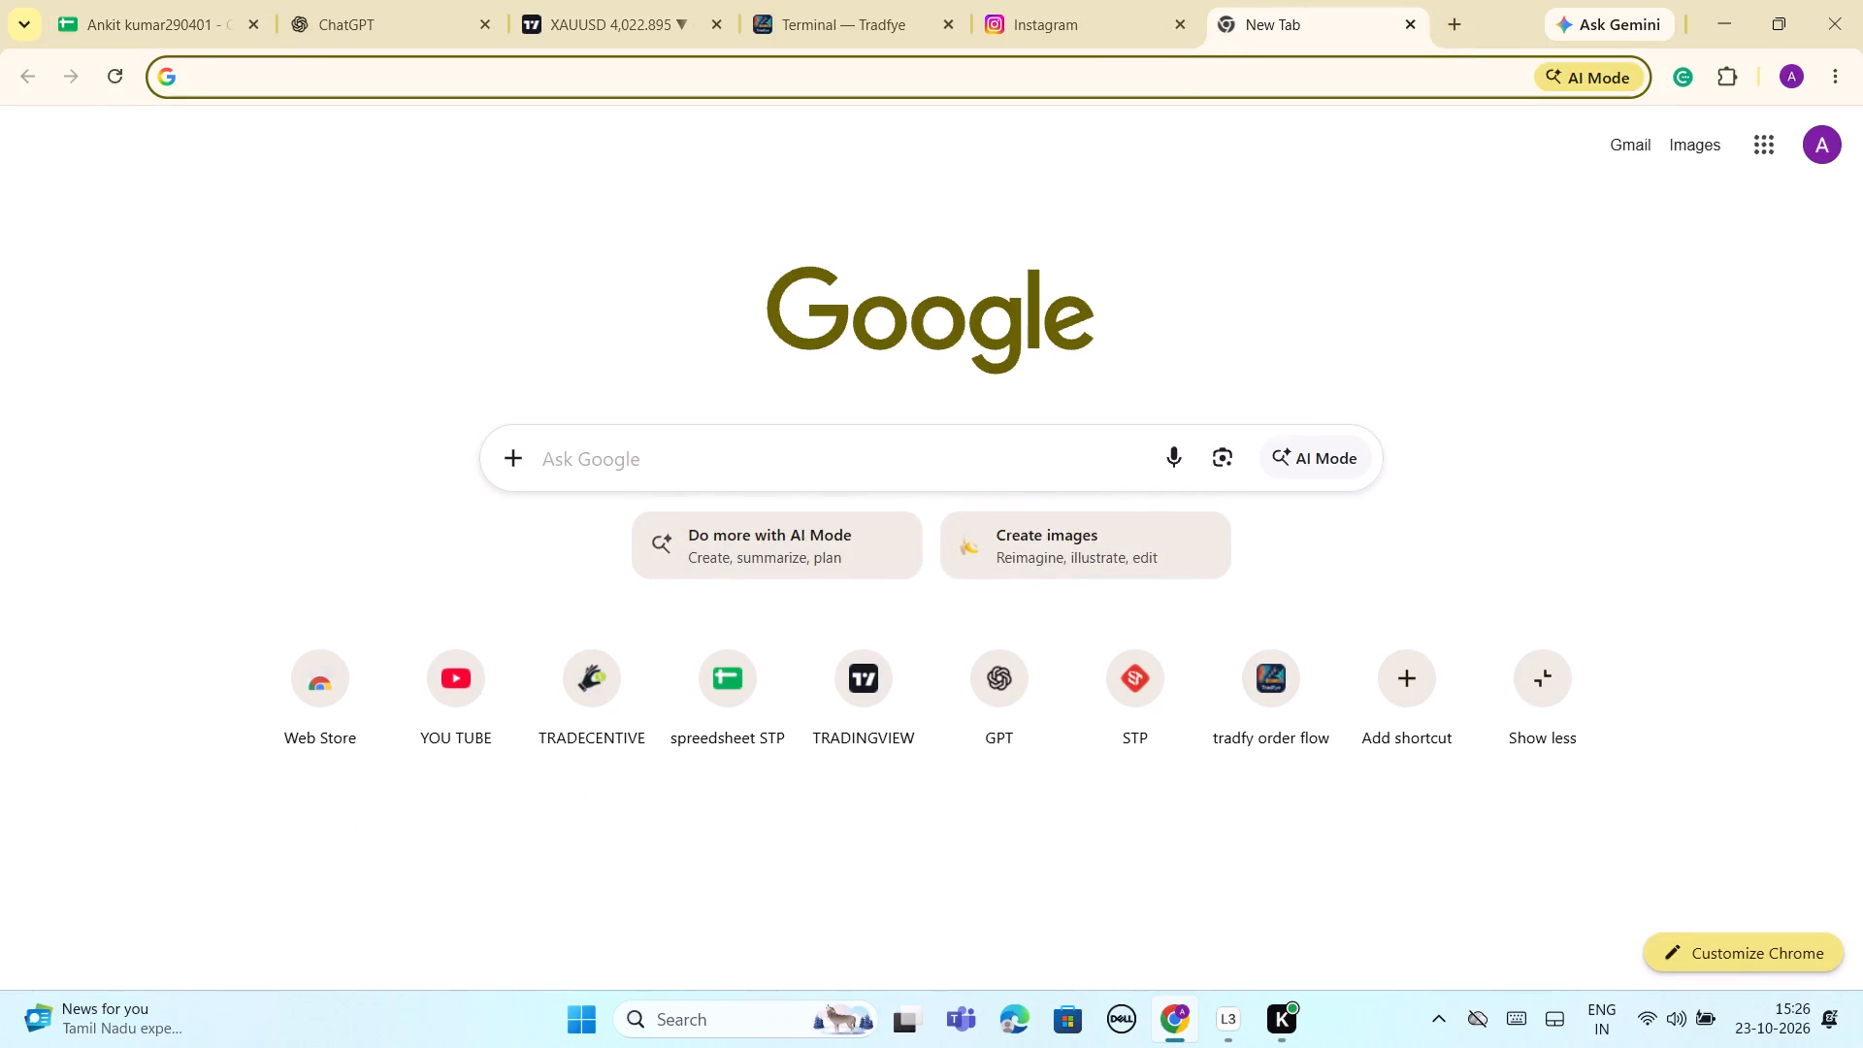
click(655, 456)
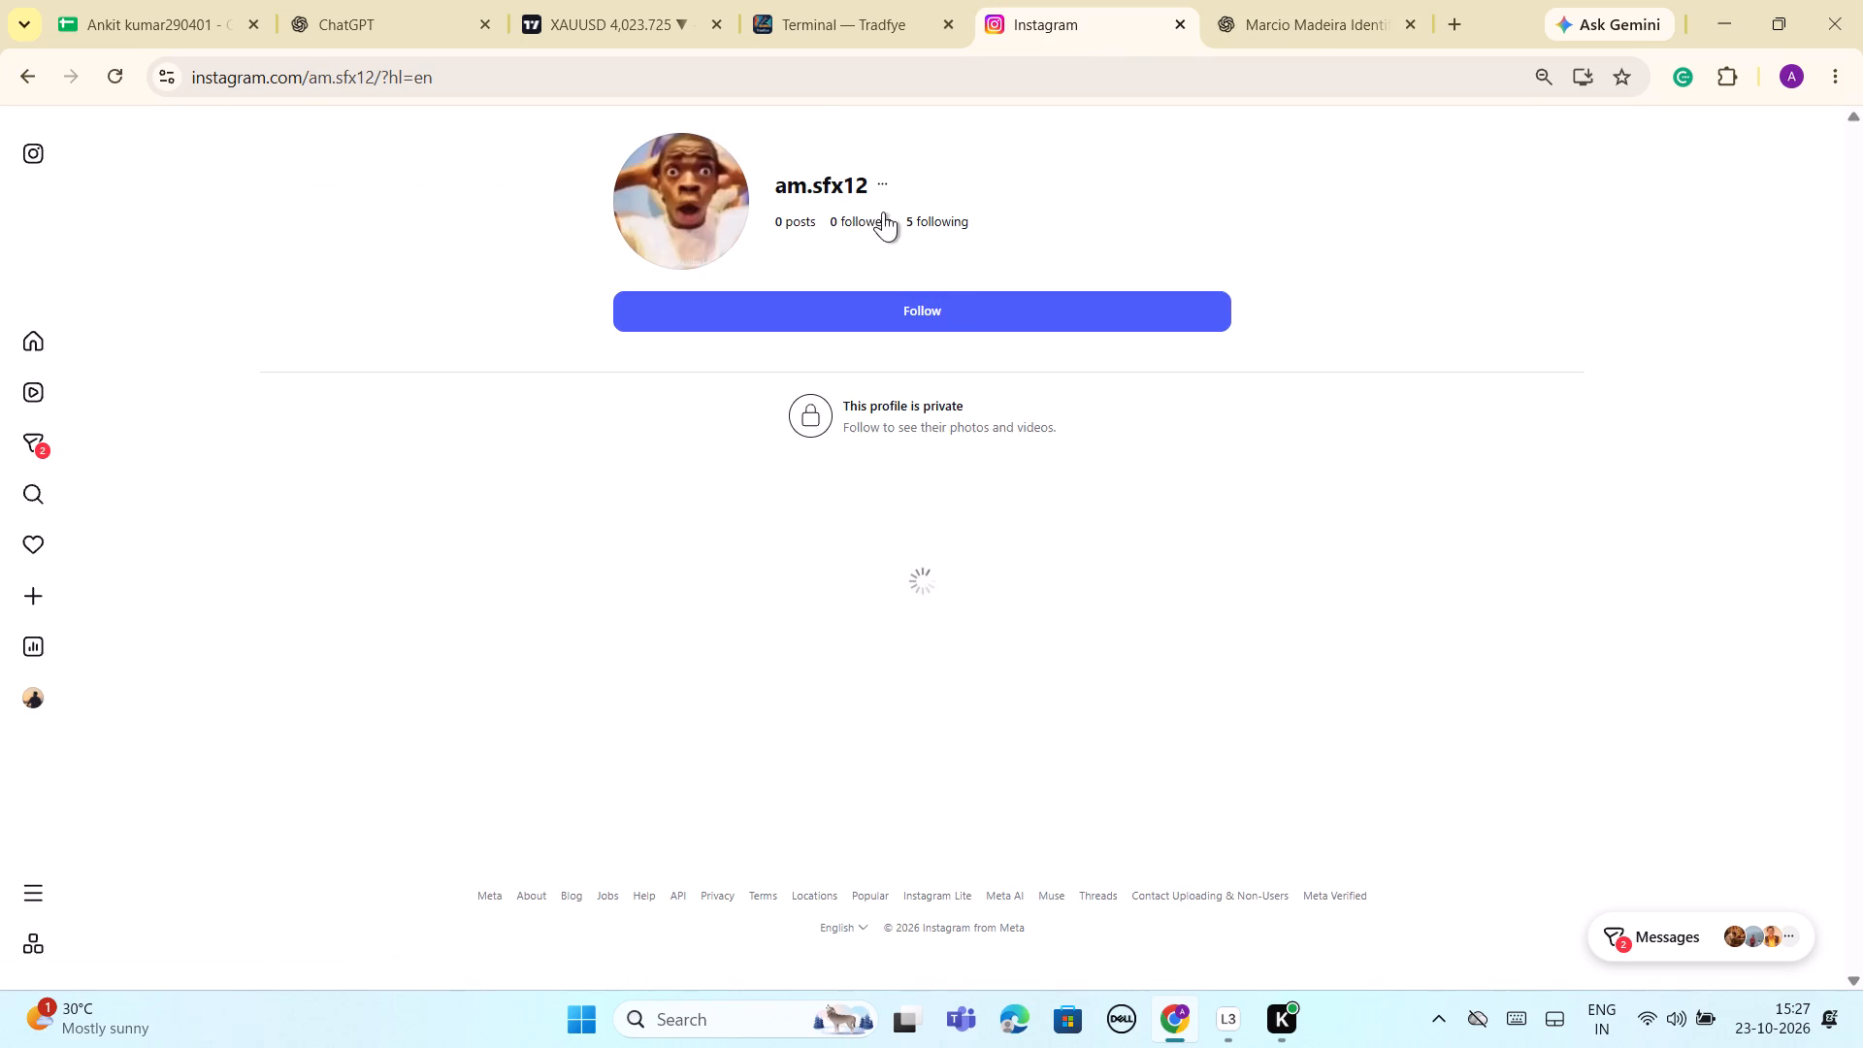
Check the open private Instagram profile's account information and following list for clues to the contact's country.
click(884, 184)
click(934, 423)
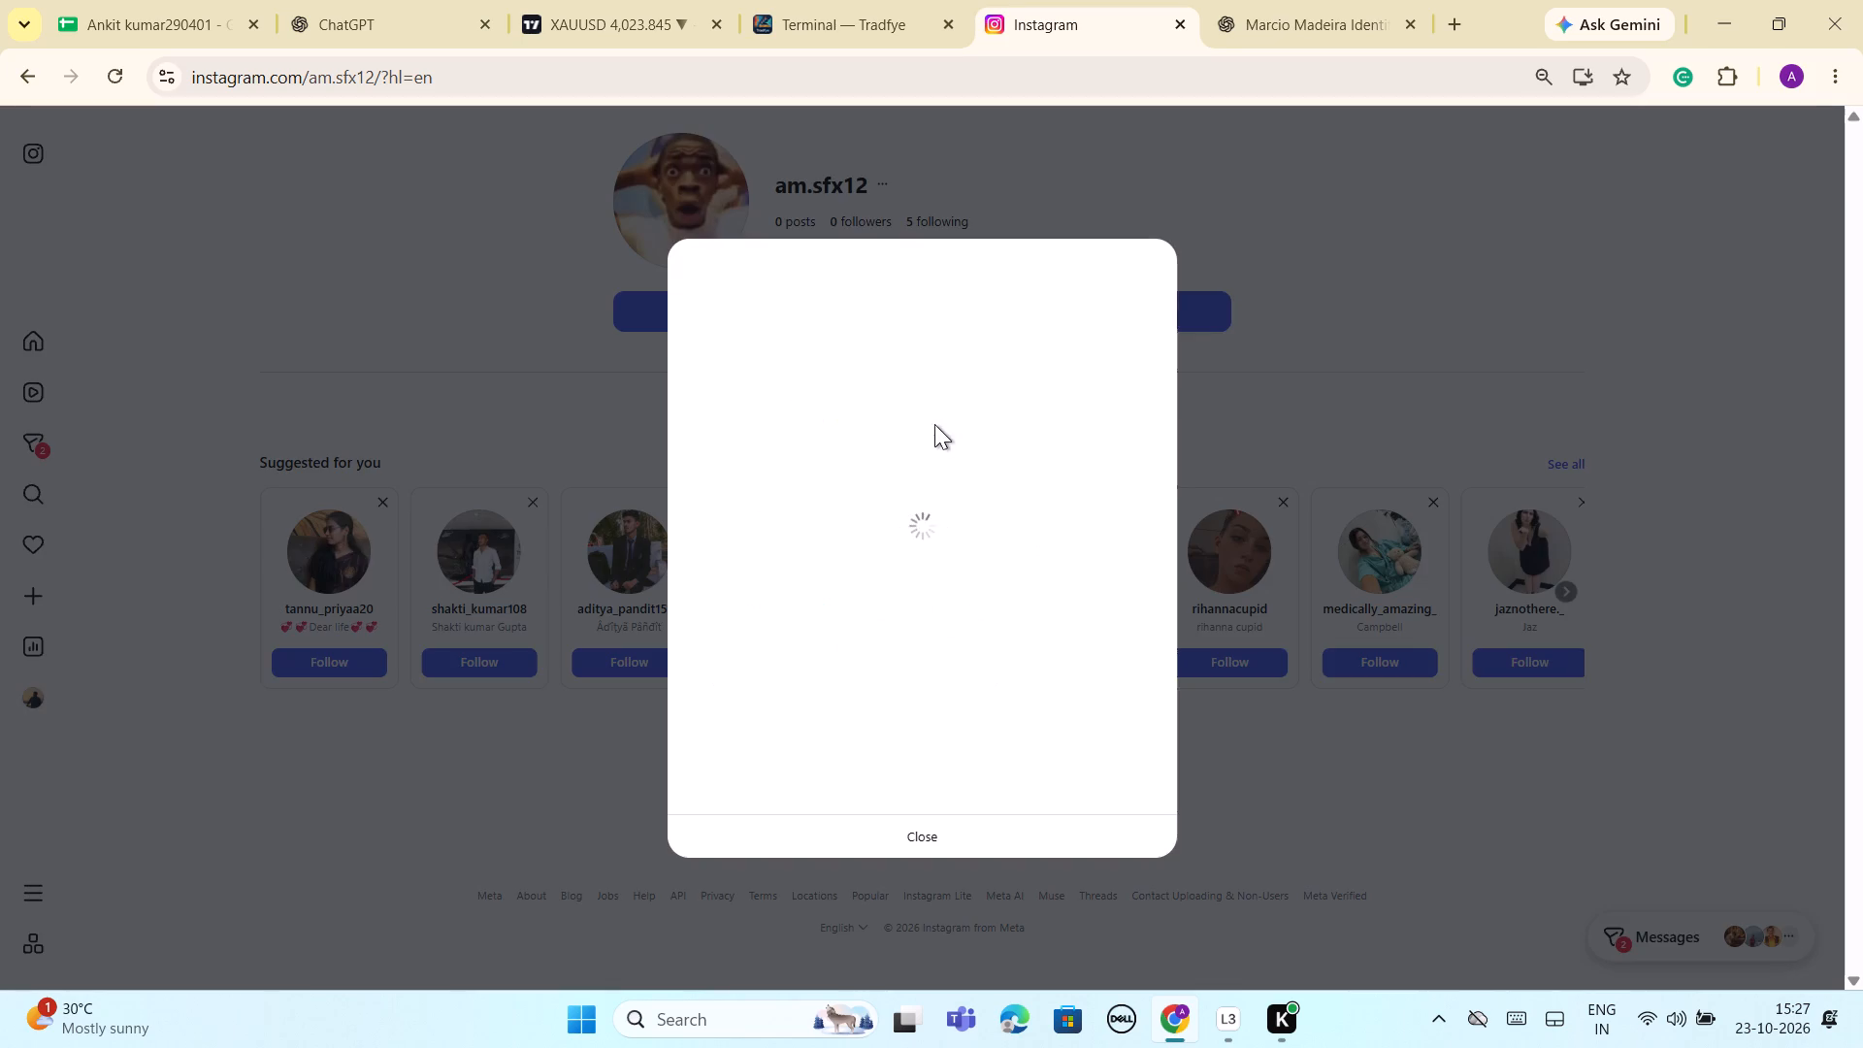
click(1411, 342)
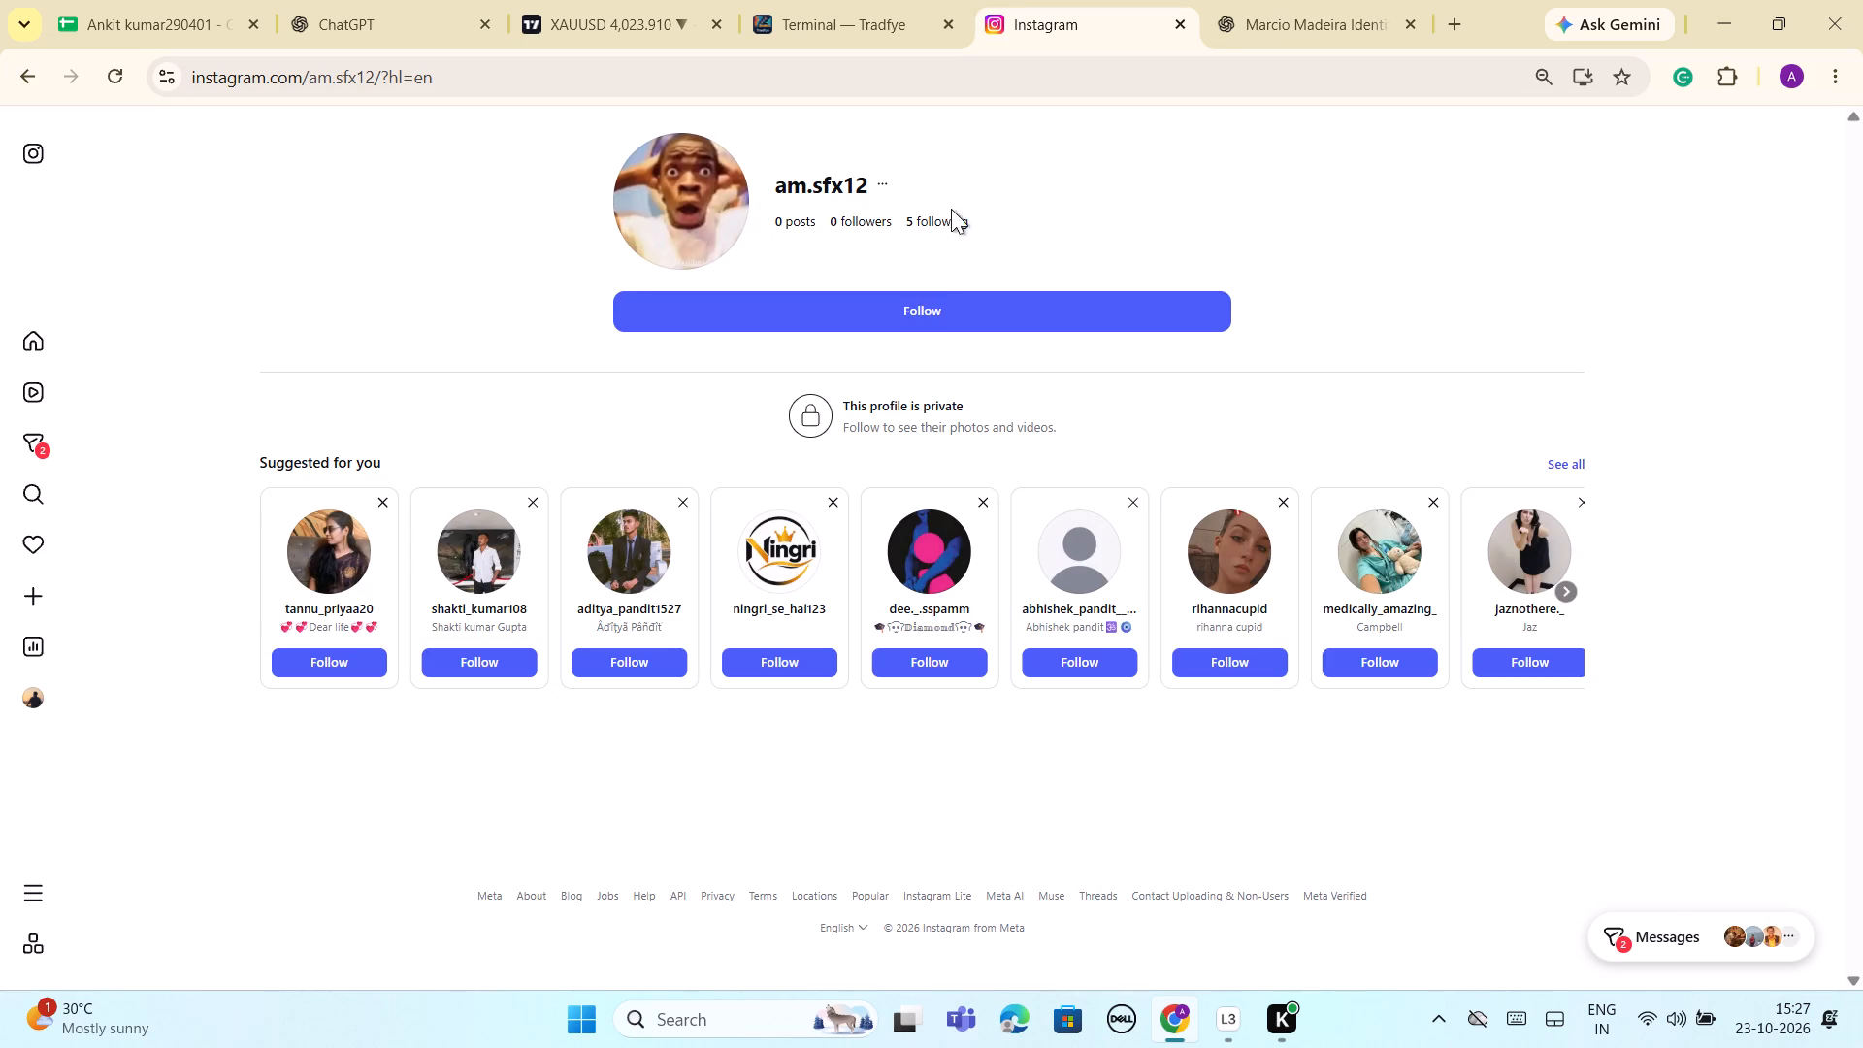
click(930, 215)
double_click(934, 215)
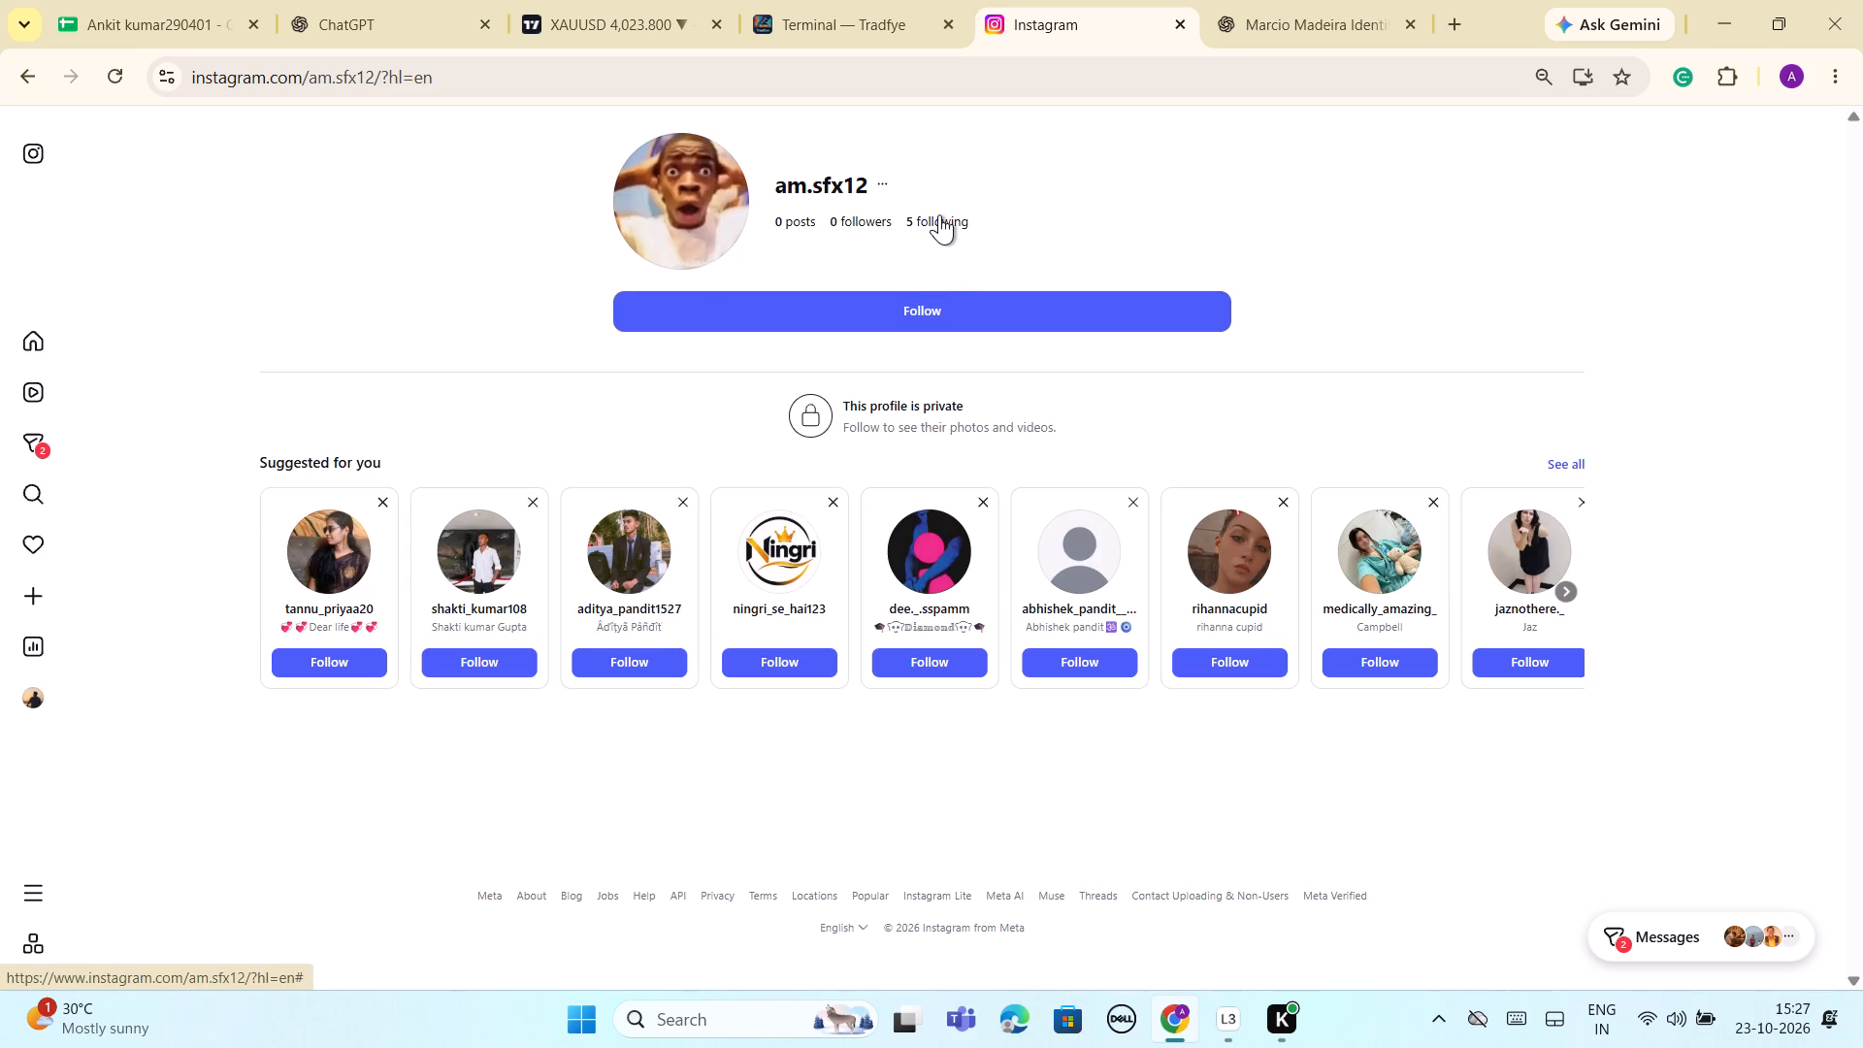
Copy the full name from row 466 of the new task sheet, search Instagram for it, and clear the search.
click(136, 20)
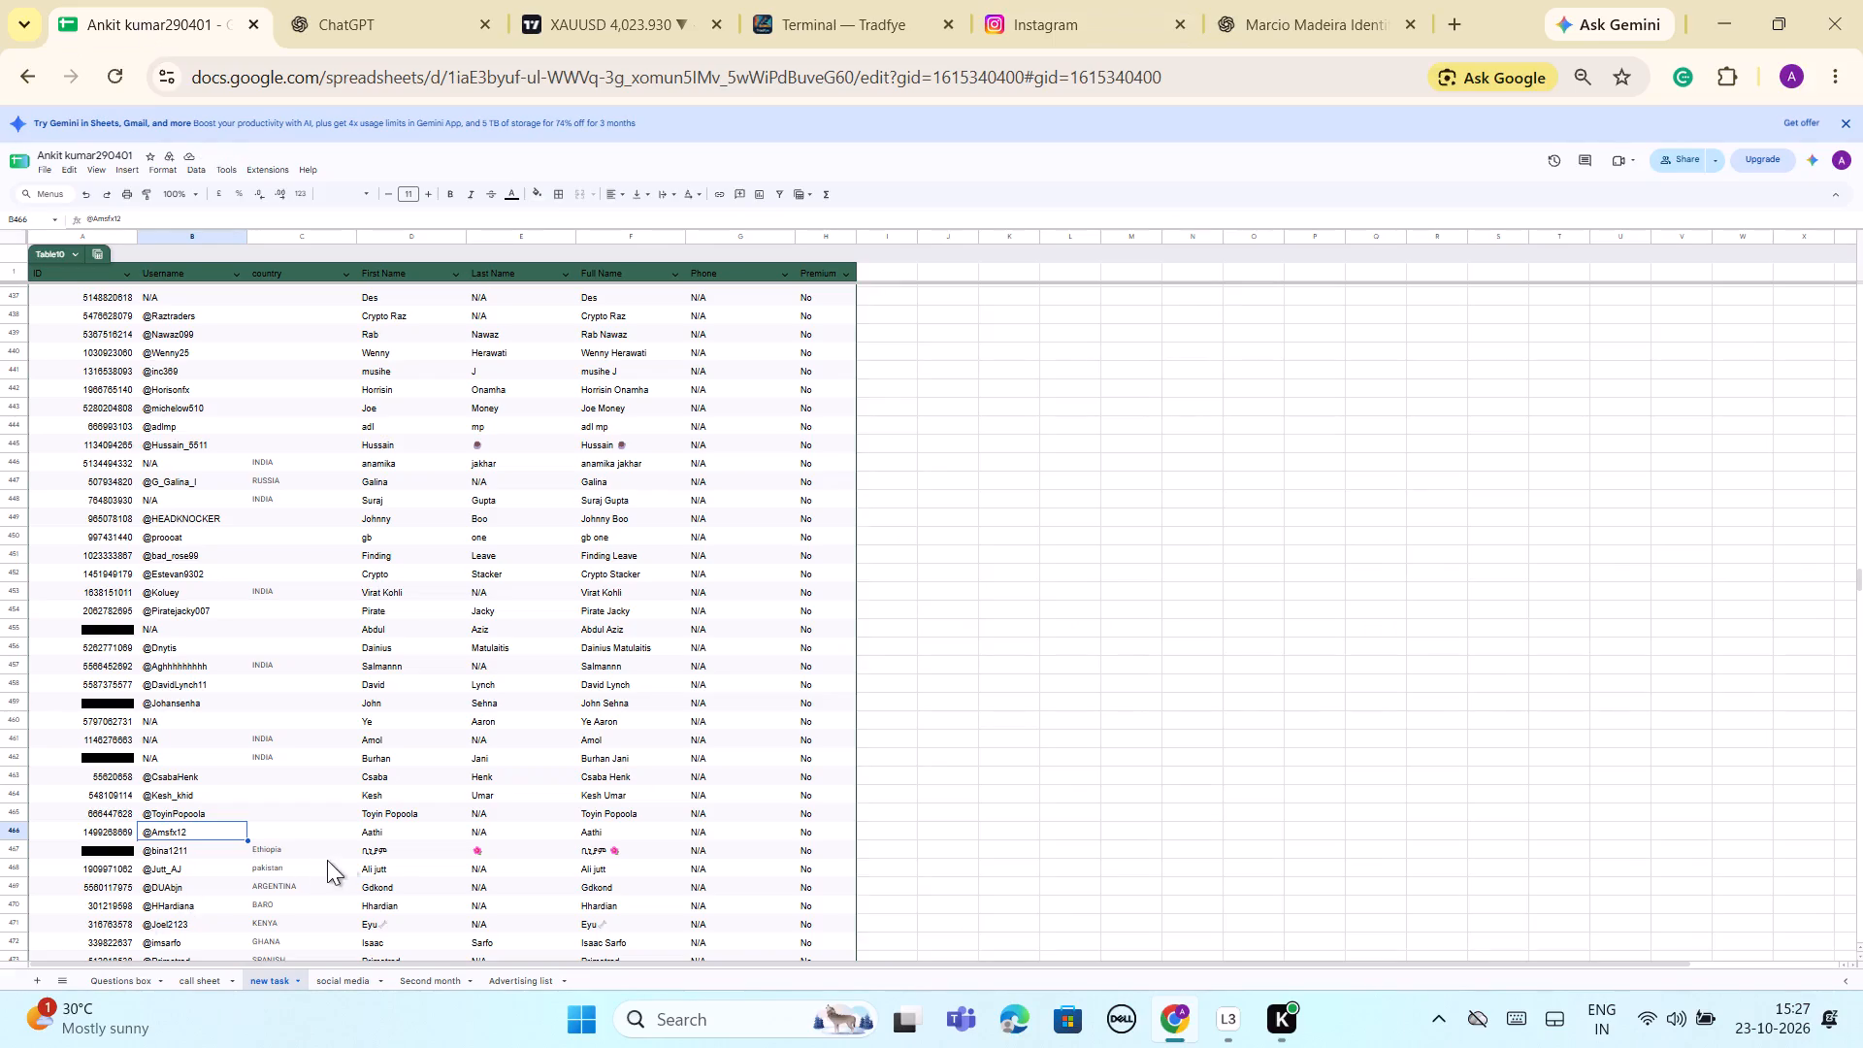
click(593, 837)
right_click(593, 835)
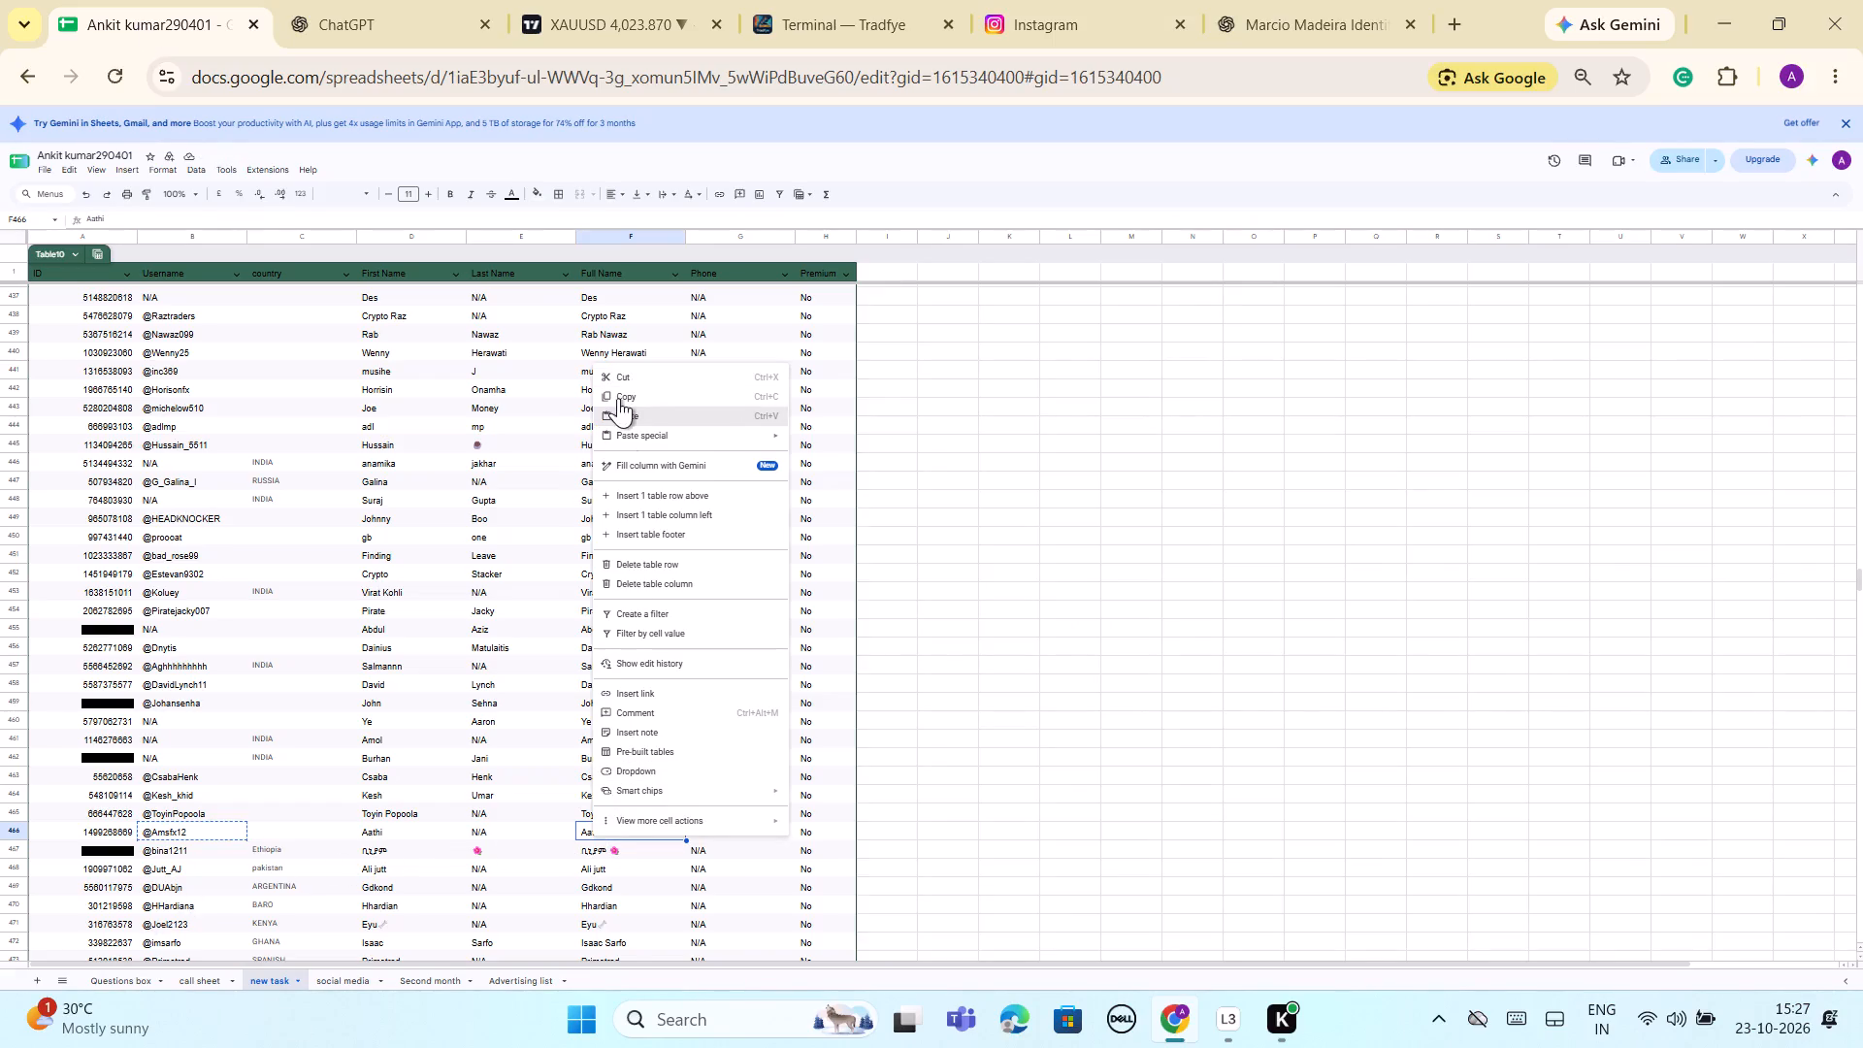
click(621, 393)
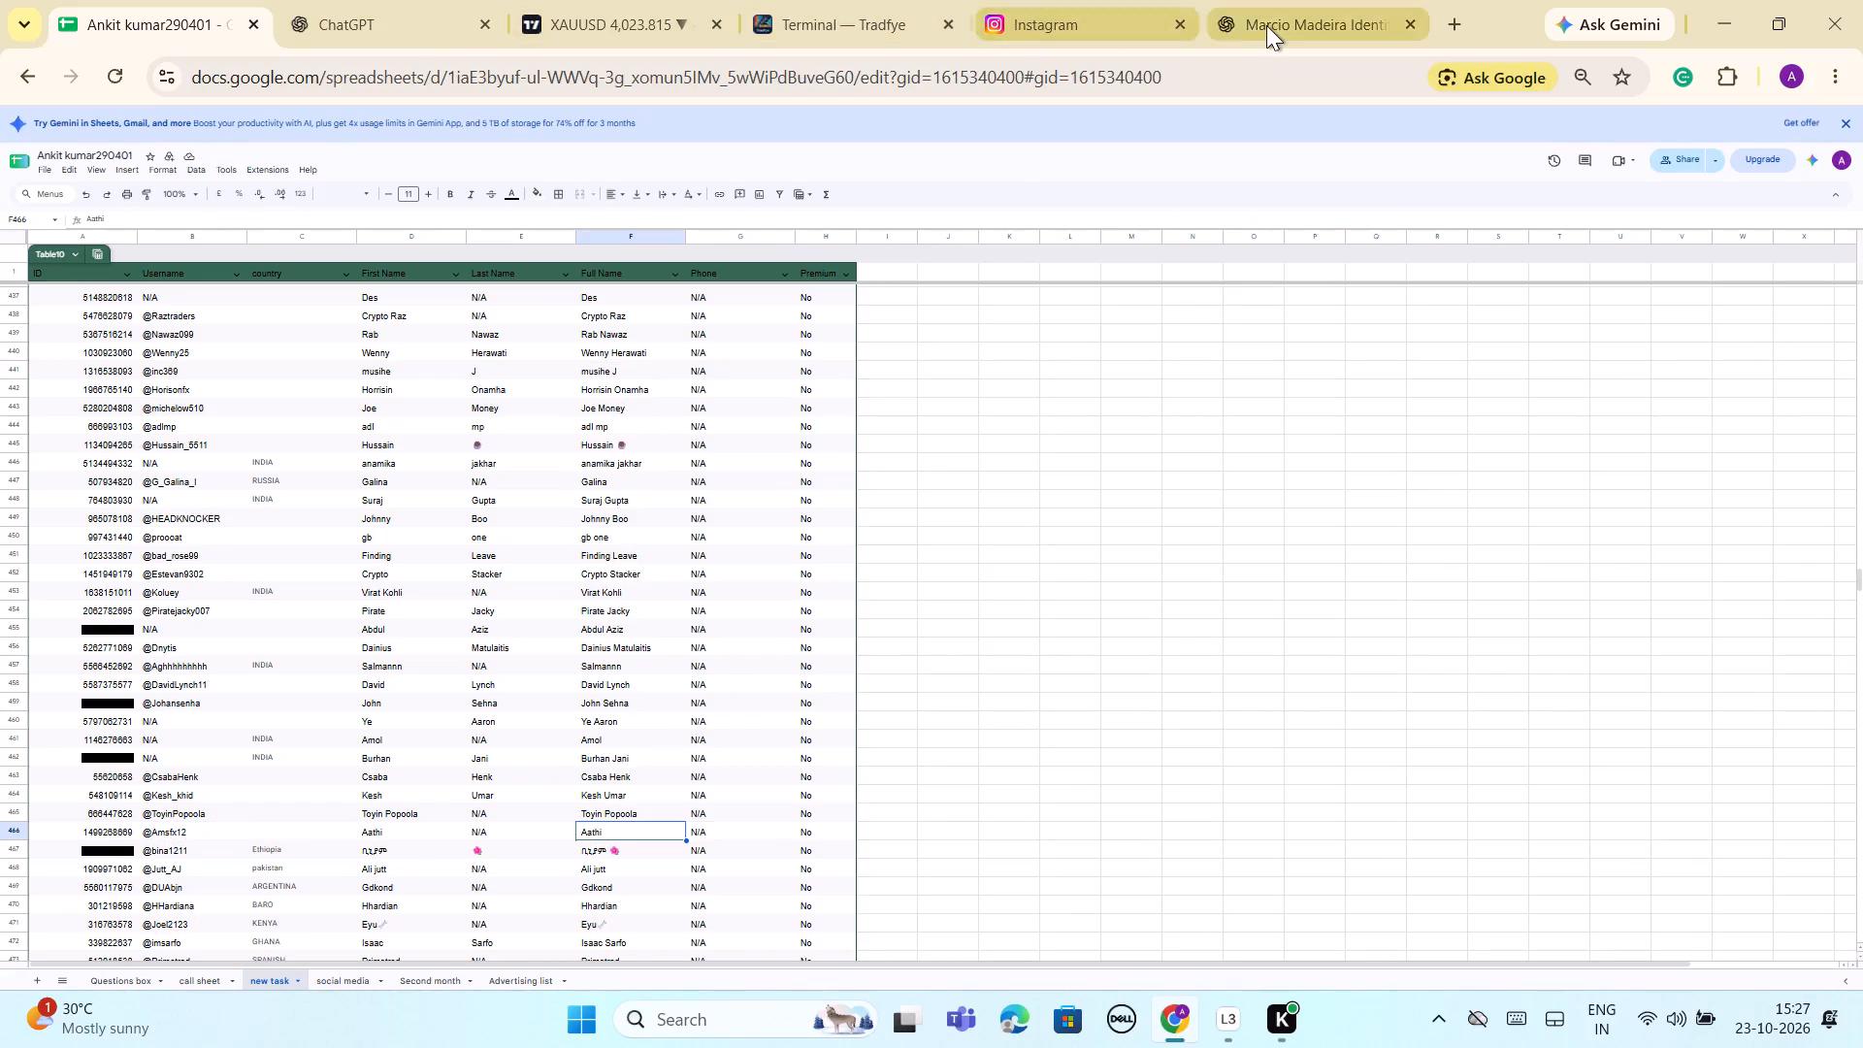
click(1270, 19)
click(1108, 39)
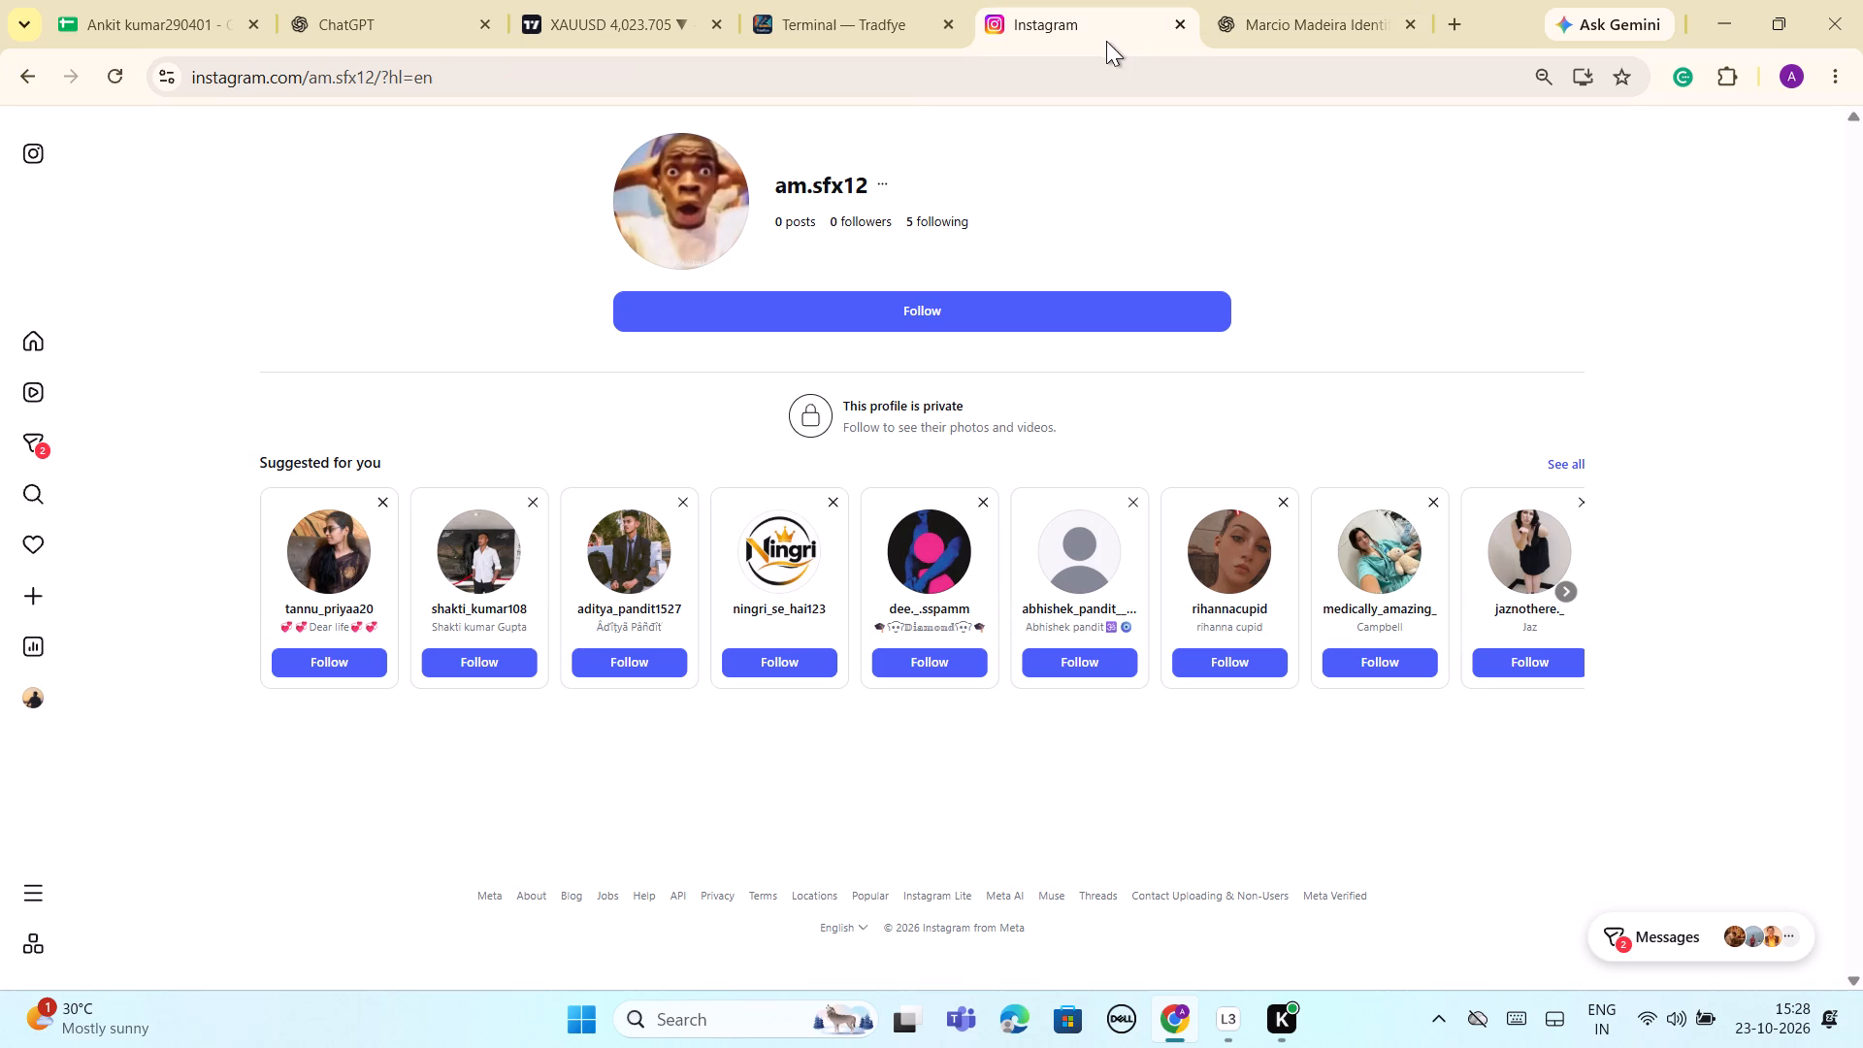
click(27, 489)
click(696, 136)
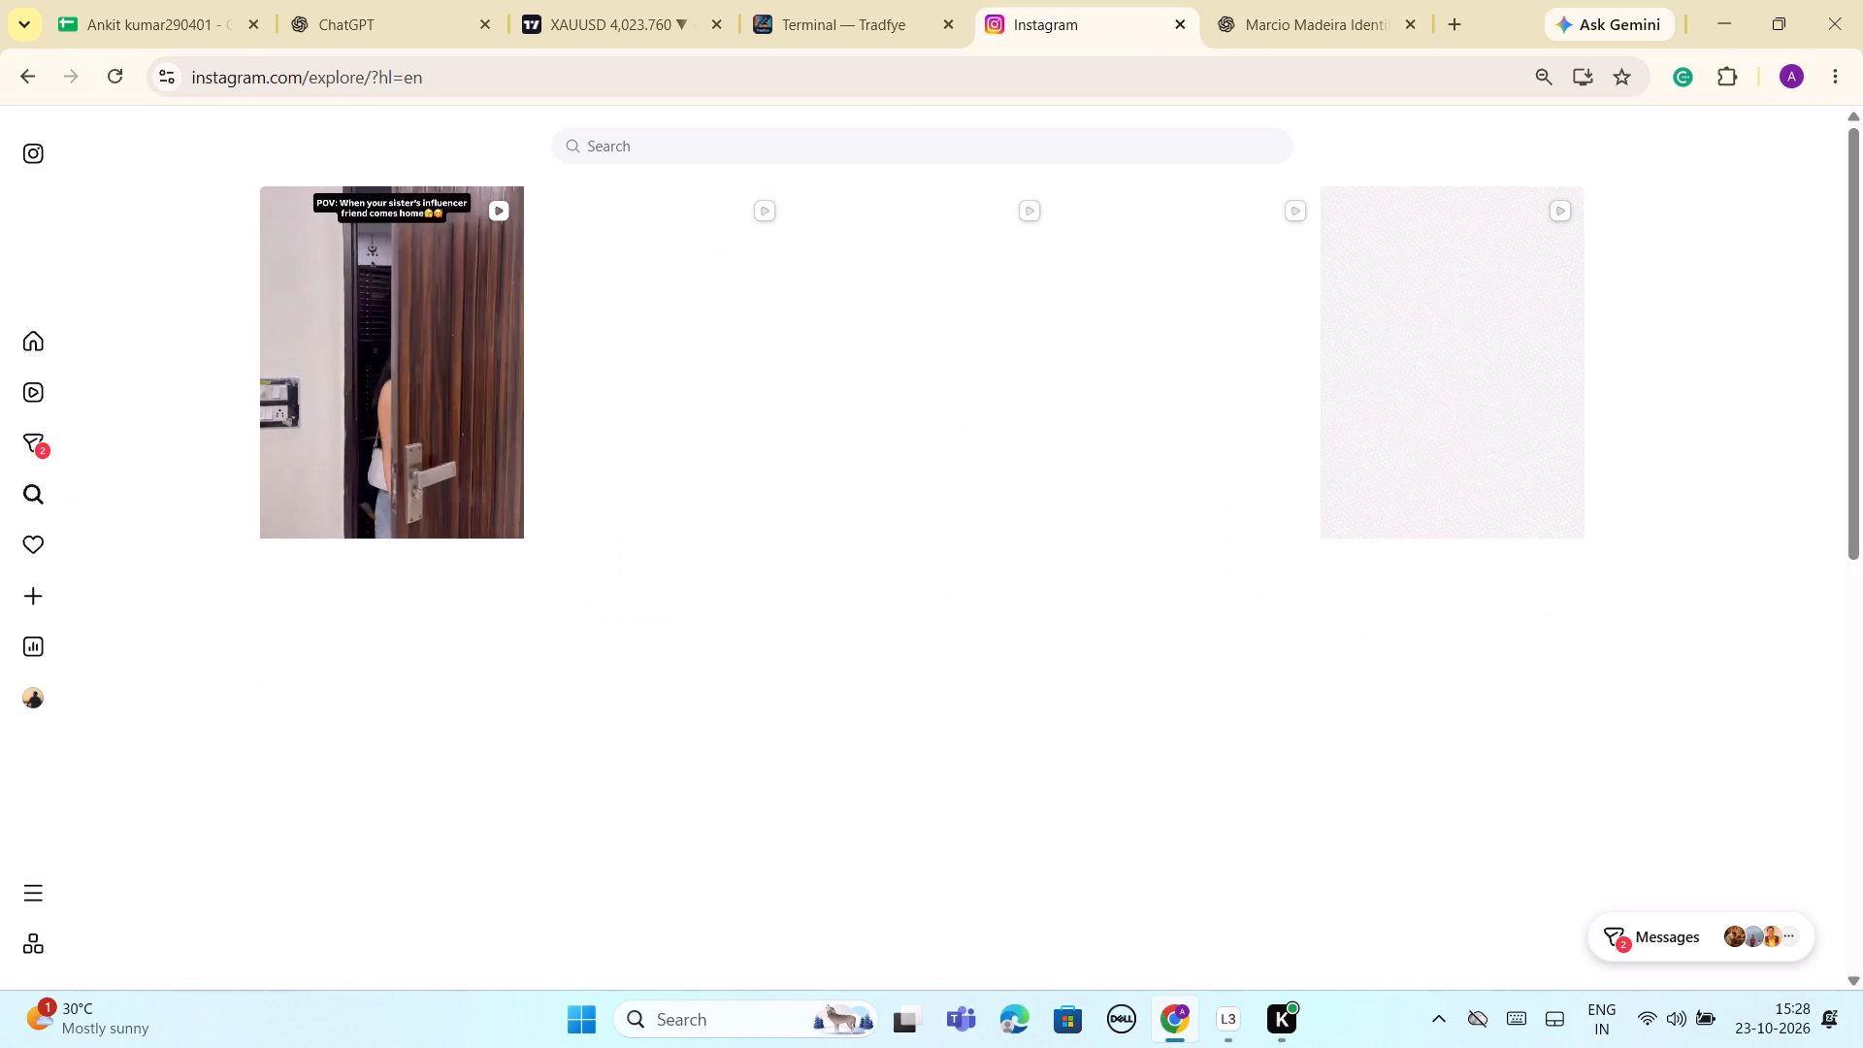
right_click(696, 140)
click(817, 436)
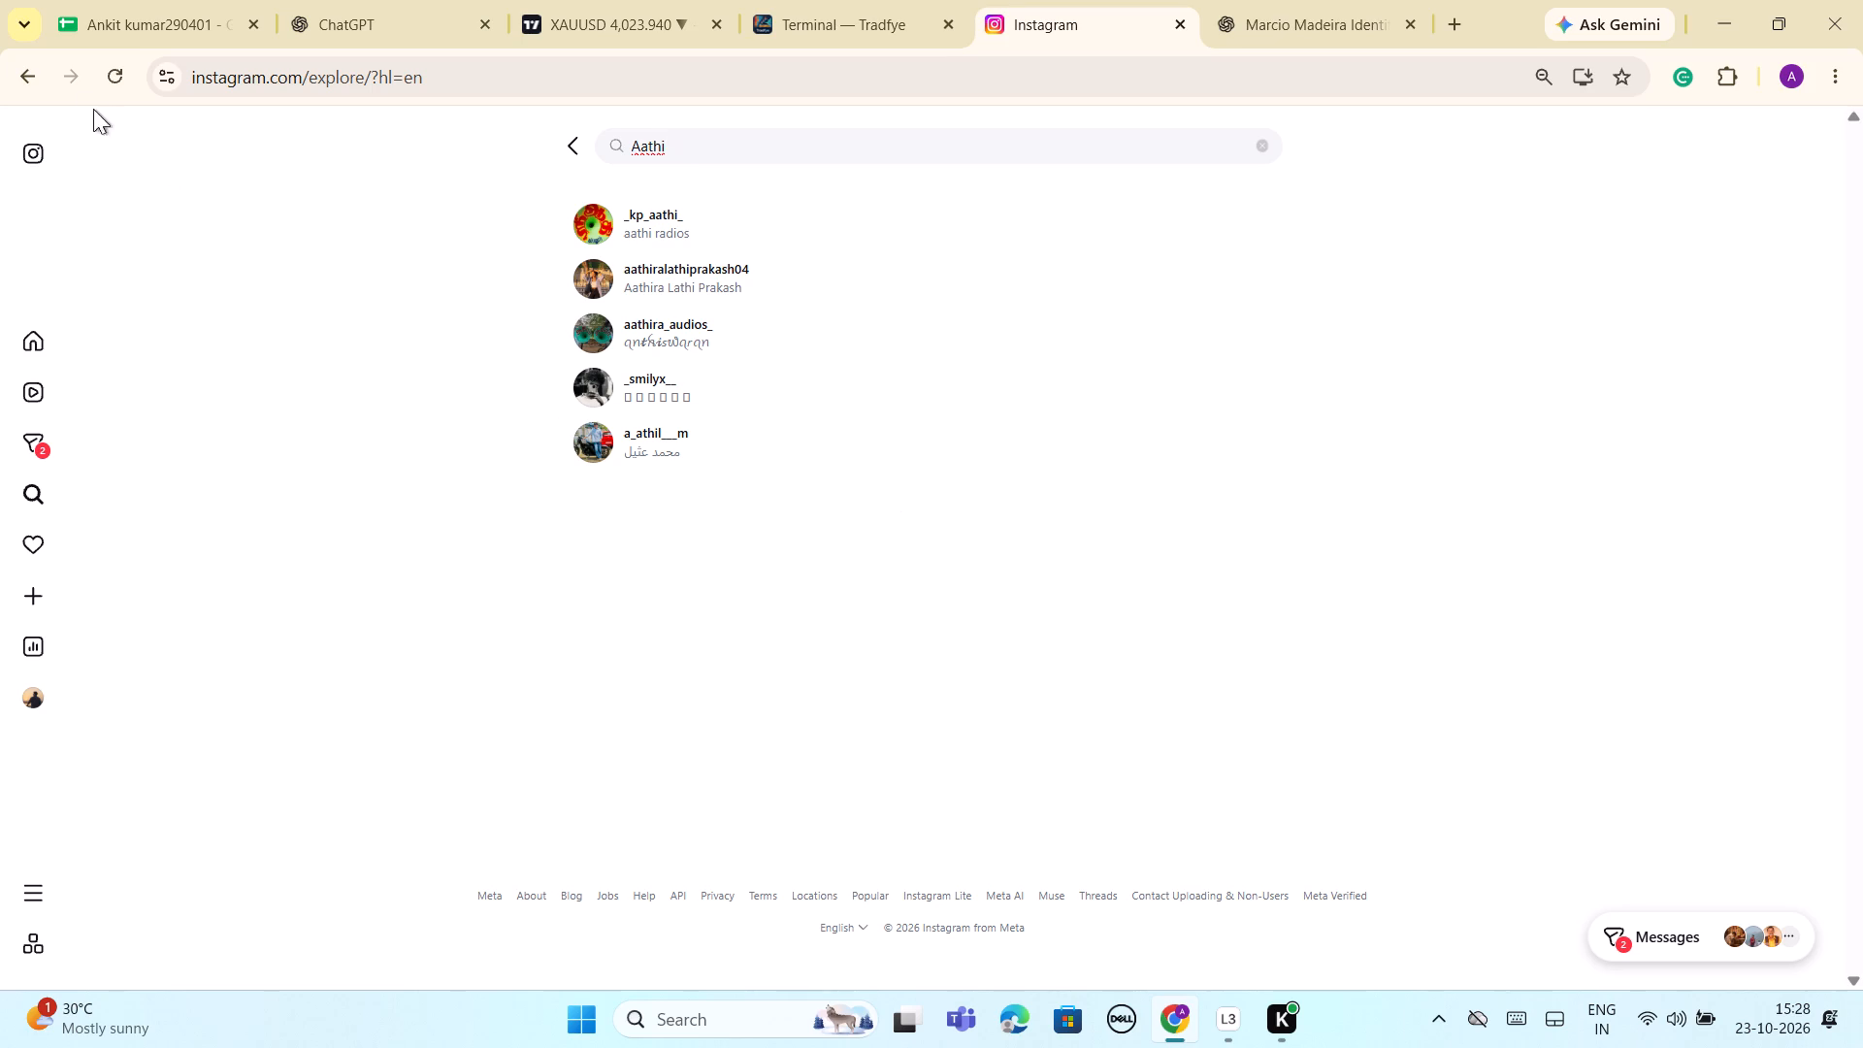
click(45, 499)
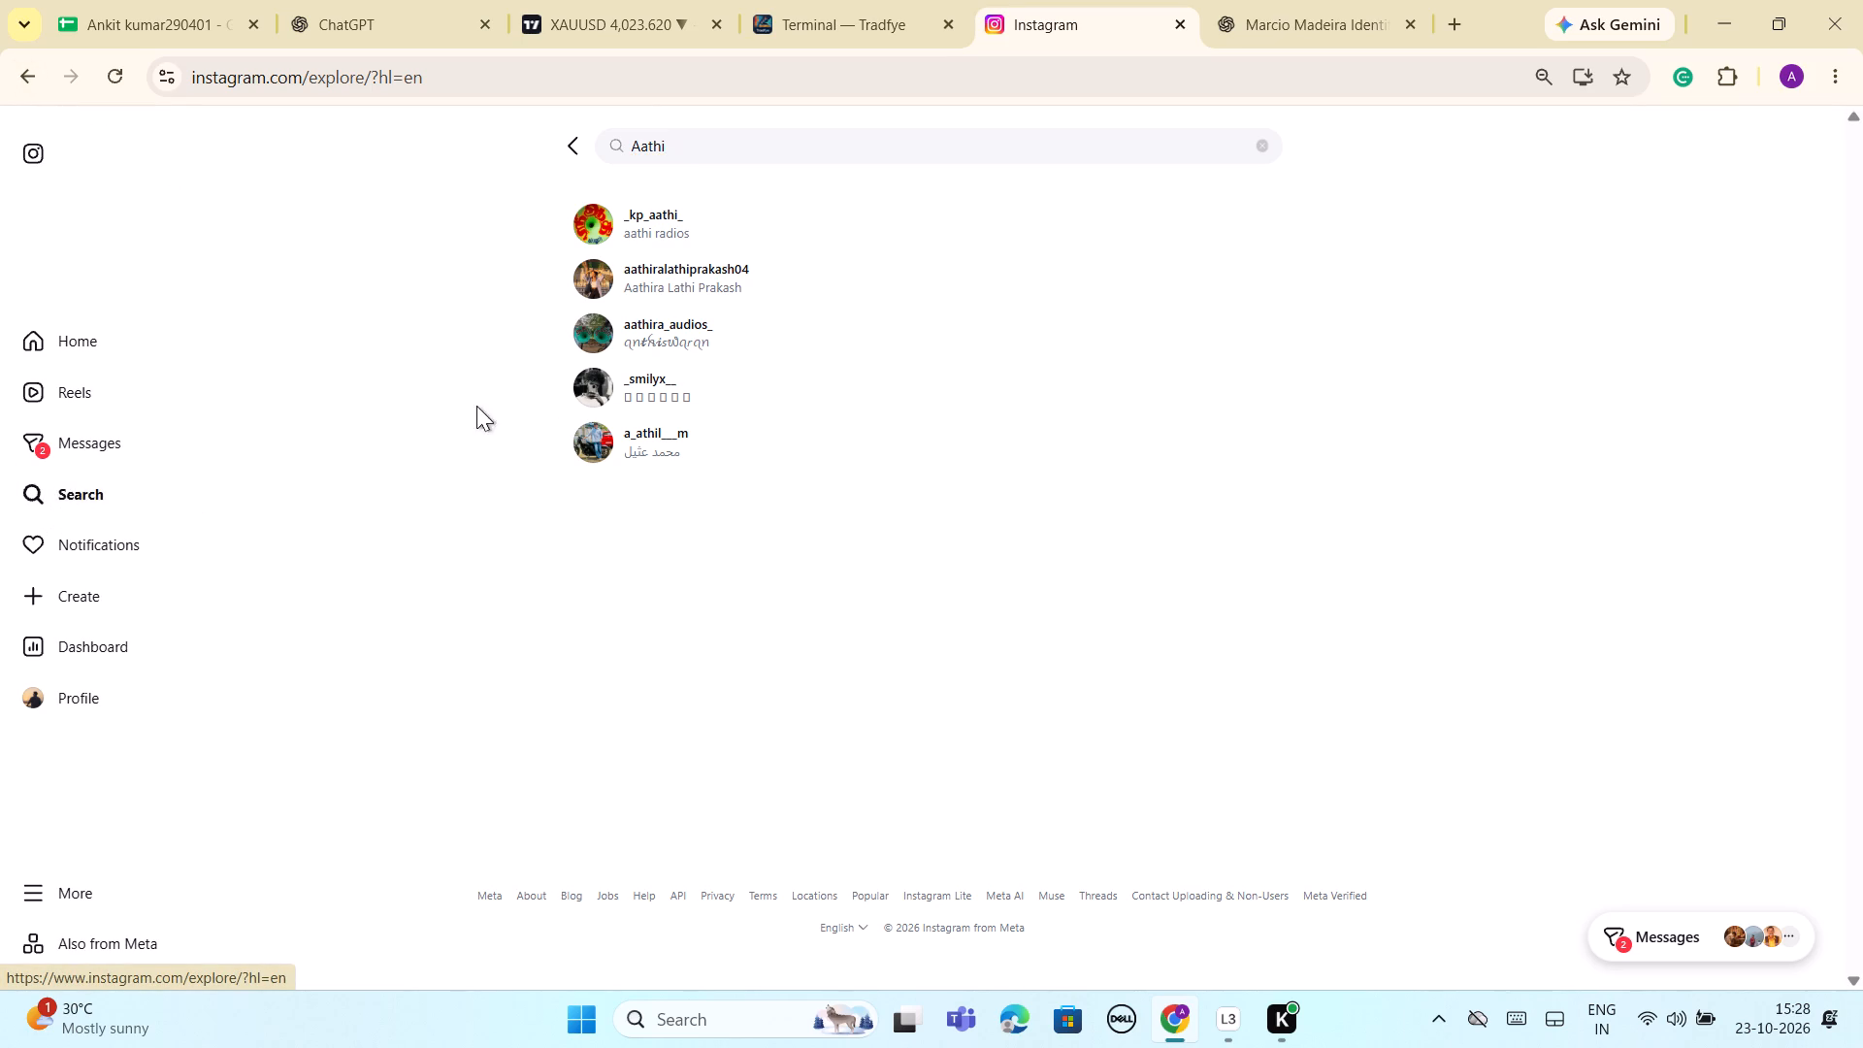
click(1259, 147)
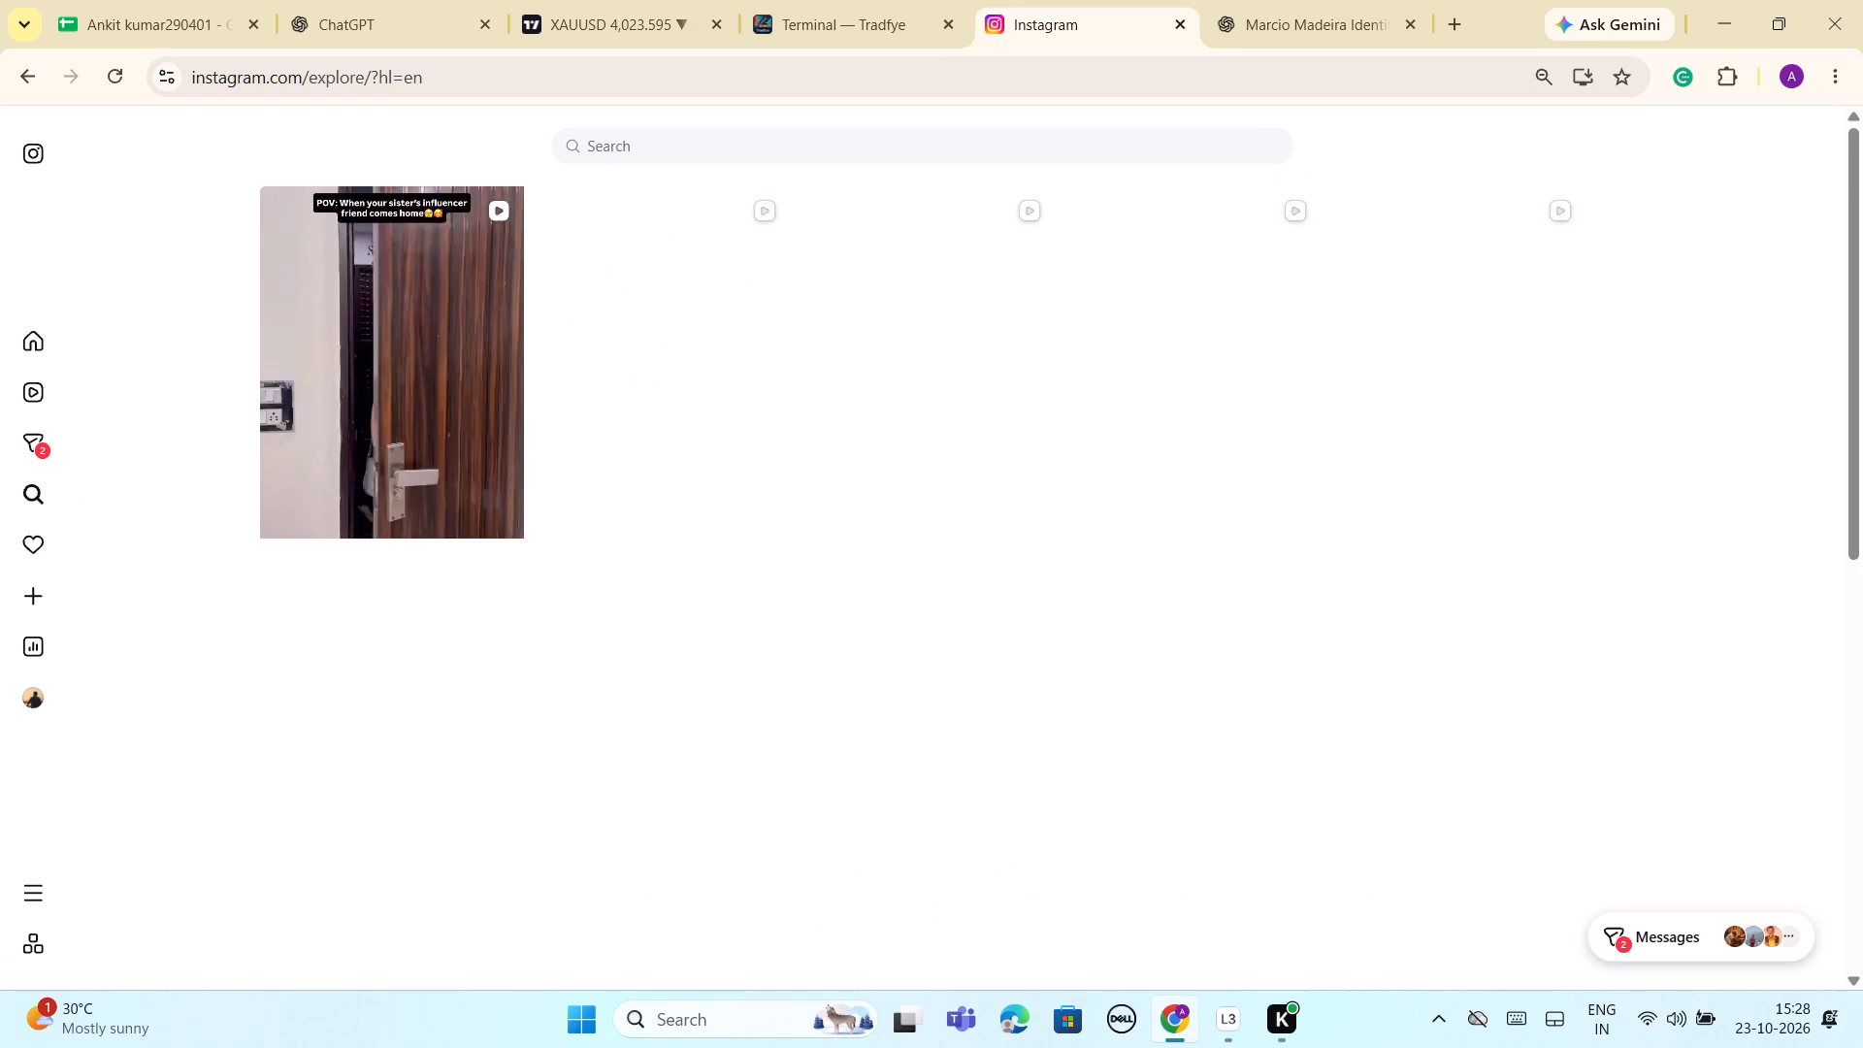
click(630, 143)
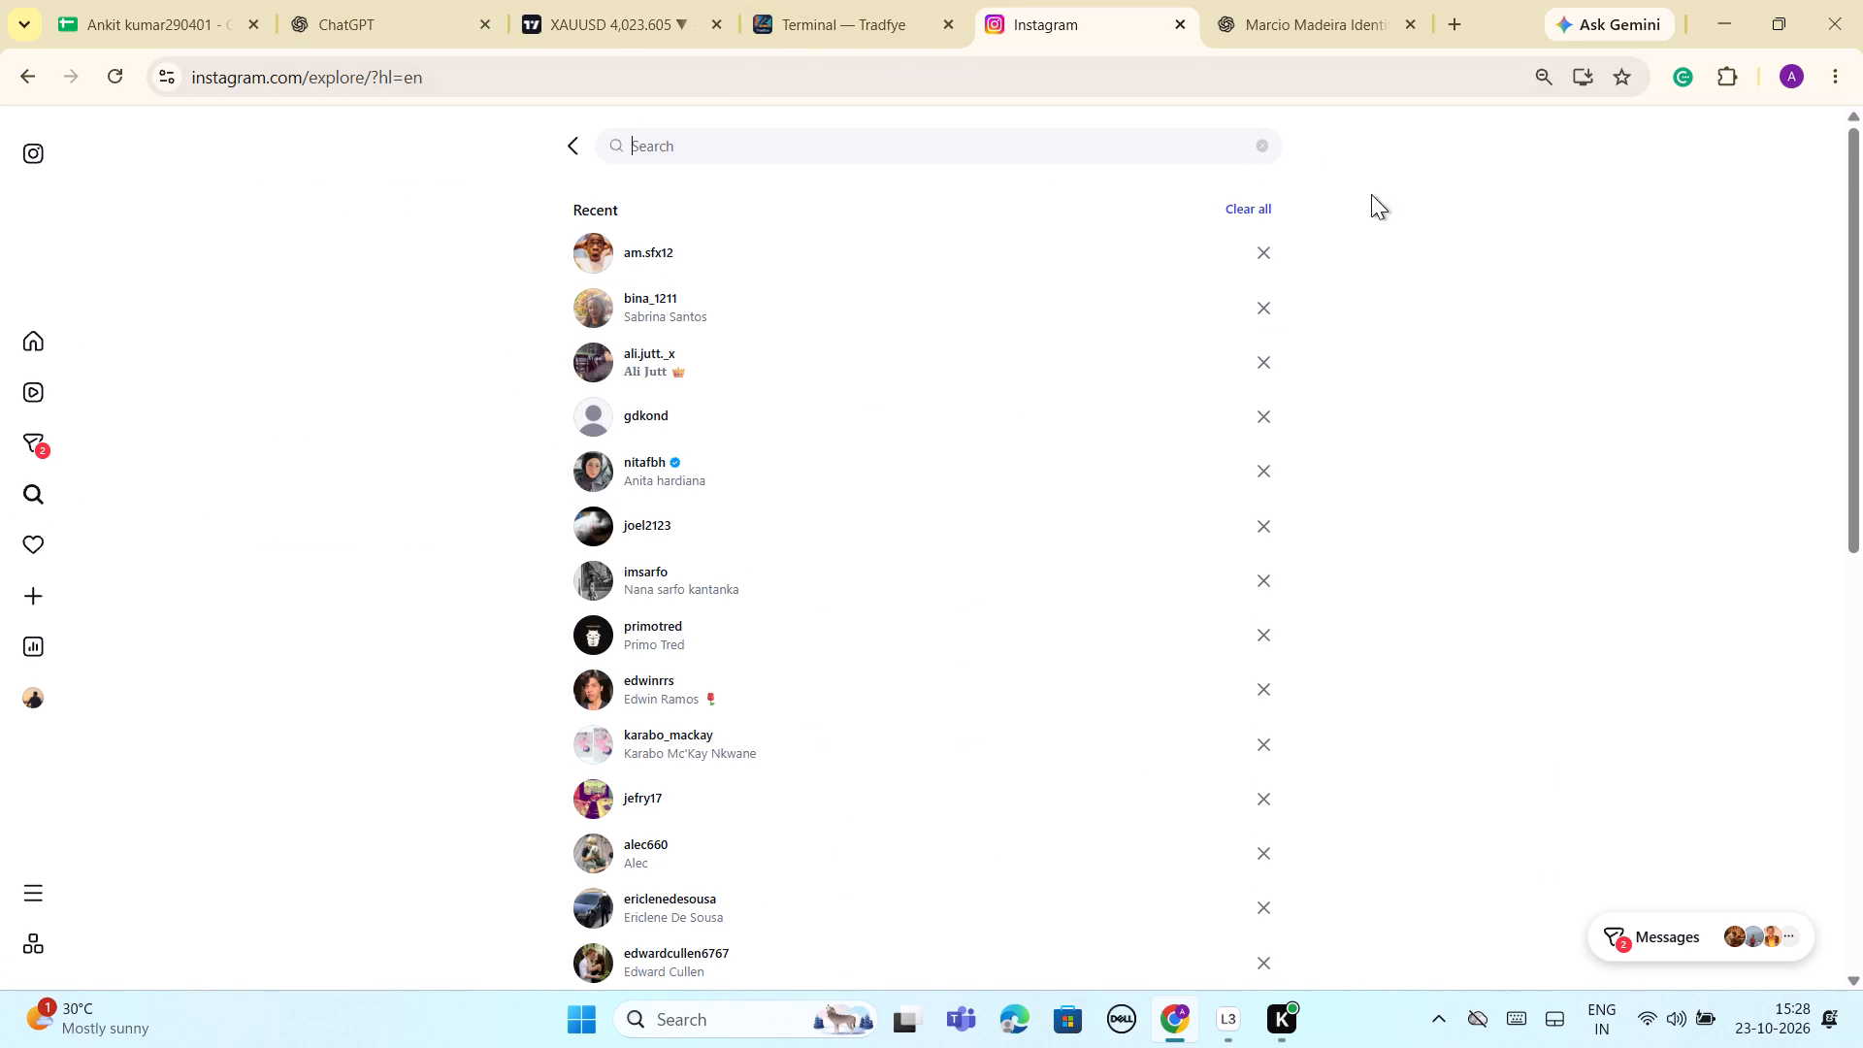
Copy the username from row 466 of the new task sheet, search Instagram for it, and open the matching profile.
click(211, 17)
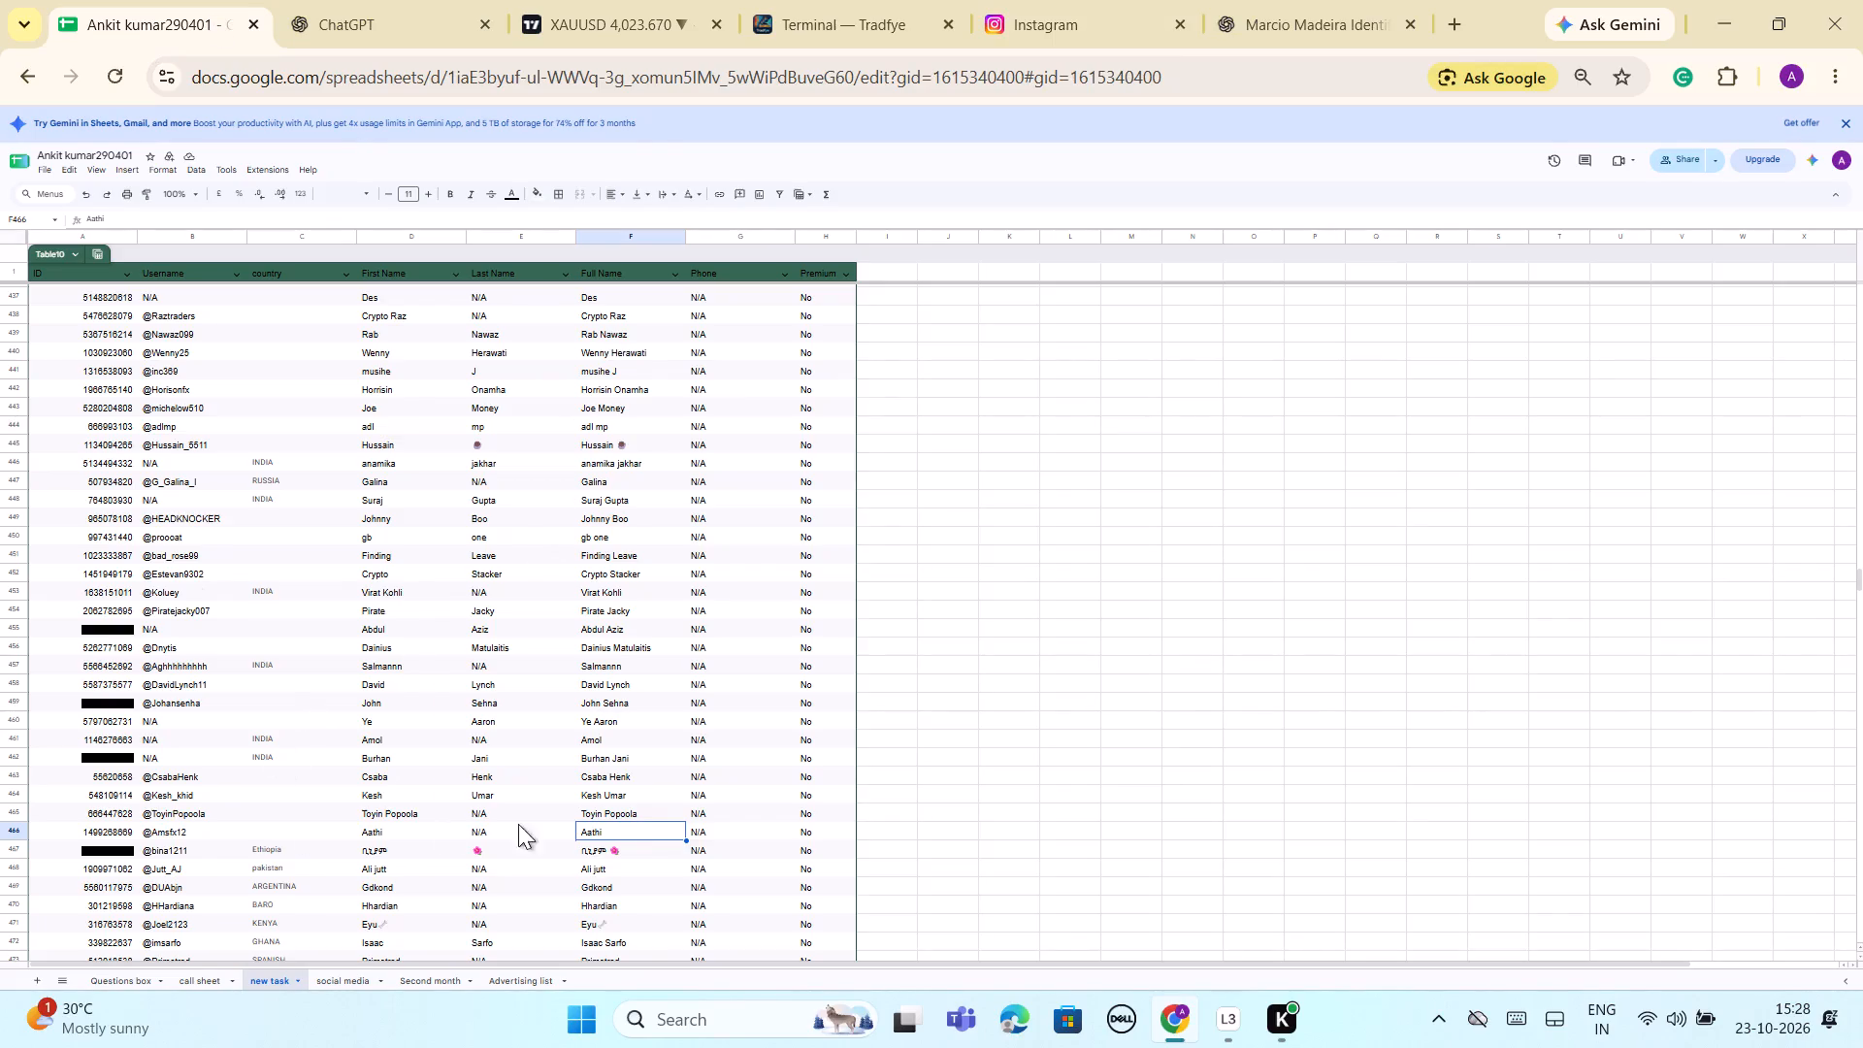
click(172, 835)
right_click(173, 835)
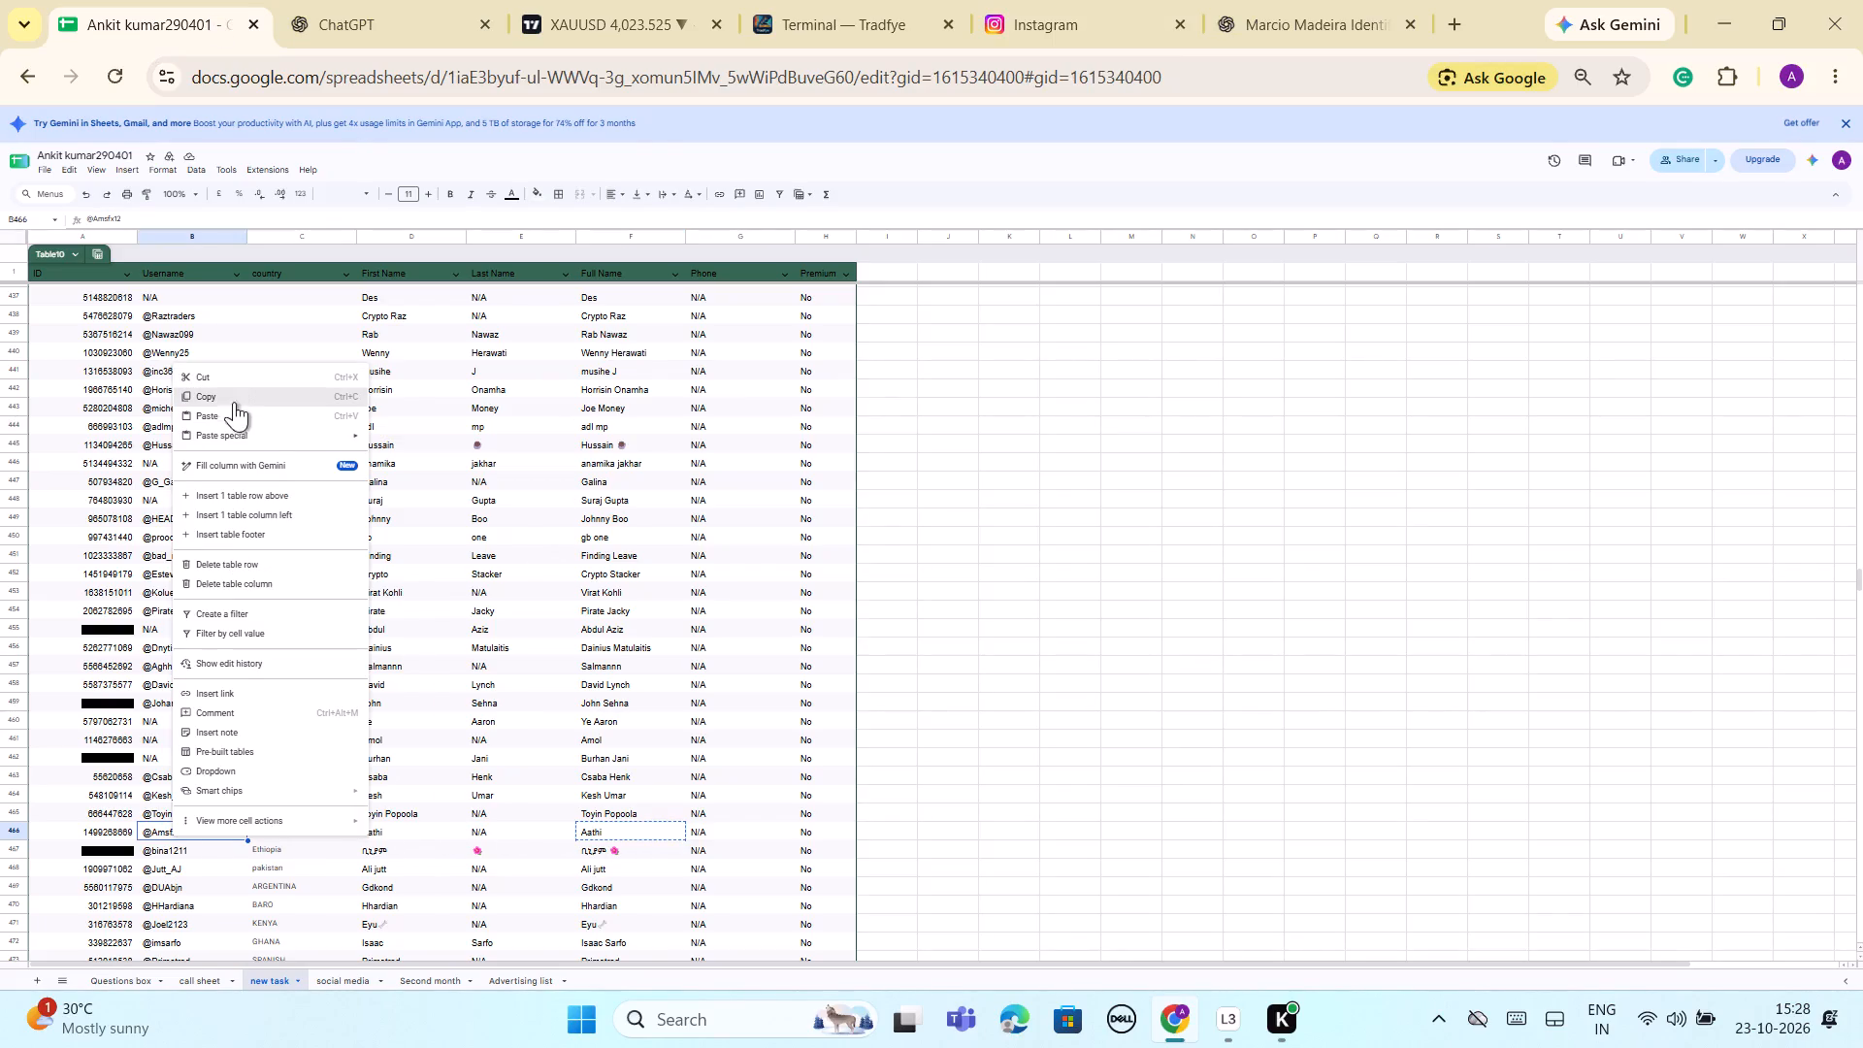
click(226, 393)
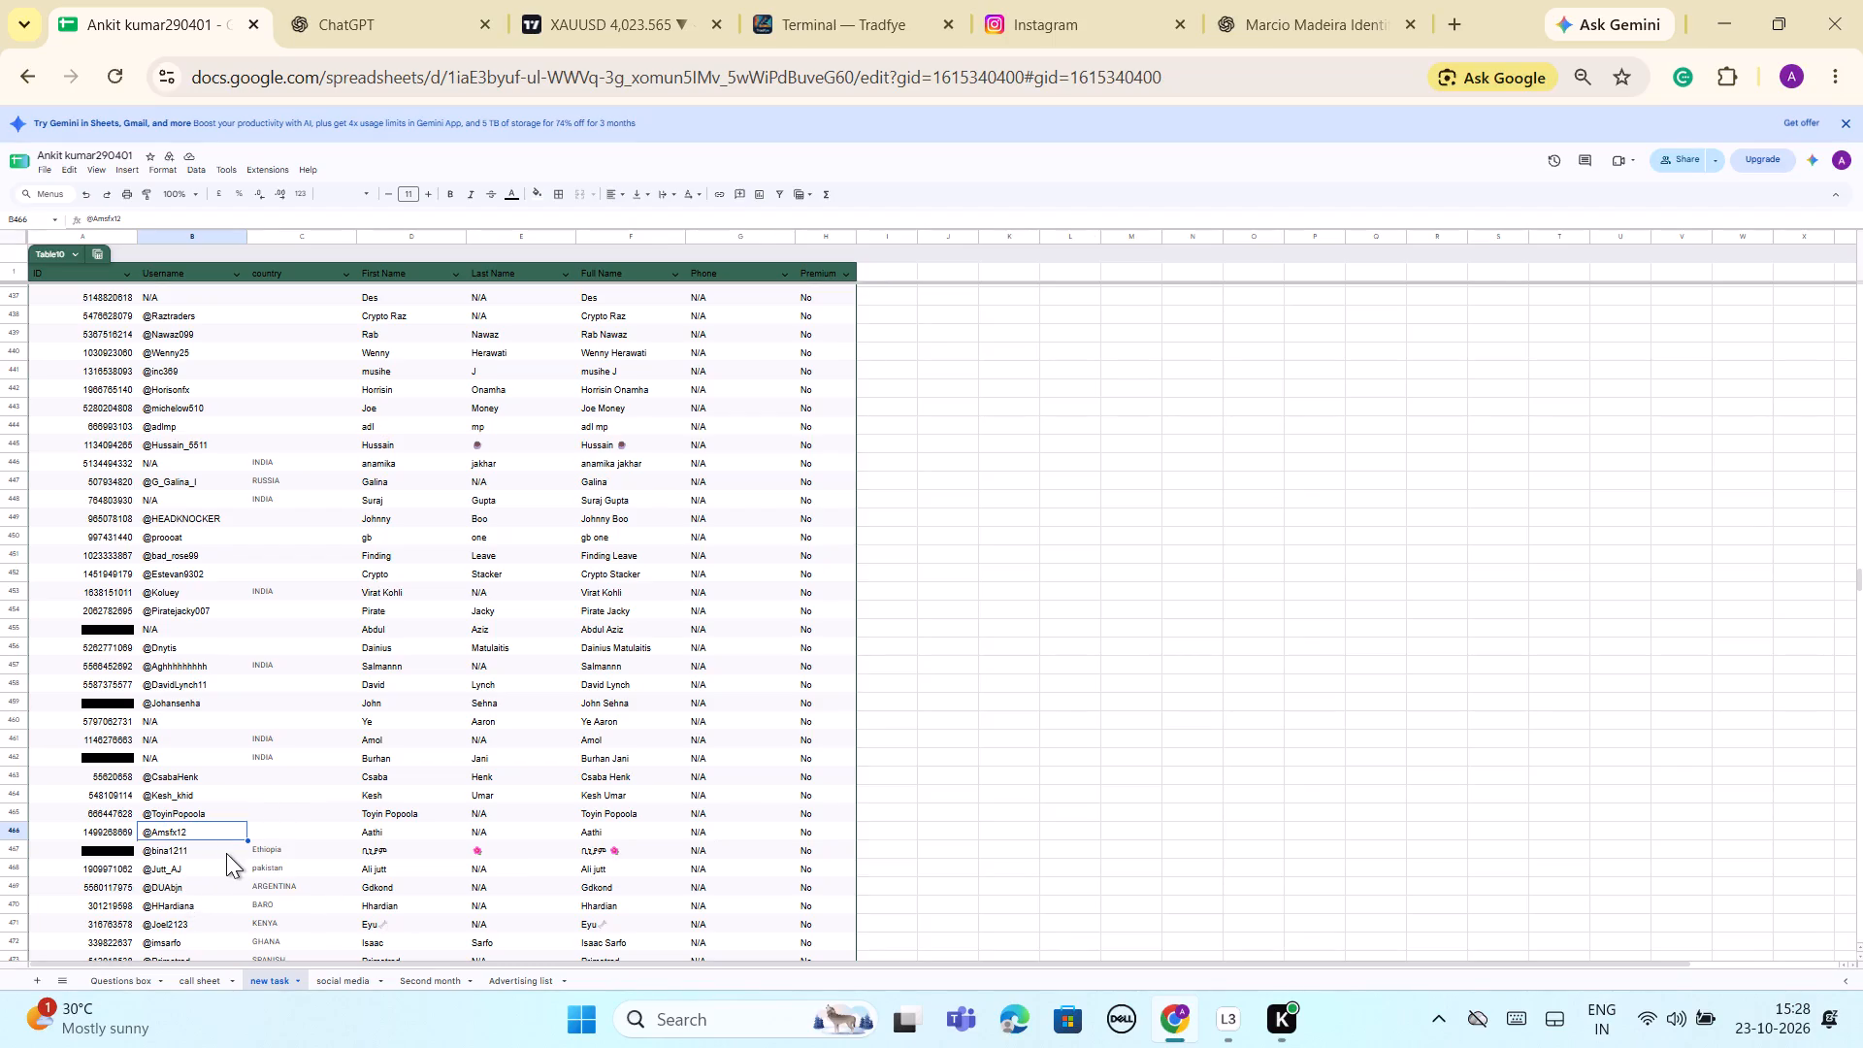
click(1054, 31)
right_click(731, 151)
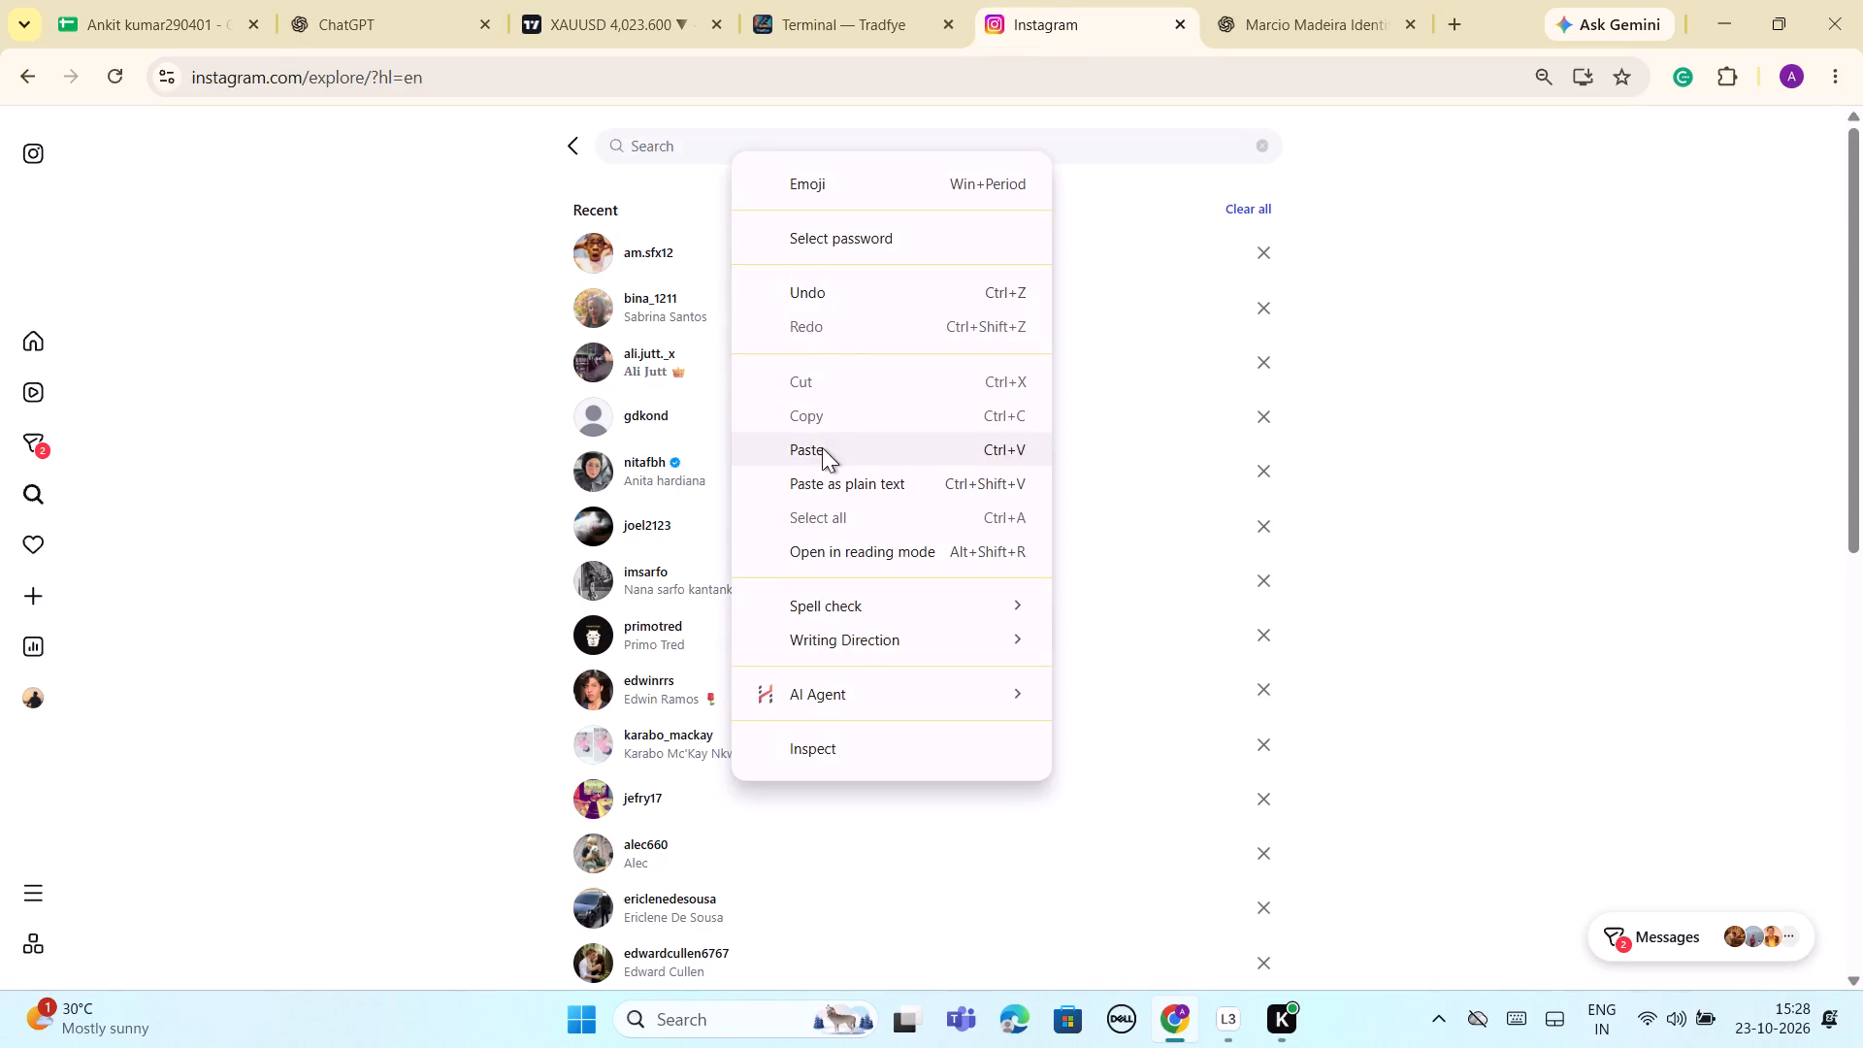
click(822, 447)
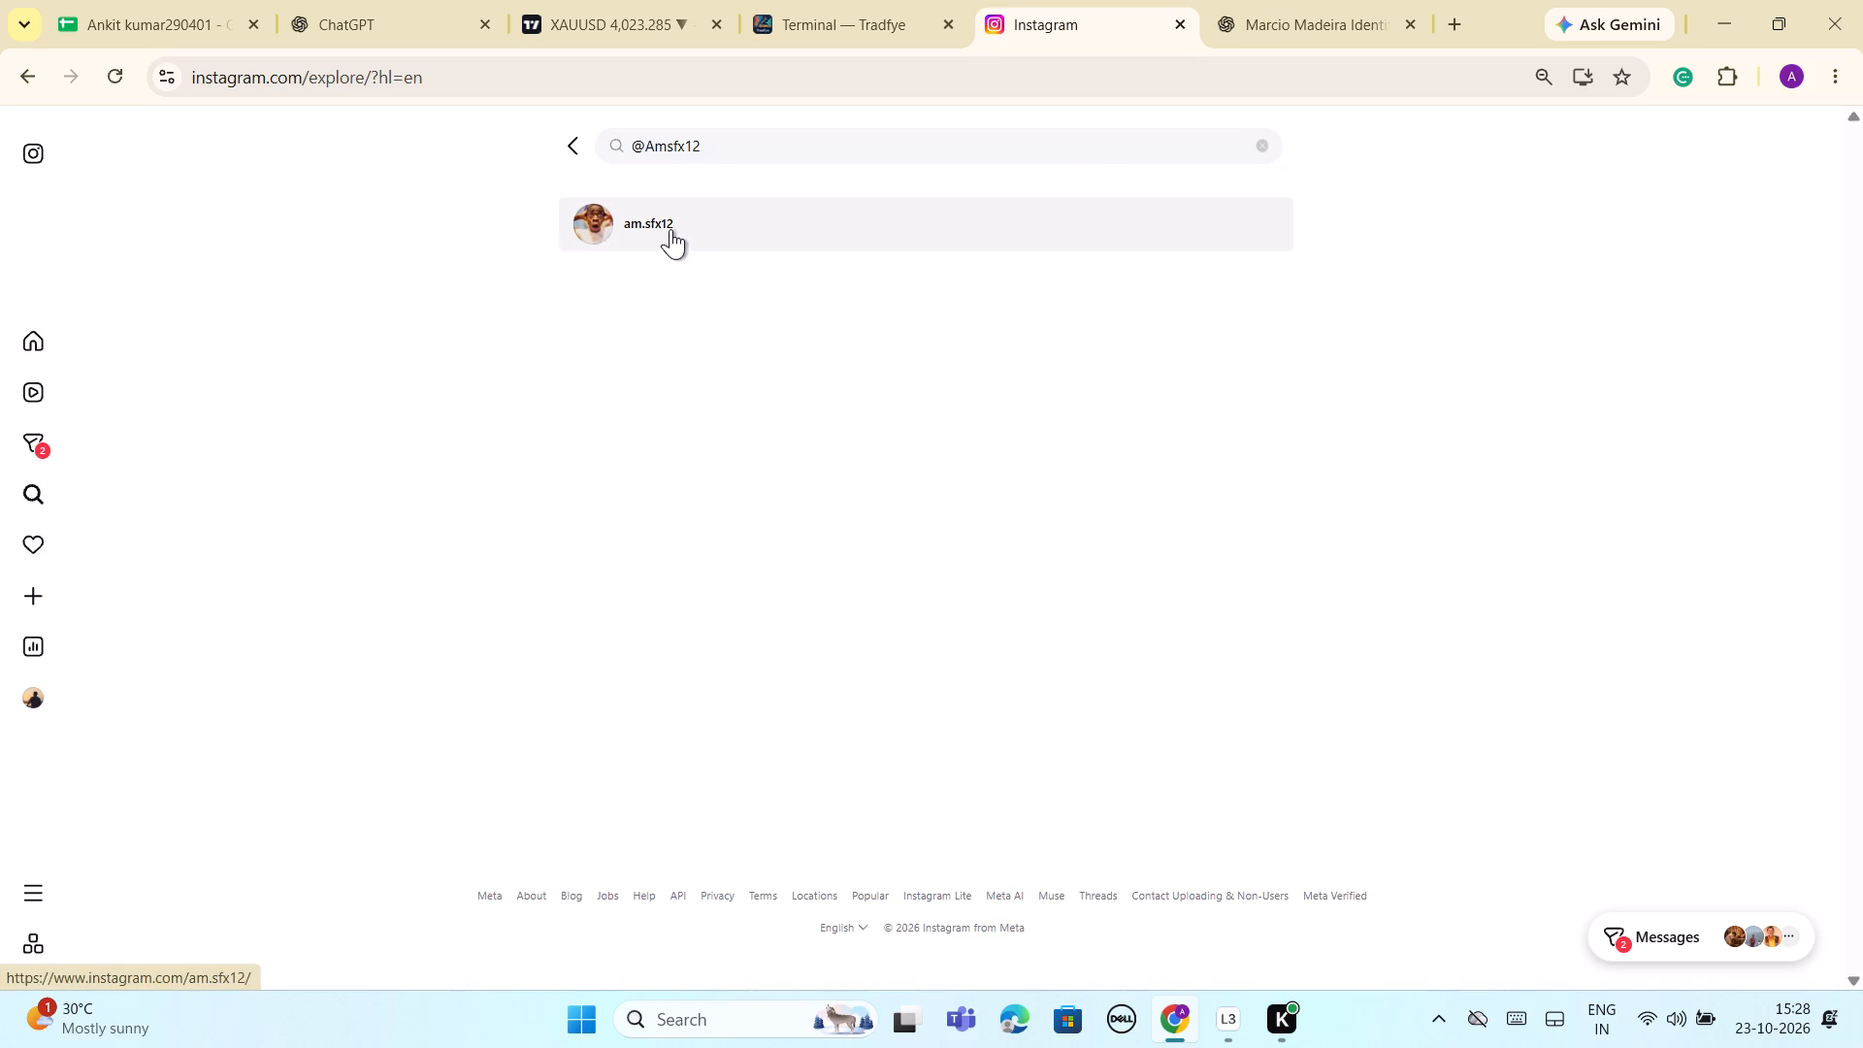
click(667, 221)
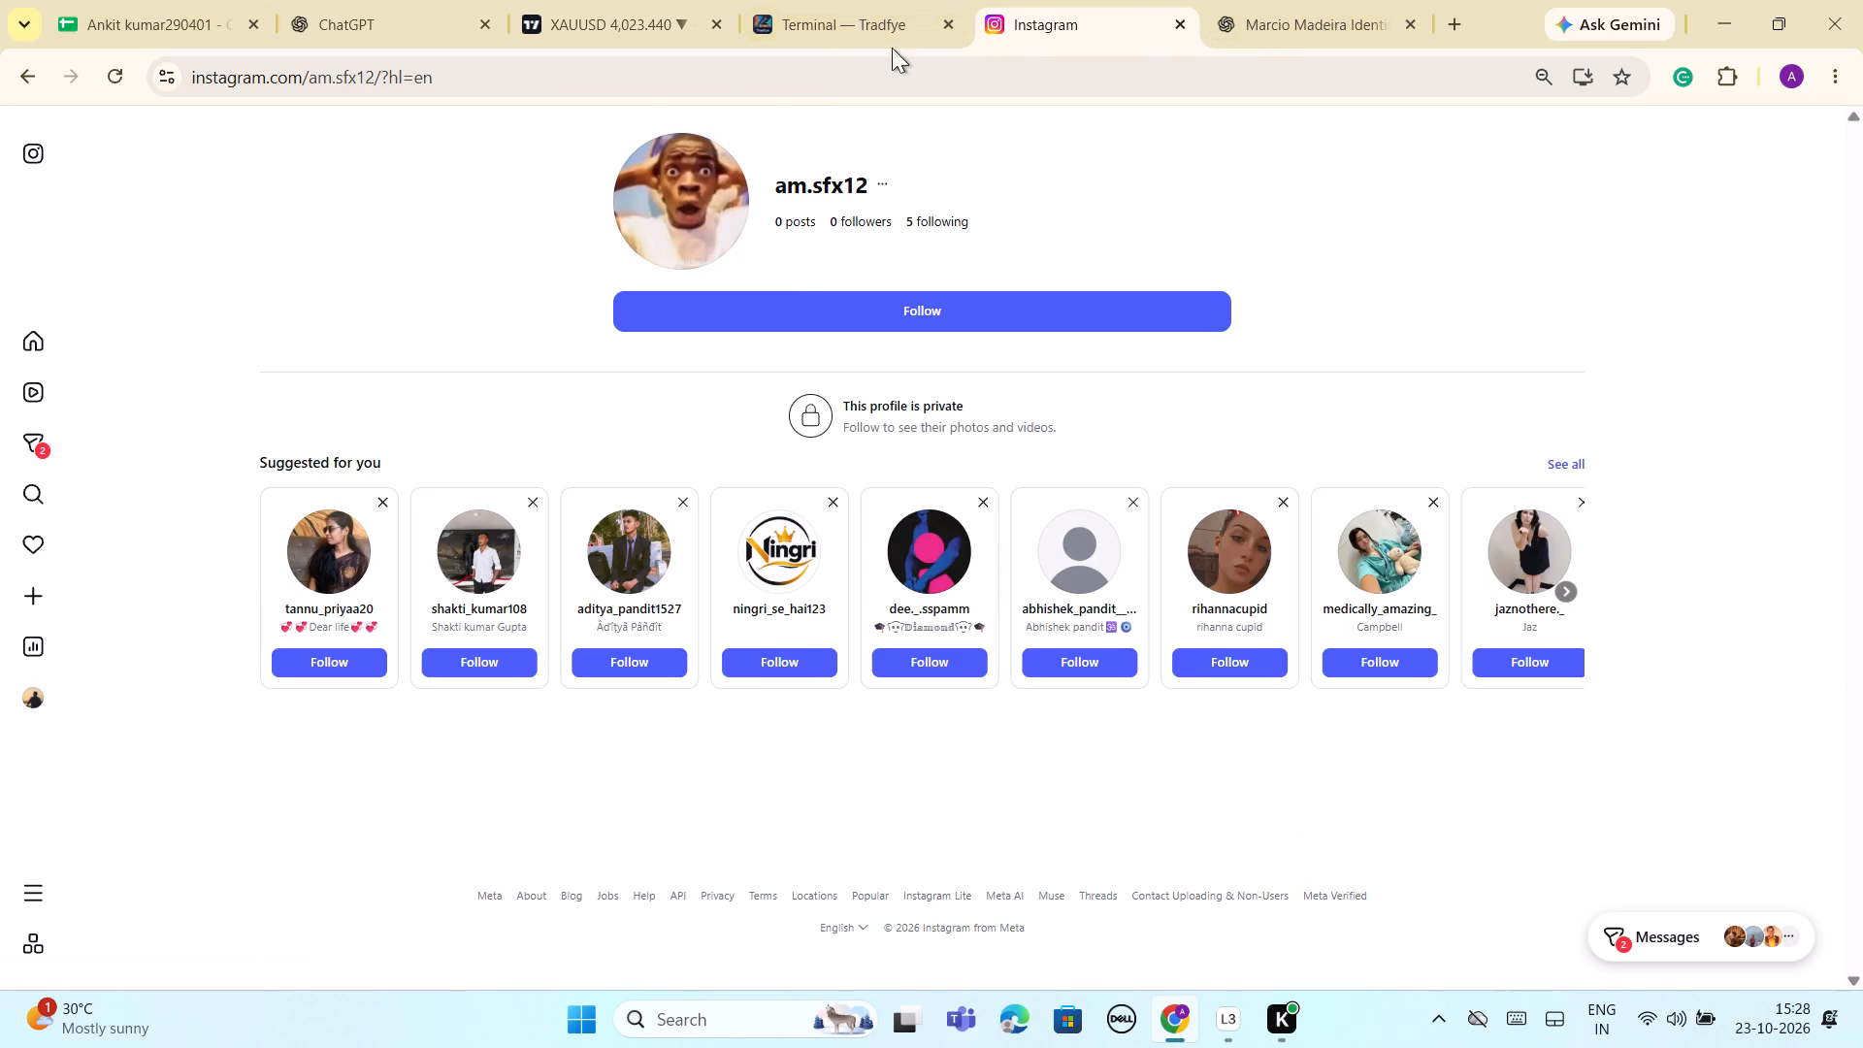
click(145, 18)
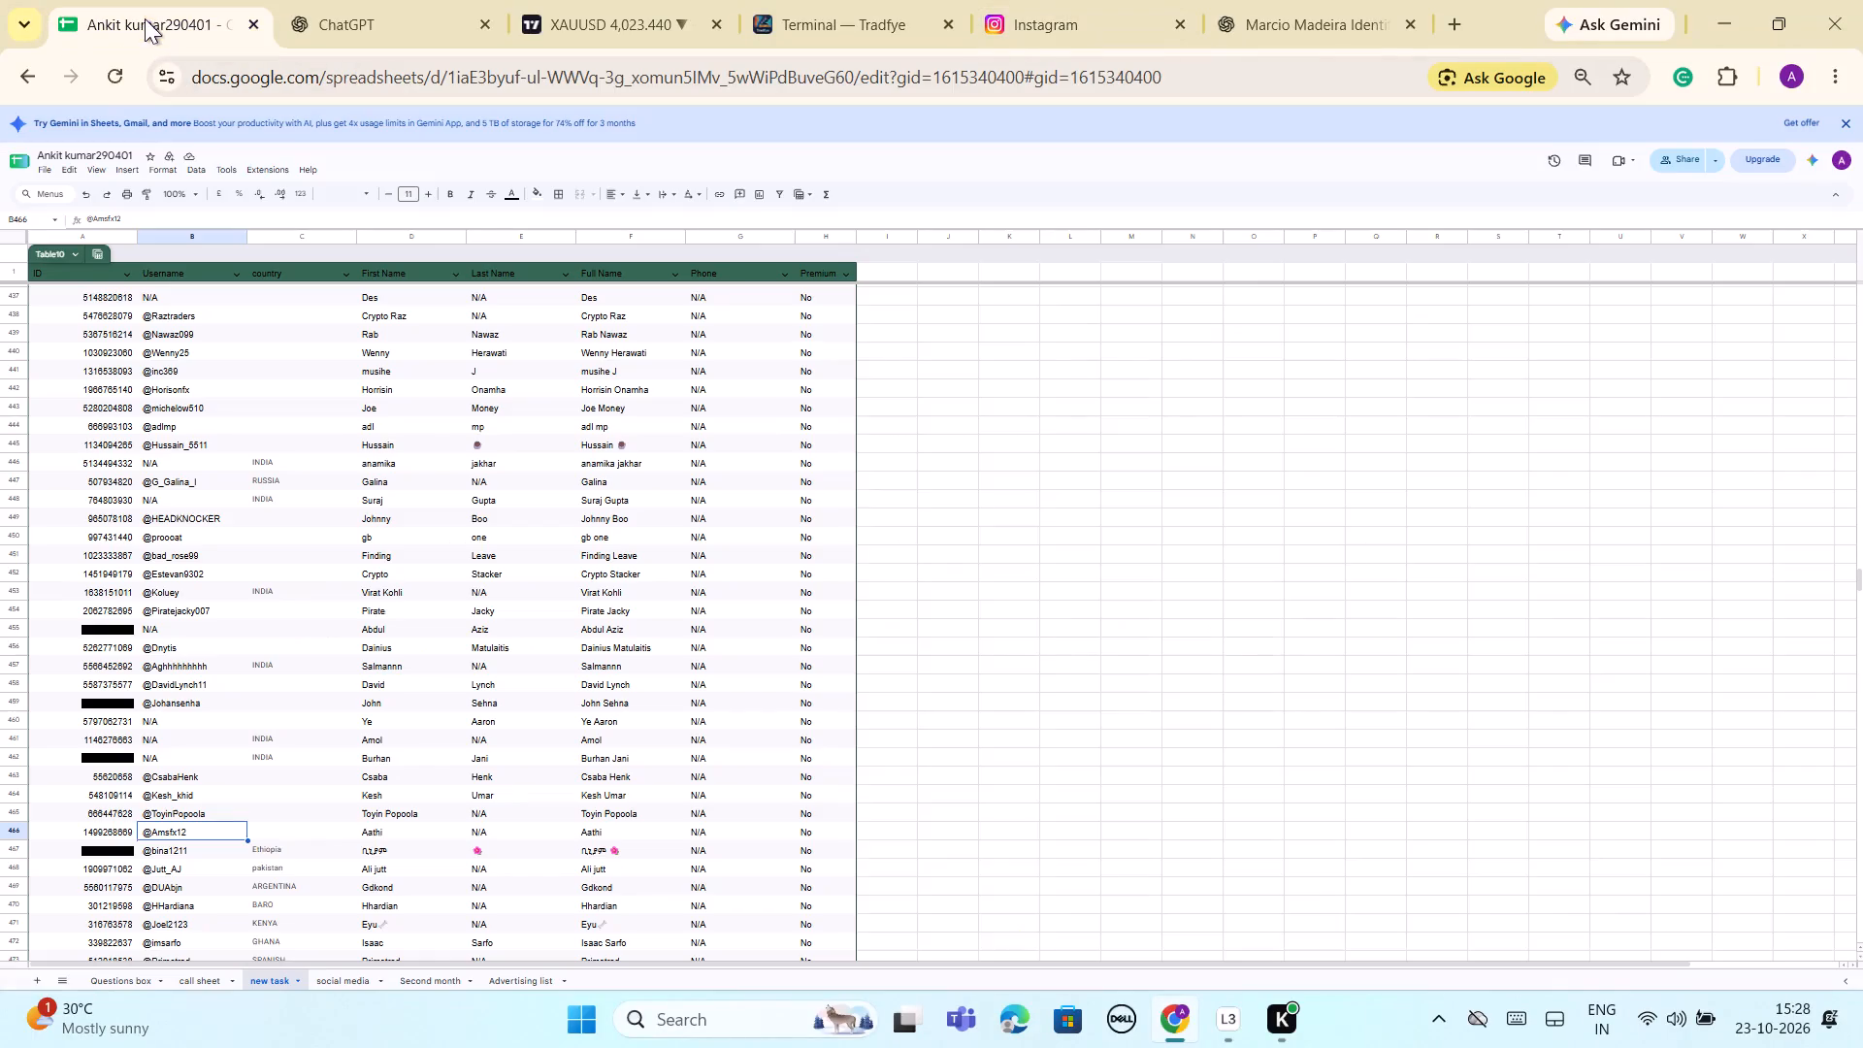
right_click(598, 832)
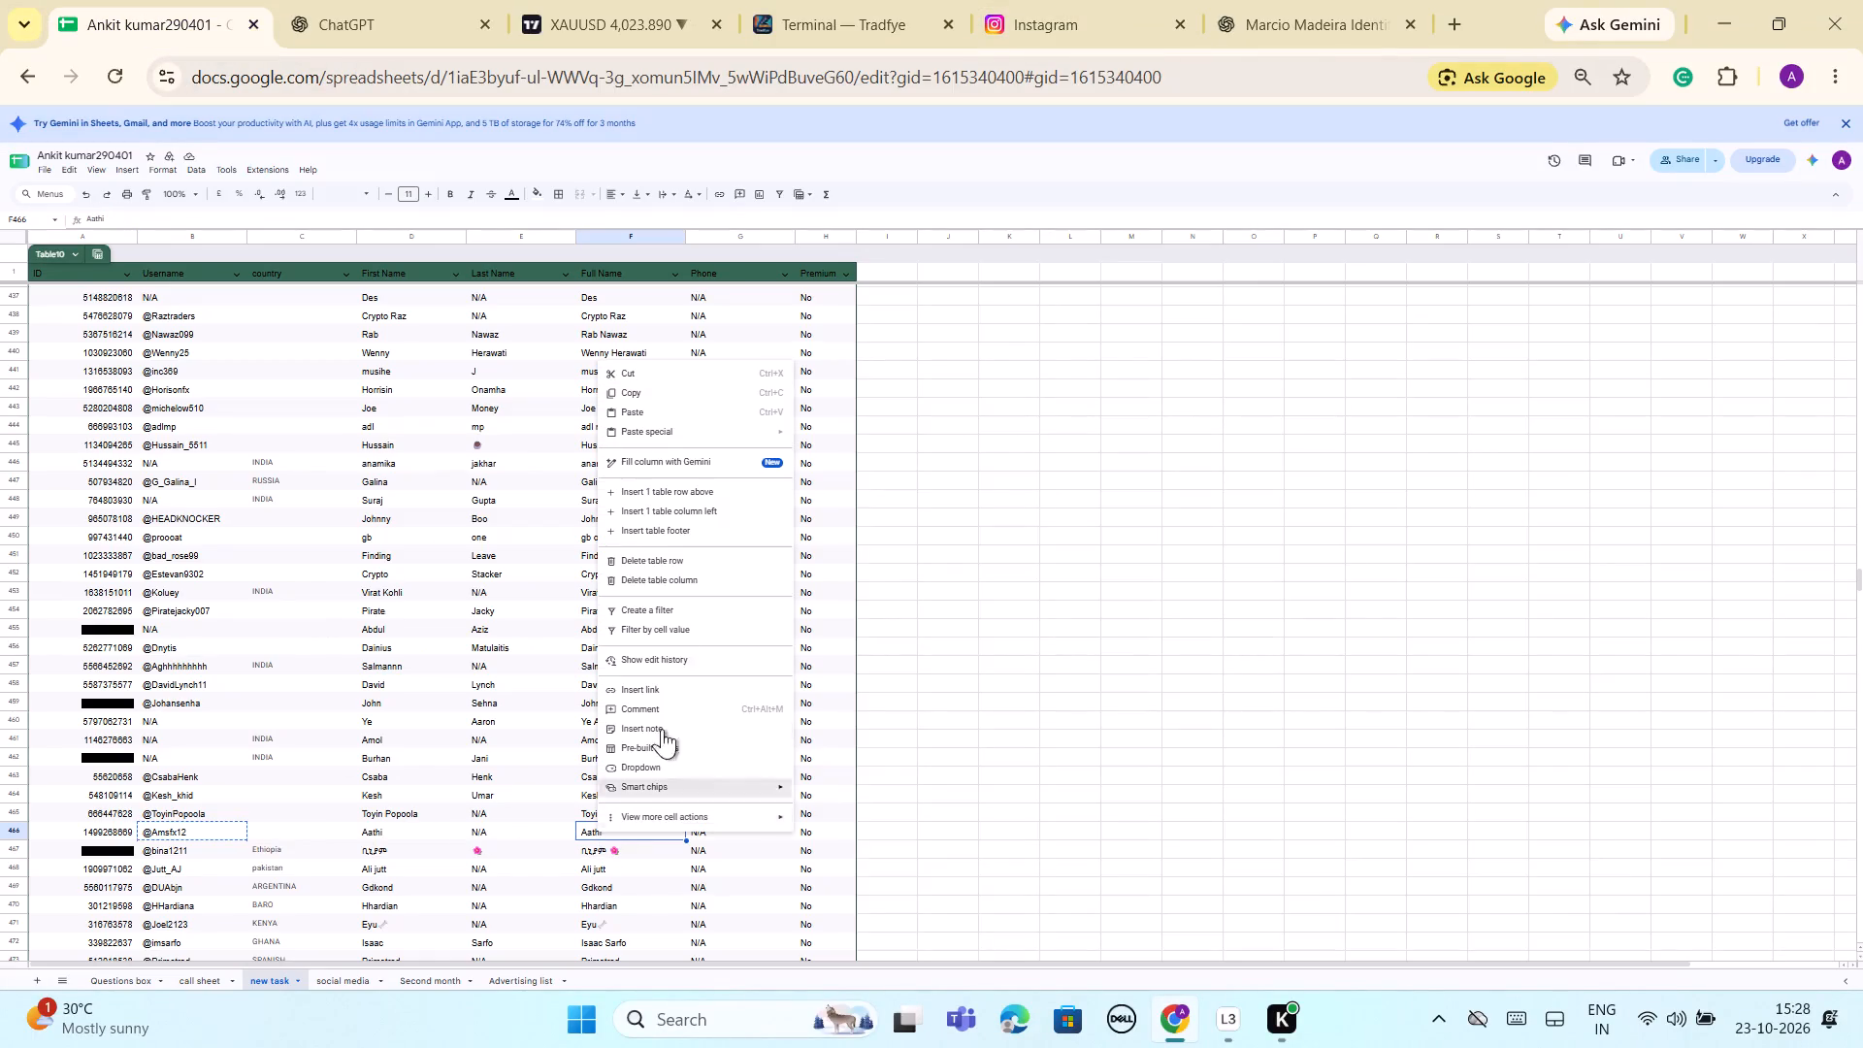
click(648, 391)
click(1289, 21)
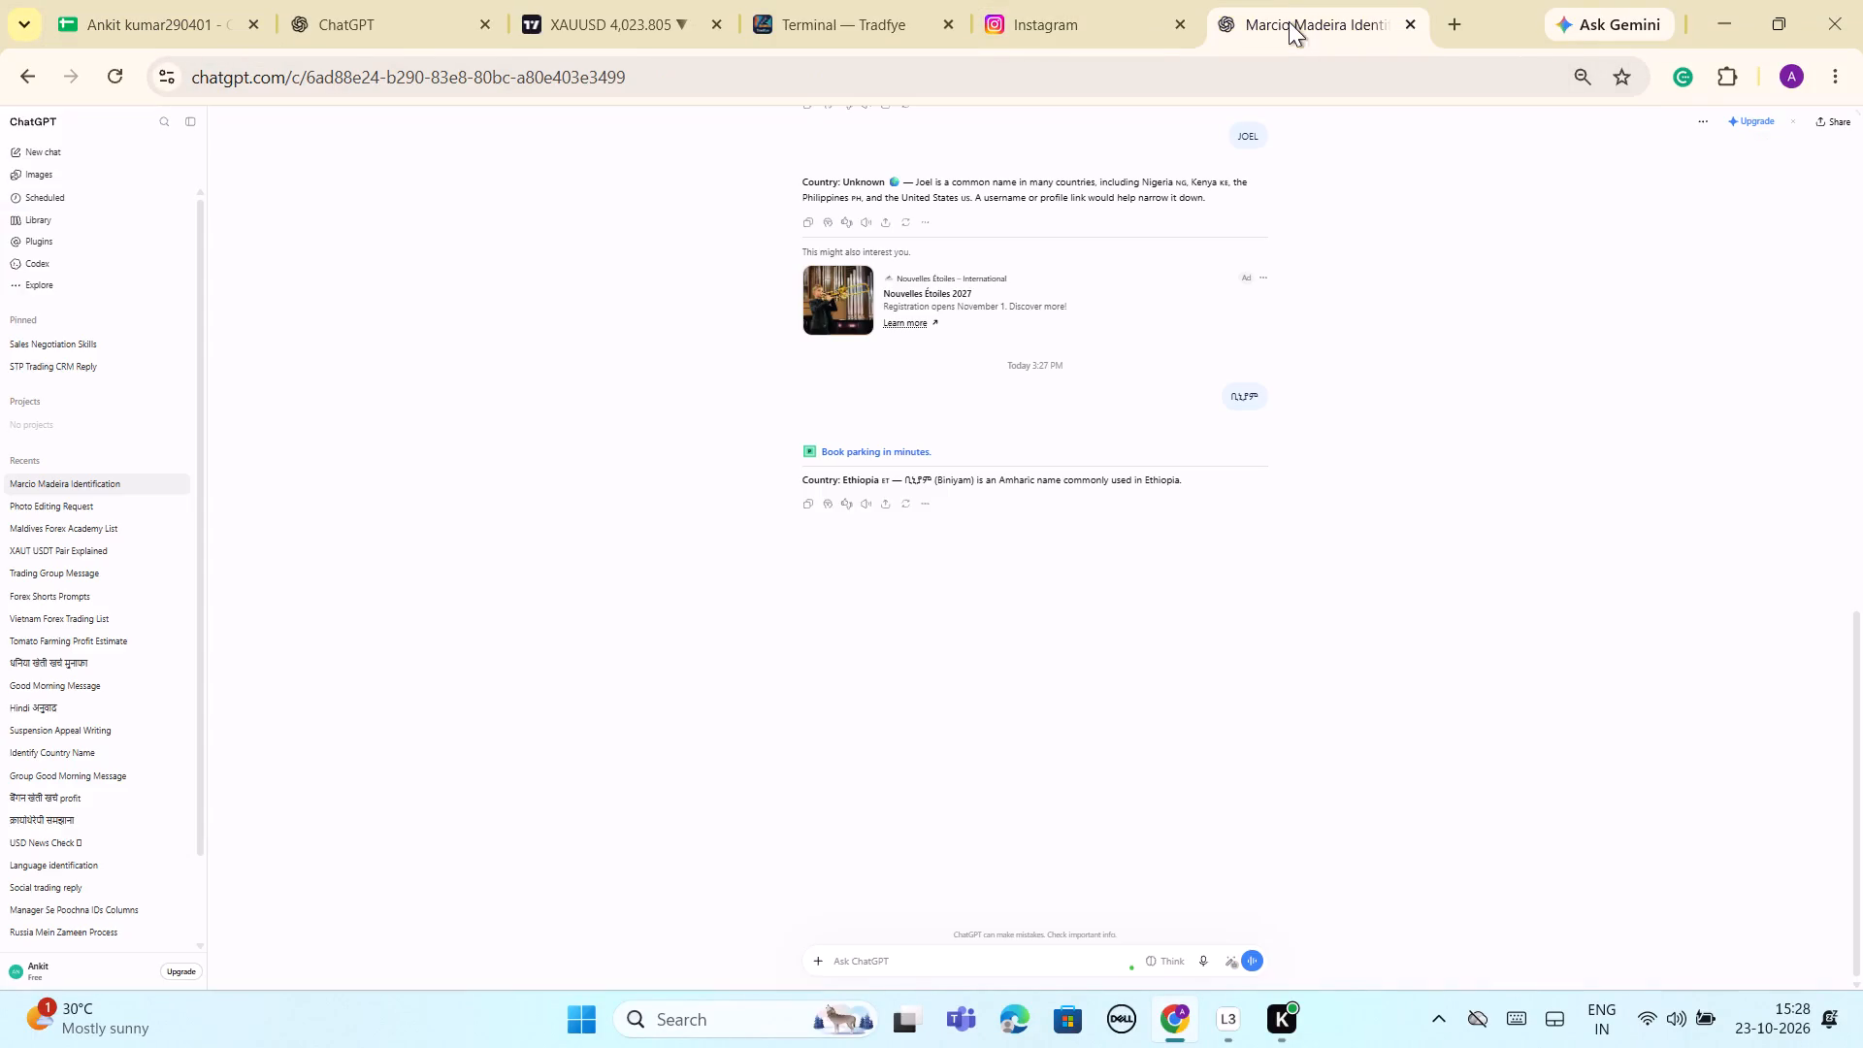
right_click(967, 959)
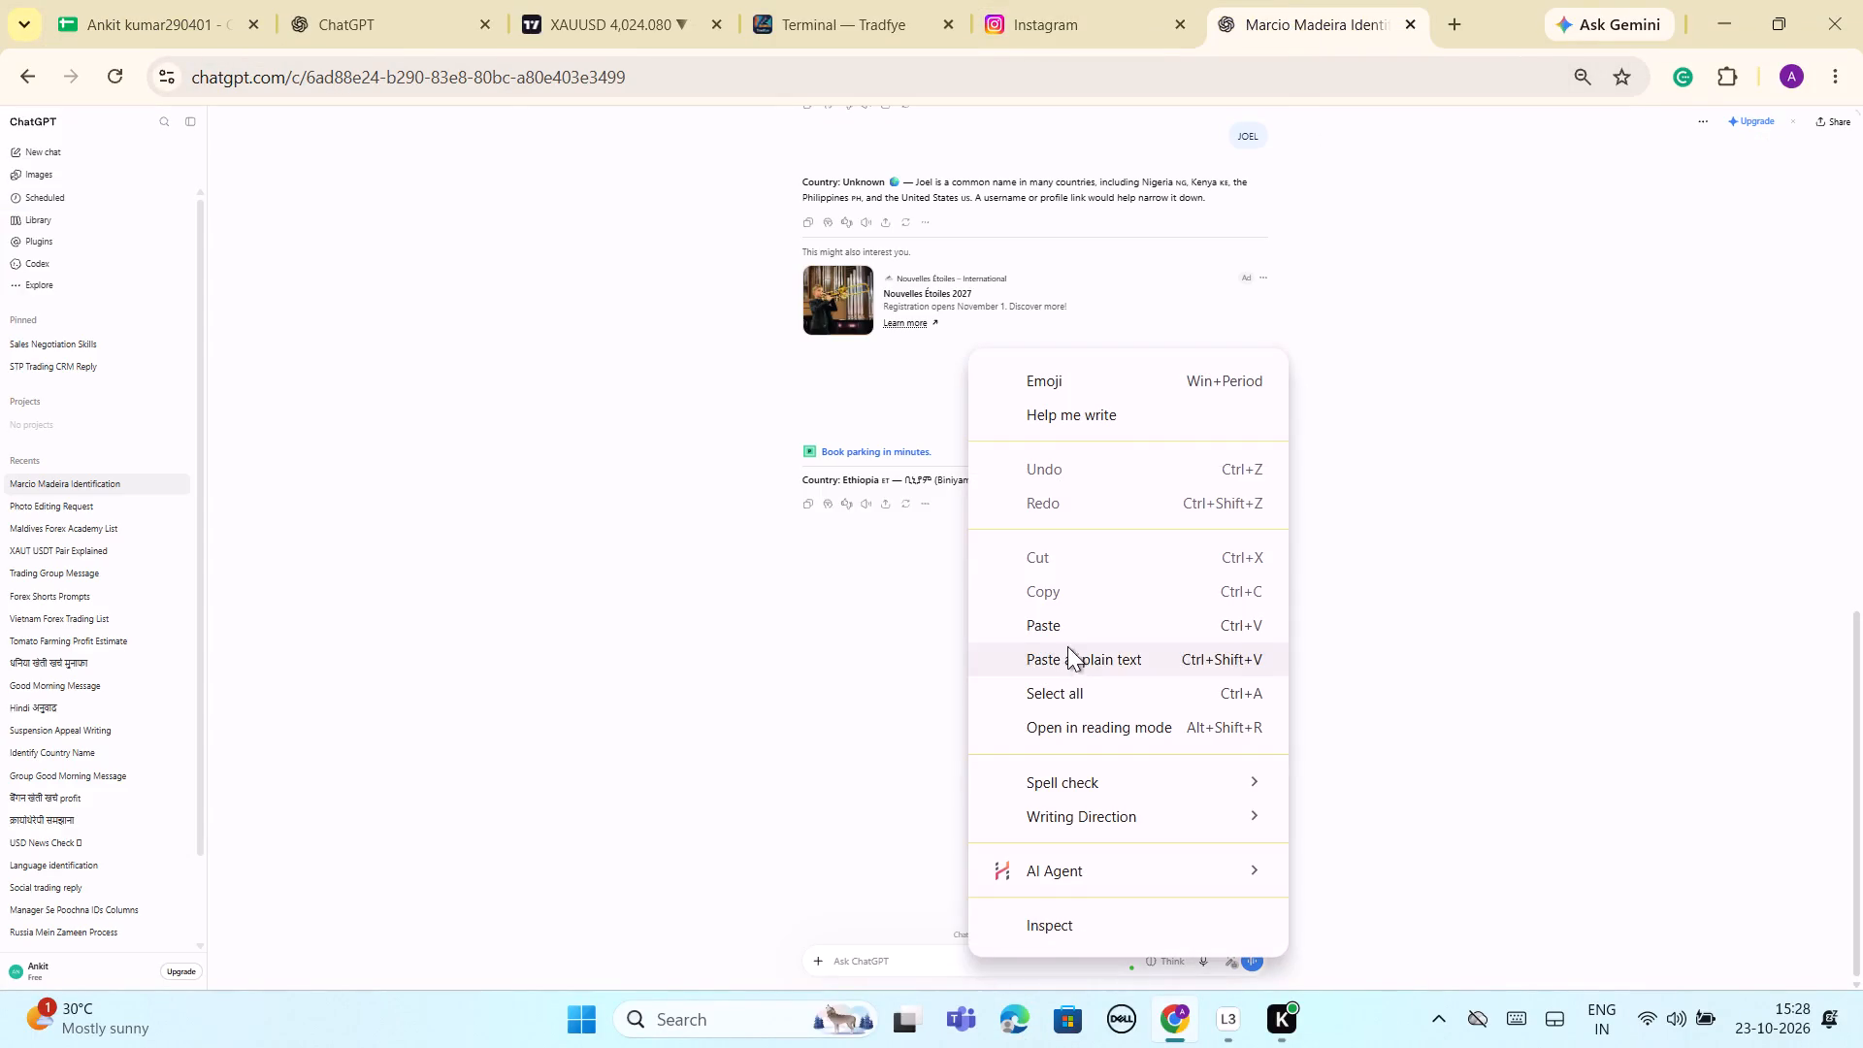
click(1067, 634)
click(1257, 962)
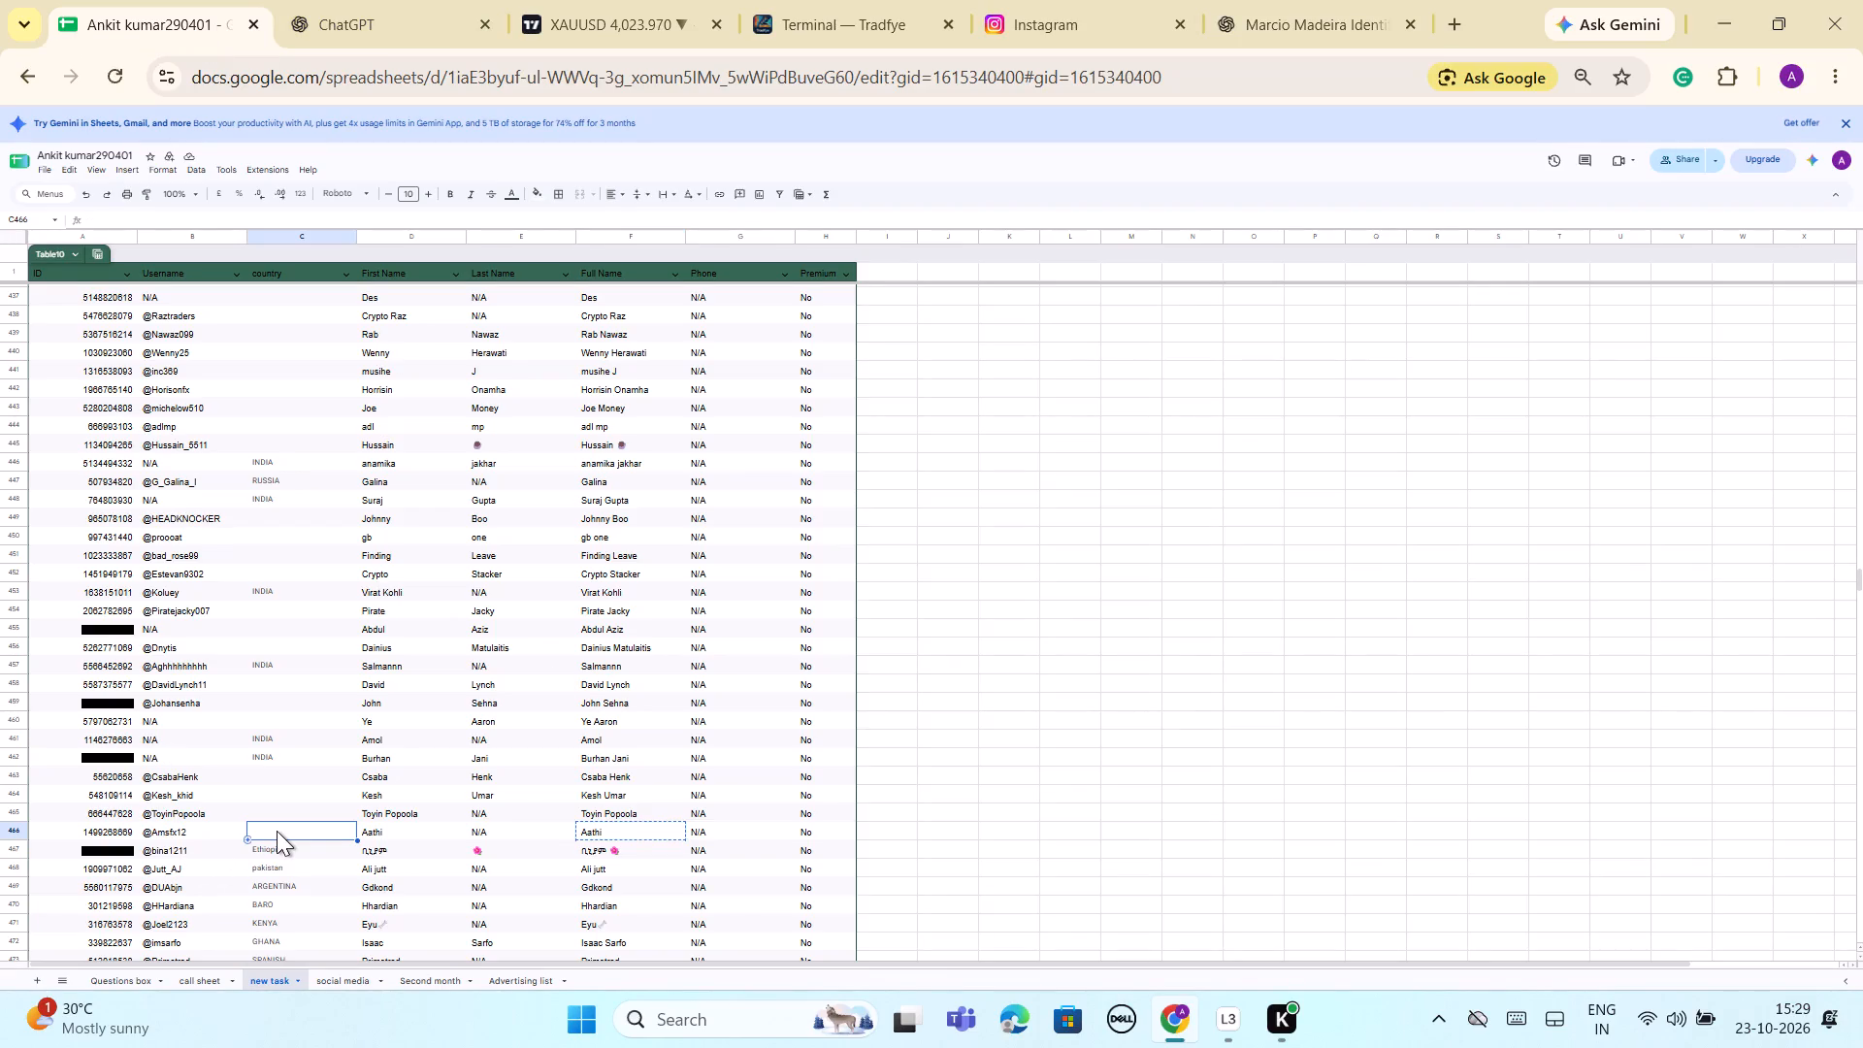
Enter india in the country cell of row 466.
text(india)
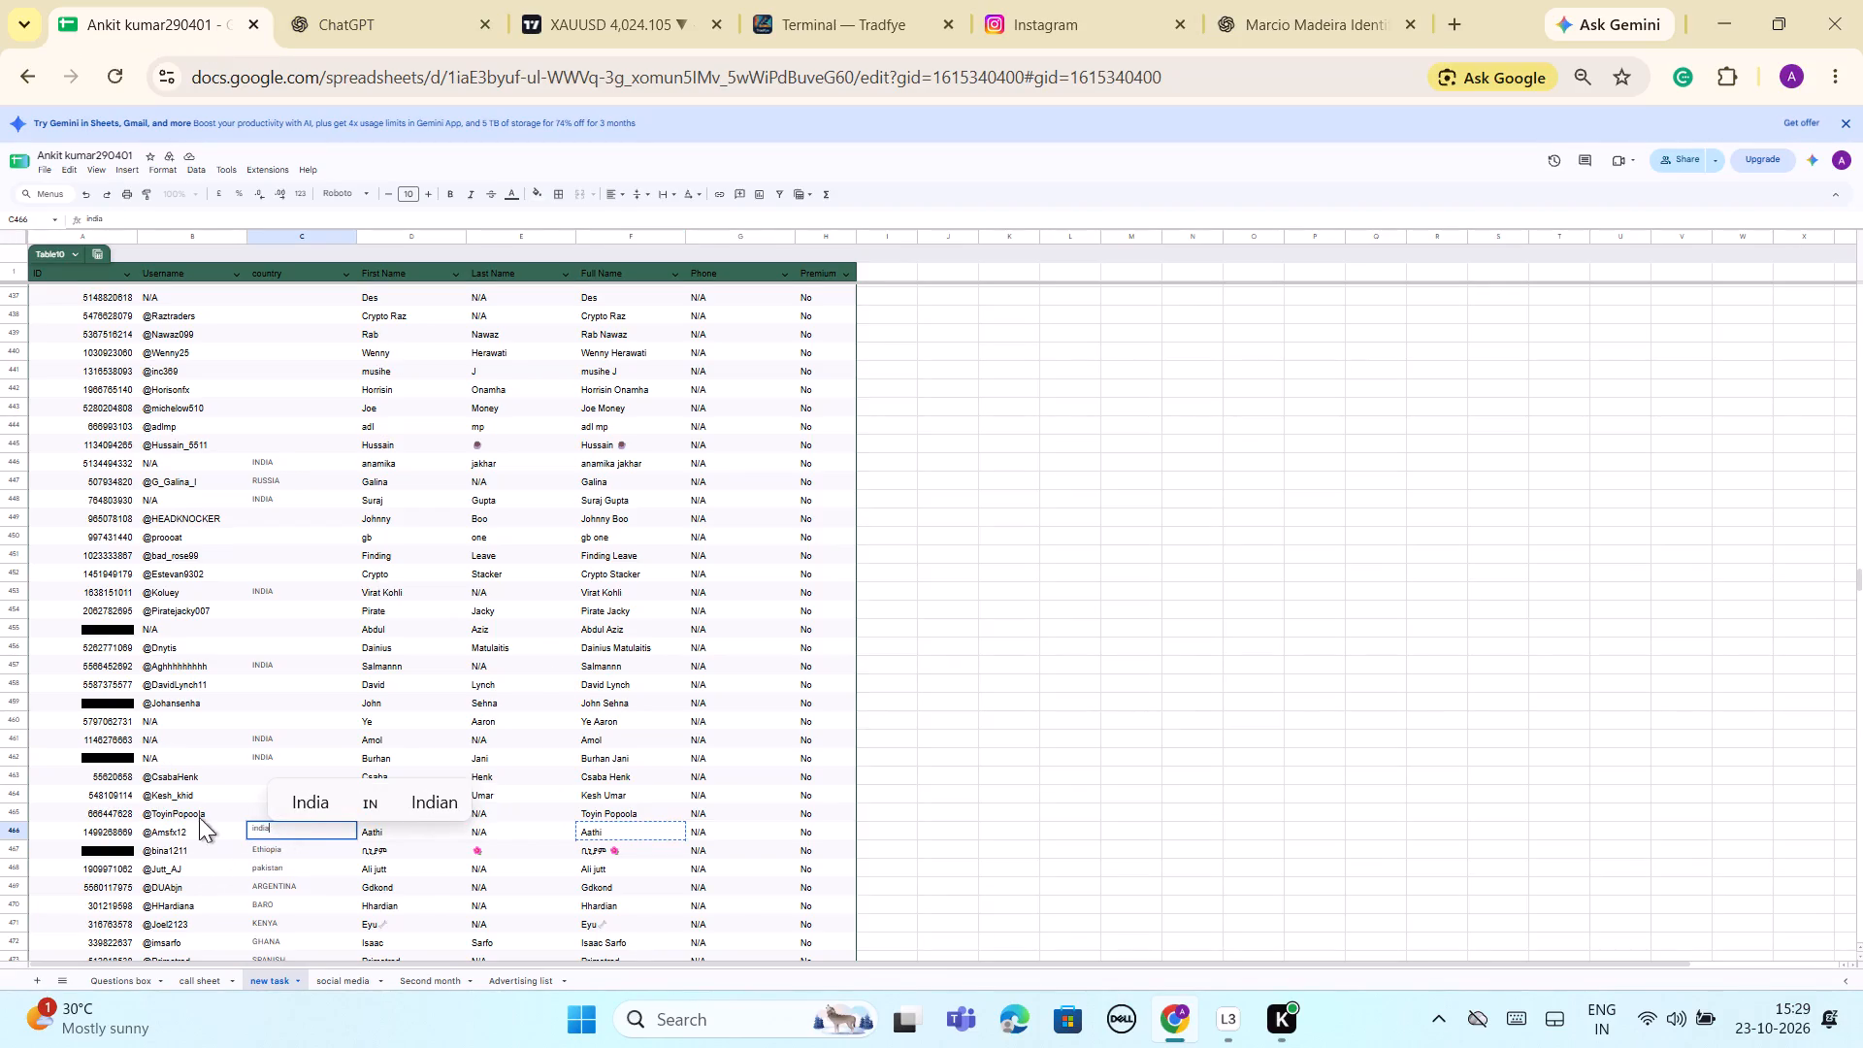
Copy the username from row 464, search Instagram for it and check the matching profile's account information for its country.
click(174, 797)
right_click(174, 796)
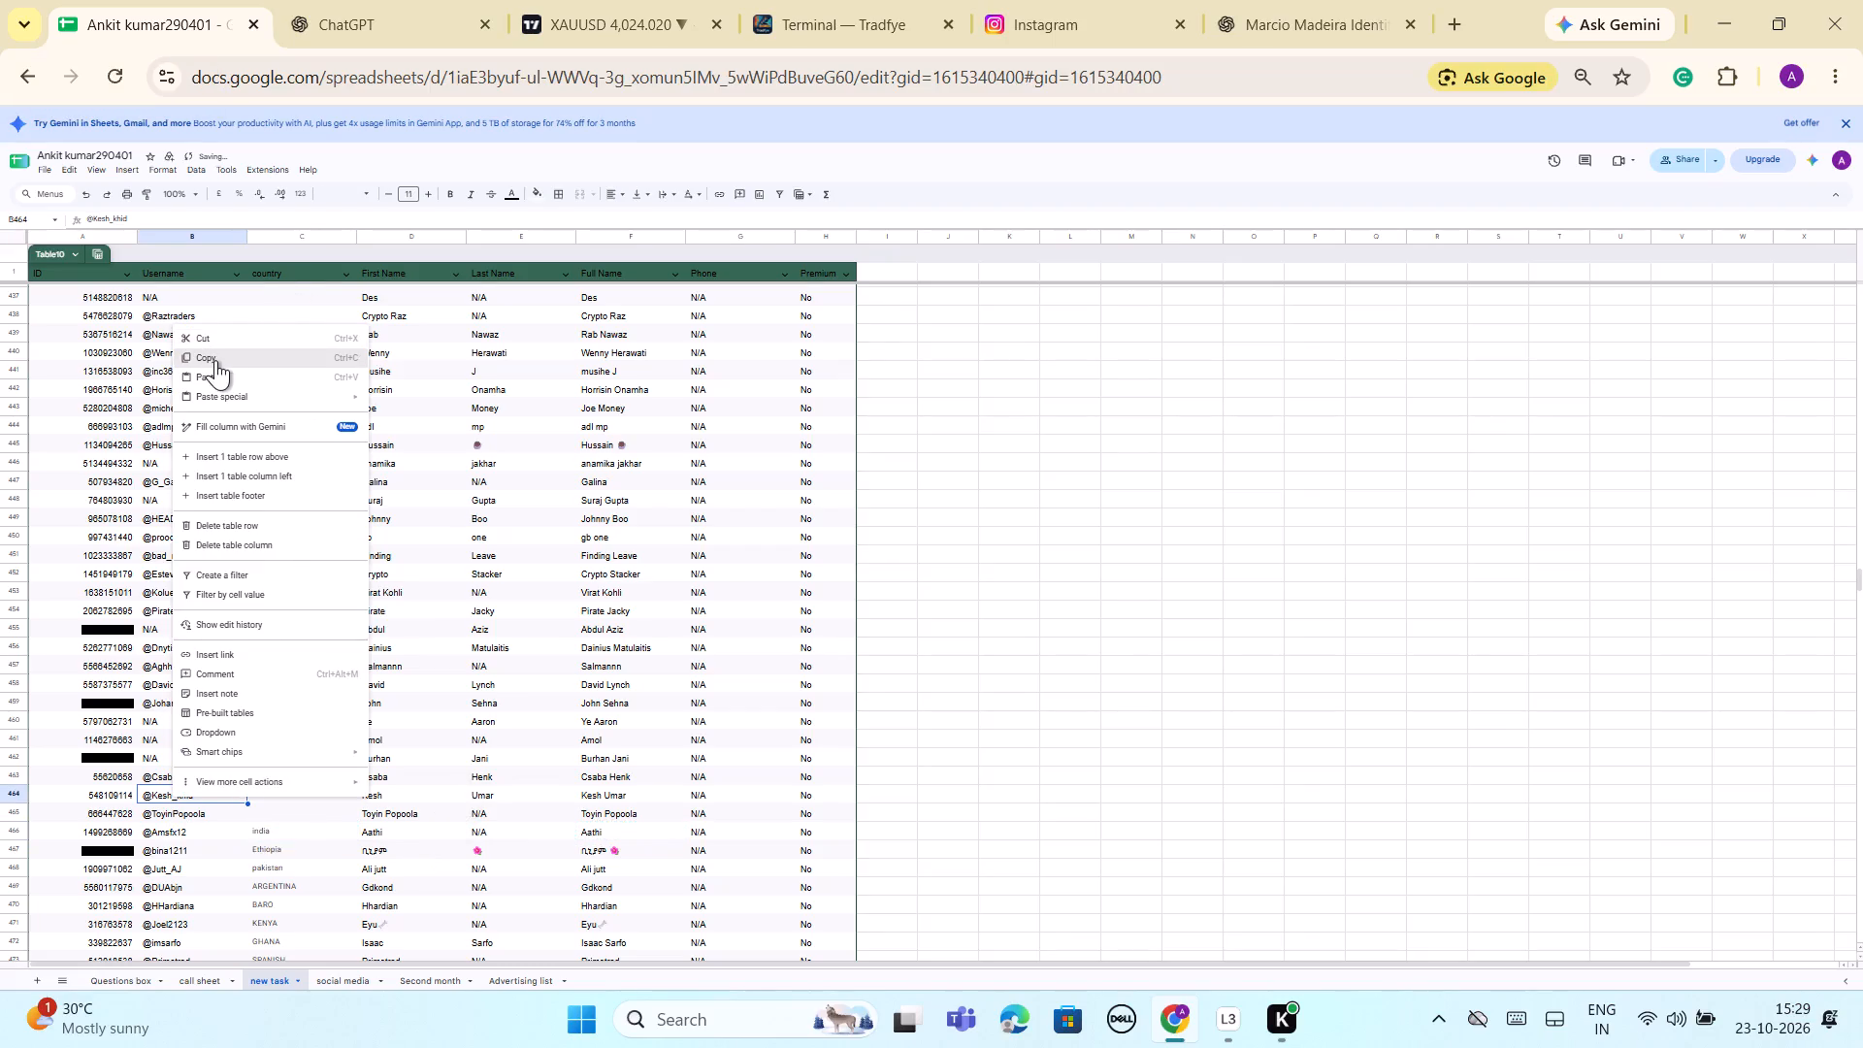
click(215, 360)
click(1052, 20)
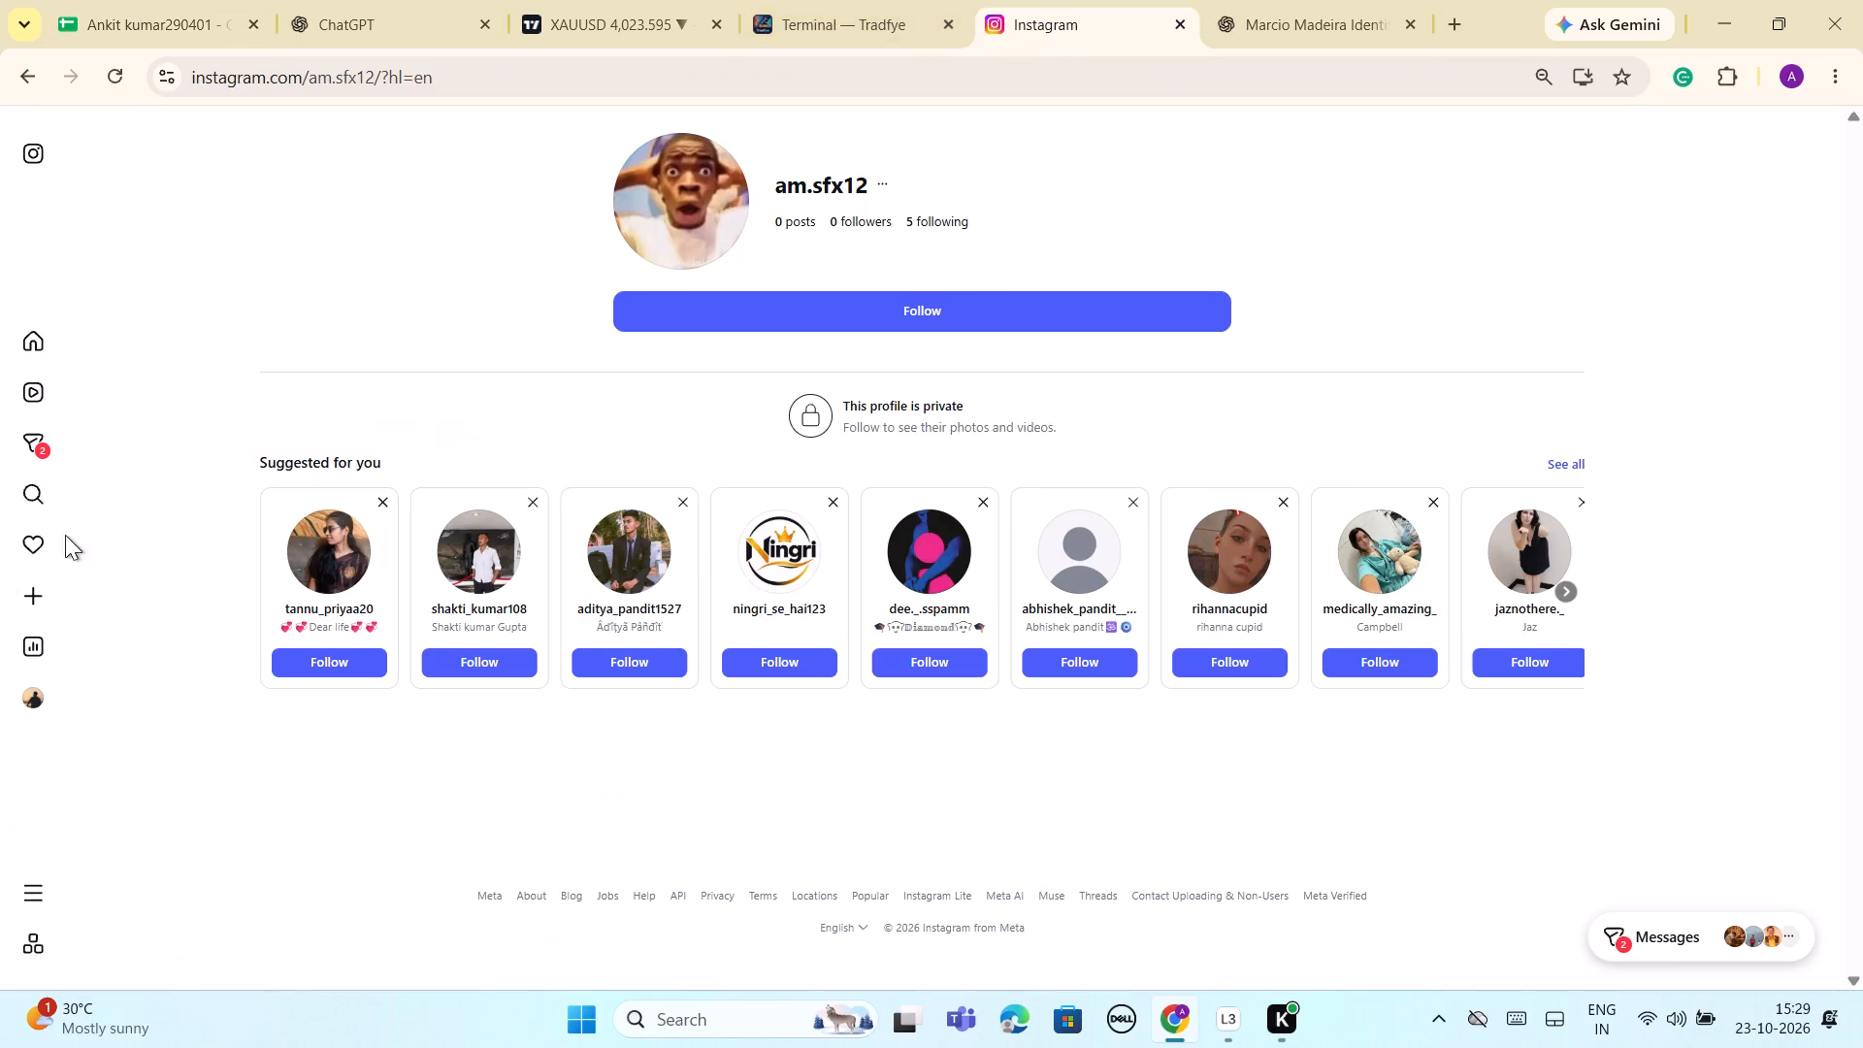
click(32, 511)
click(794, 147)
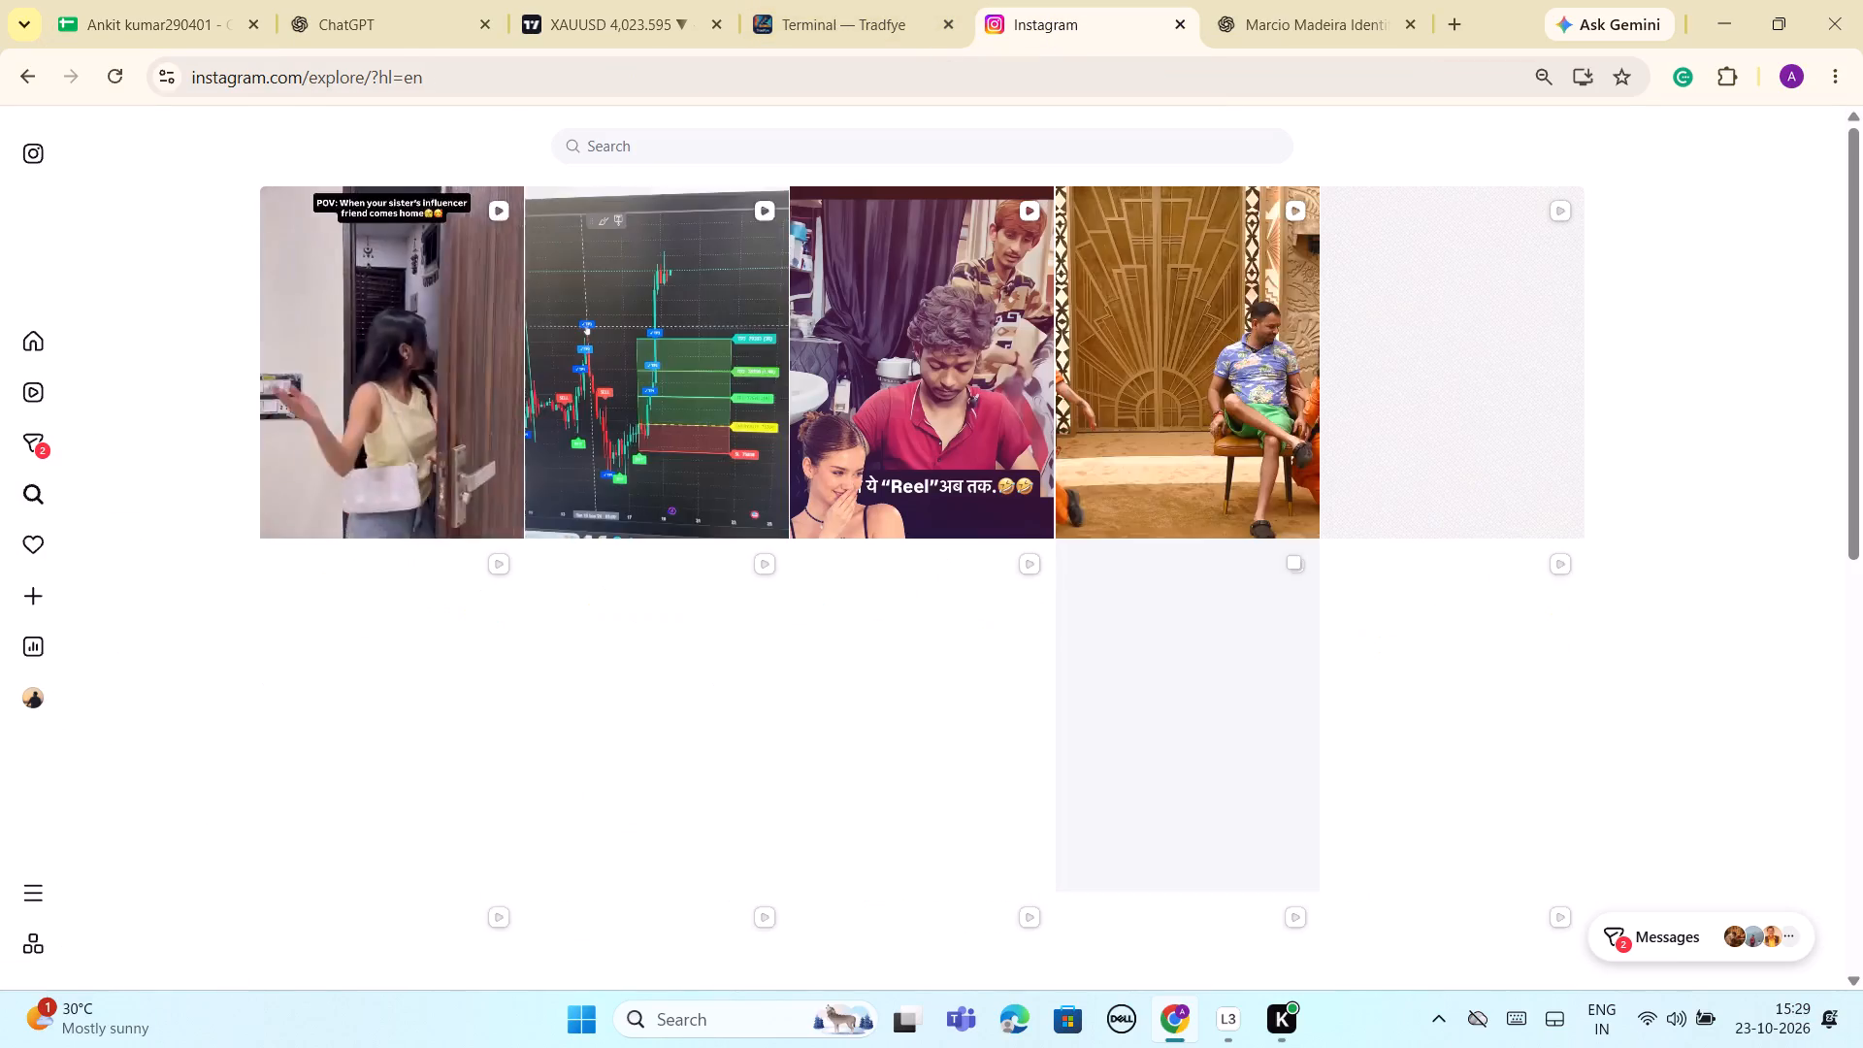
right_click(794, 147)
click(877, 442)
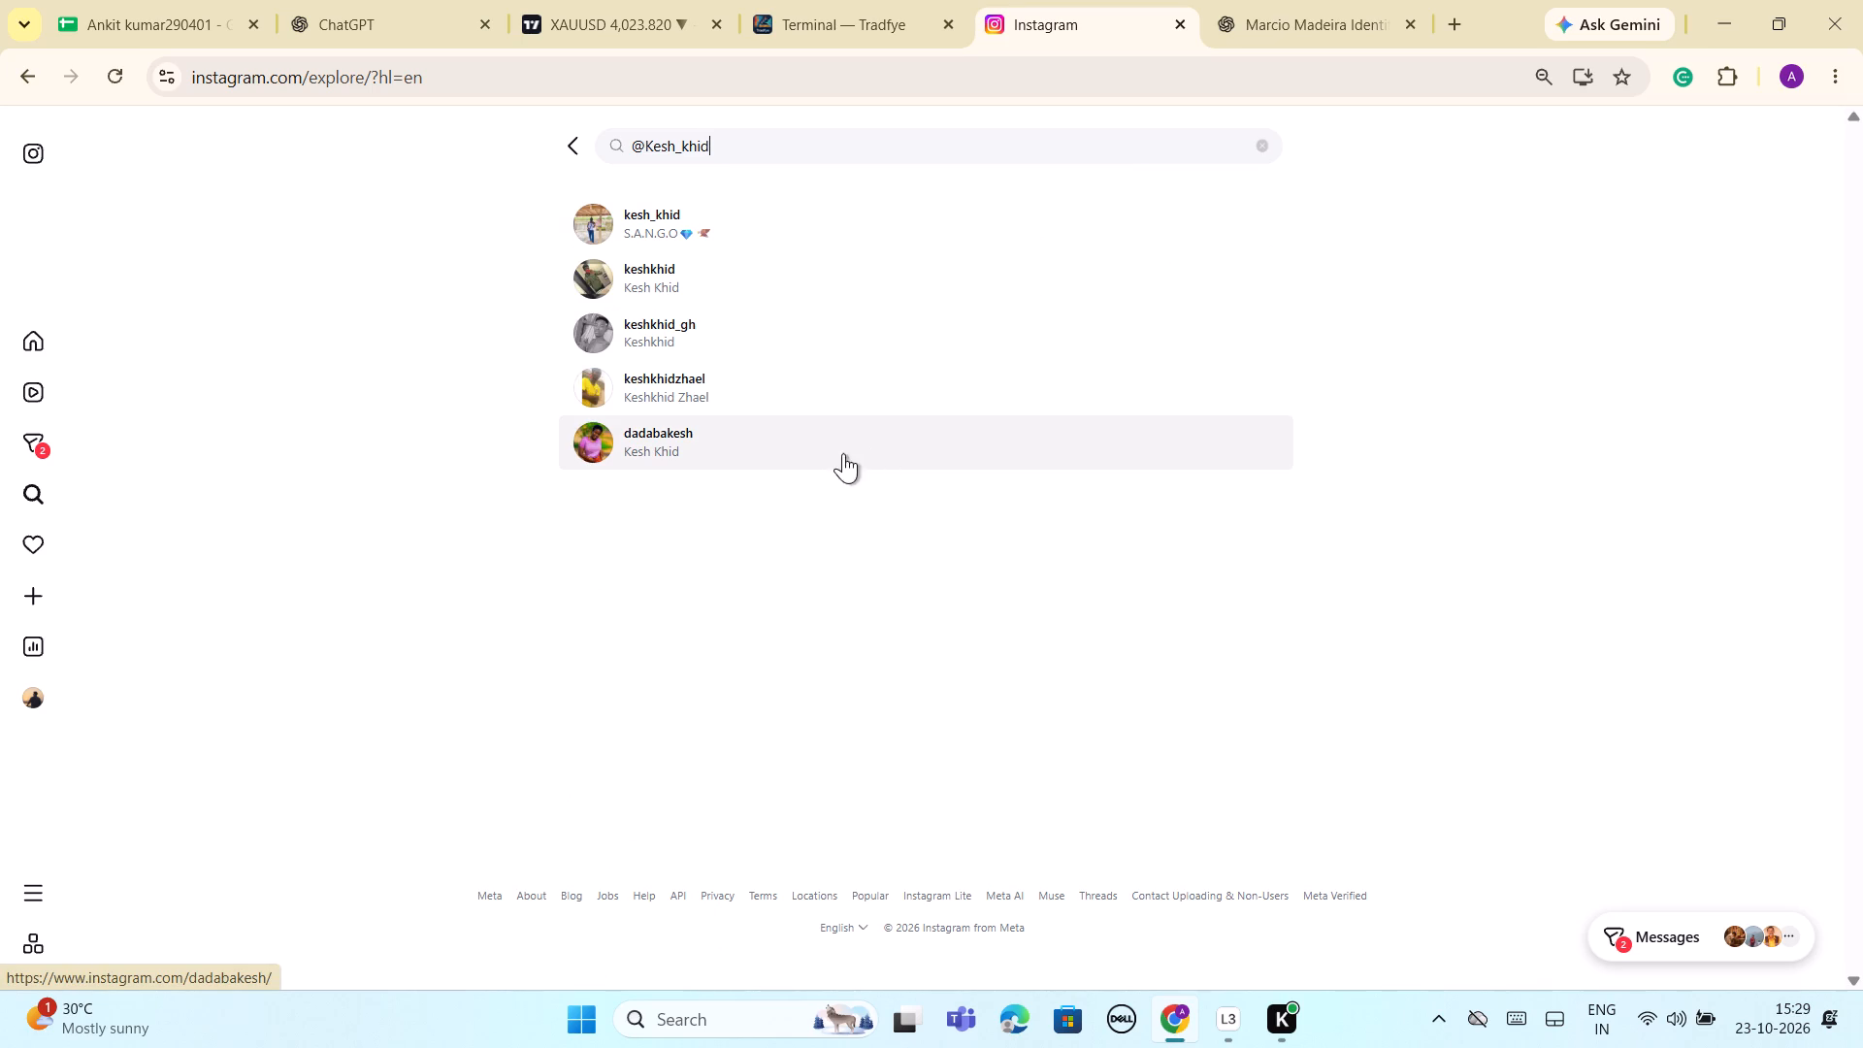
click(670, 208)
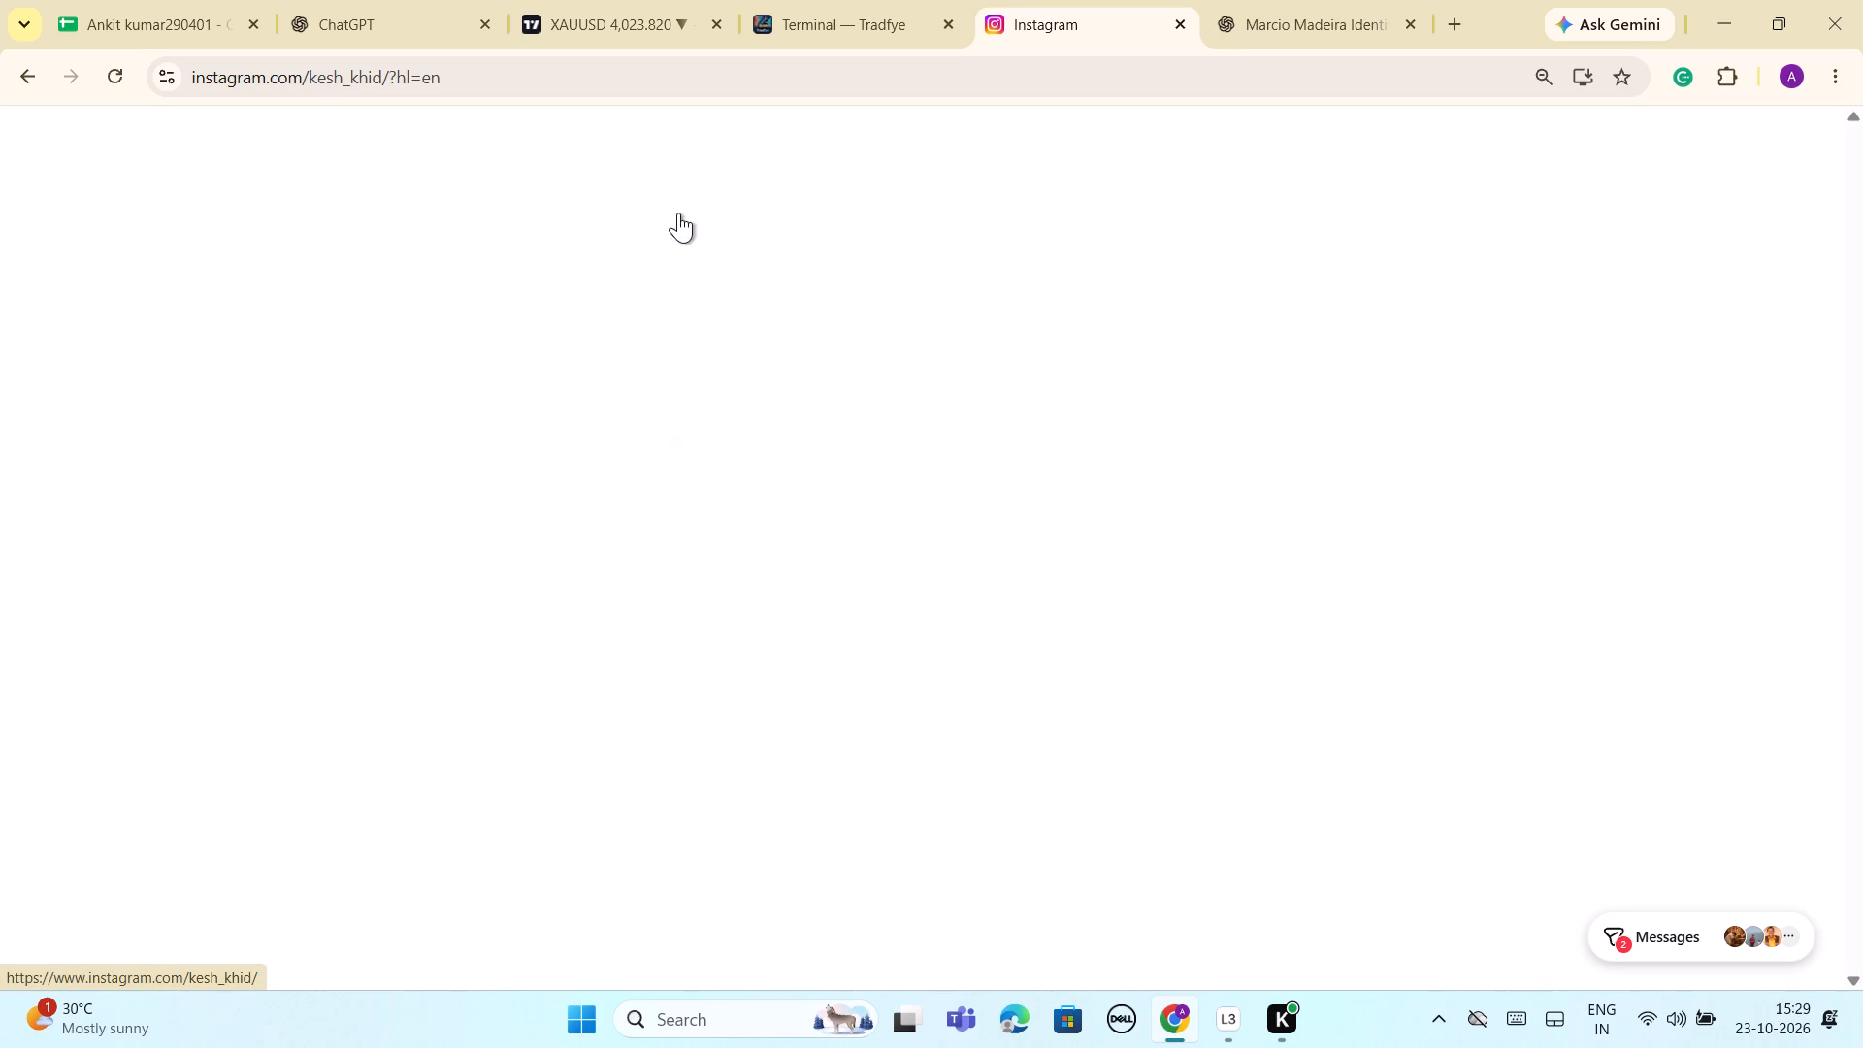
click(894, 160)
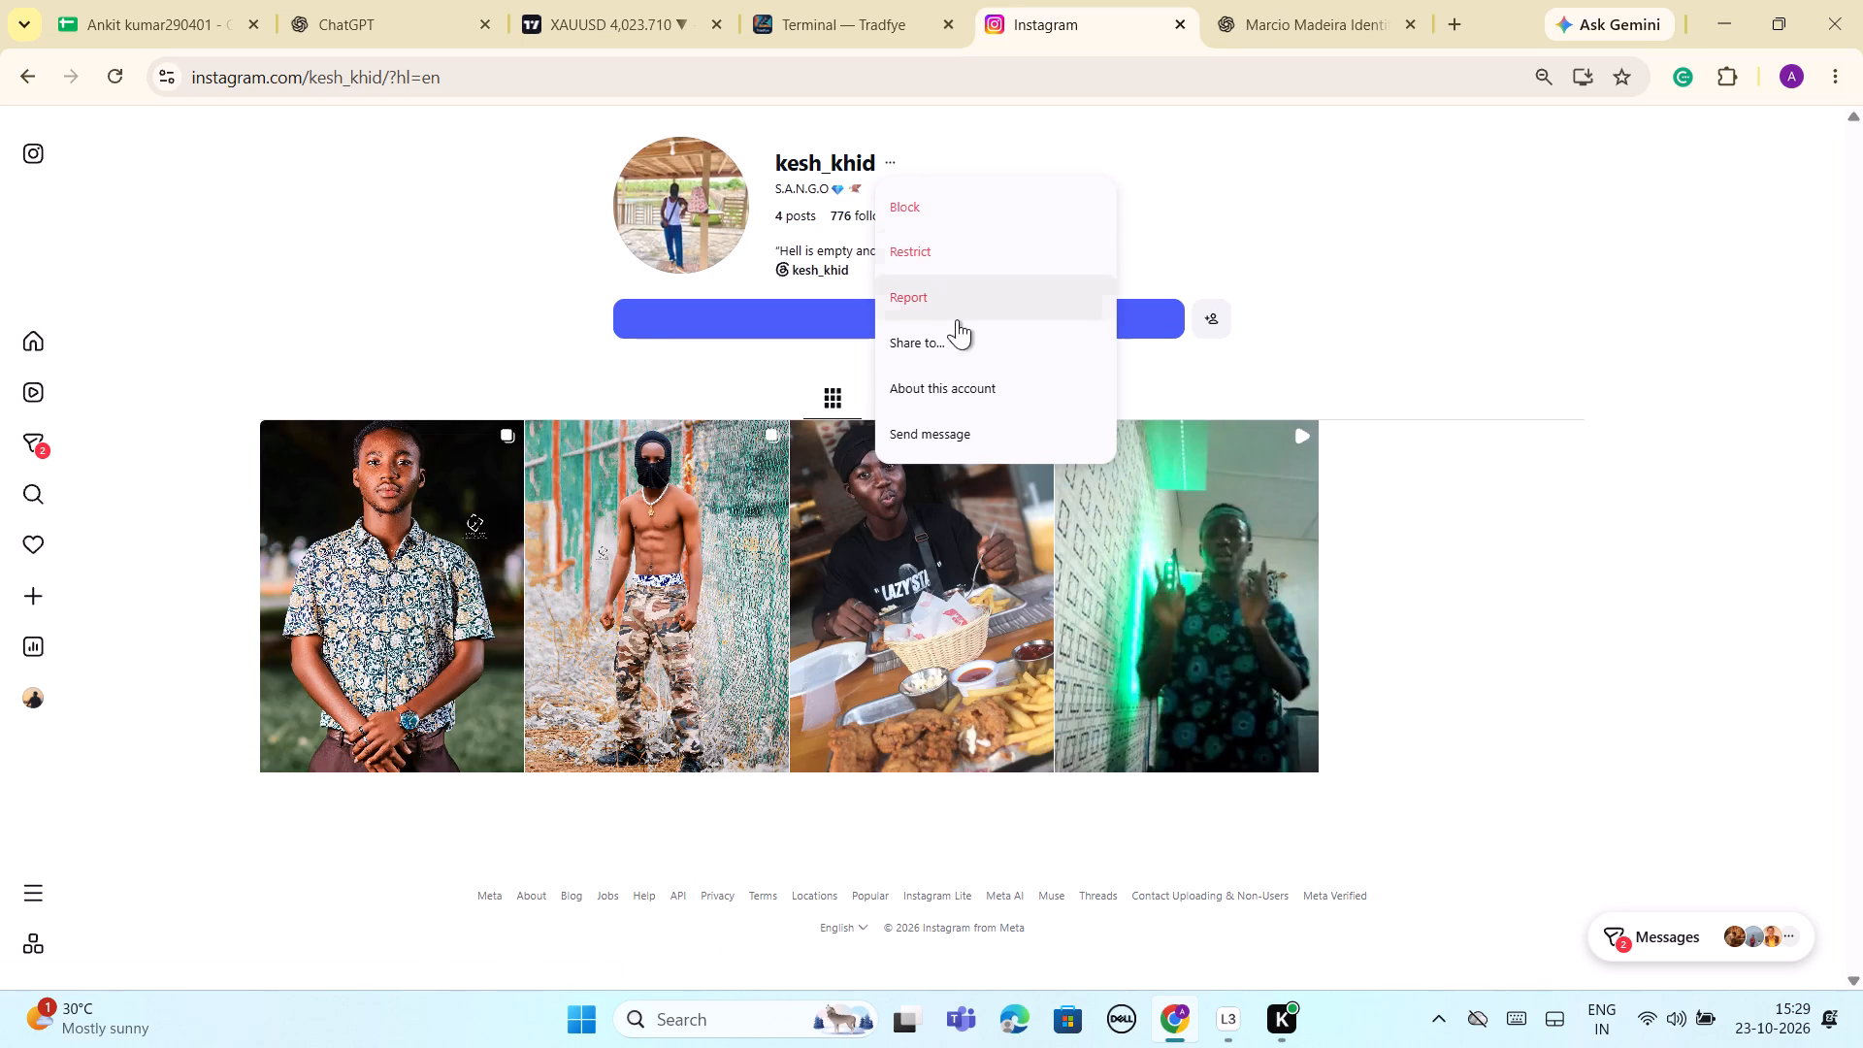
click(948, 394)
click(1341, 352)
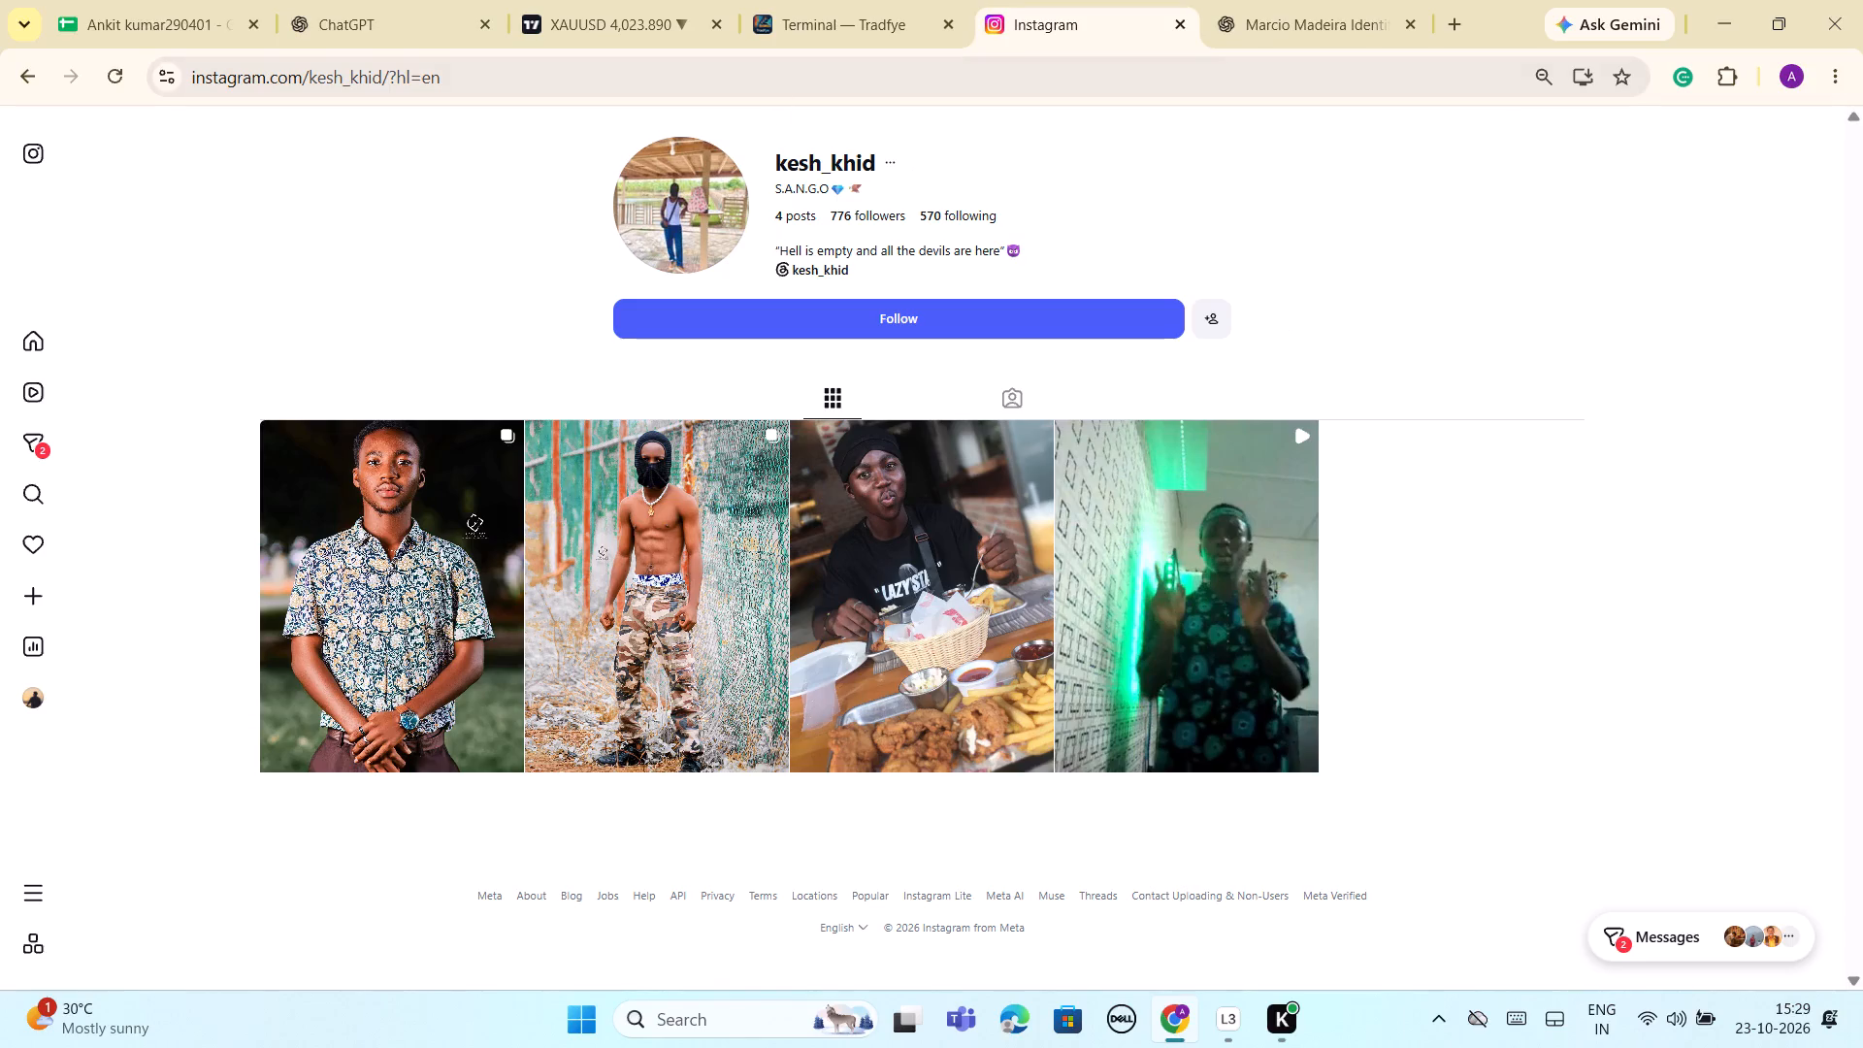
Back in the spreadsheet, enter ghana in the country cell of row 464.
click(188, 24)
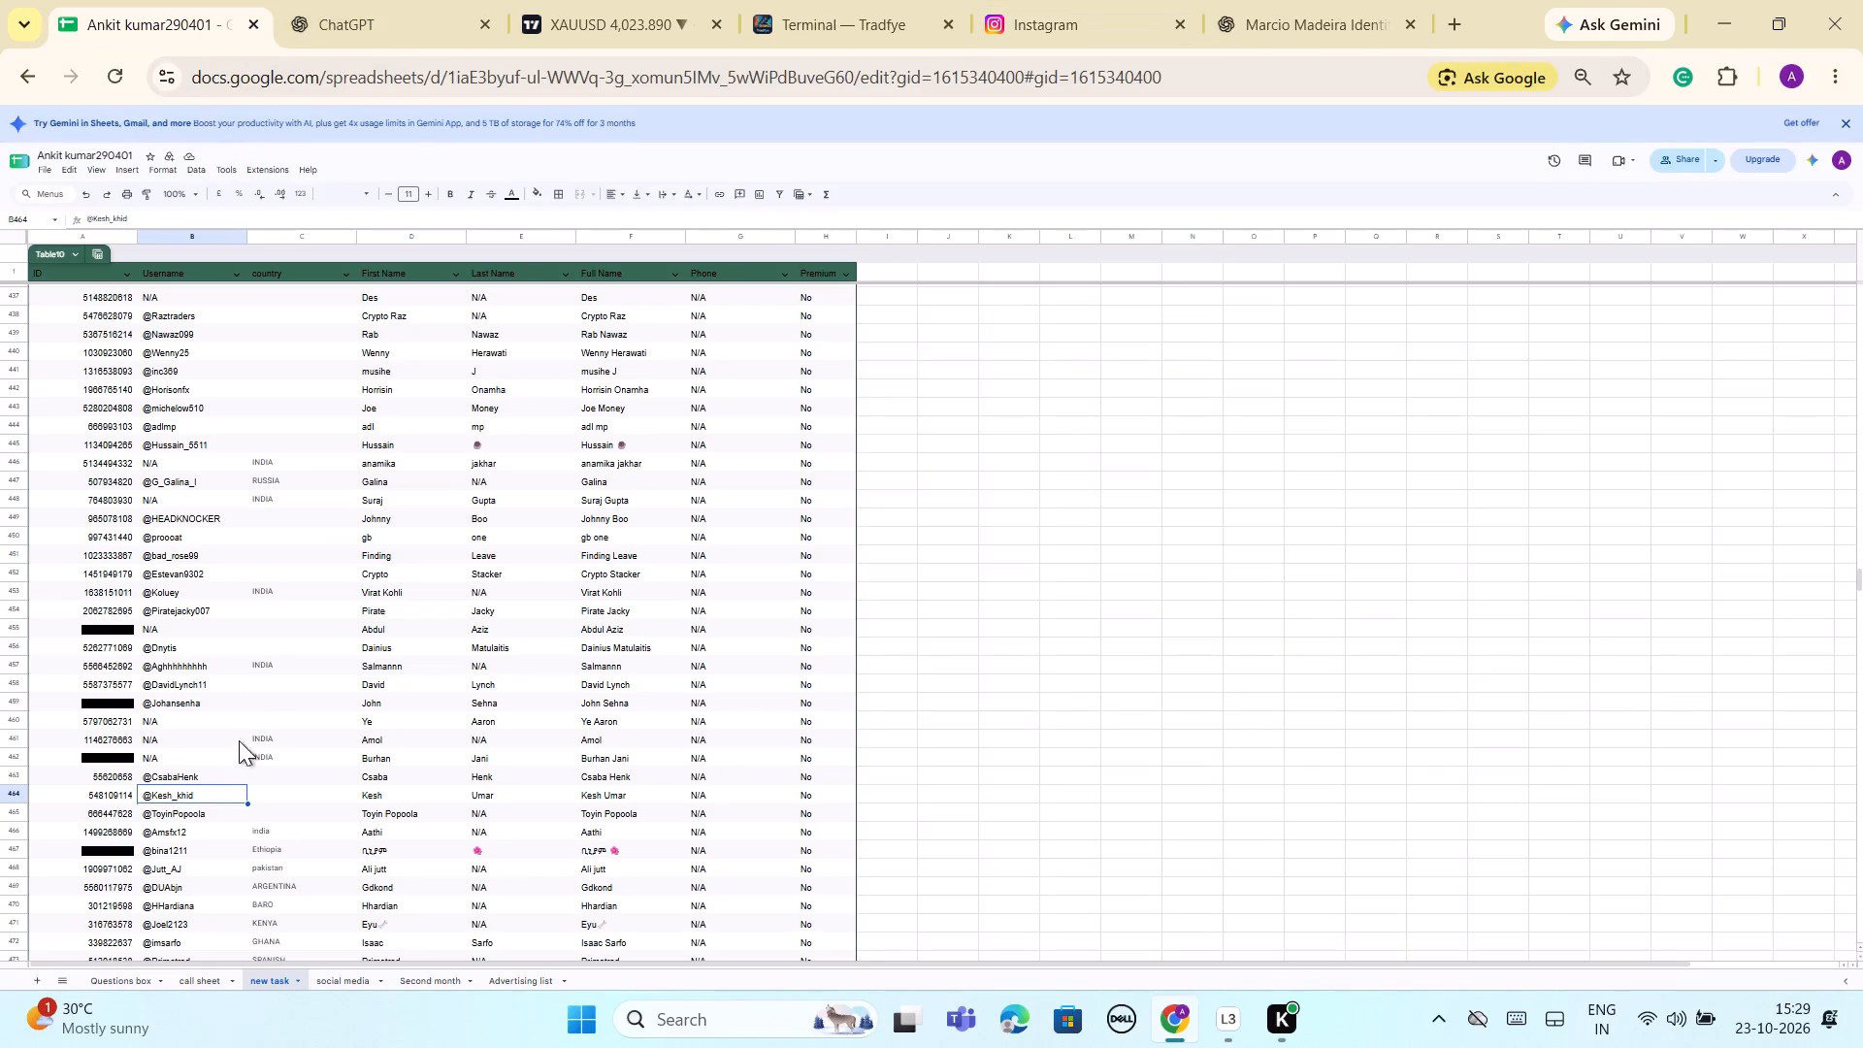
click(276, 796)
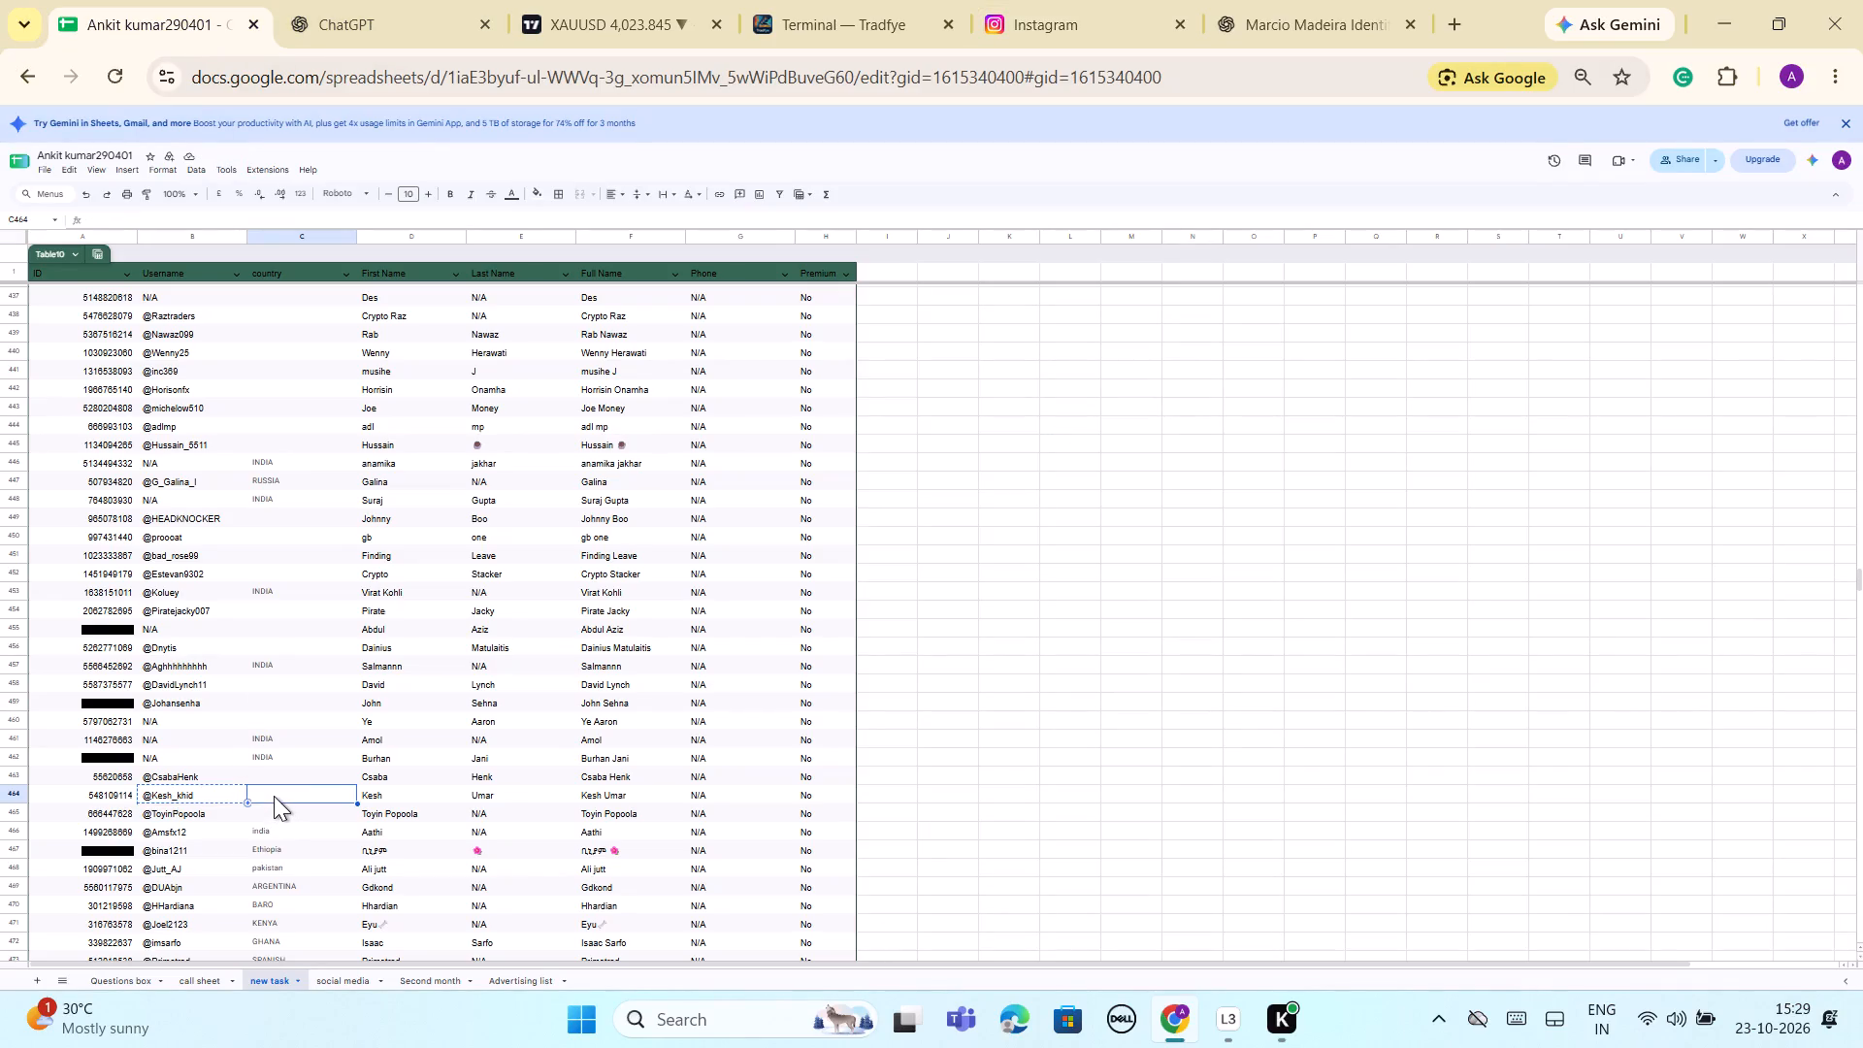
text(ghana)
click(235, 737)
Copy the username from row 463, search Instagram for it and check the matching profile's account information for its country.
right_click(182, 774)
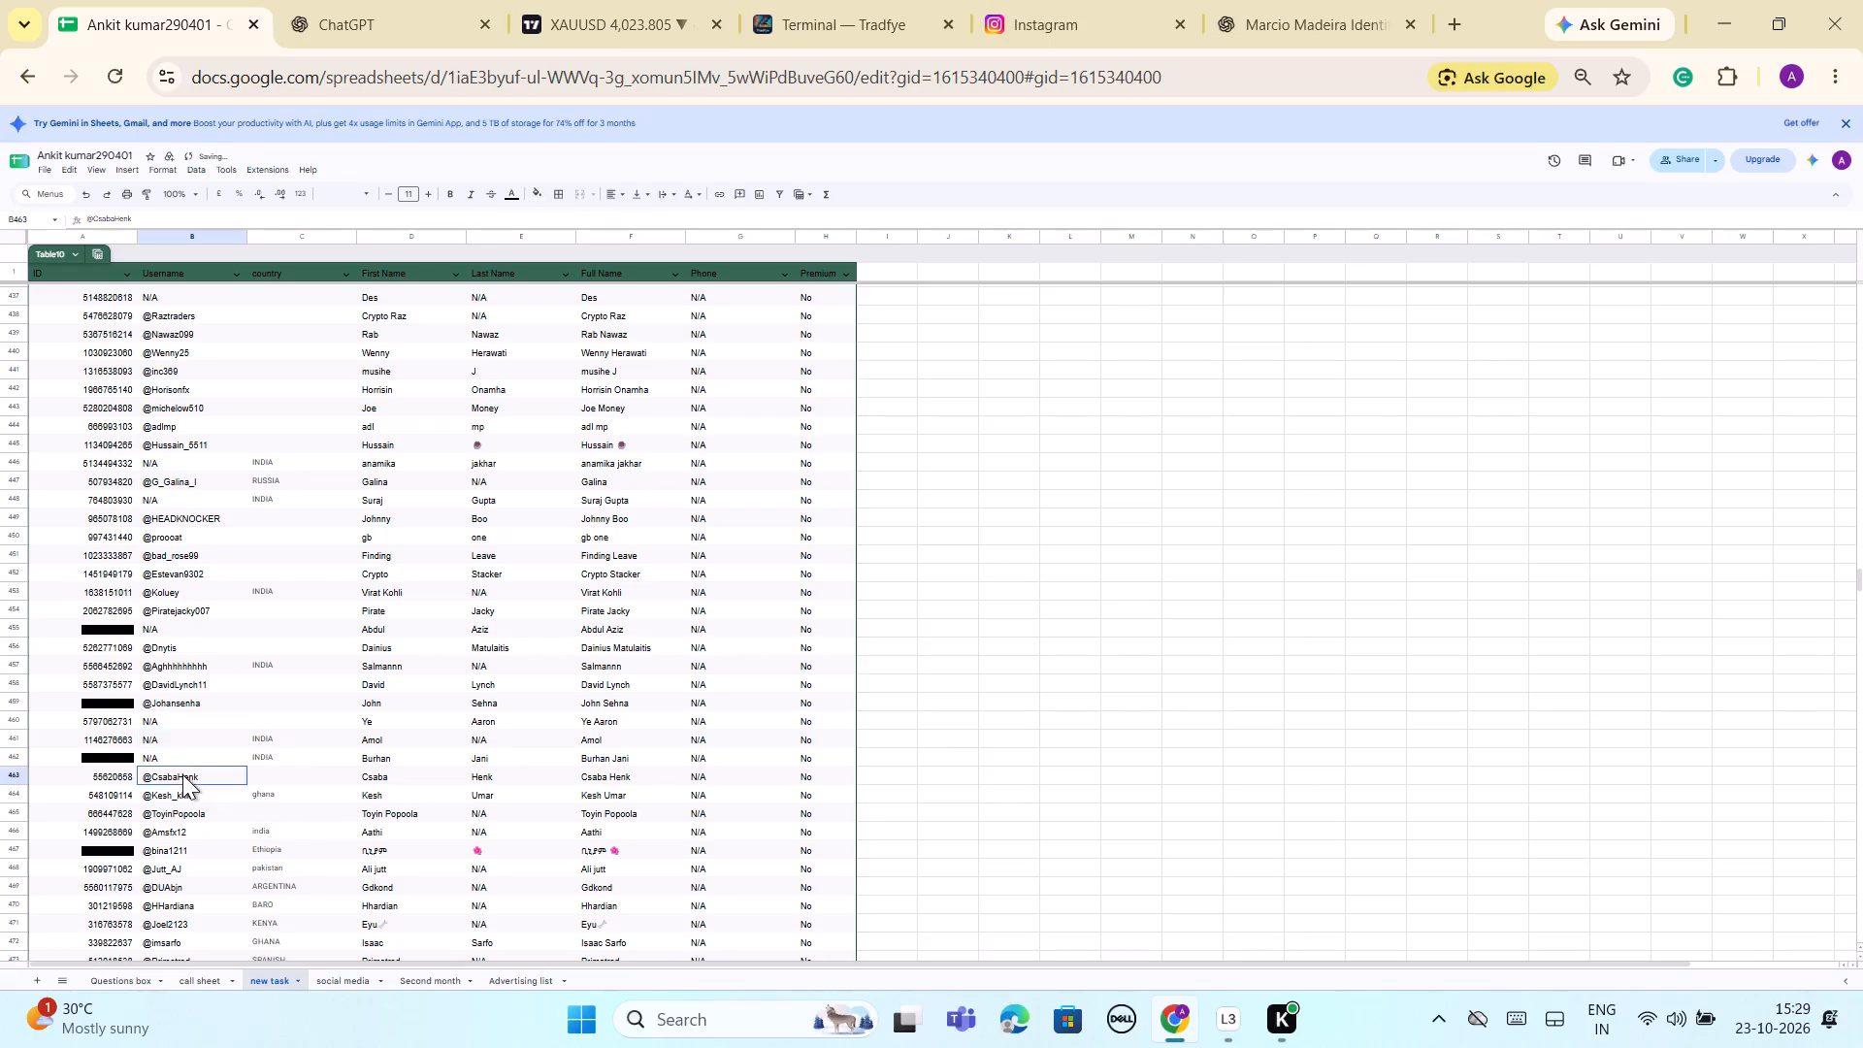
click(234, 339)
click(1056, 22)
click(26, 492)
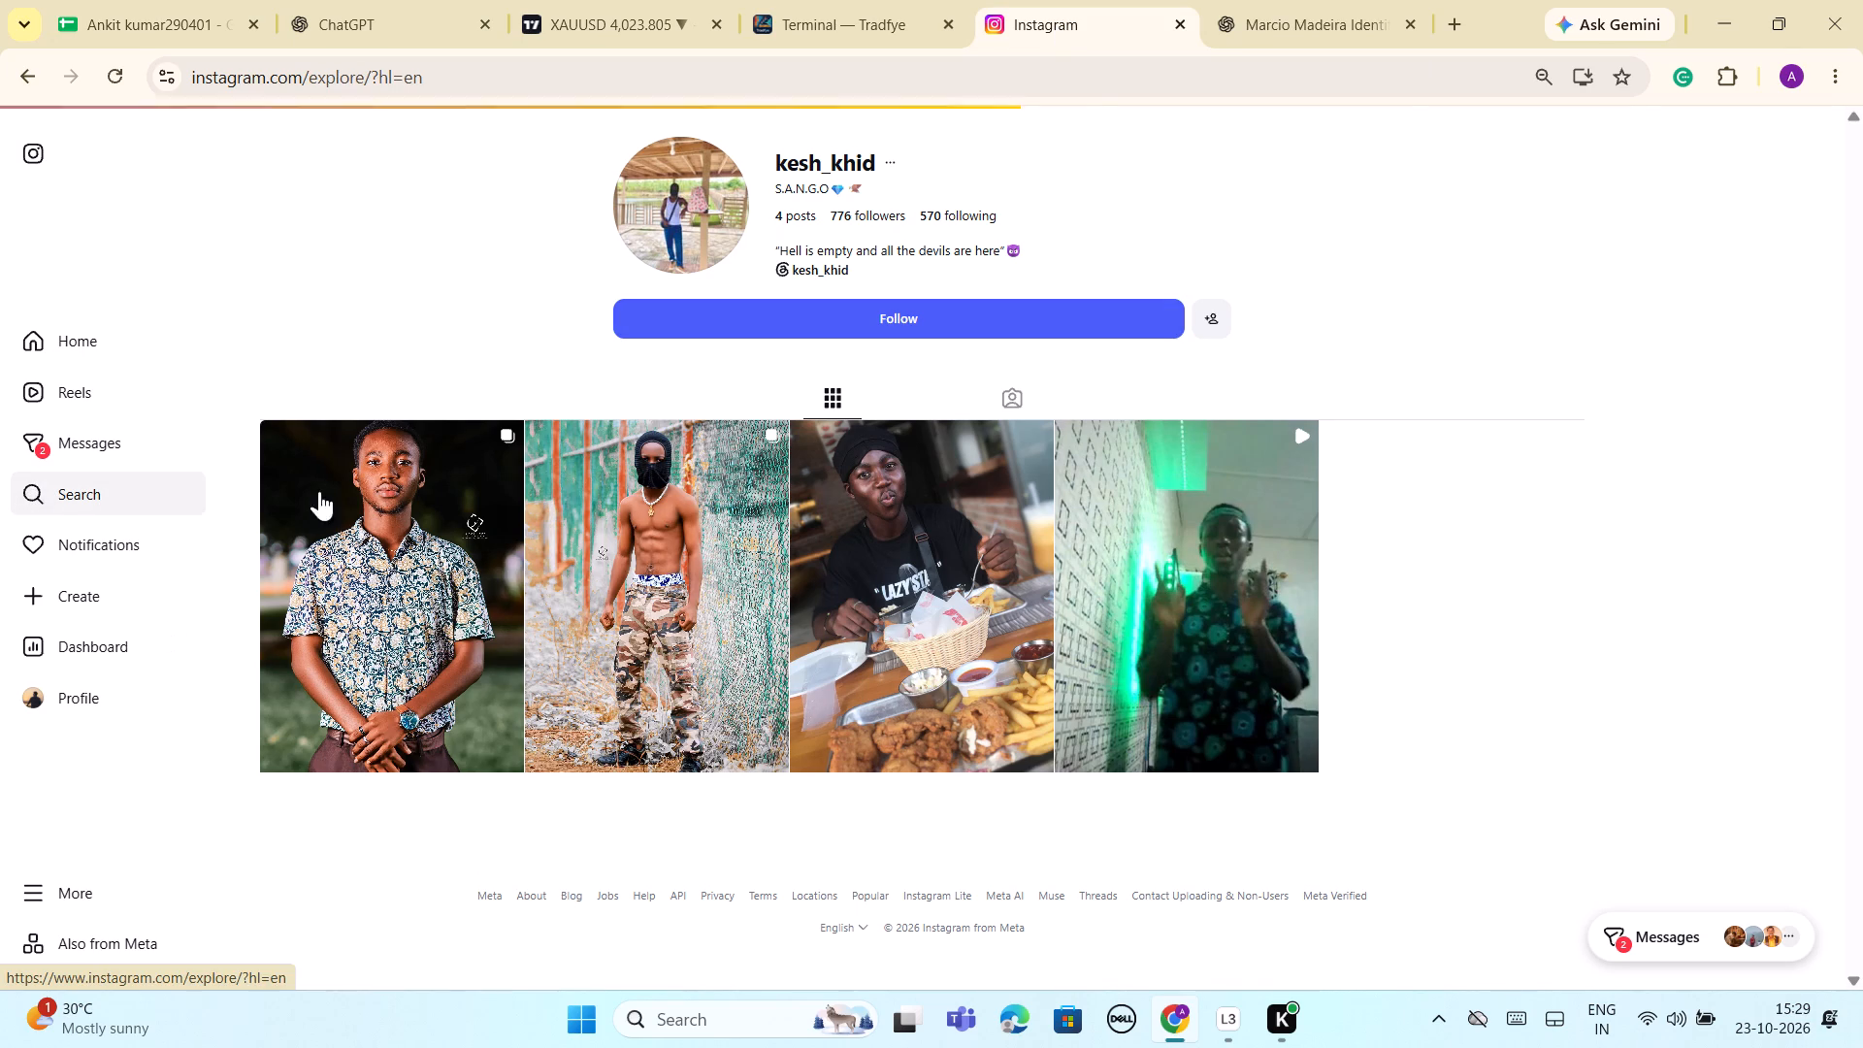
click(703, 150)
right_click(703, 148)
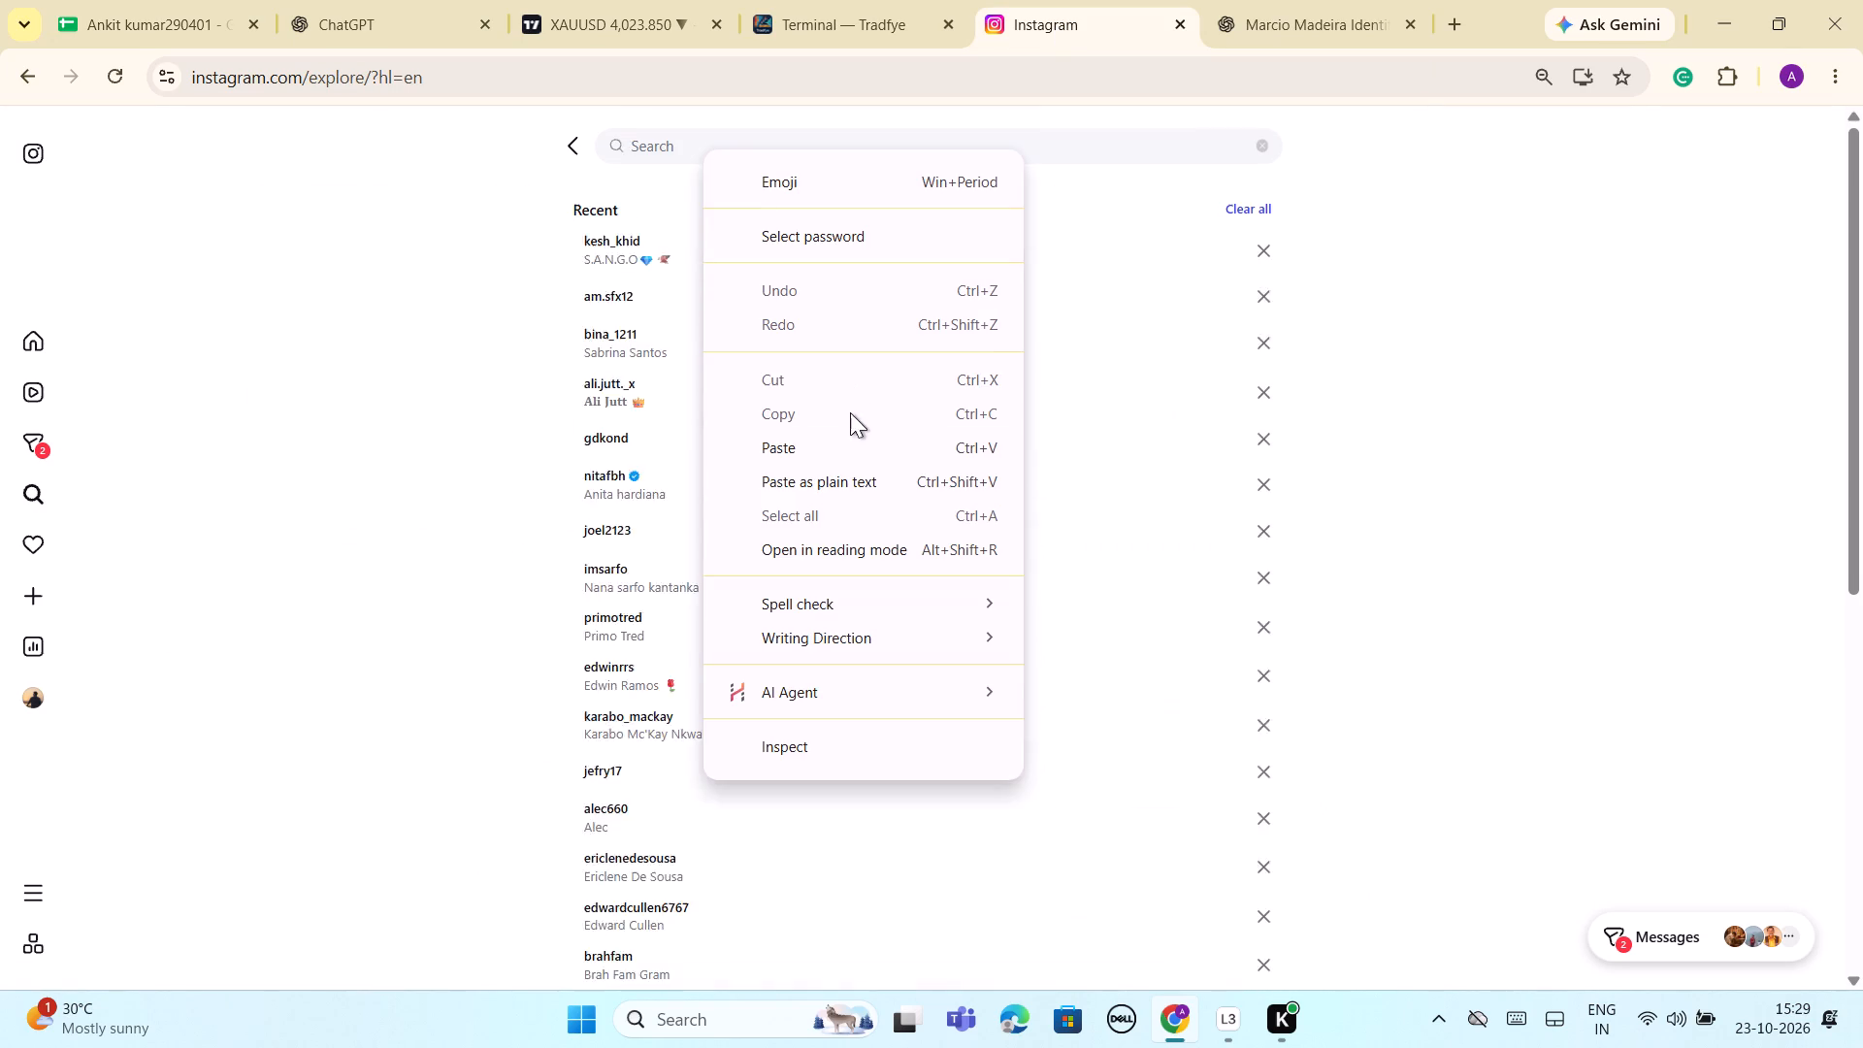
click(844, 432)
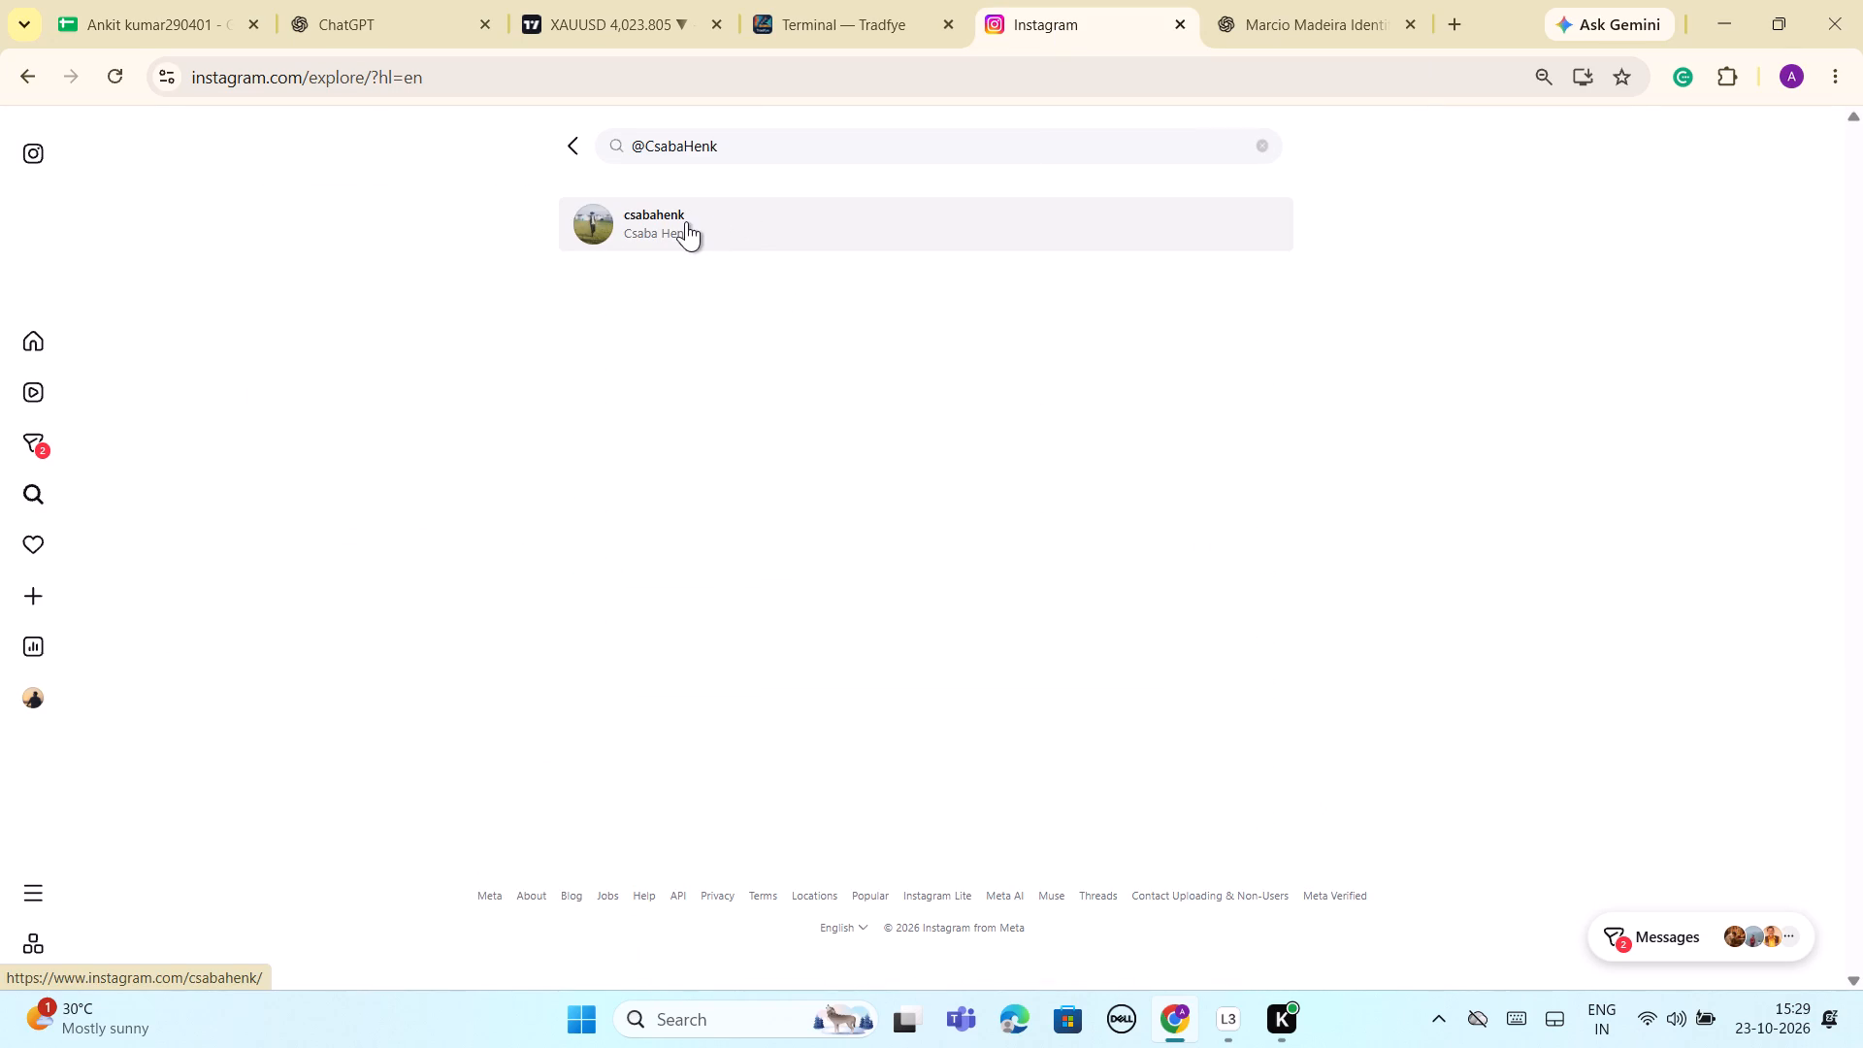
click(670, 219)
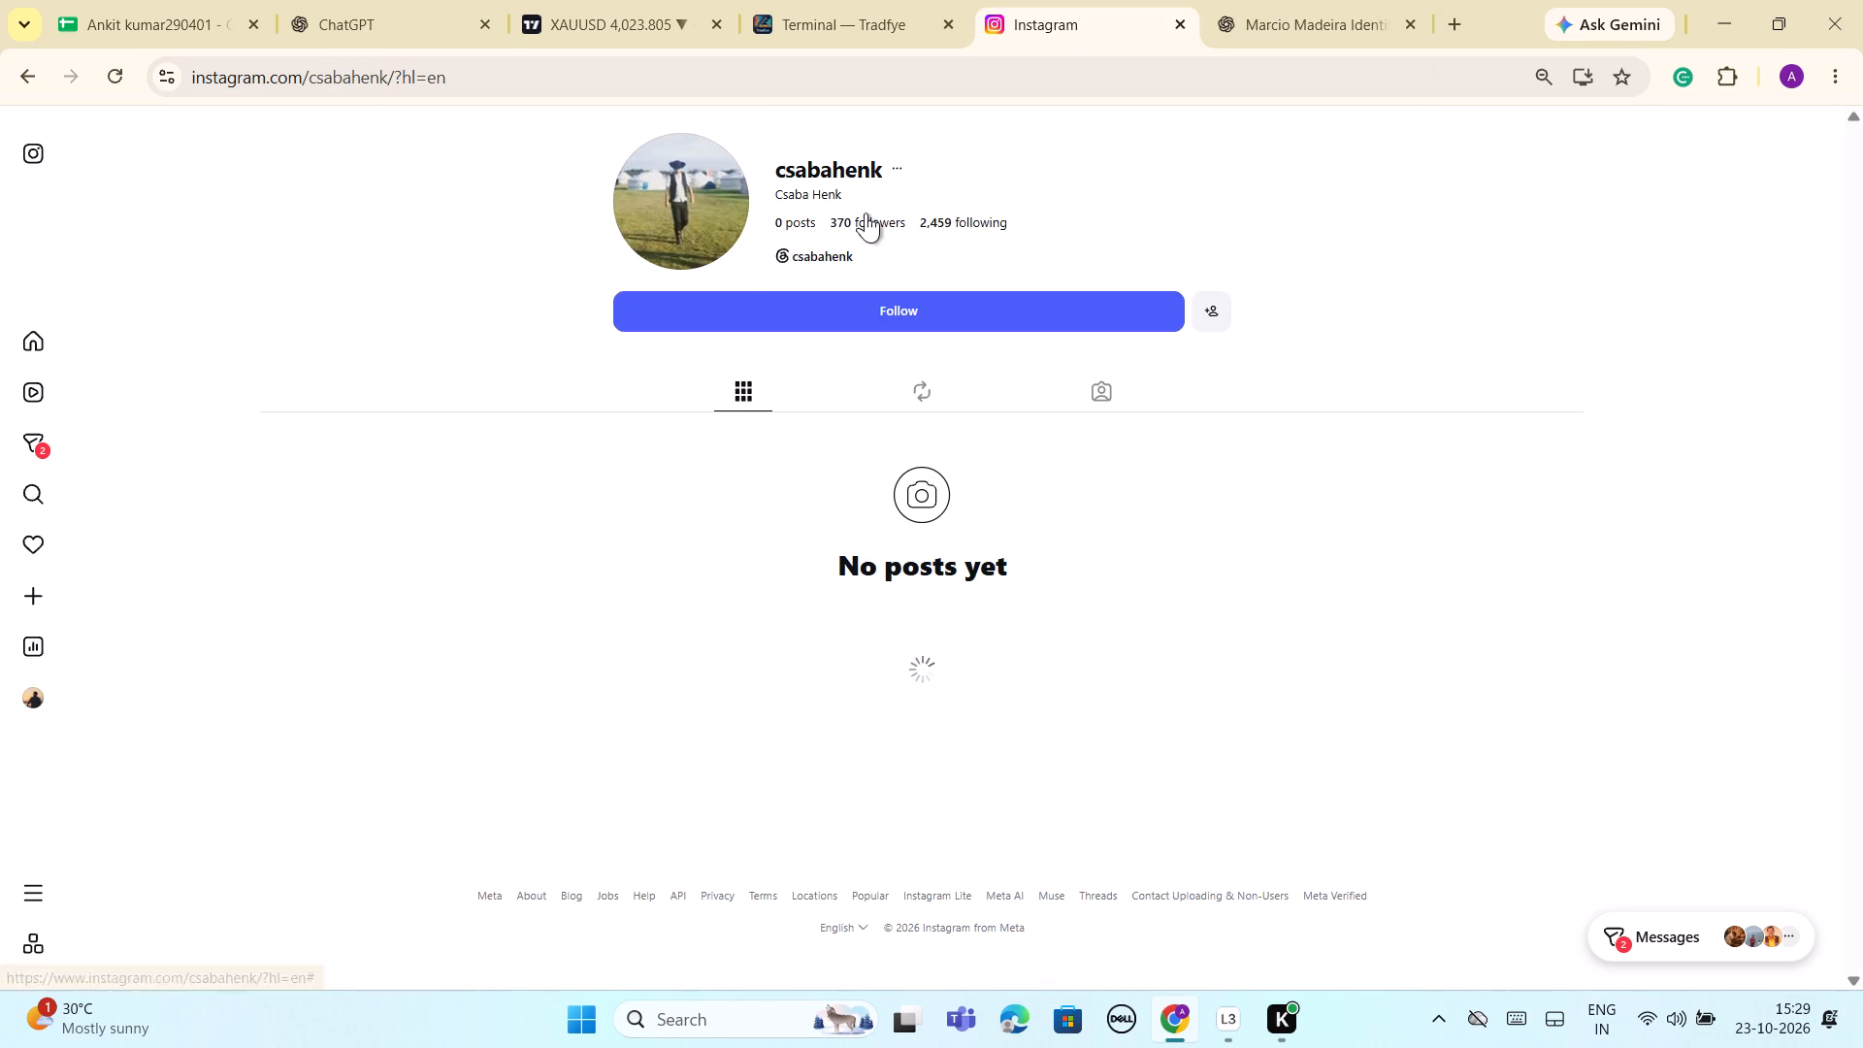
click(893, 163)
click(971, 387)
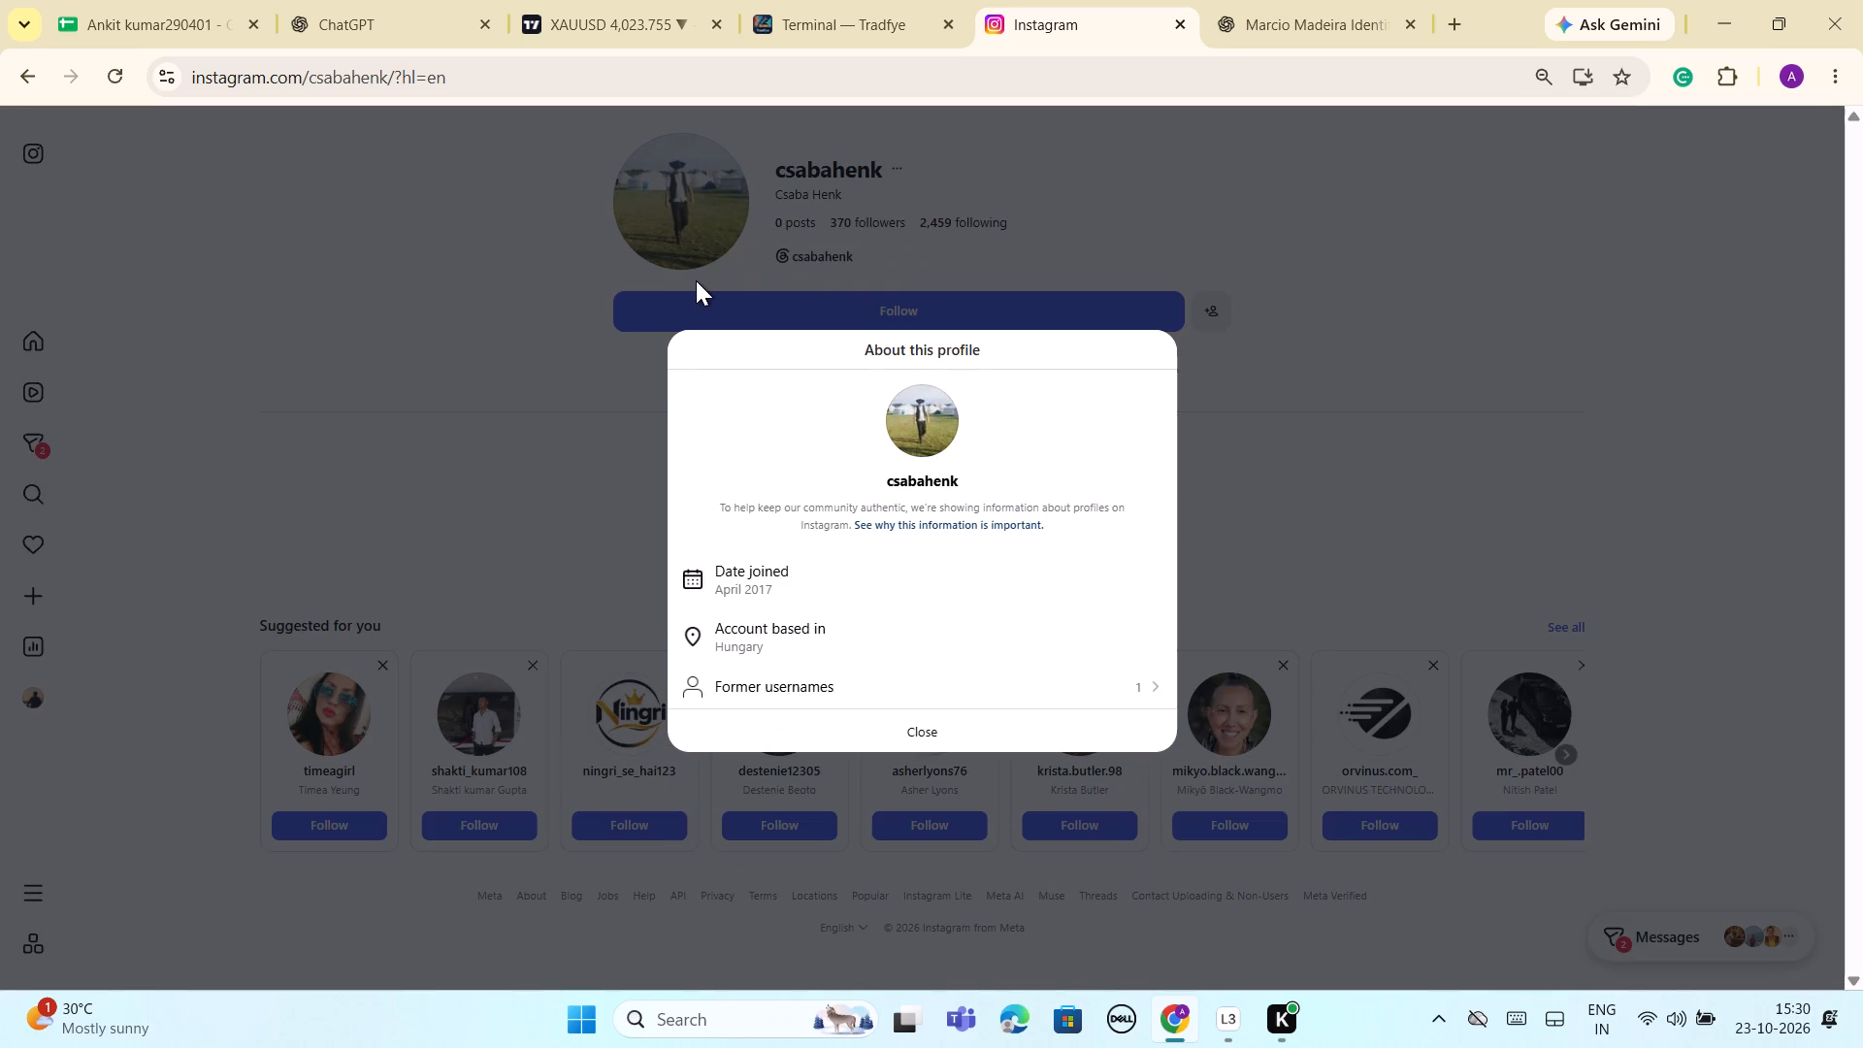
Back in the spreadsheet, enter Hungary in the country cell of row 463, correcting the spelling.
click(186, 13)
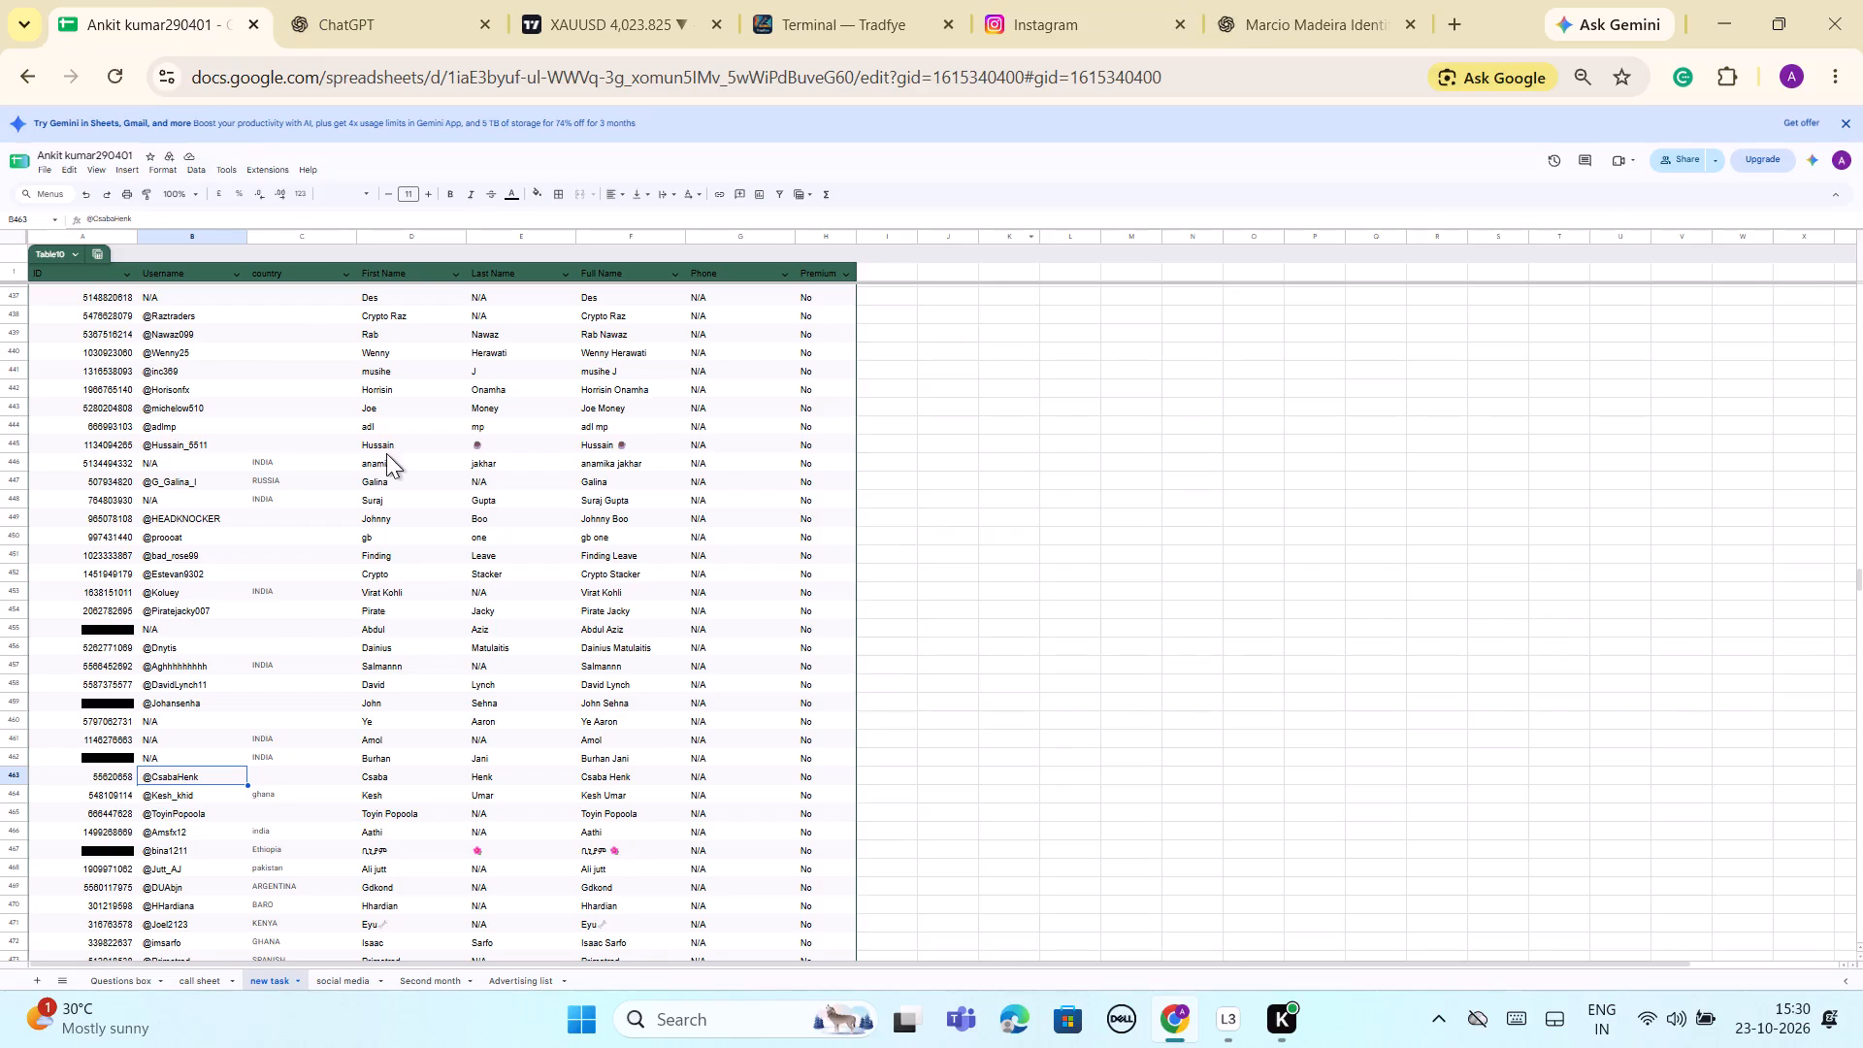
click(269, 776)
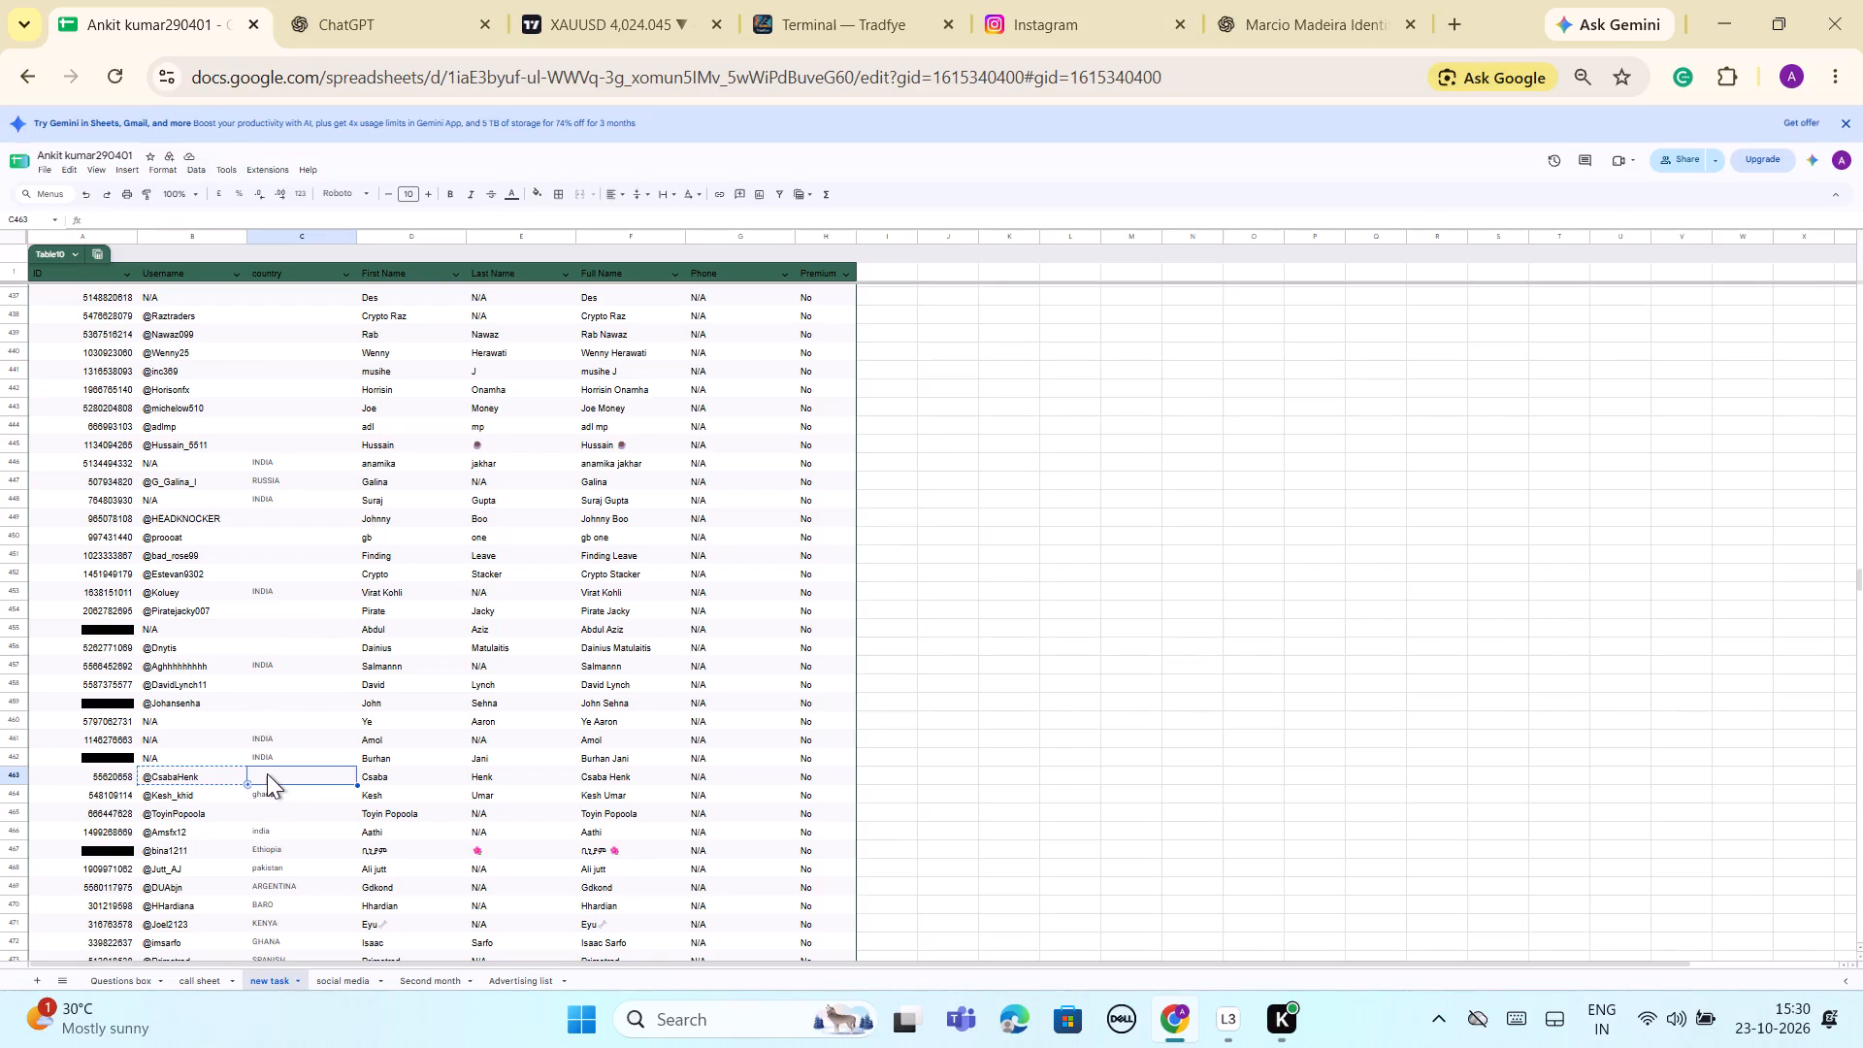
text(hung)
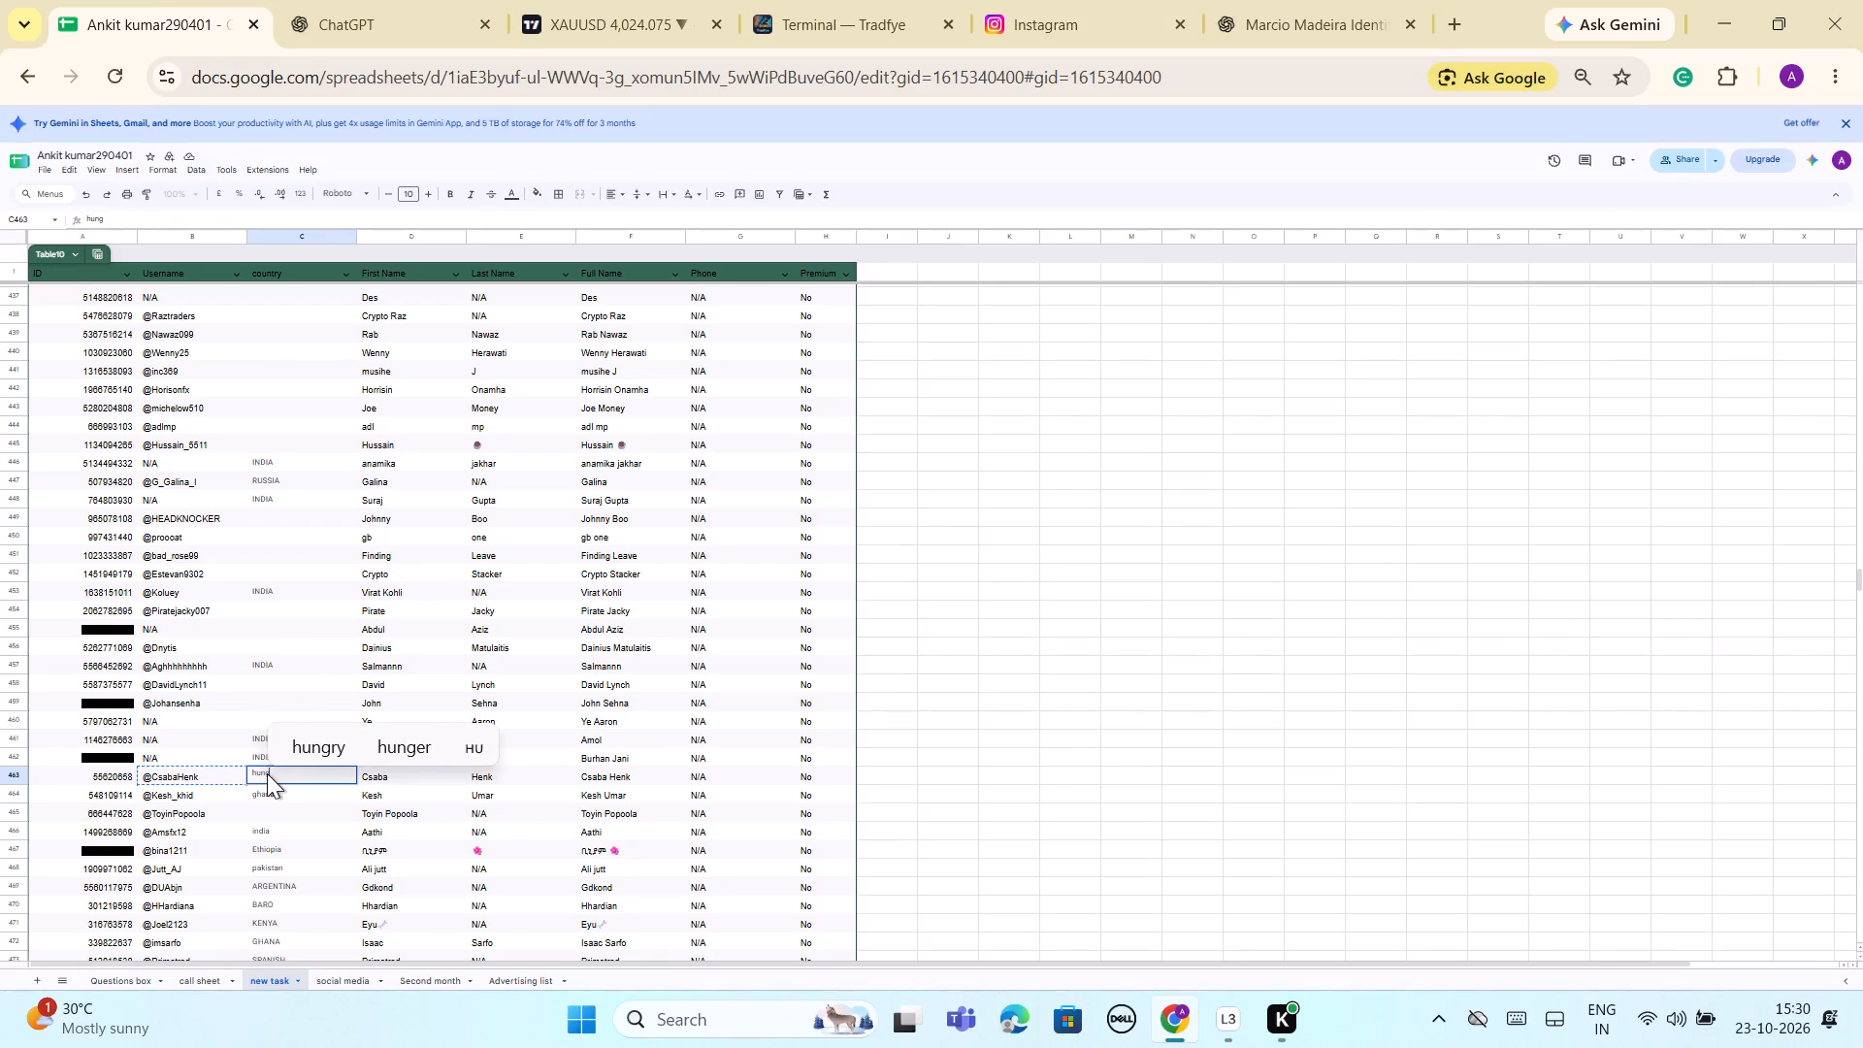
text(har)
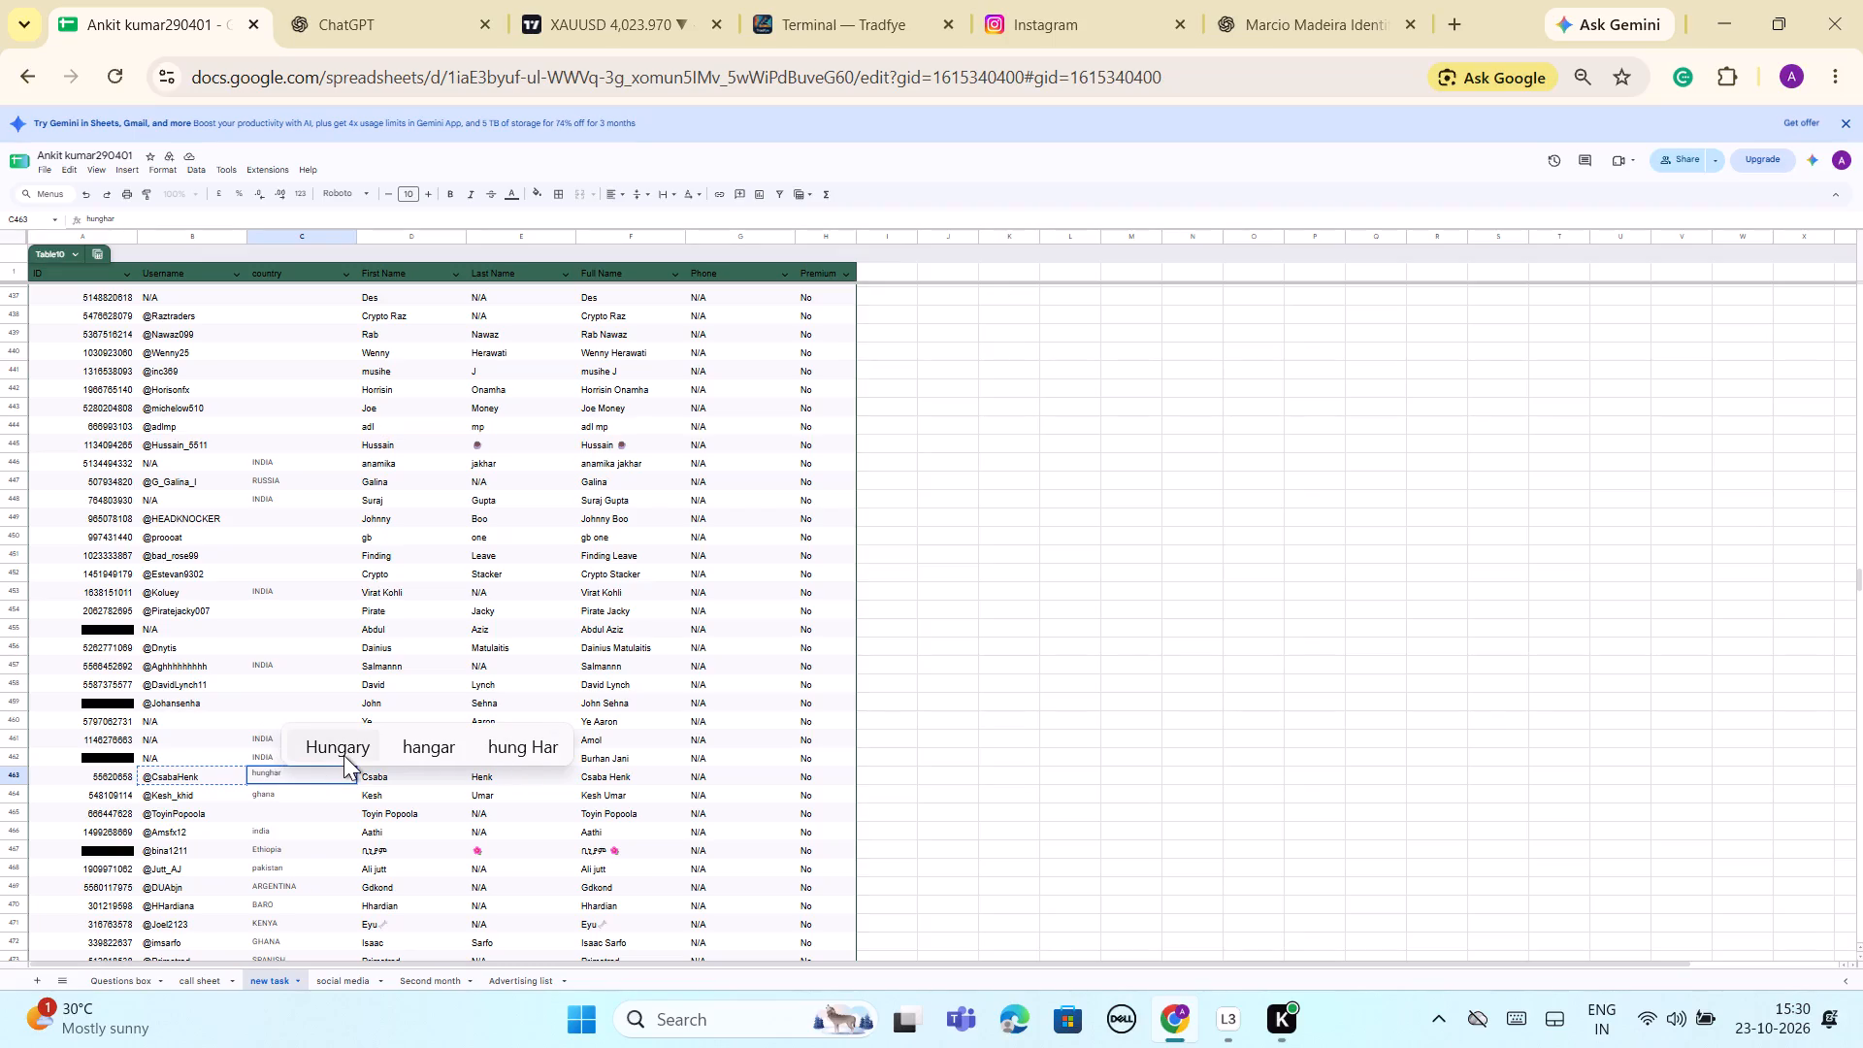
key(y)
click(1059, 28)
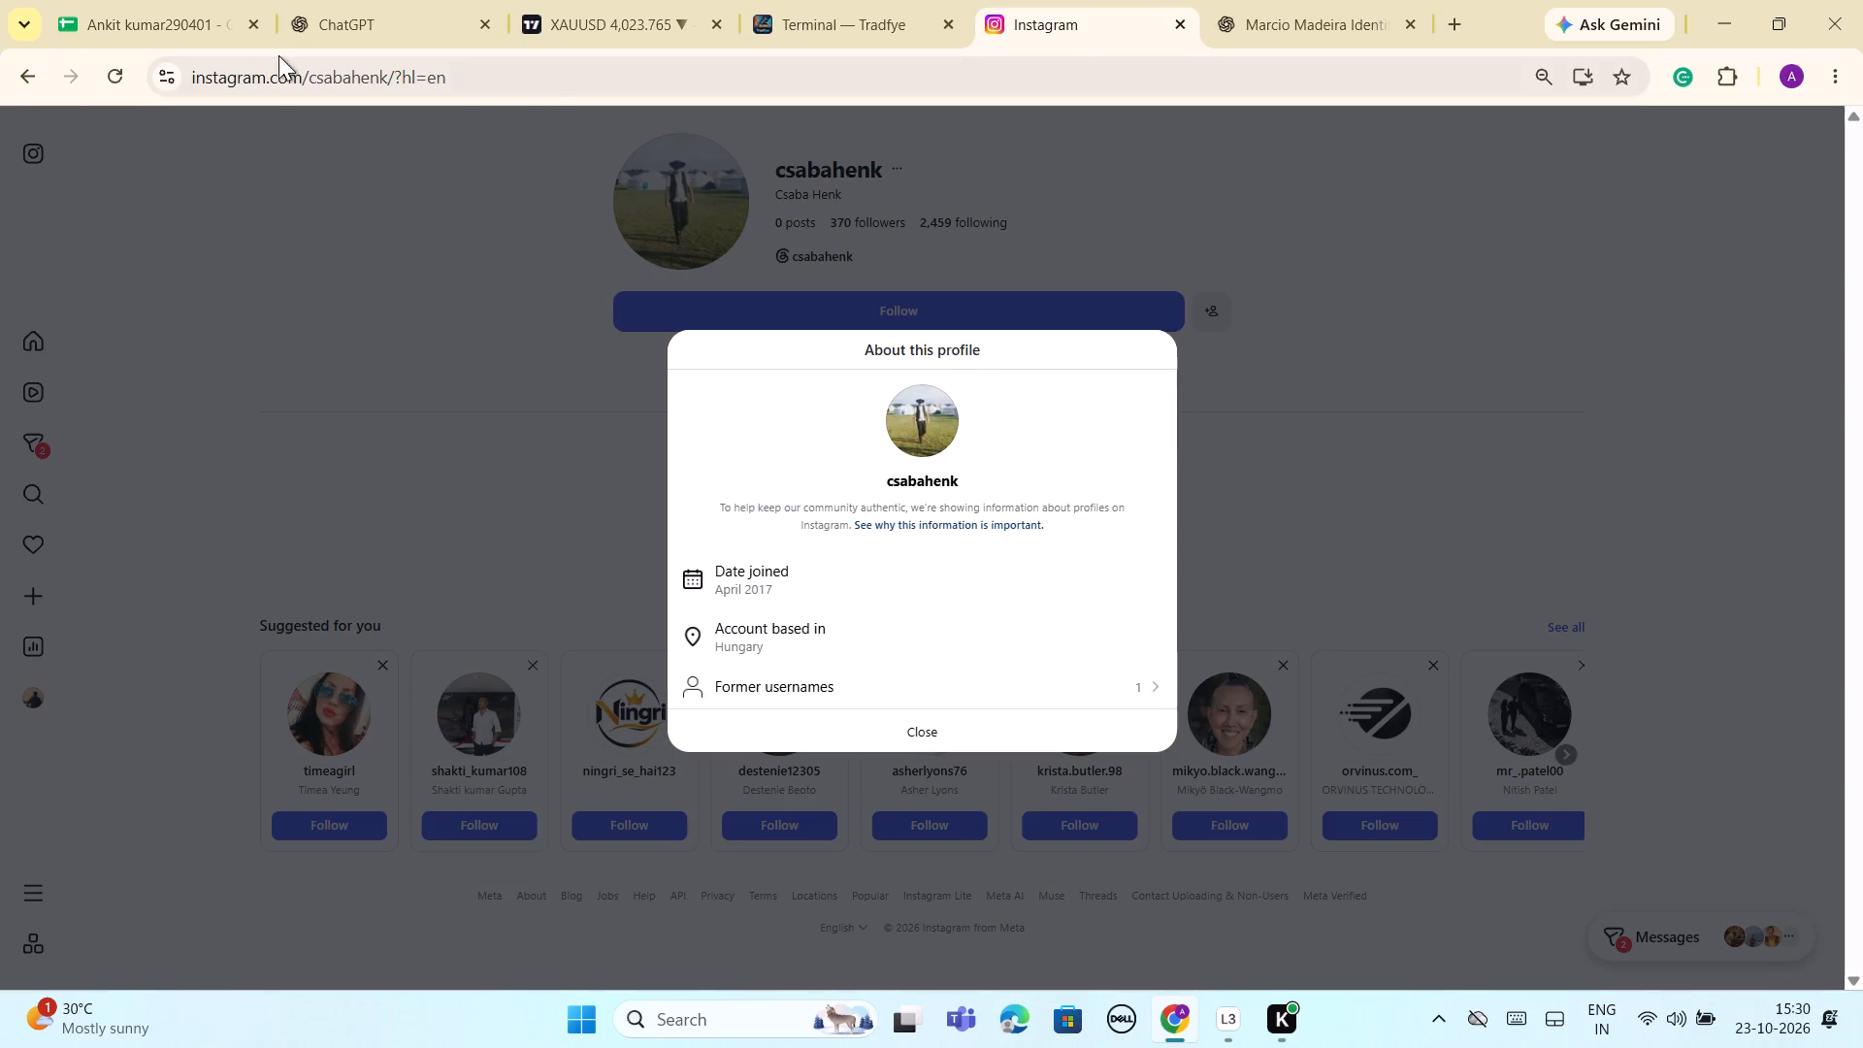
click(188, 35)
click(301, 770)
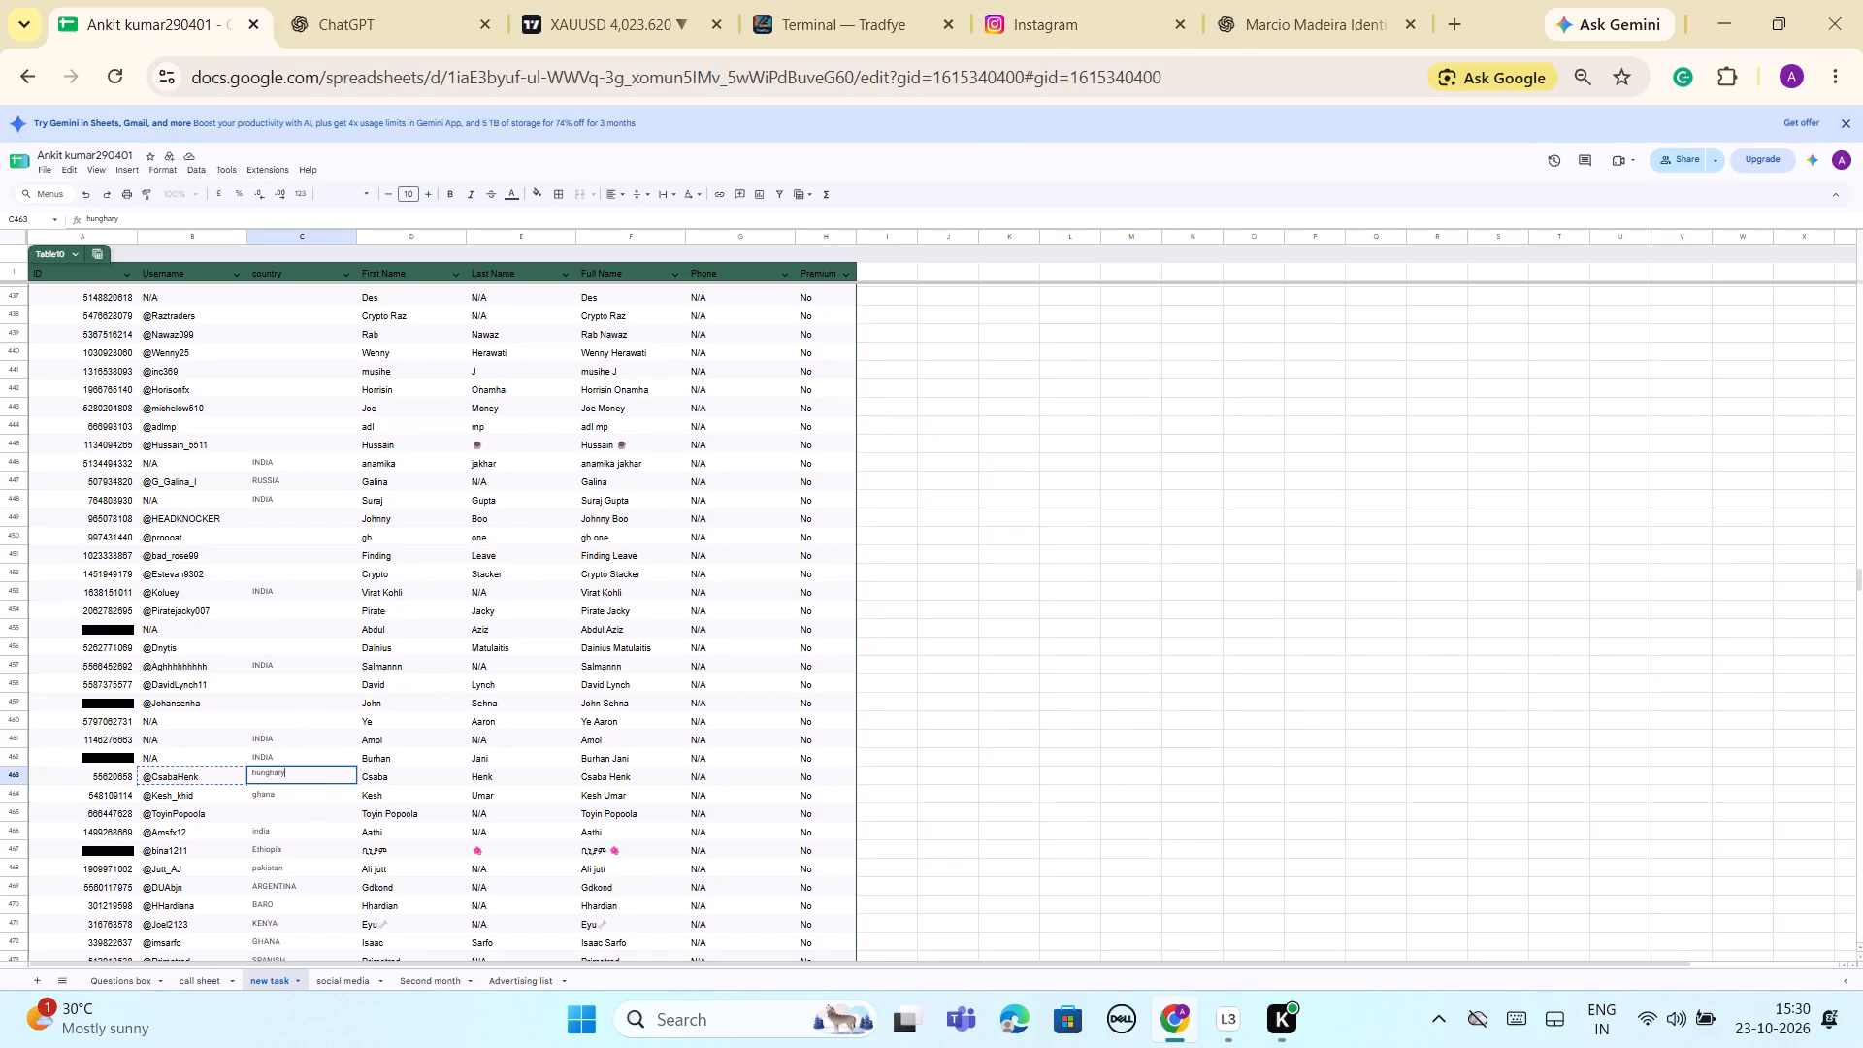
key(BackSpace)
key(BackSpace)
key(BackSpace)
key(BackSpace)
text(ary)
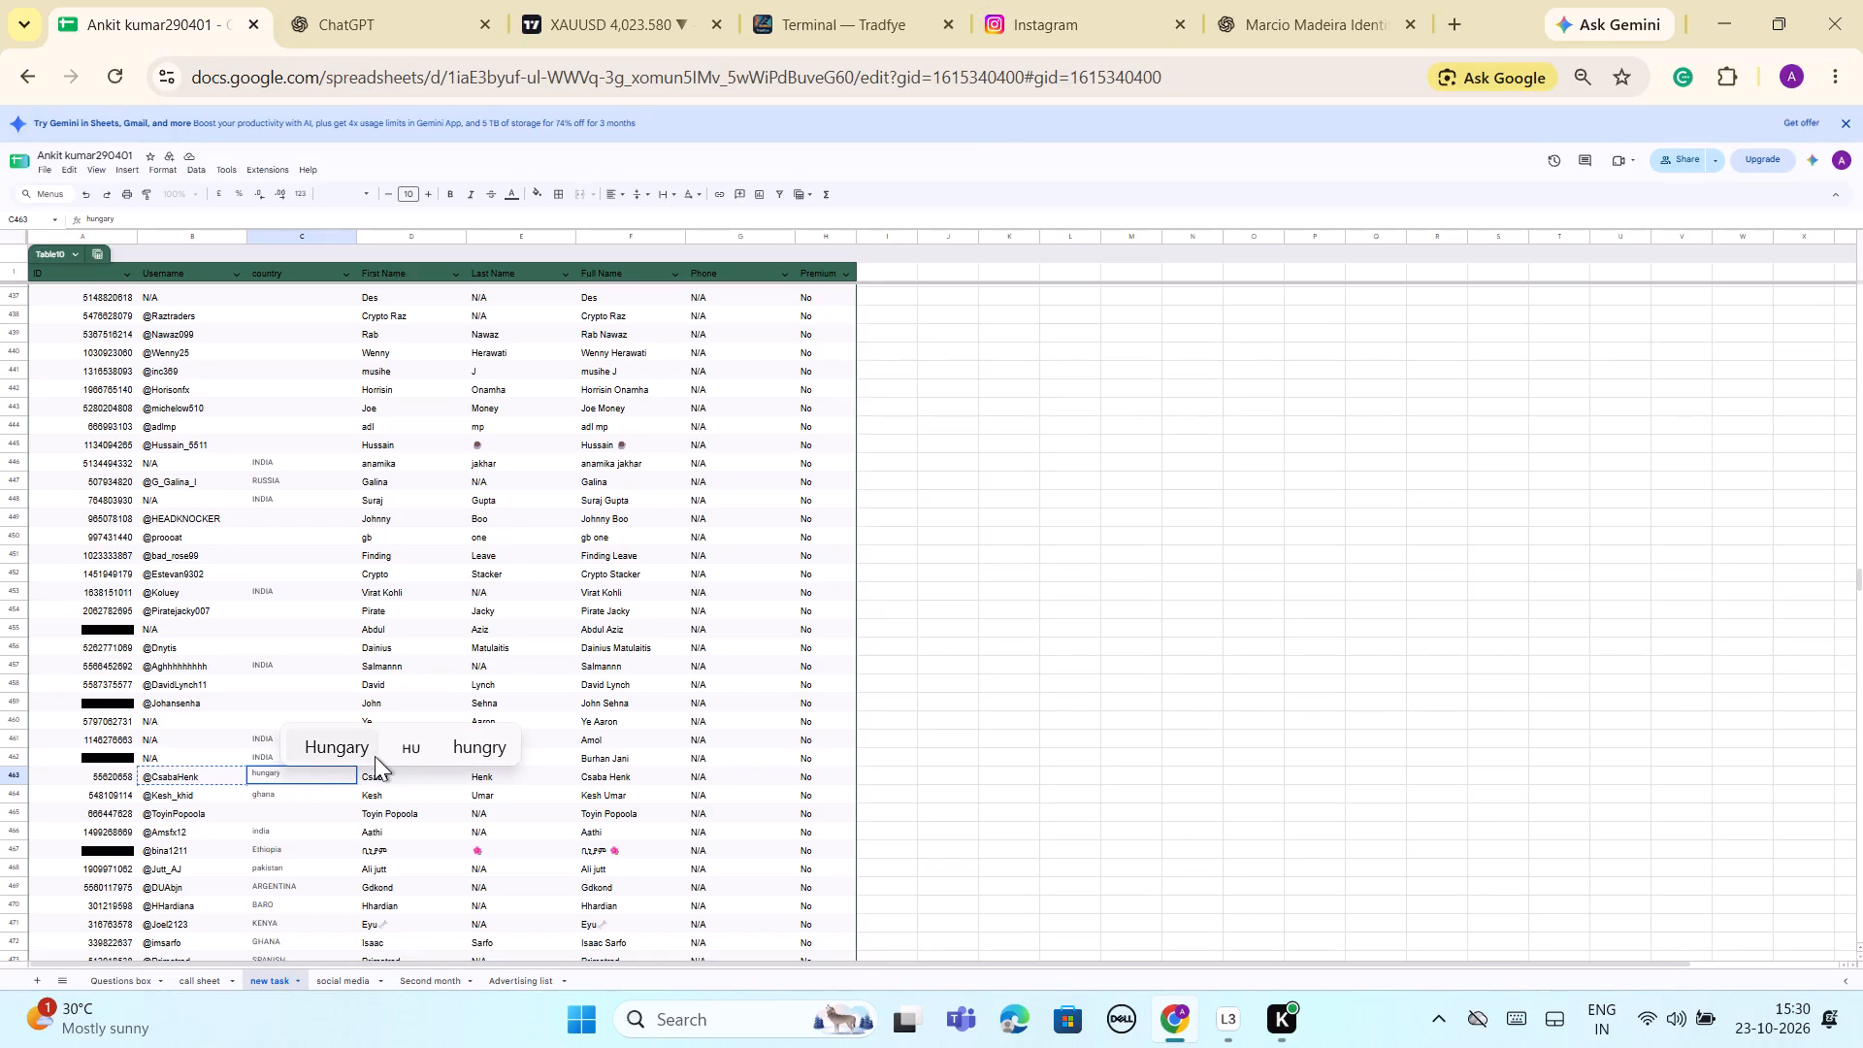
click(376, 755)
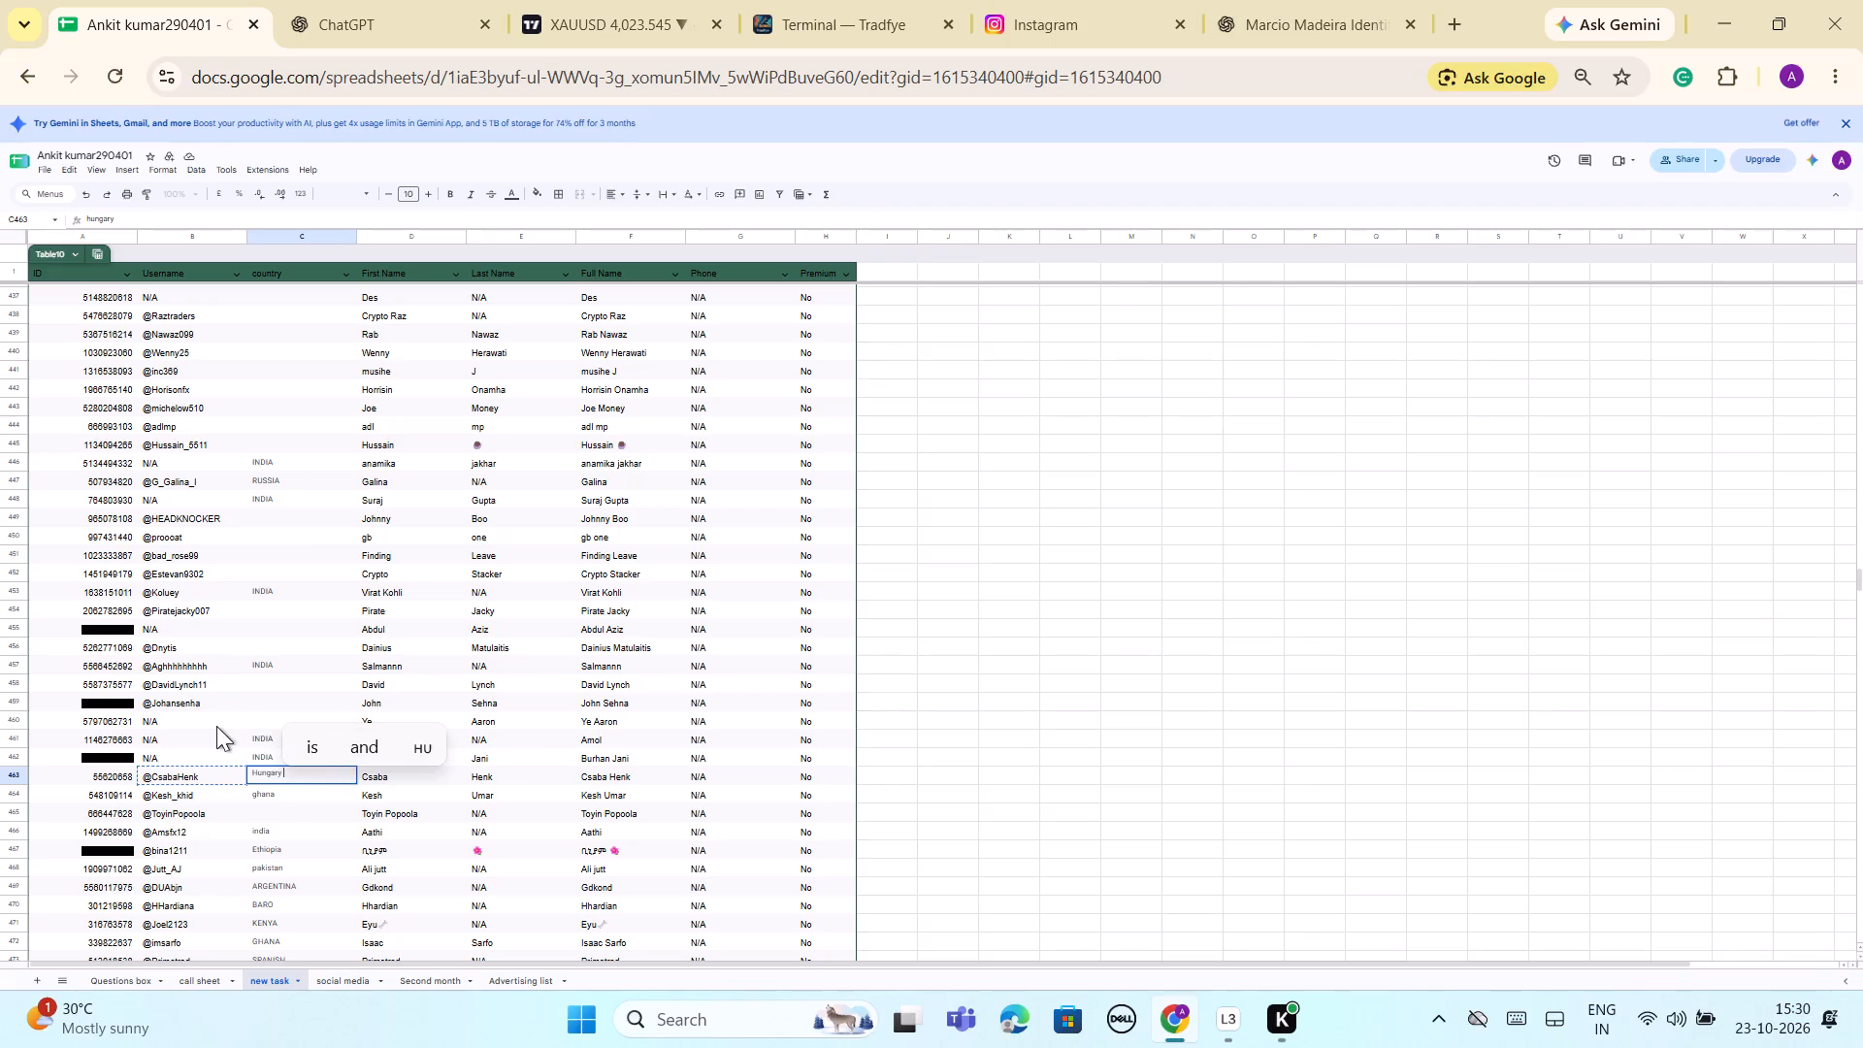
click(232, 727)
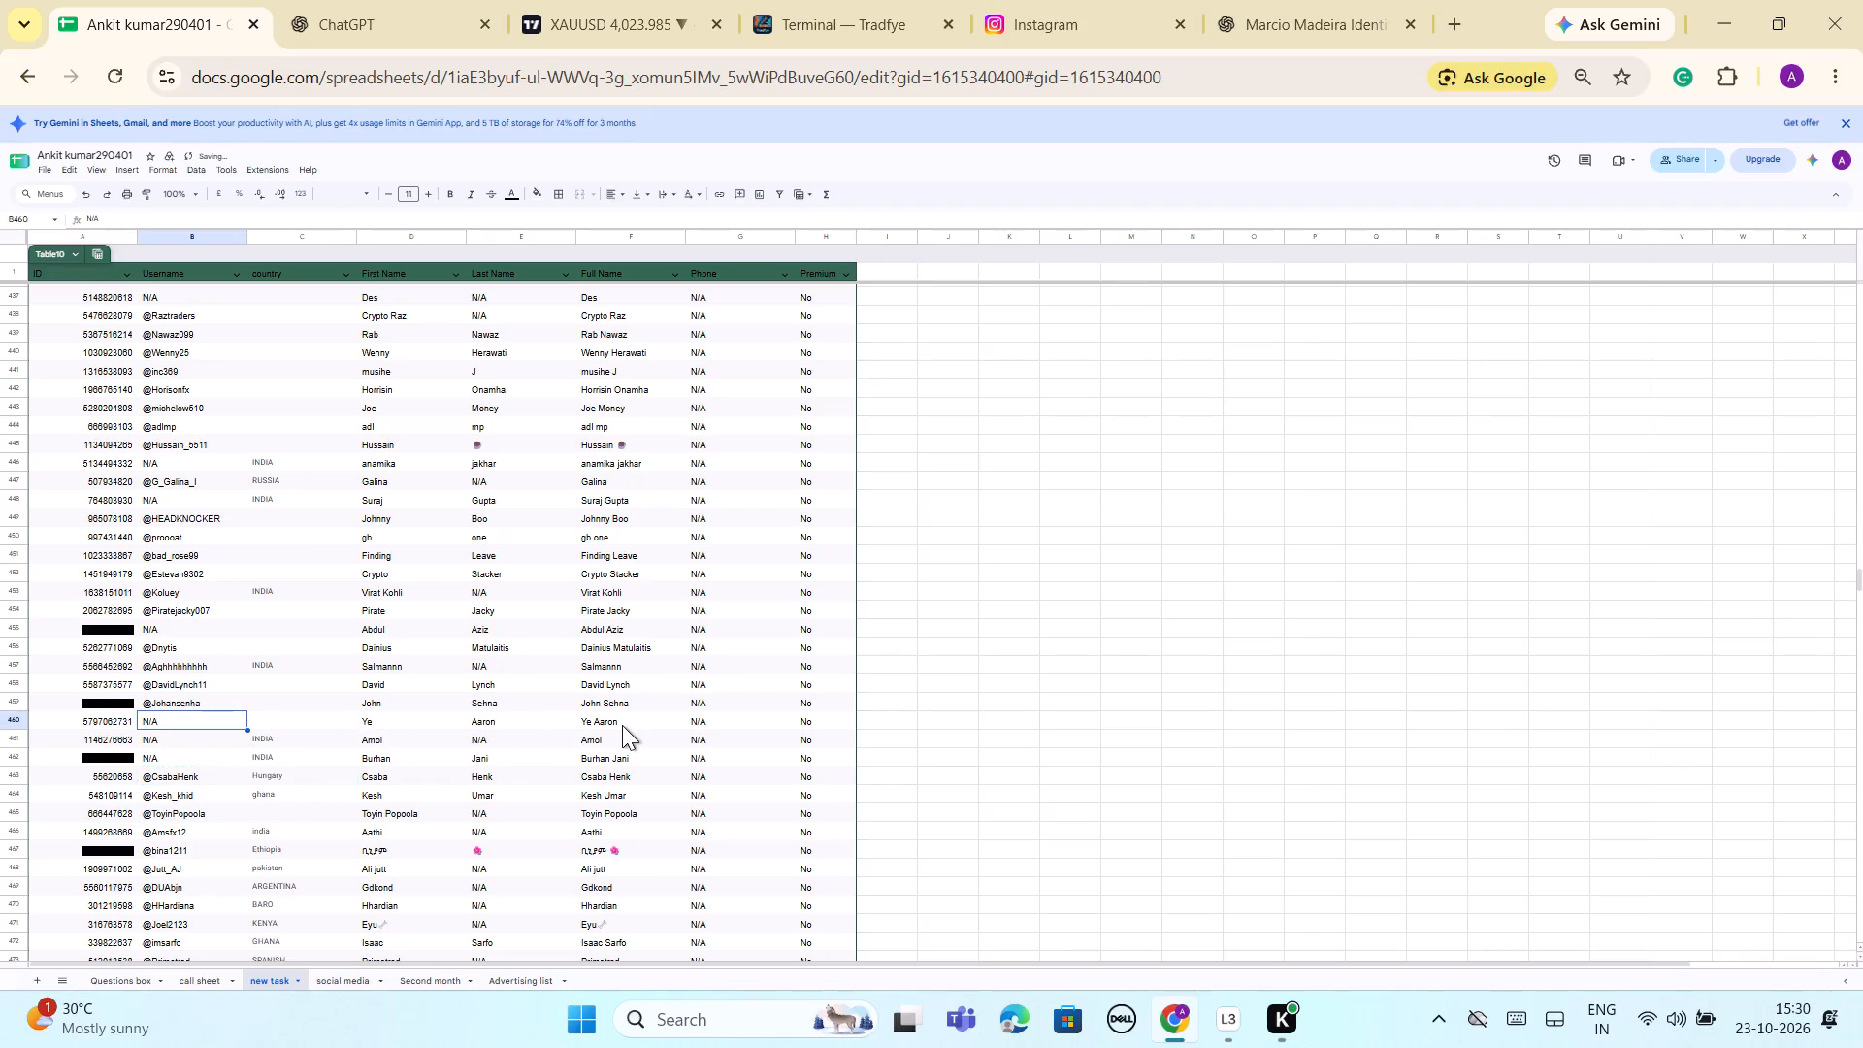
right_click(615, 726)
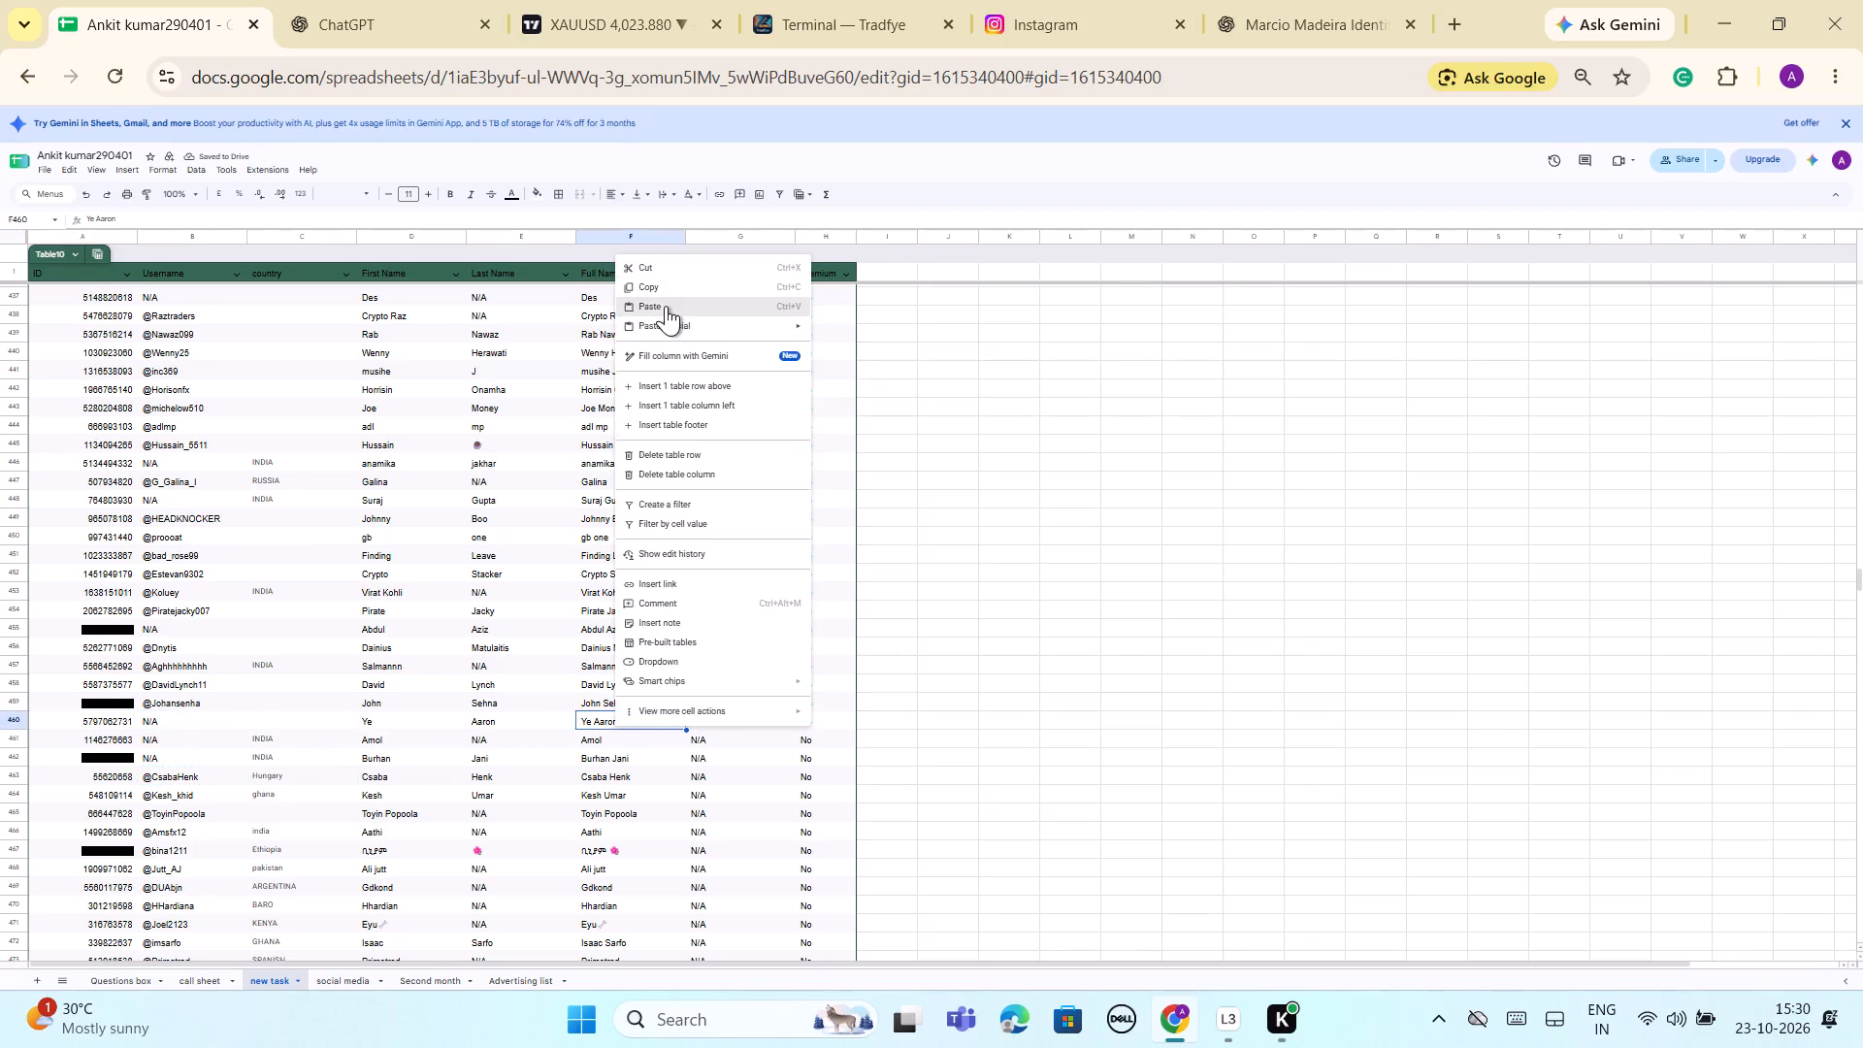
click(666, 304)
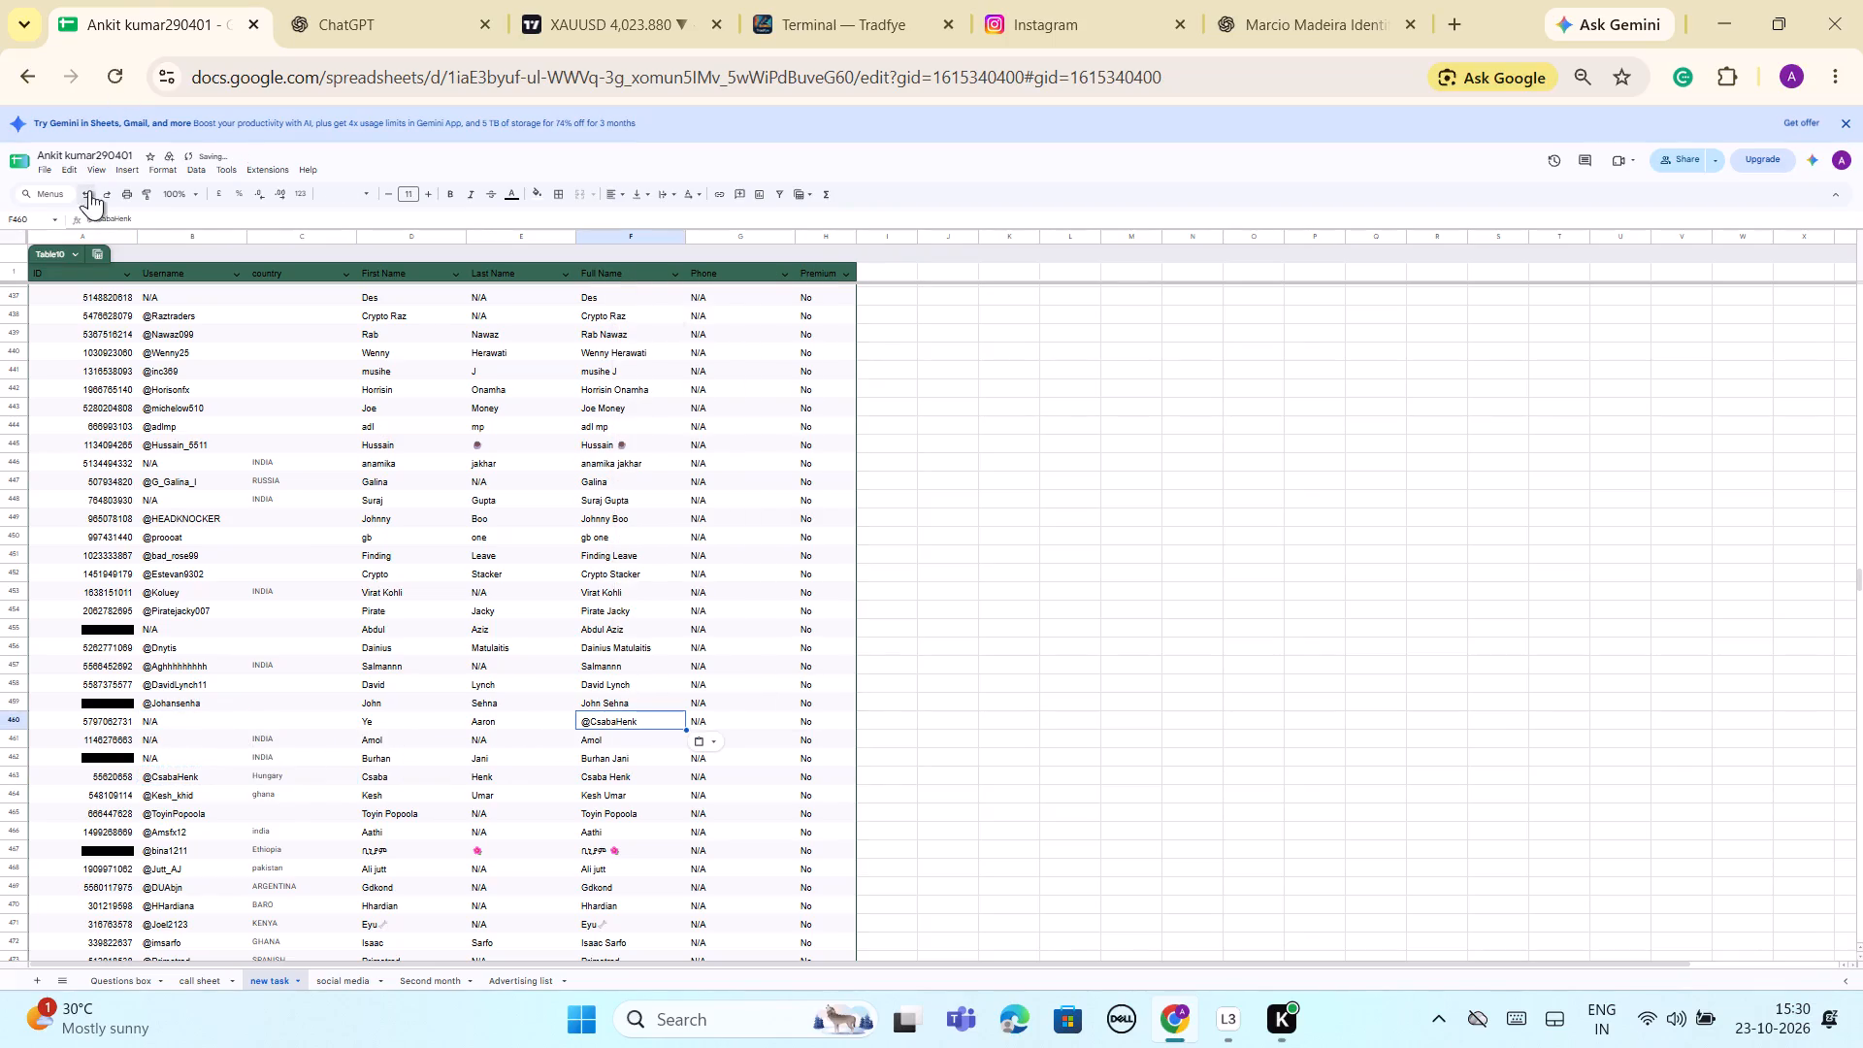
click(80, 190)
Copy the full name from row 460, search Instagram for it and check the account information of the result marked AI-generated profile.
right_click(599, 722)
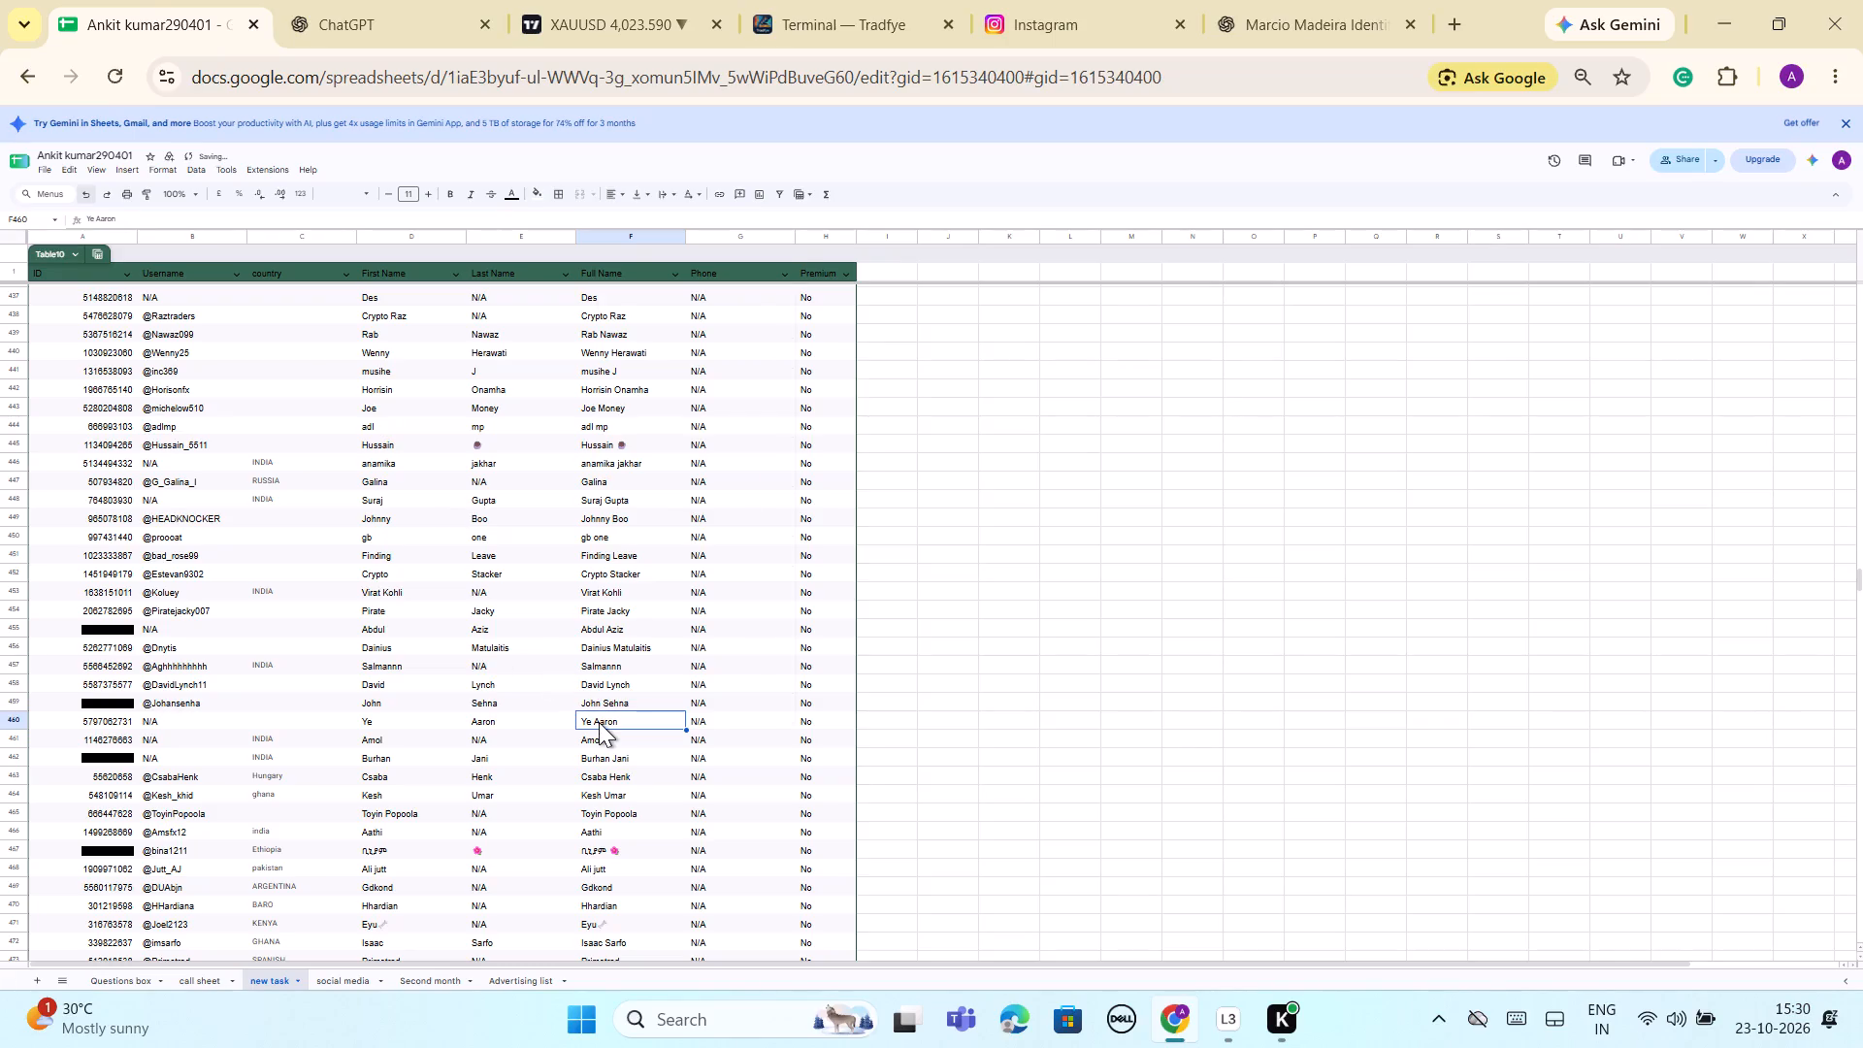
click(645, 283)
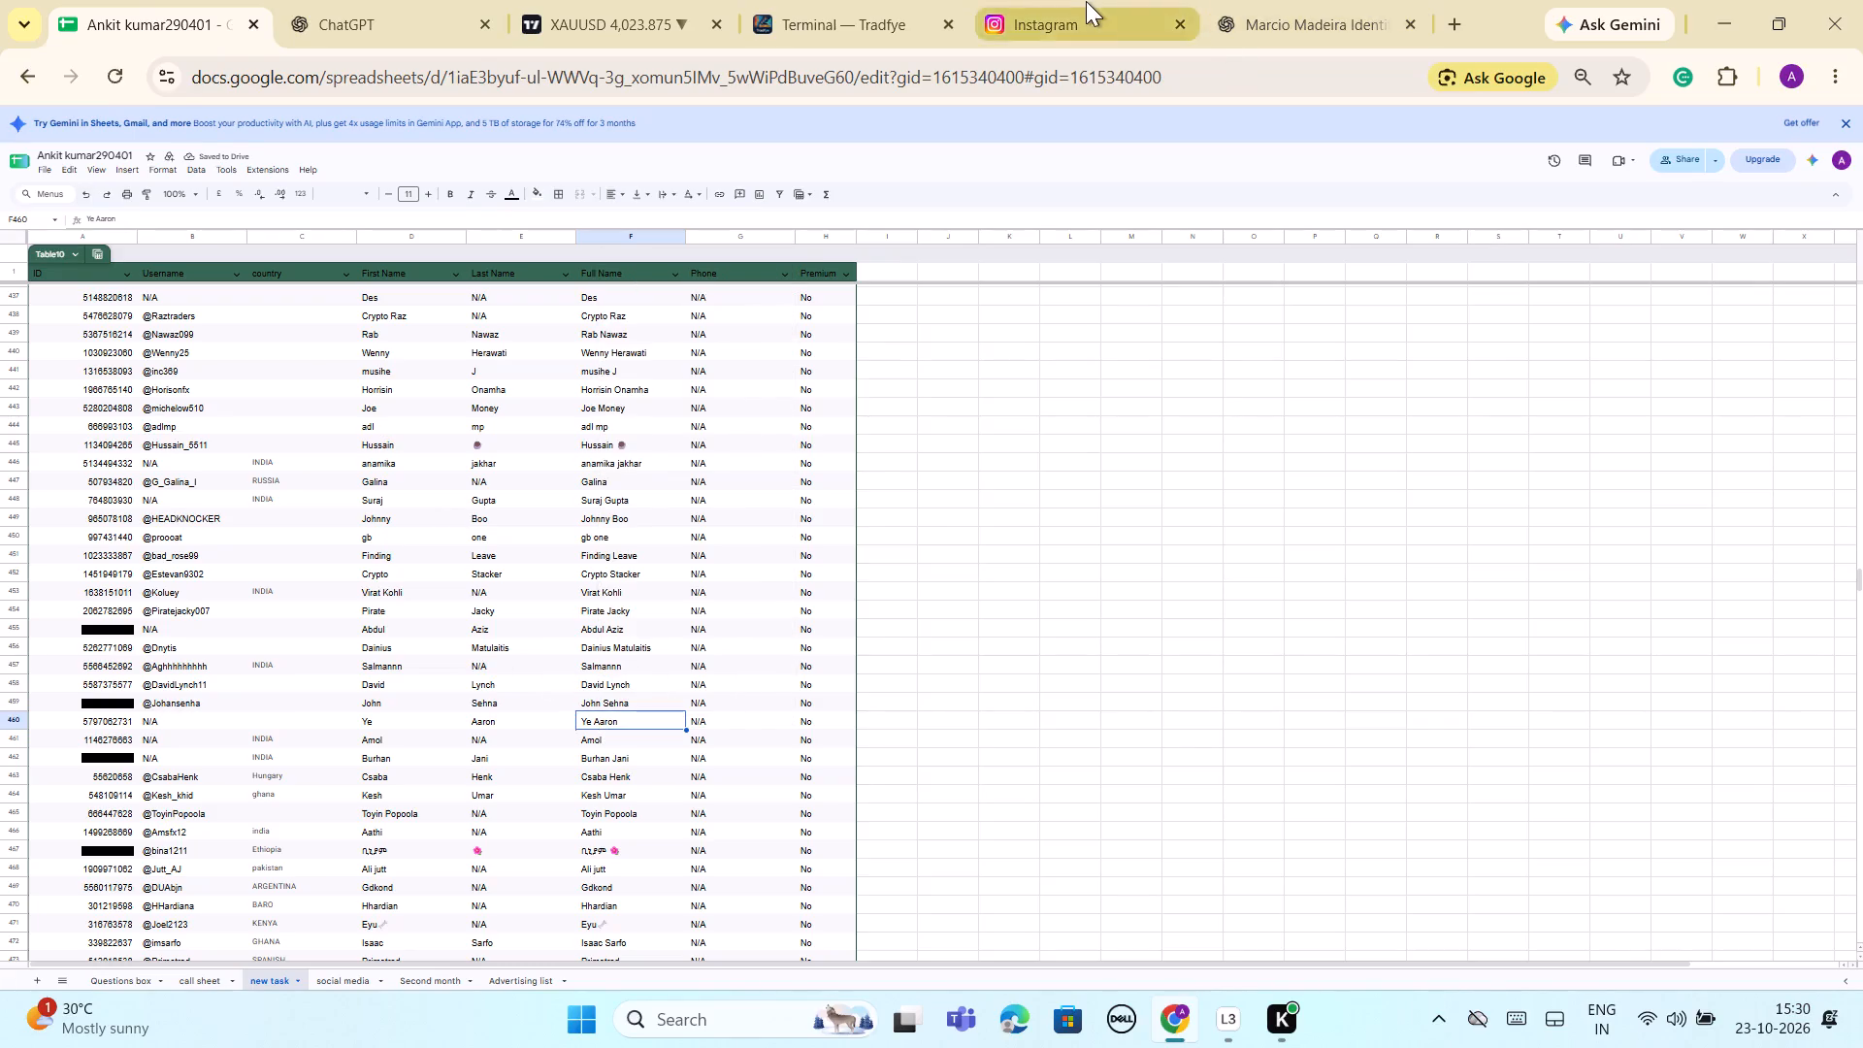
click(1086, 1)
click(922, 730)
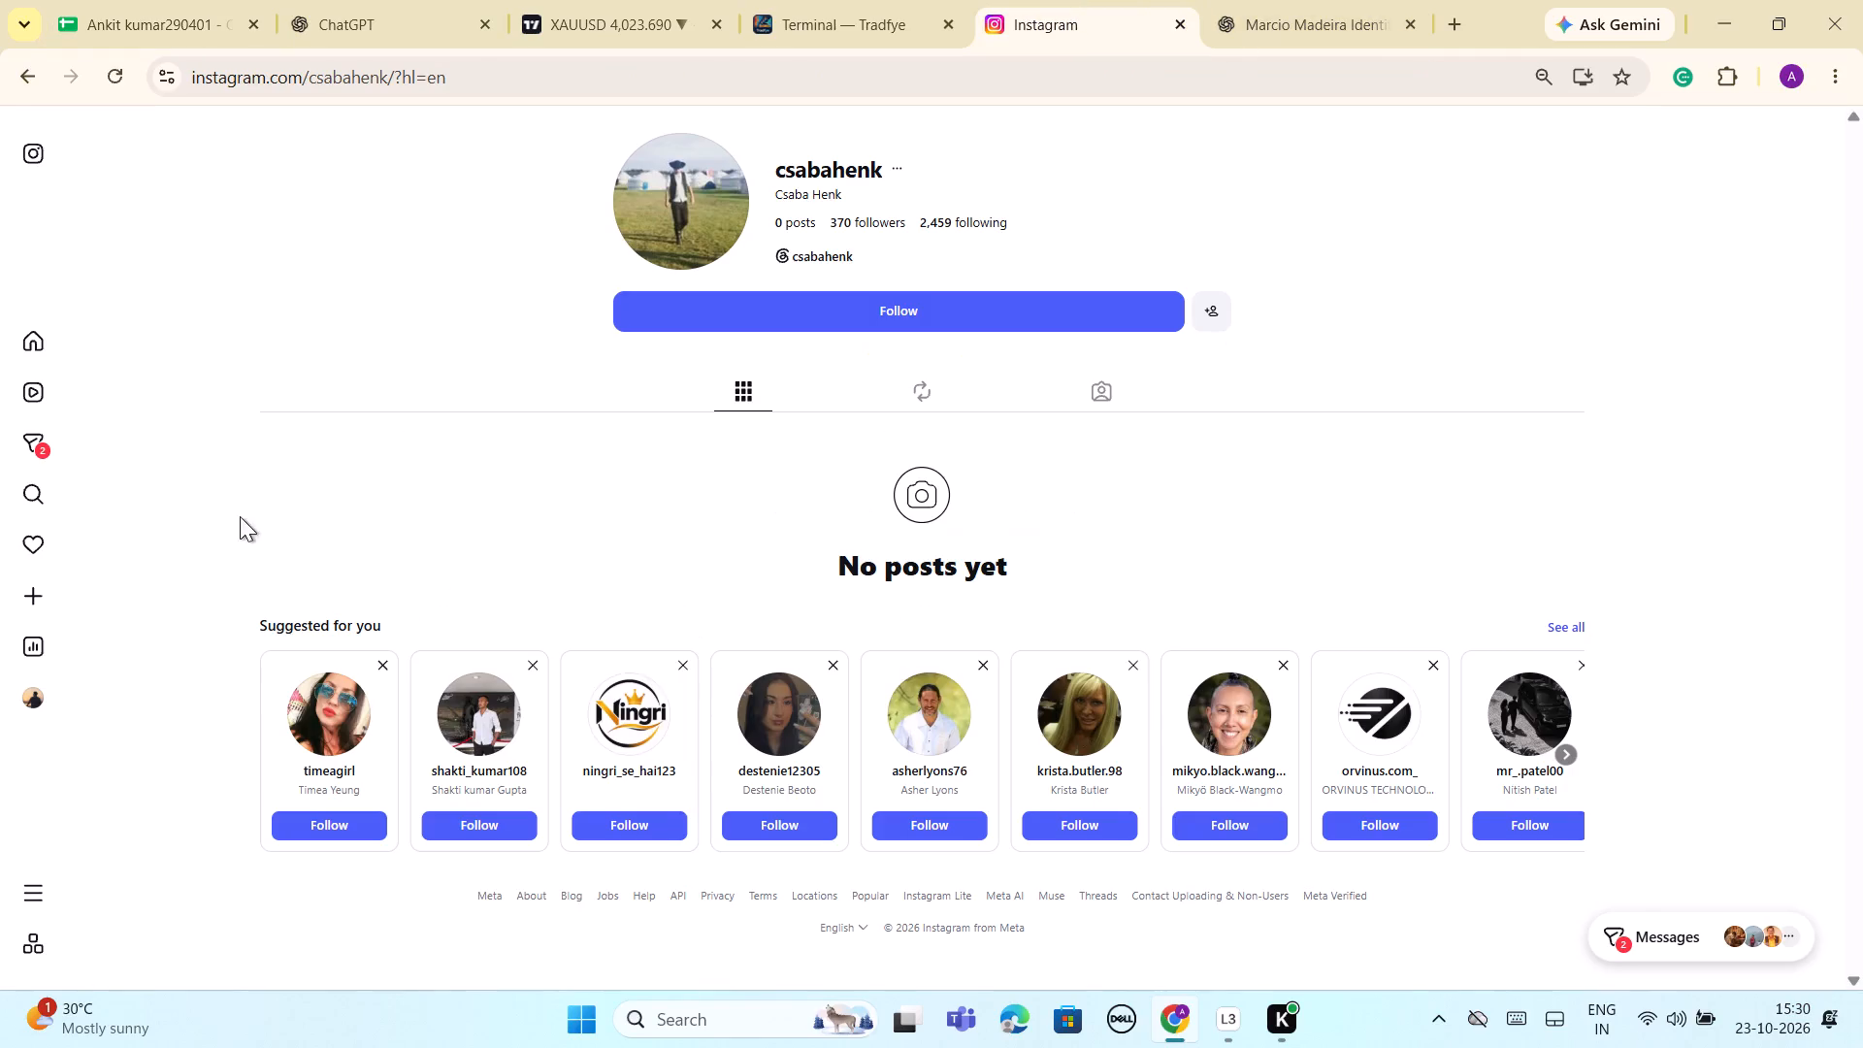
click(20, 493)
click(631, 128)
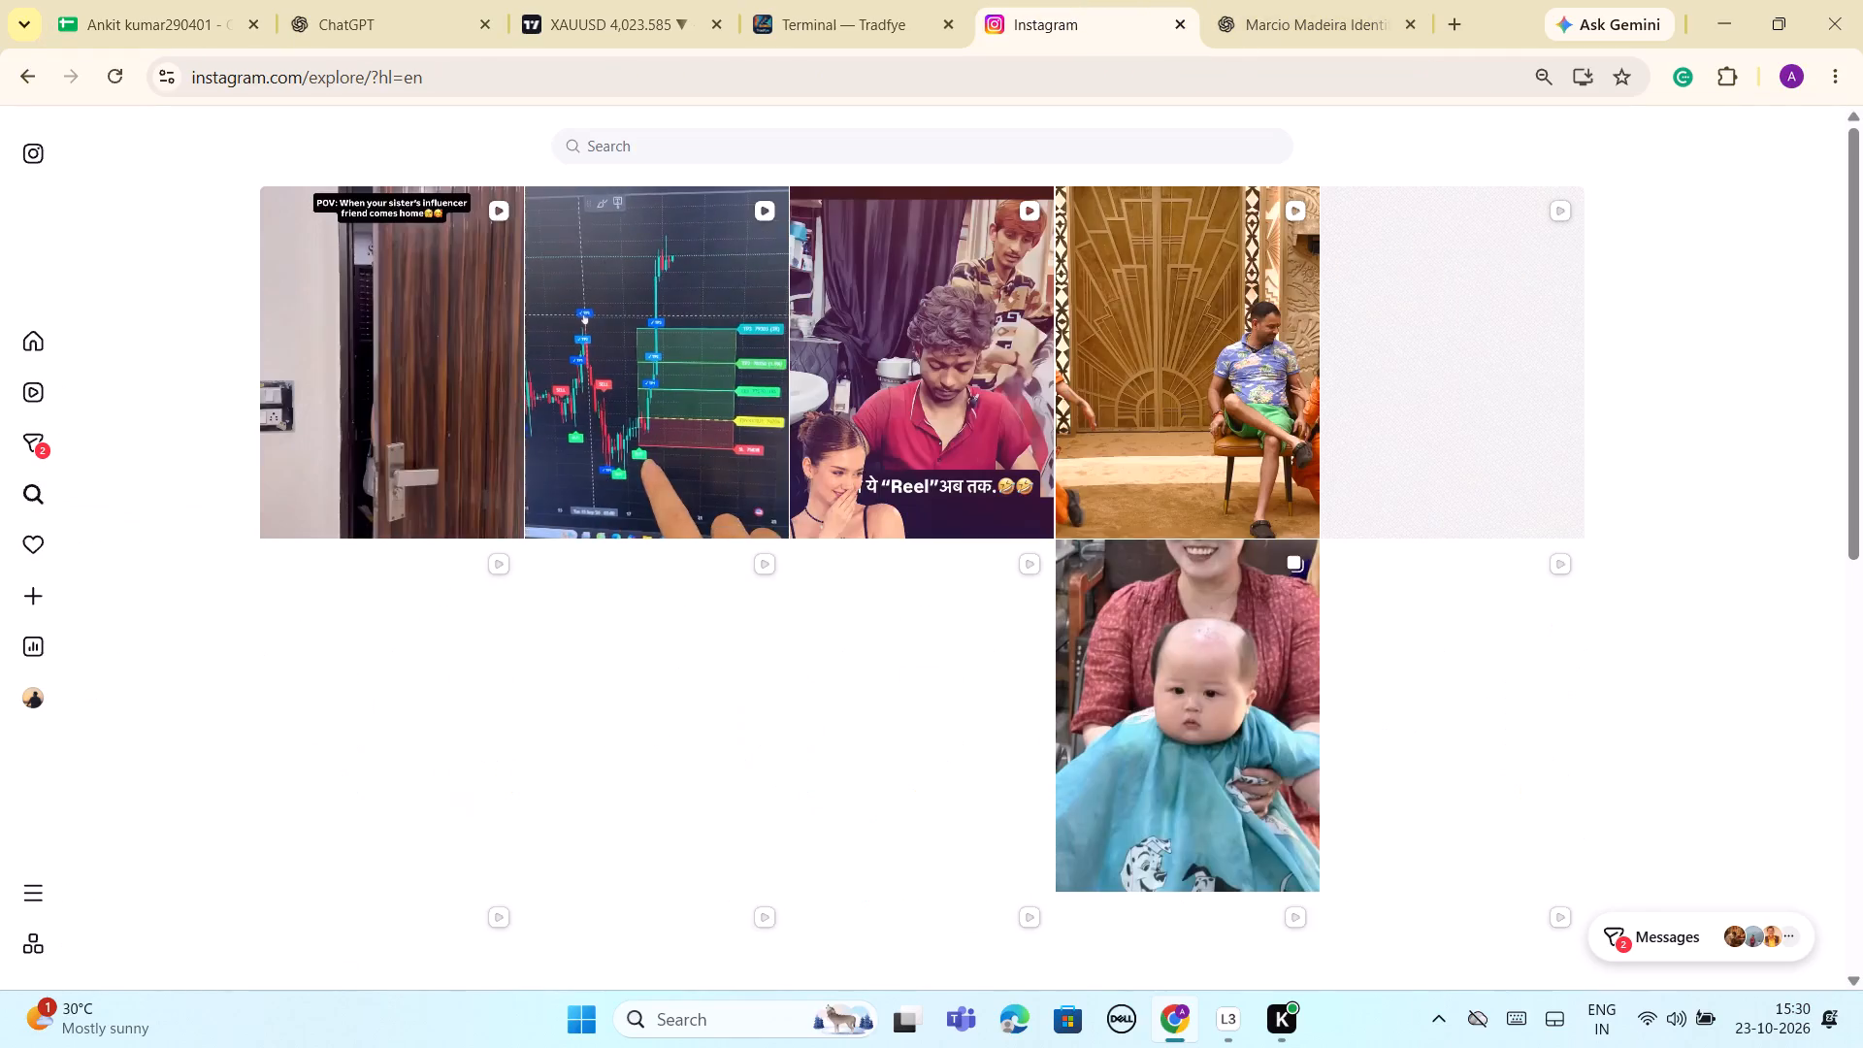
right_click(634, 143)
click(759, 439)
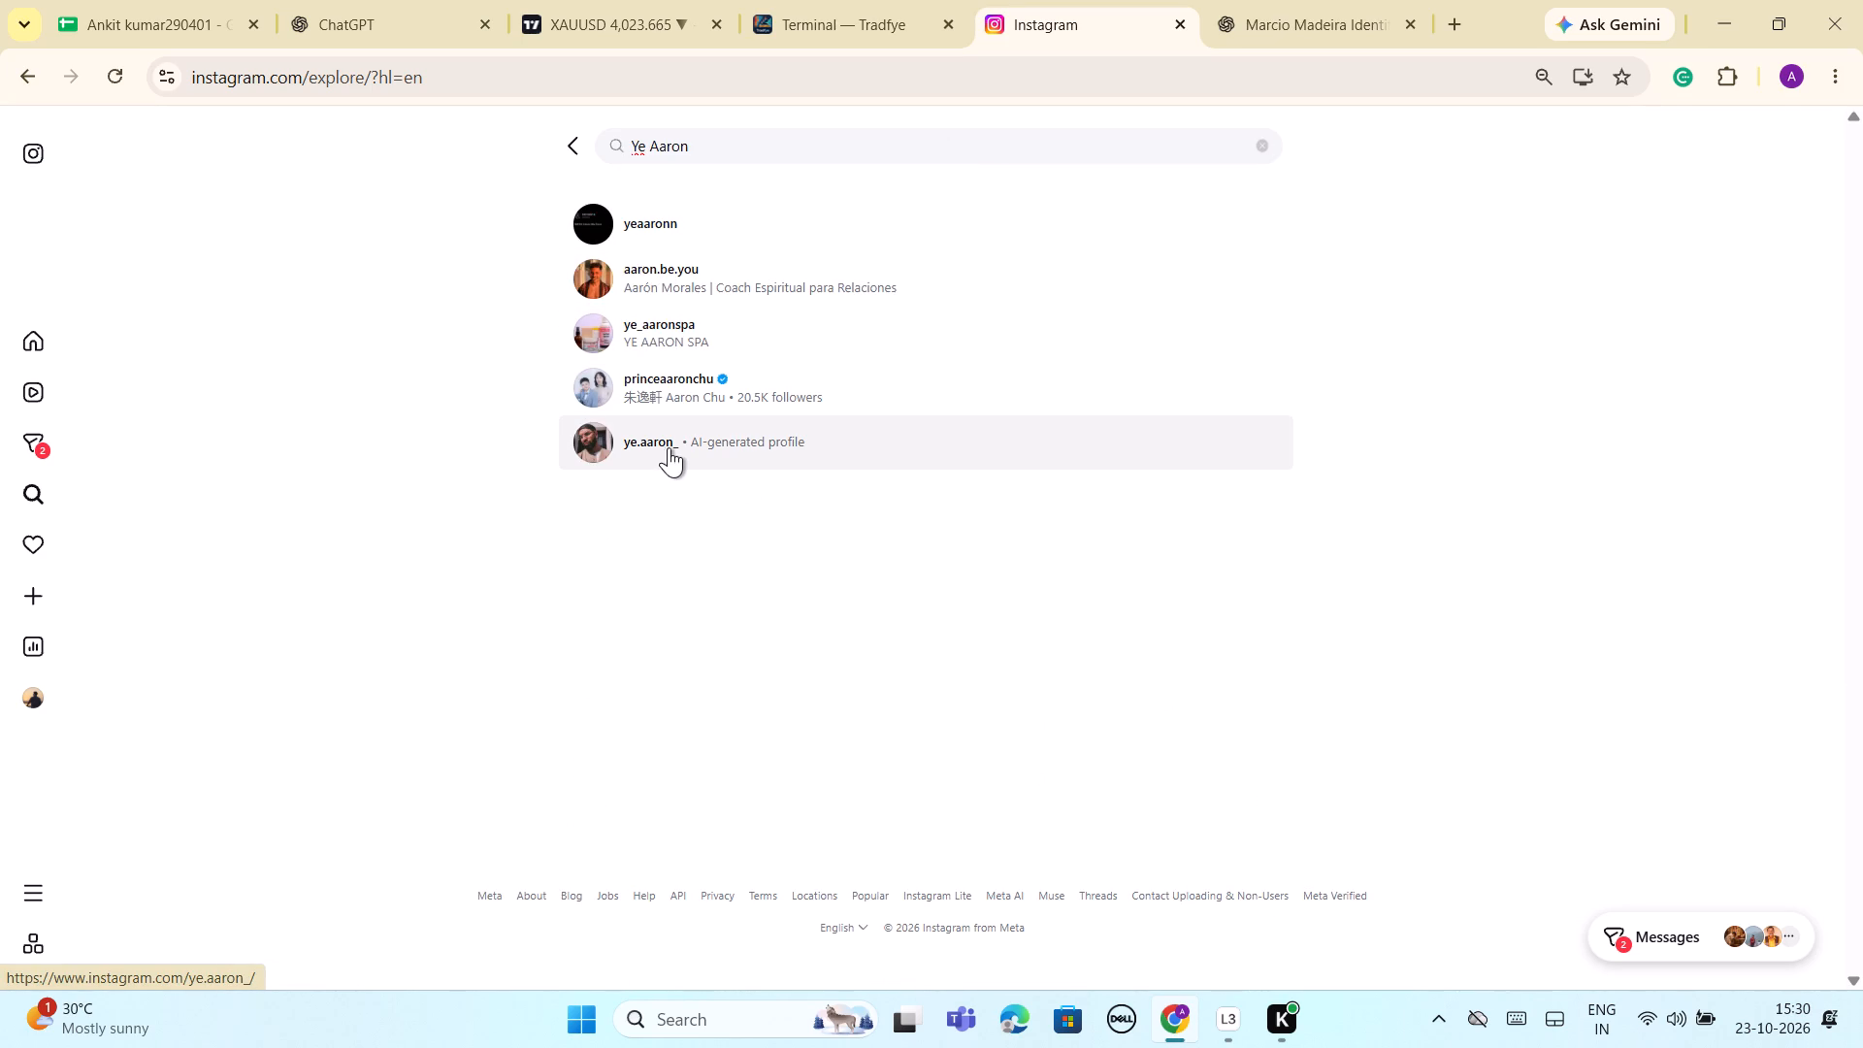
click(636, 443)
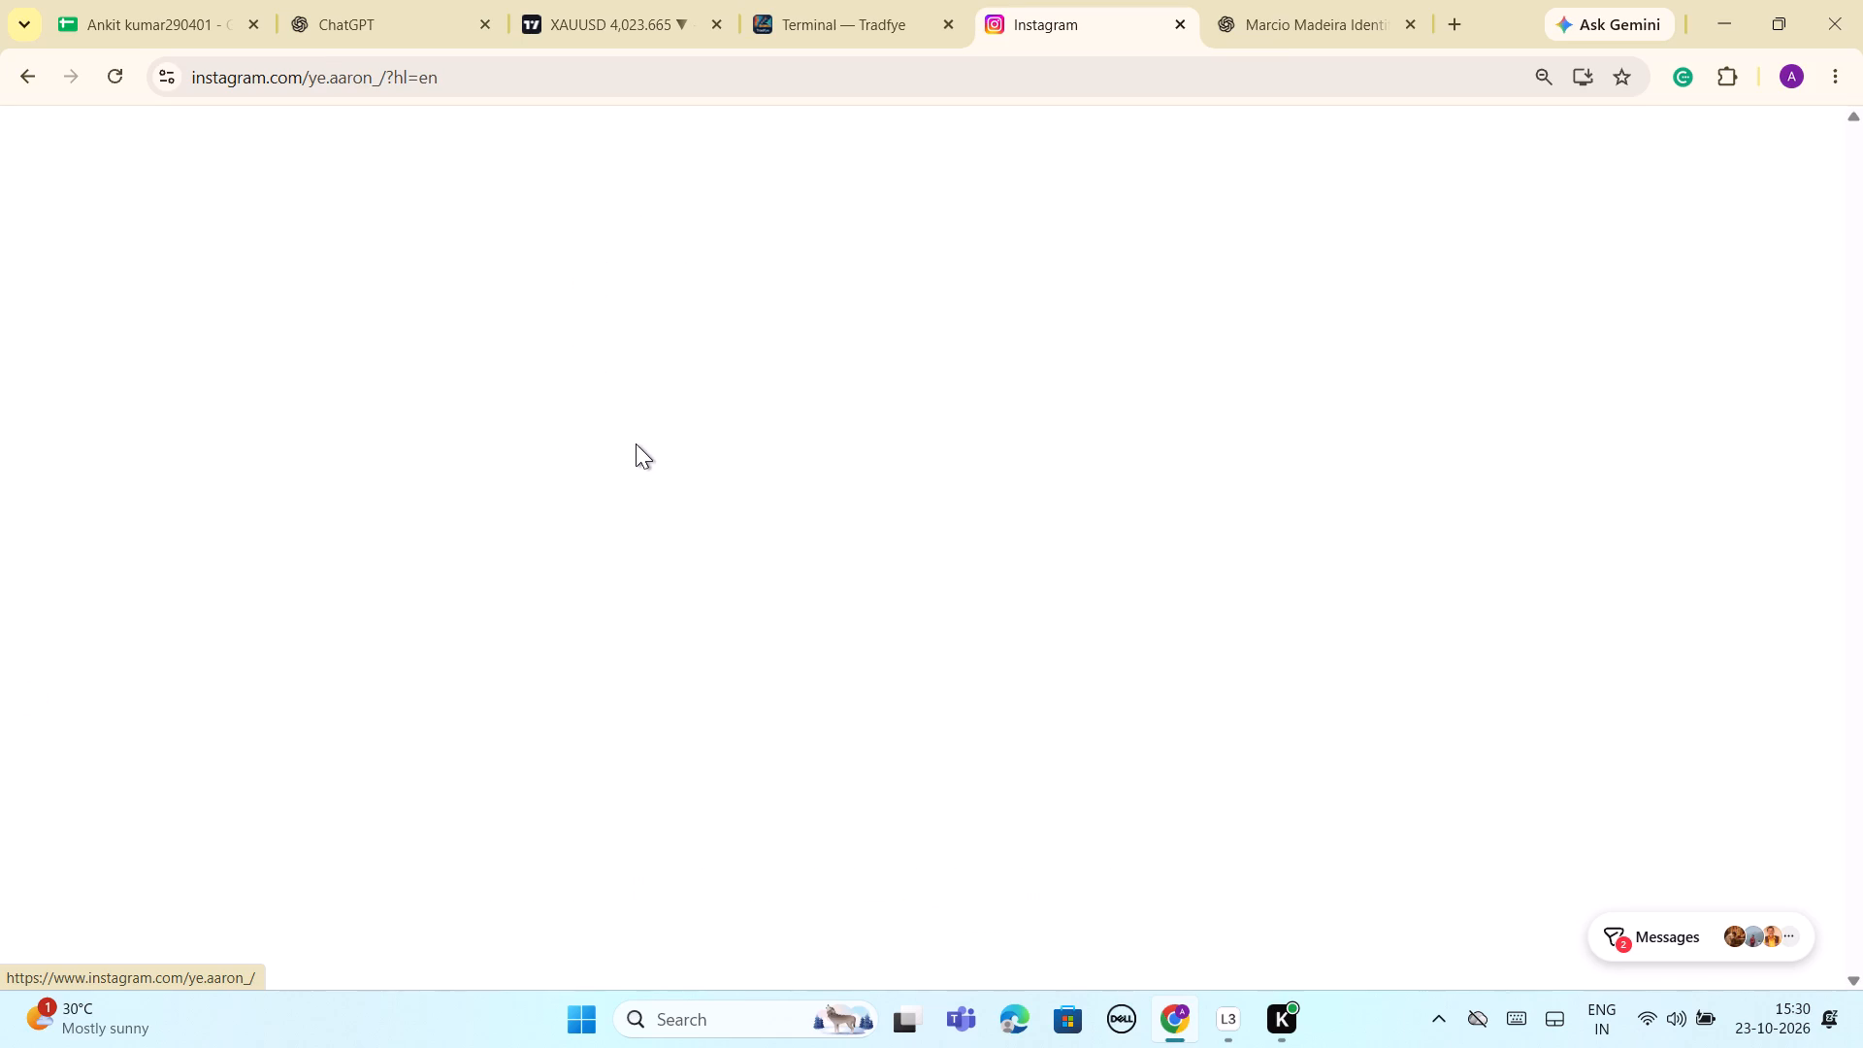
click(891, 165)
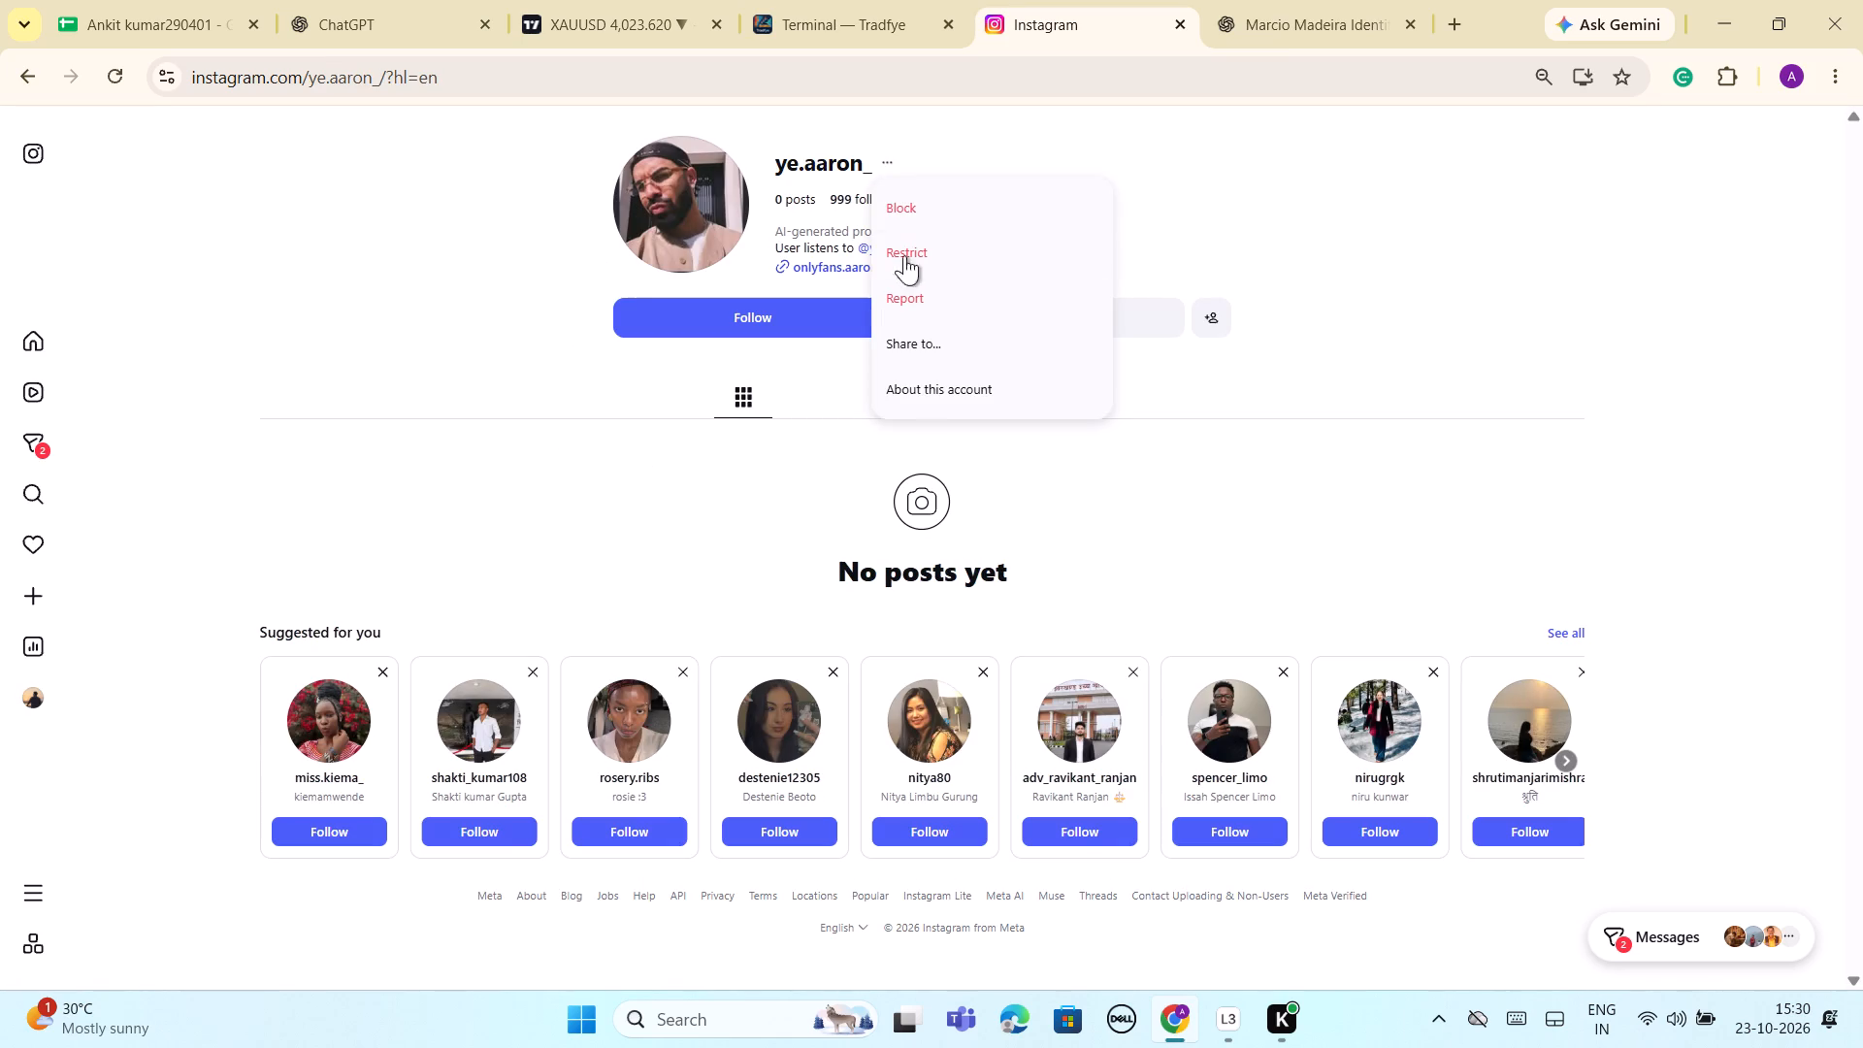
click(924, 383)
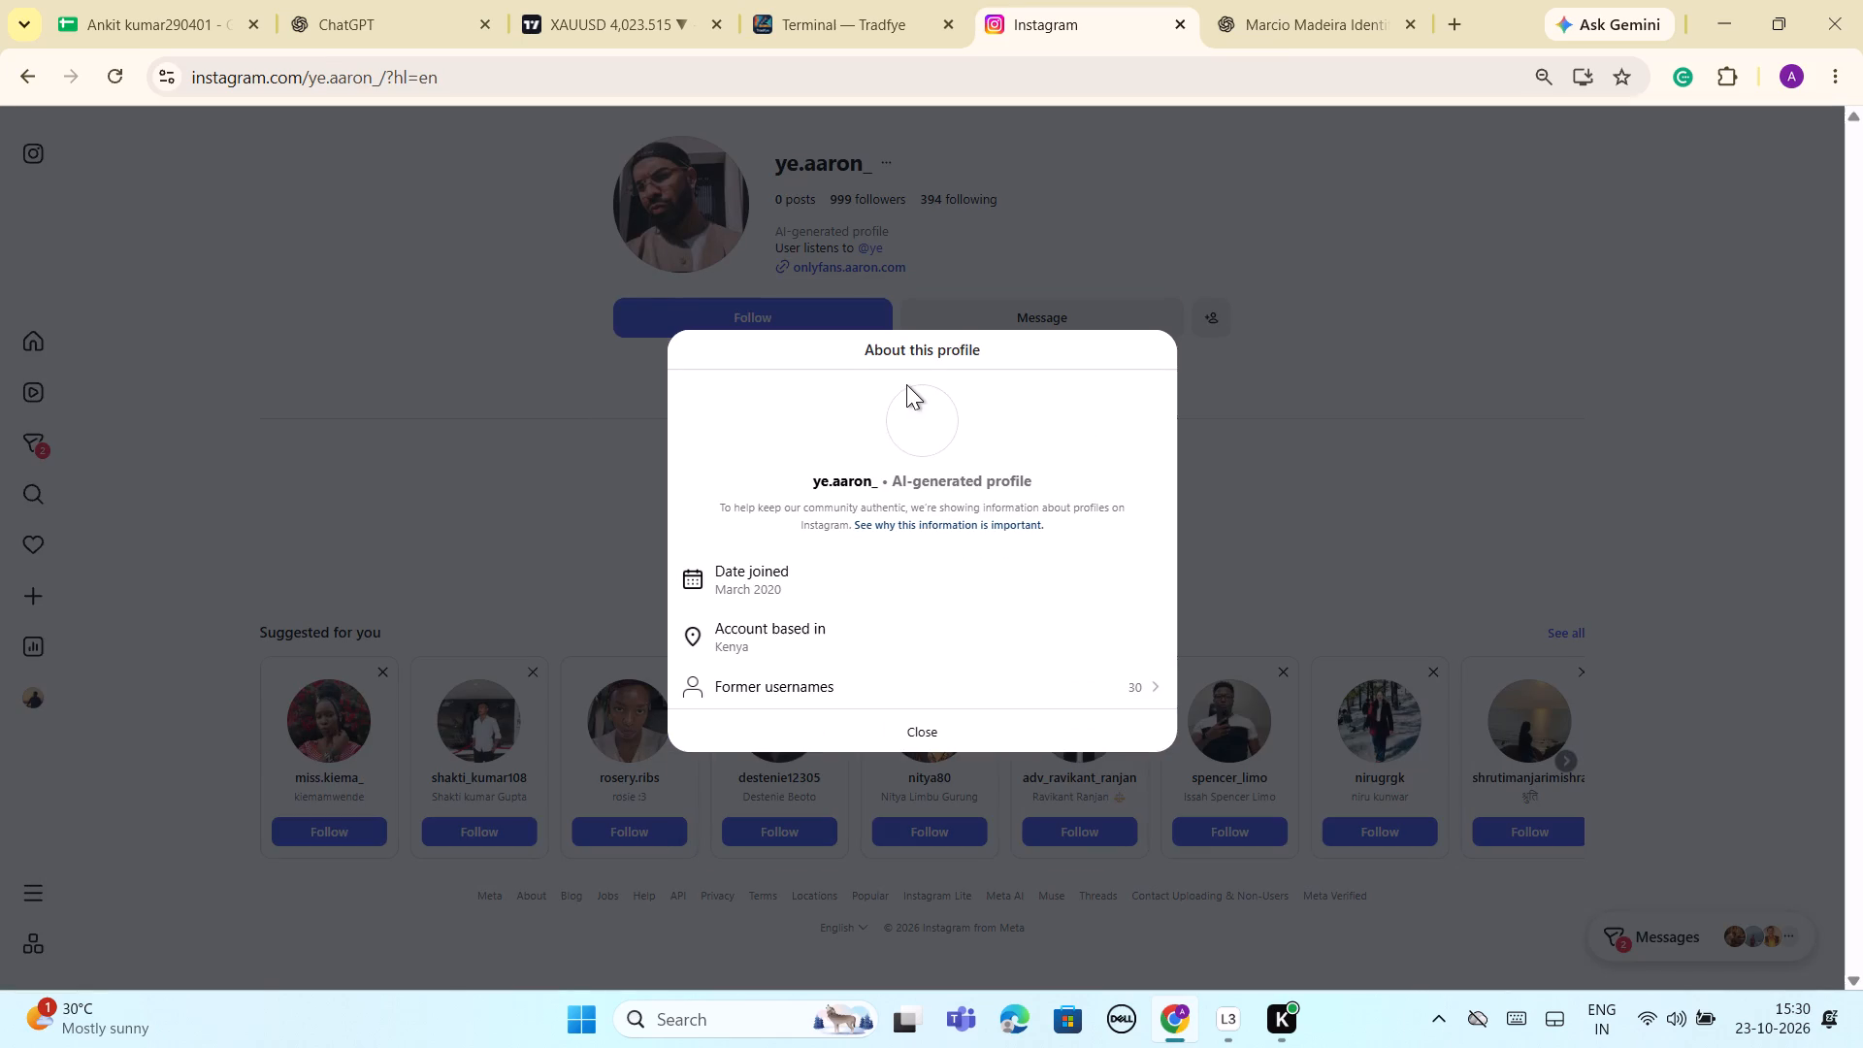
Close the profile's account information and, back in the spreadsheet, enter kenya in the country cell of row 460.
click(1228, 221)
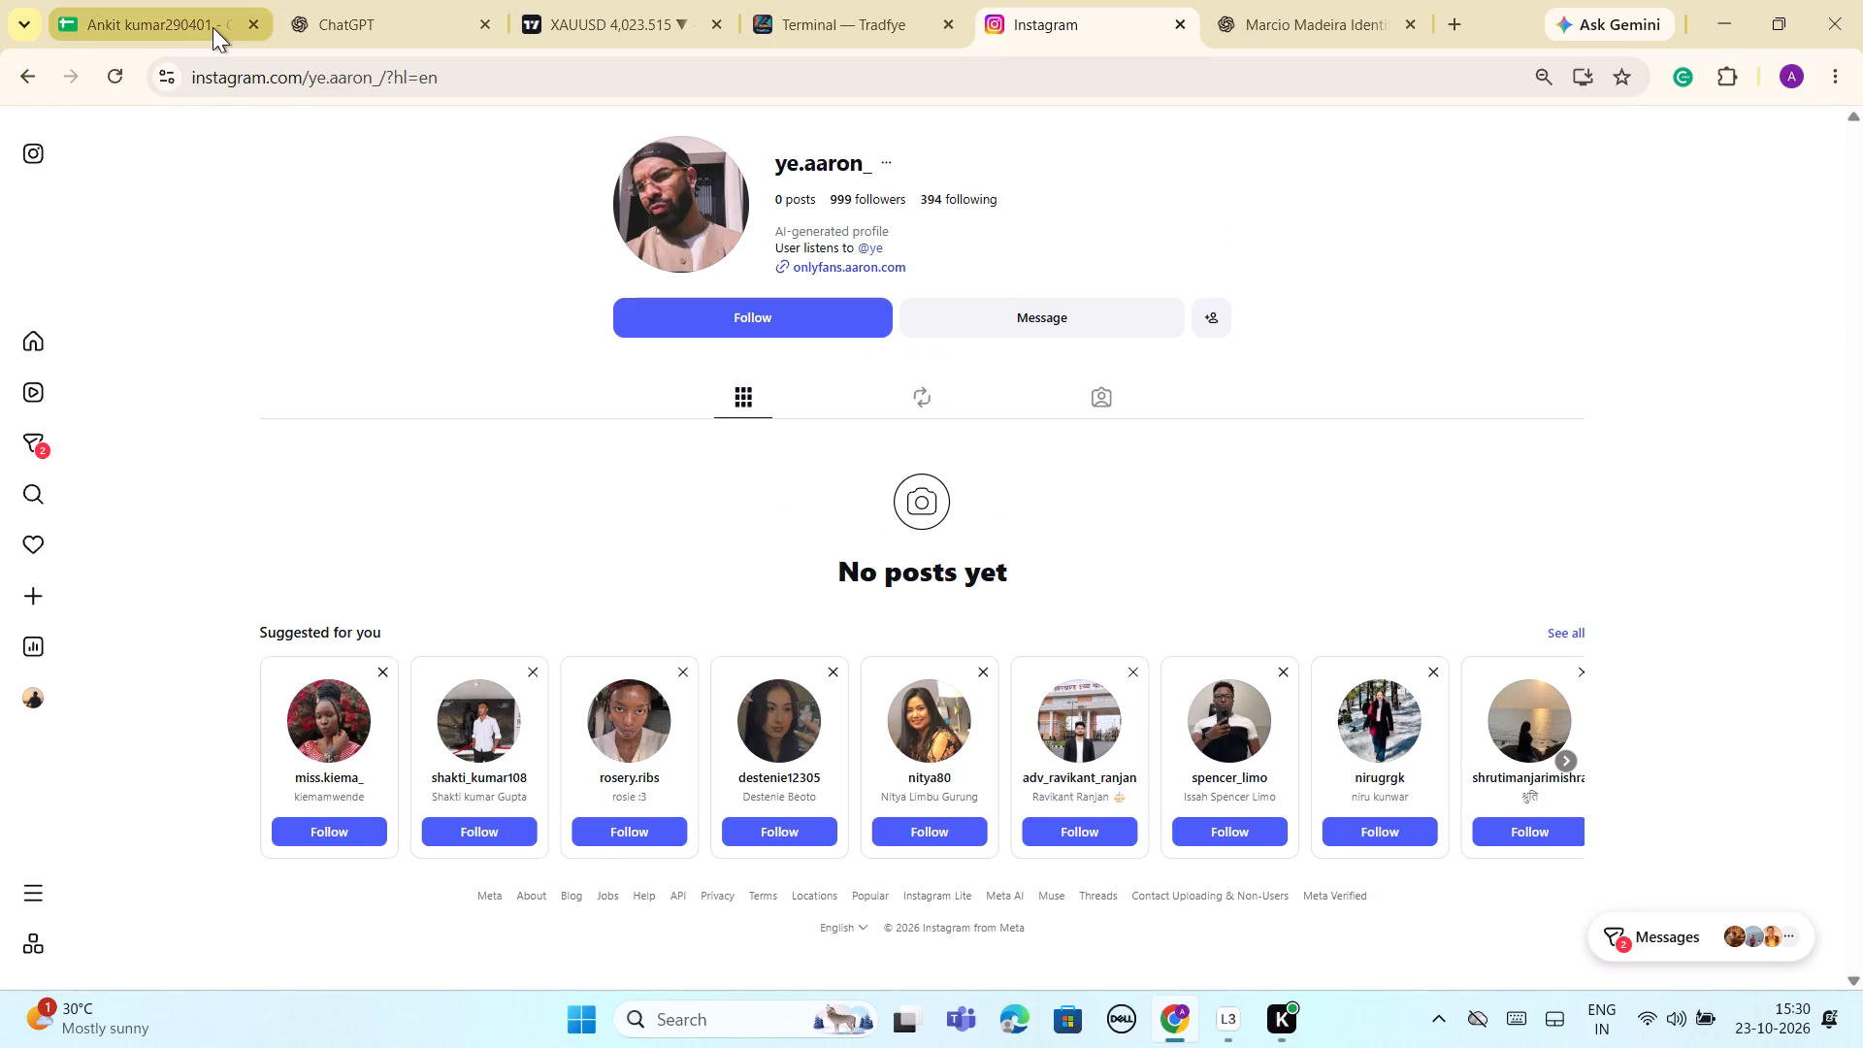
click(212, 25)
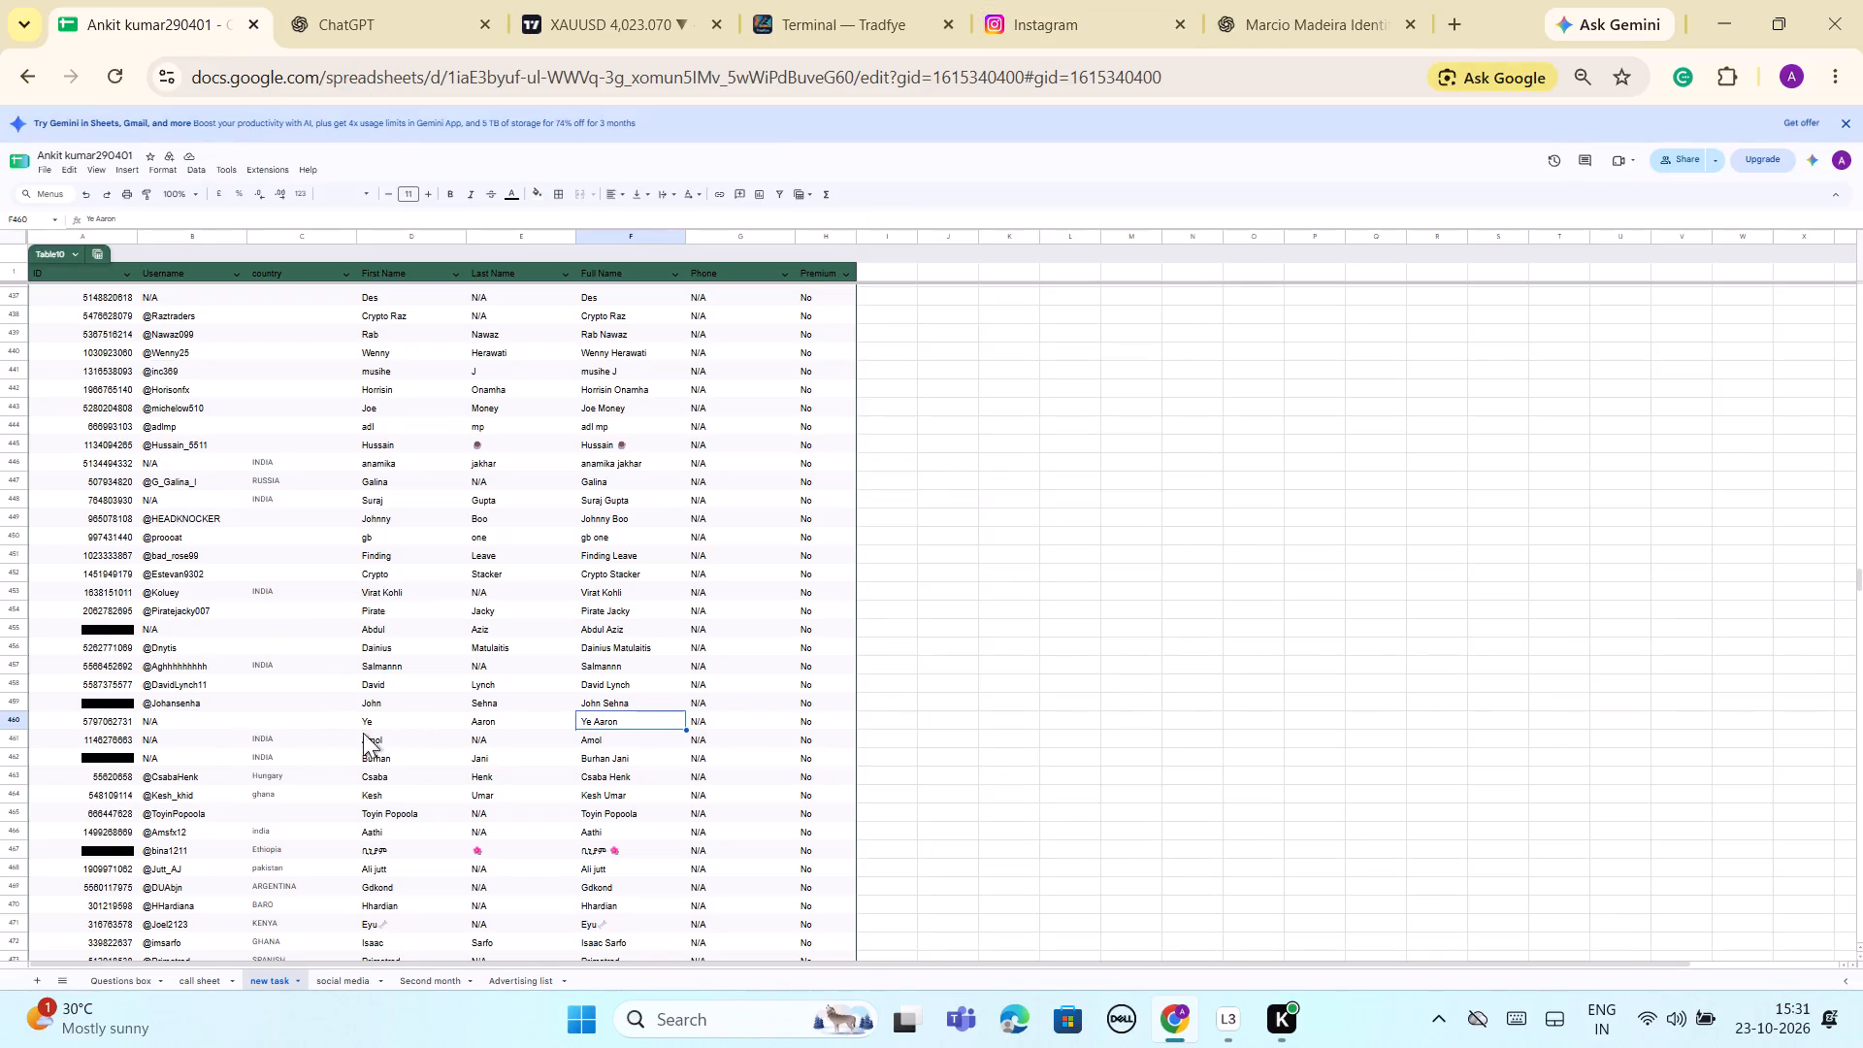
click(281, 722)
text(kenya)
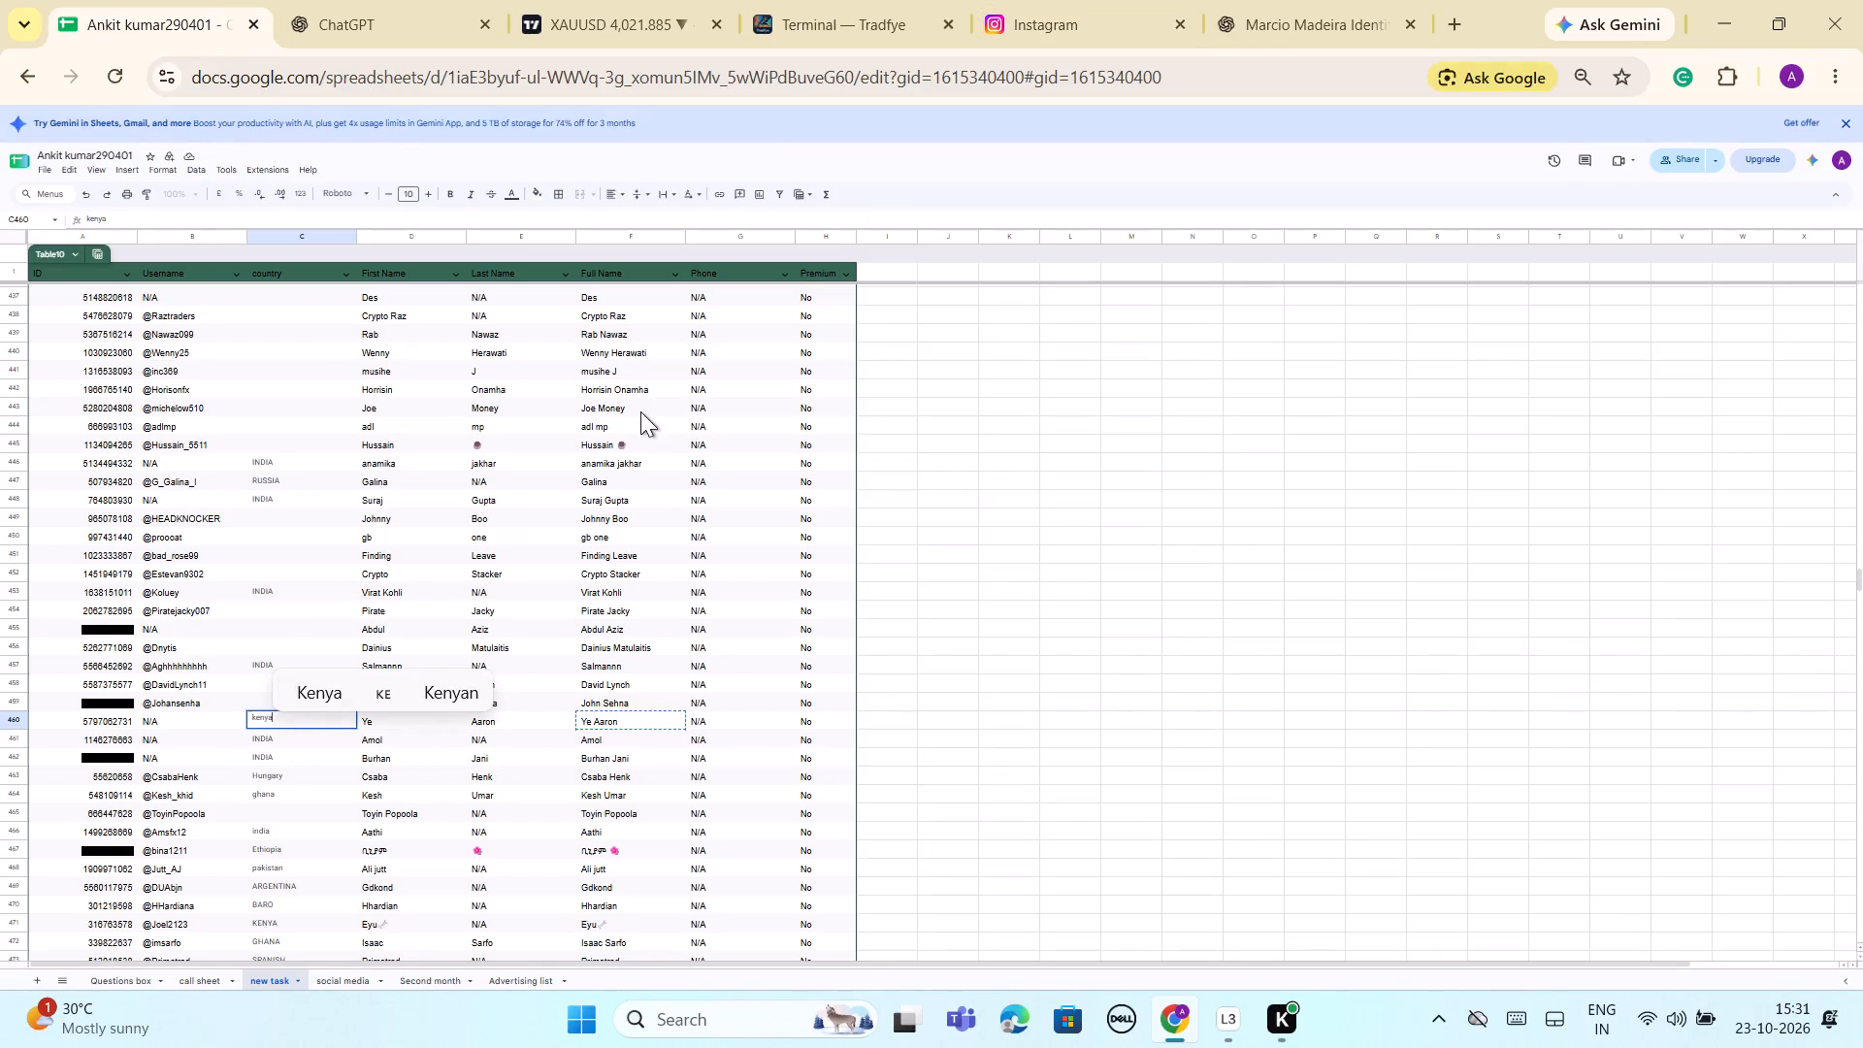
Copy the username from row 459 and search Instagram for it to look for a matching profile.
click(224, 700)
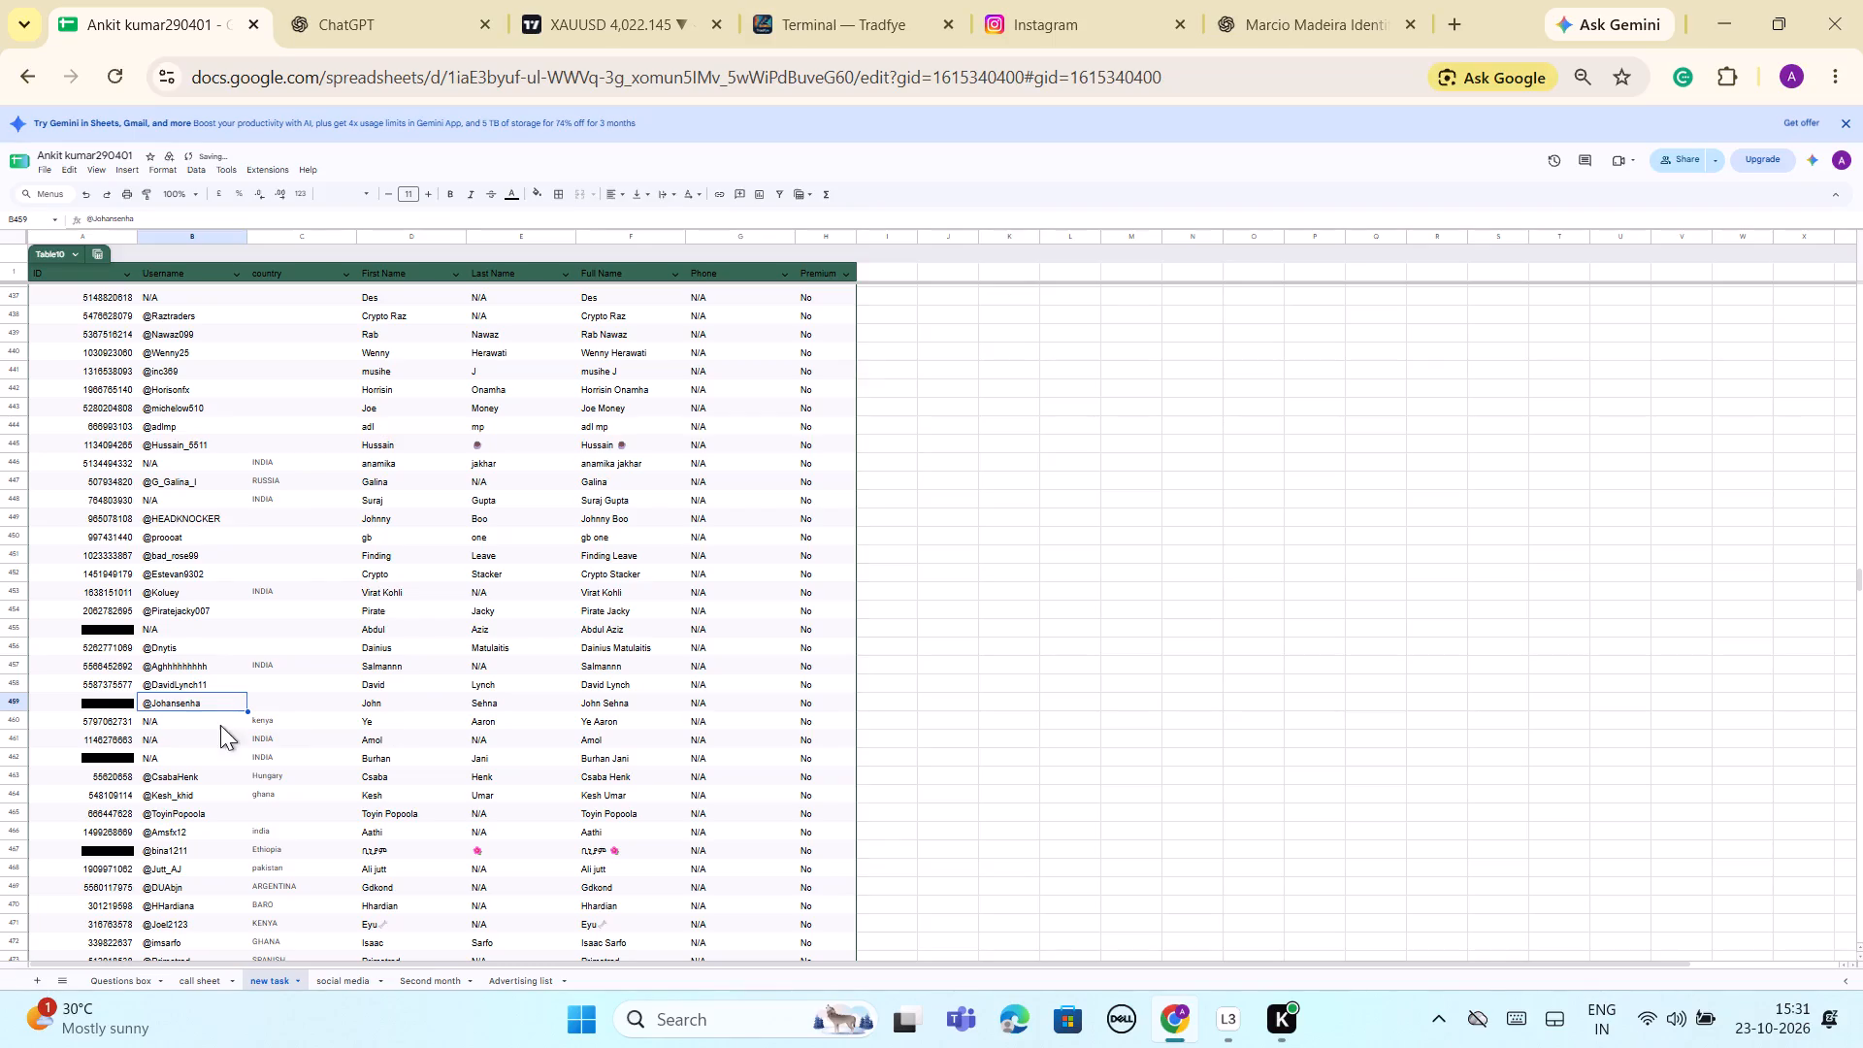
right_click(195, 706)
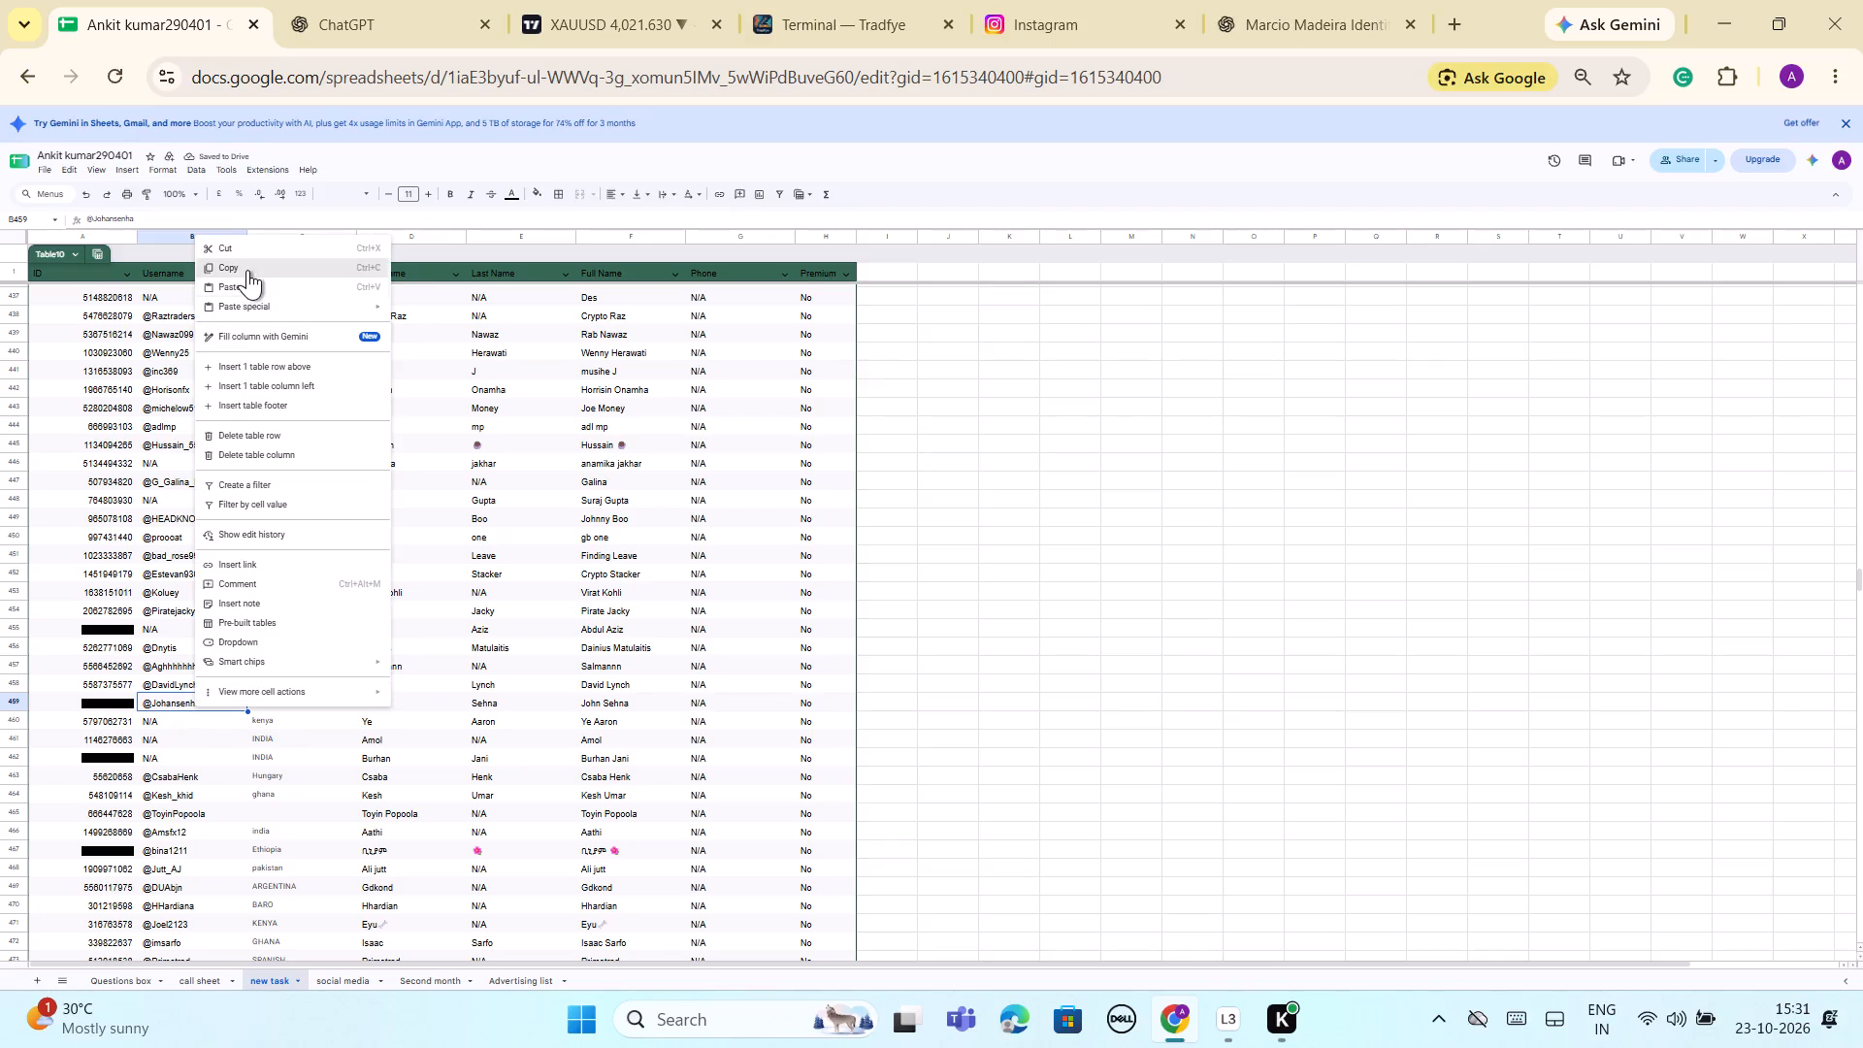
click(247, 270)
click(1110, 10)
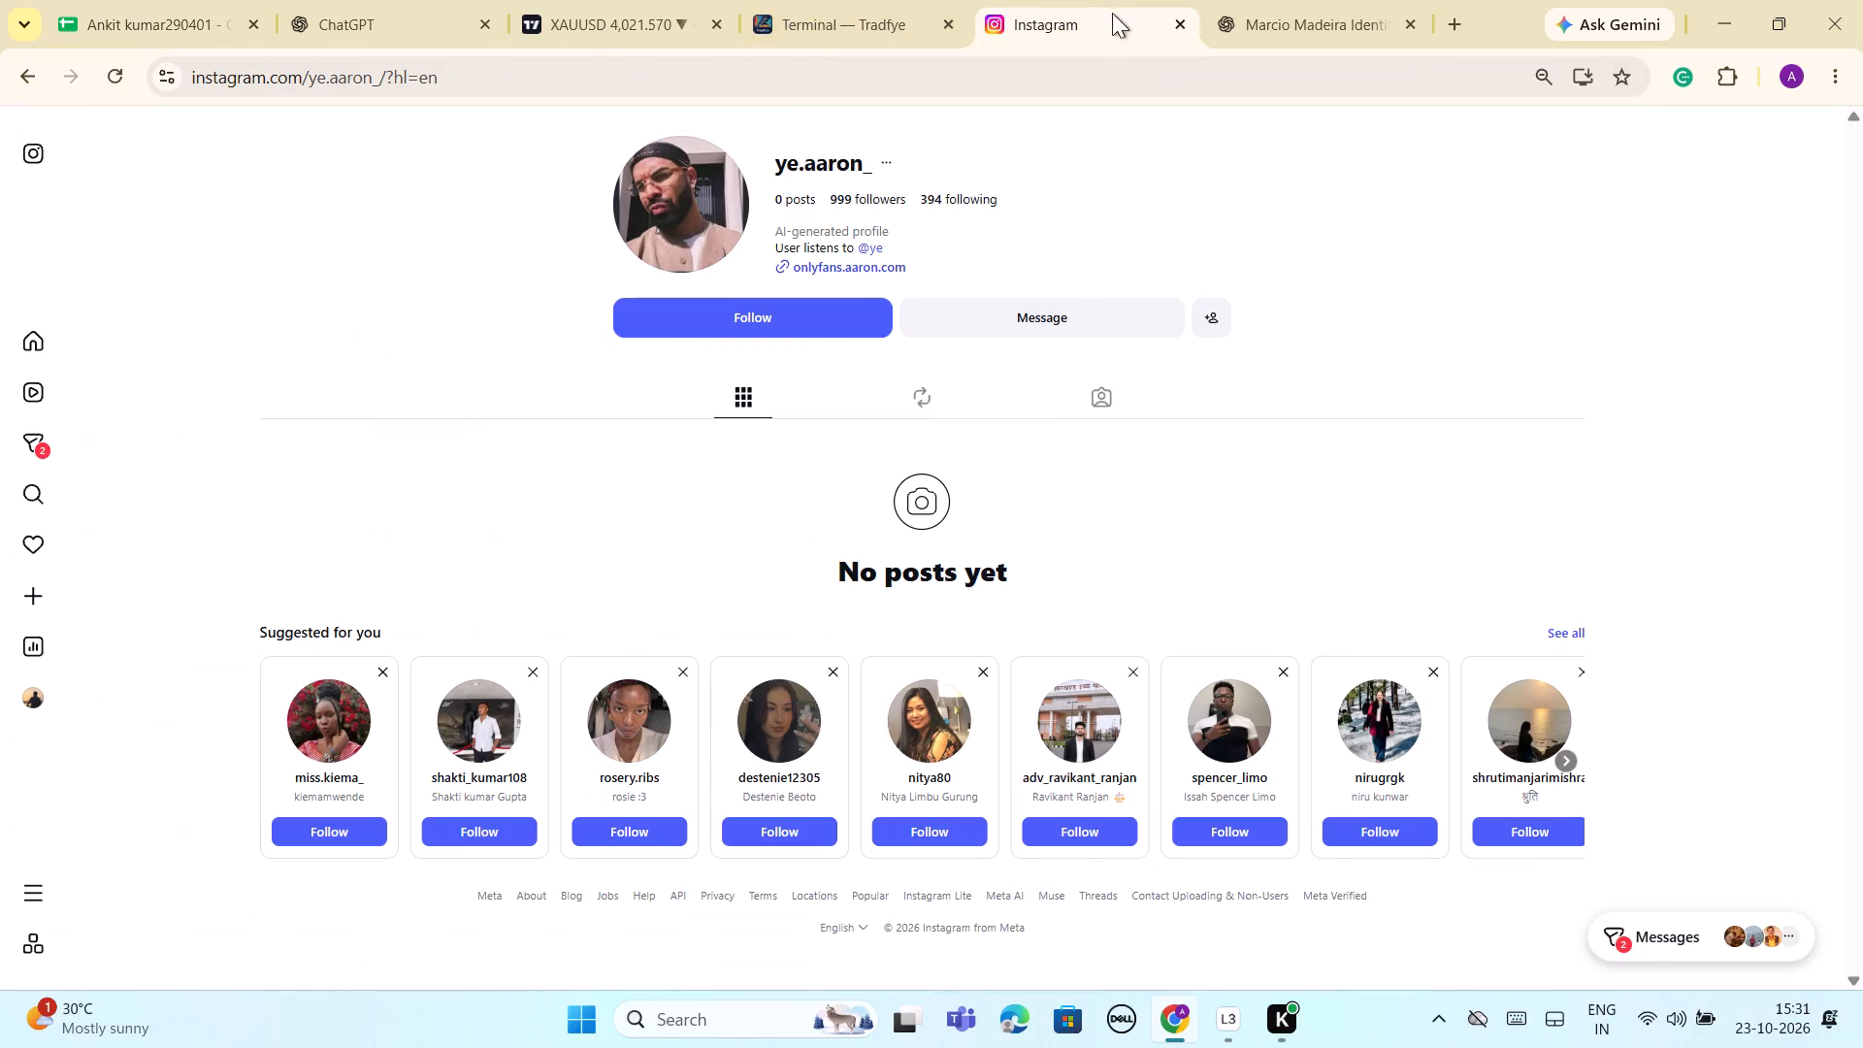
click(46, 500)
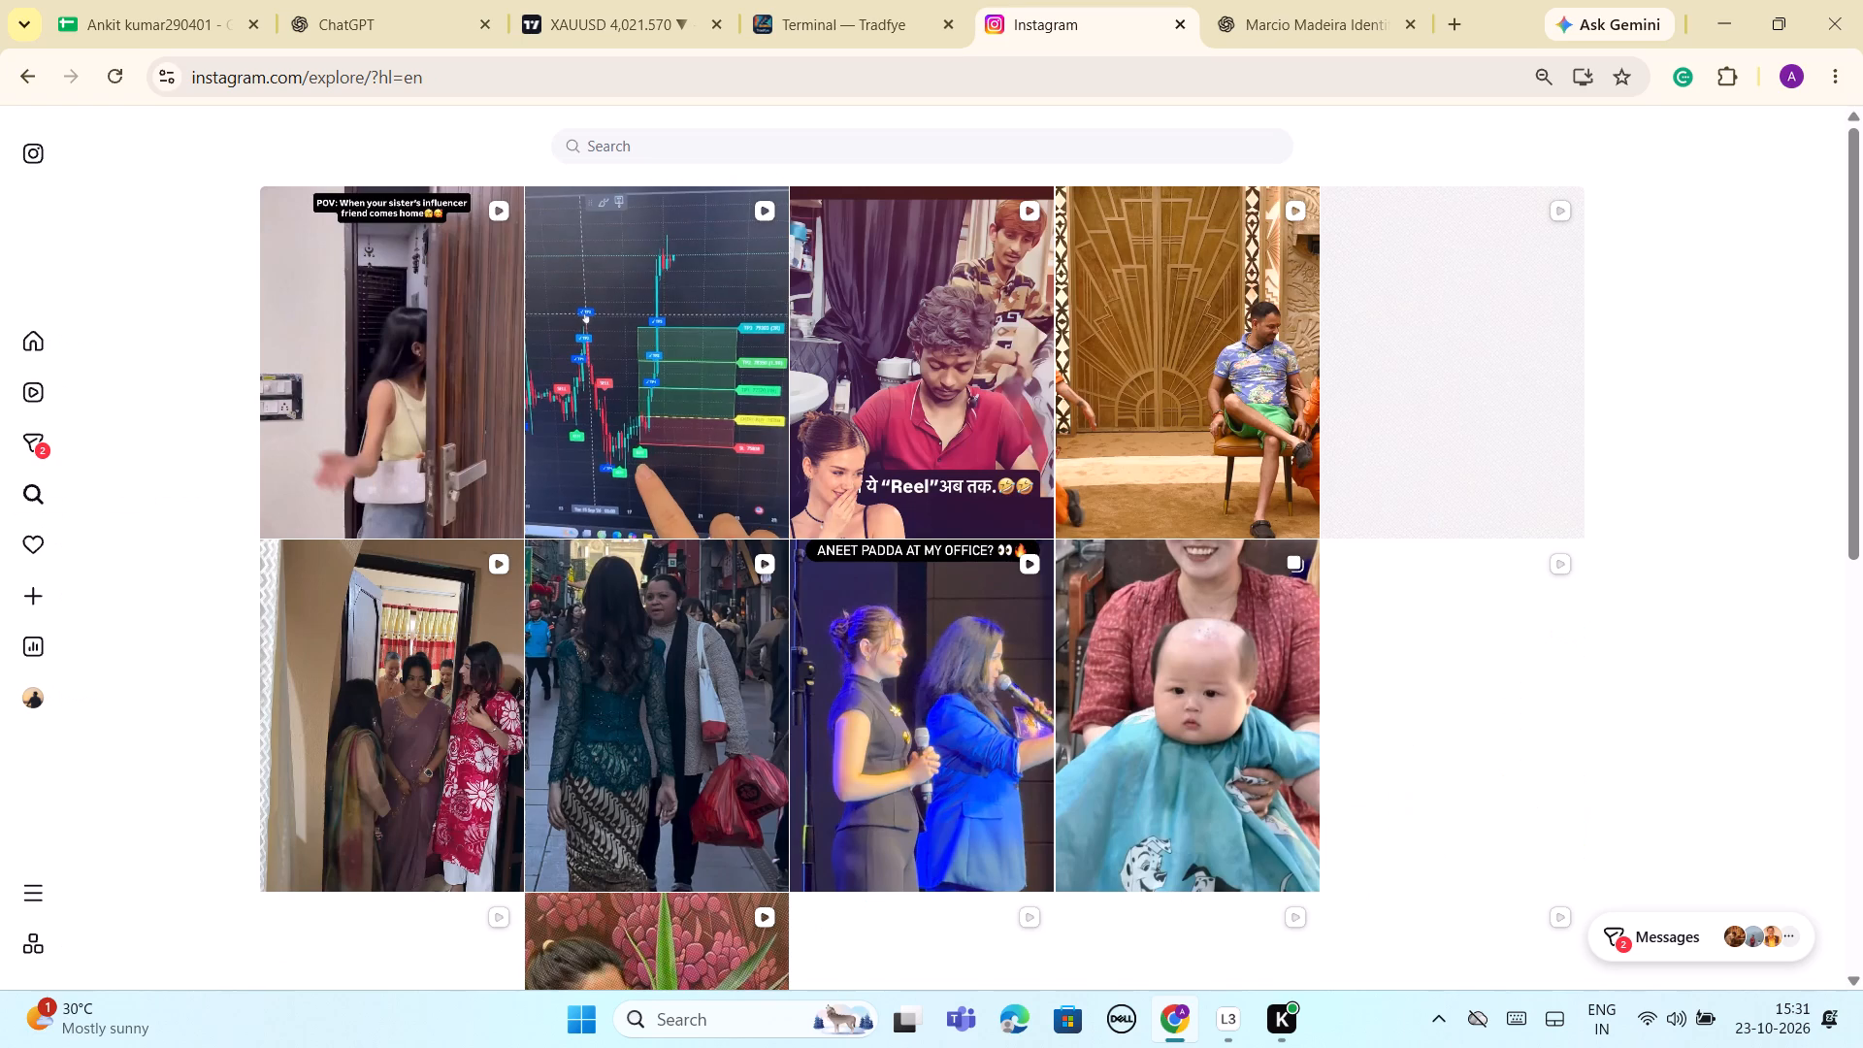
click(614, 132)
right_click(652, 143)
click(775, 428)
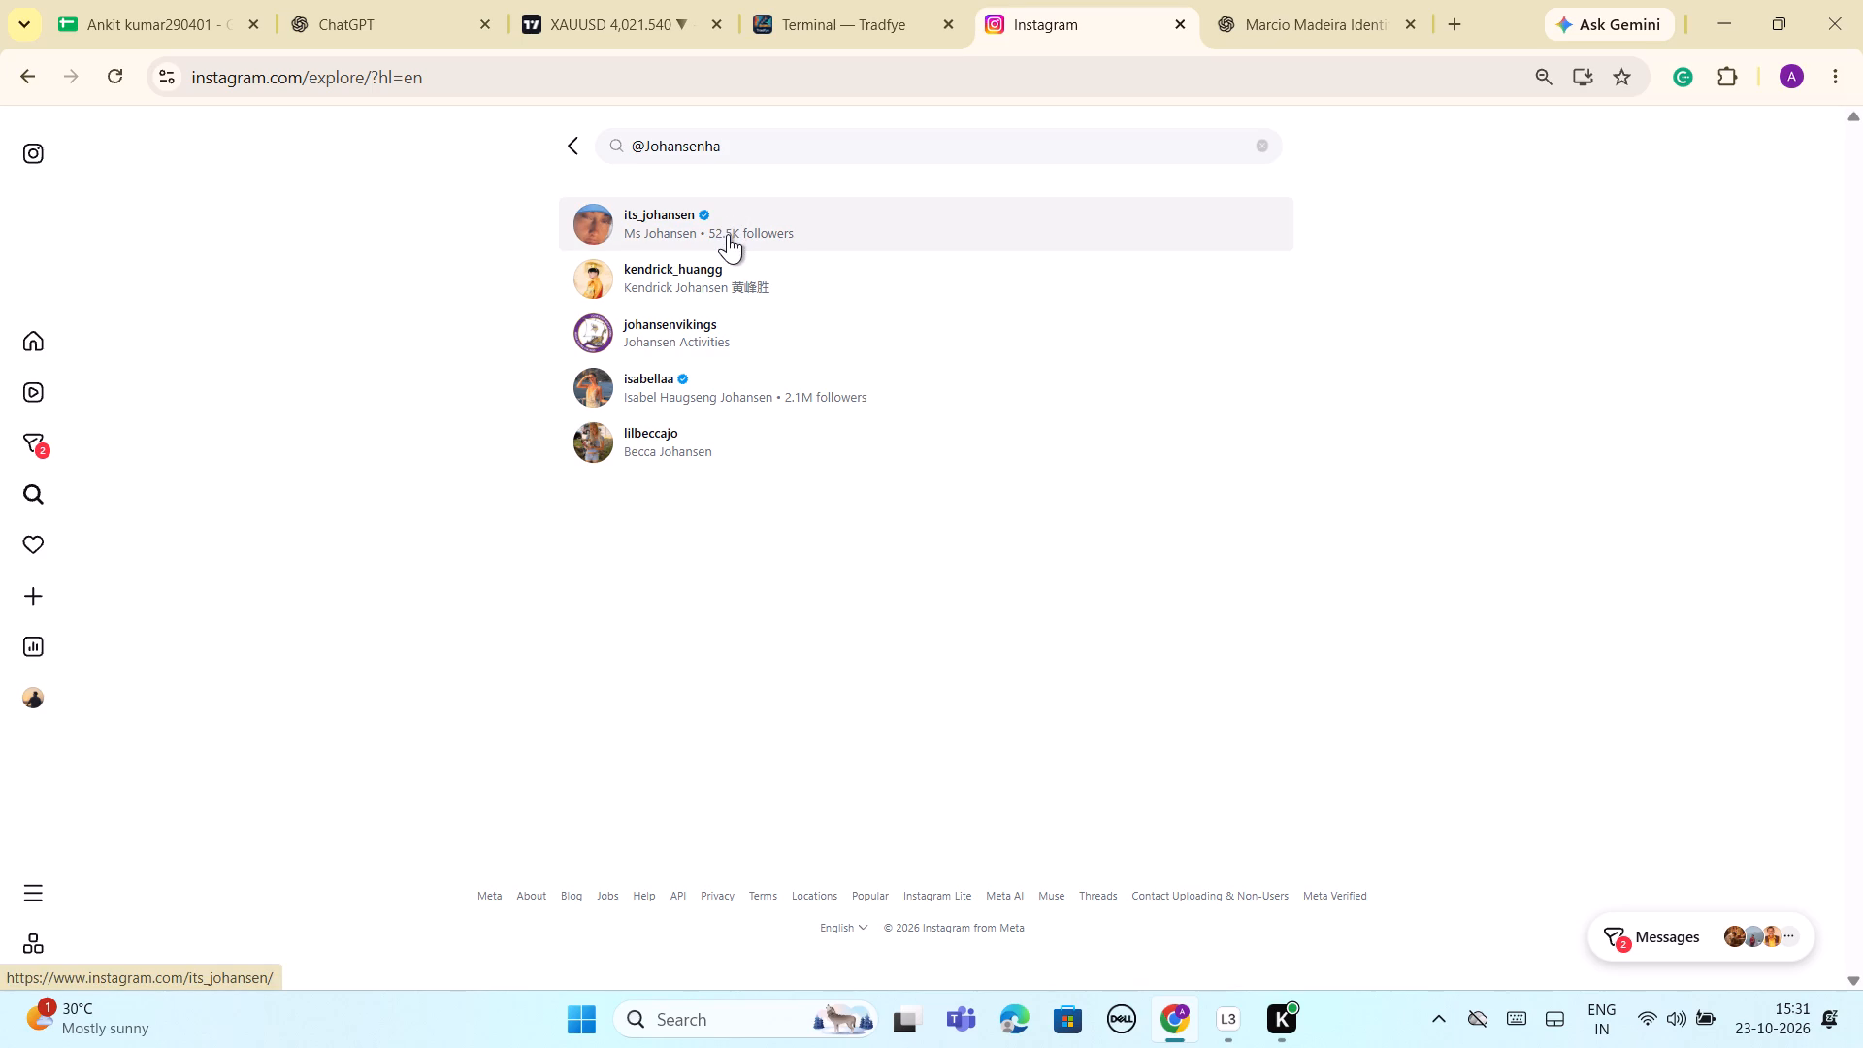
Back in the spreadsheet, copy the full name from row 459 and return to Instagram to look it up.
click(138, 34)
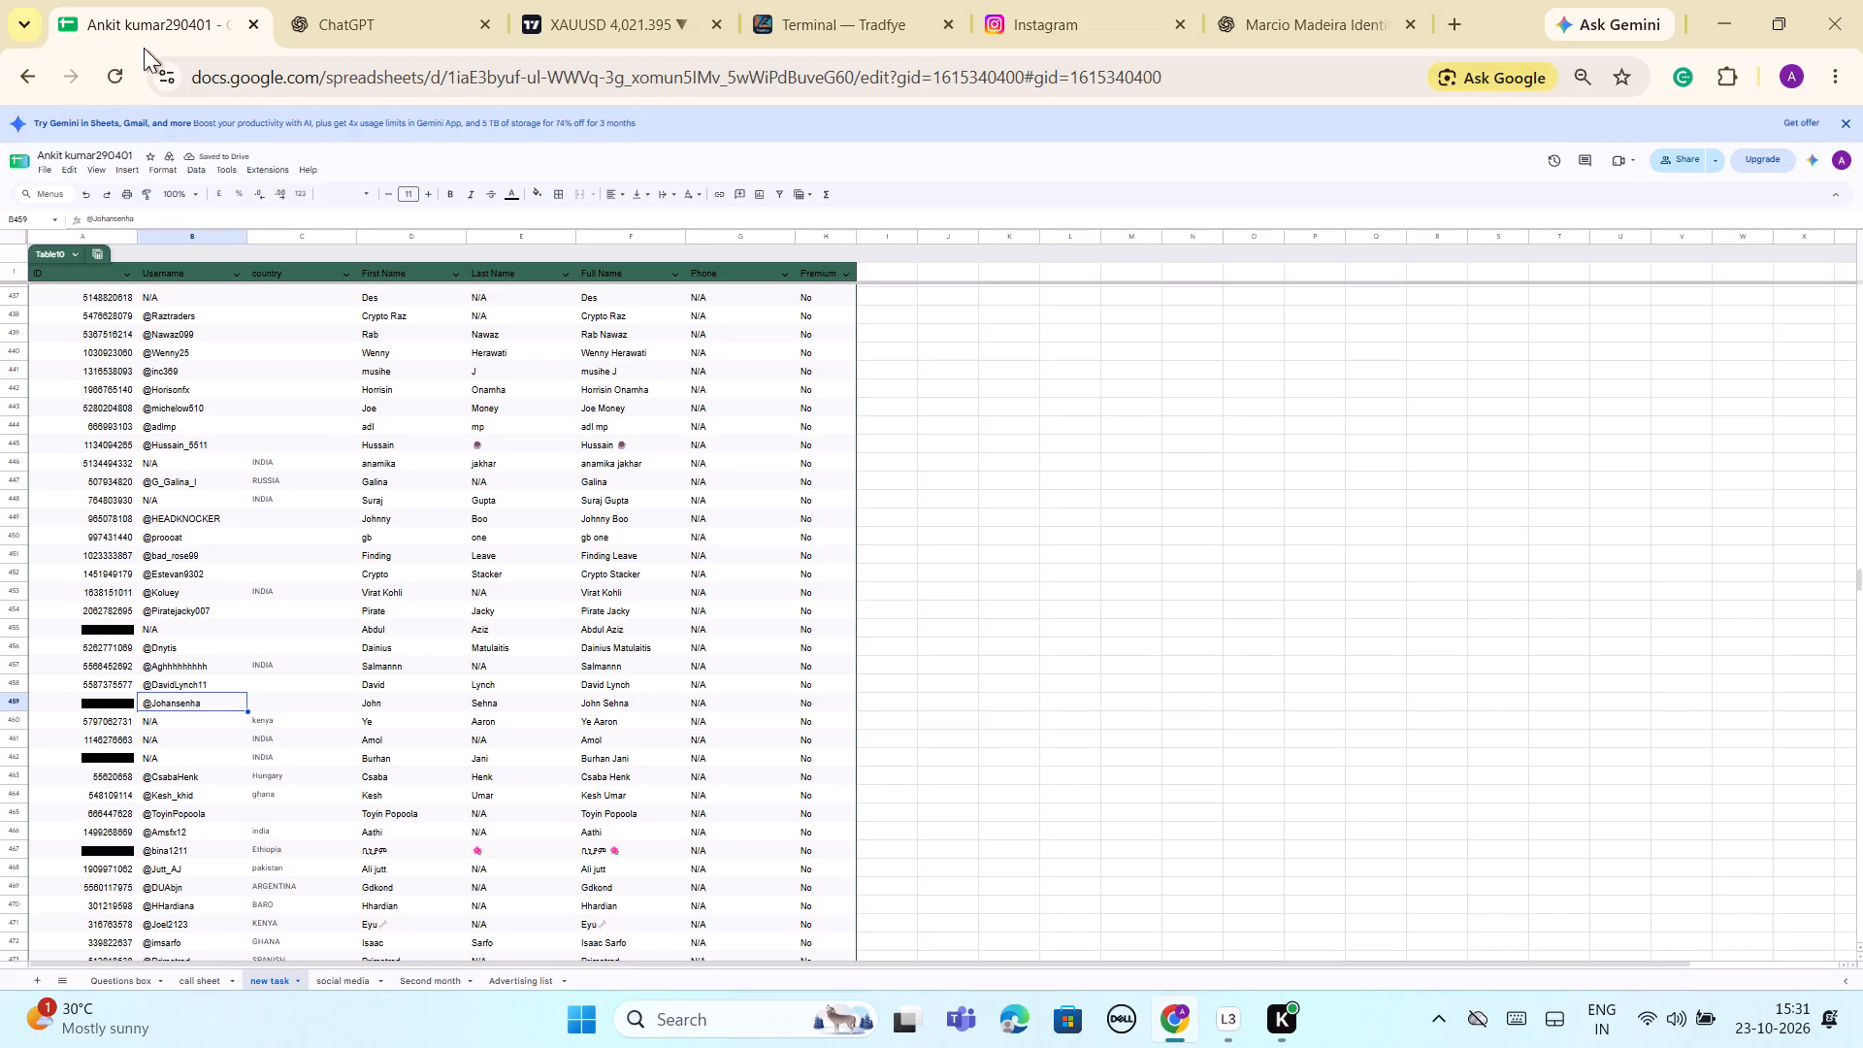
right_click(597, 705)
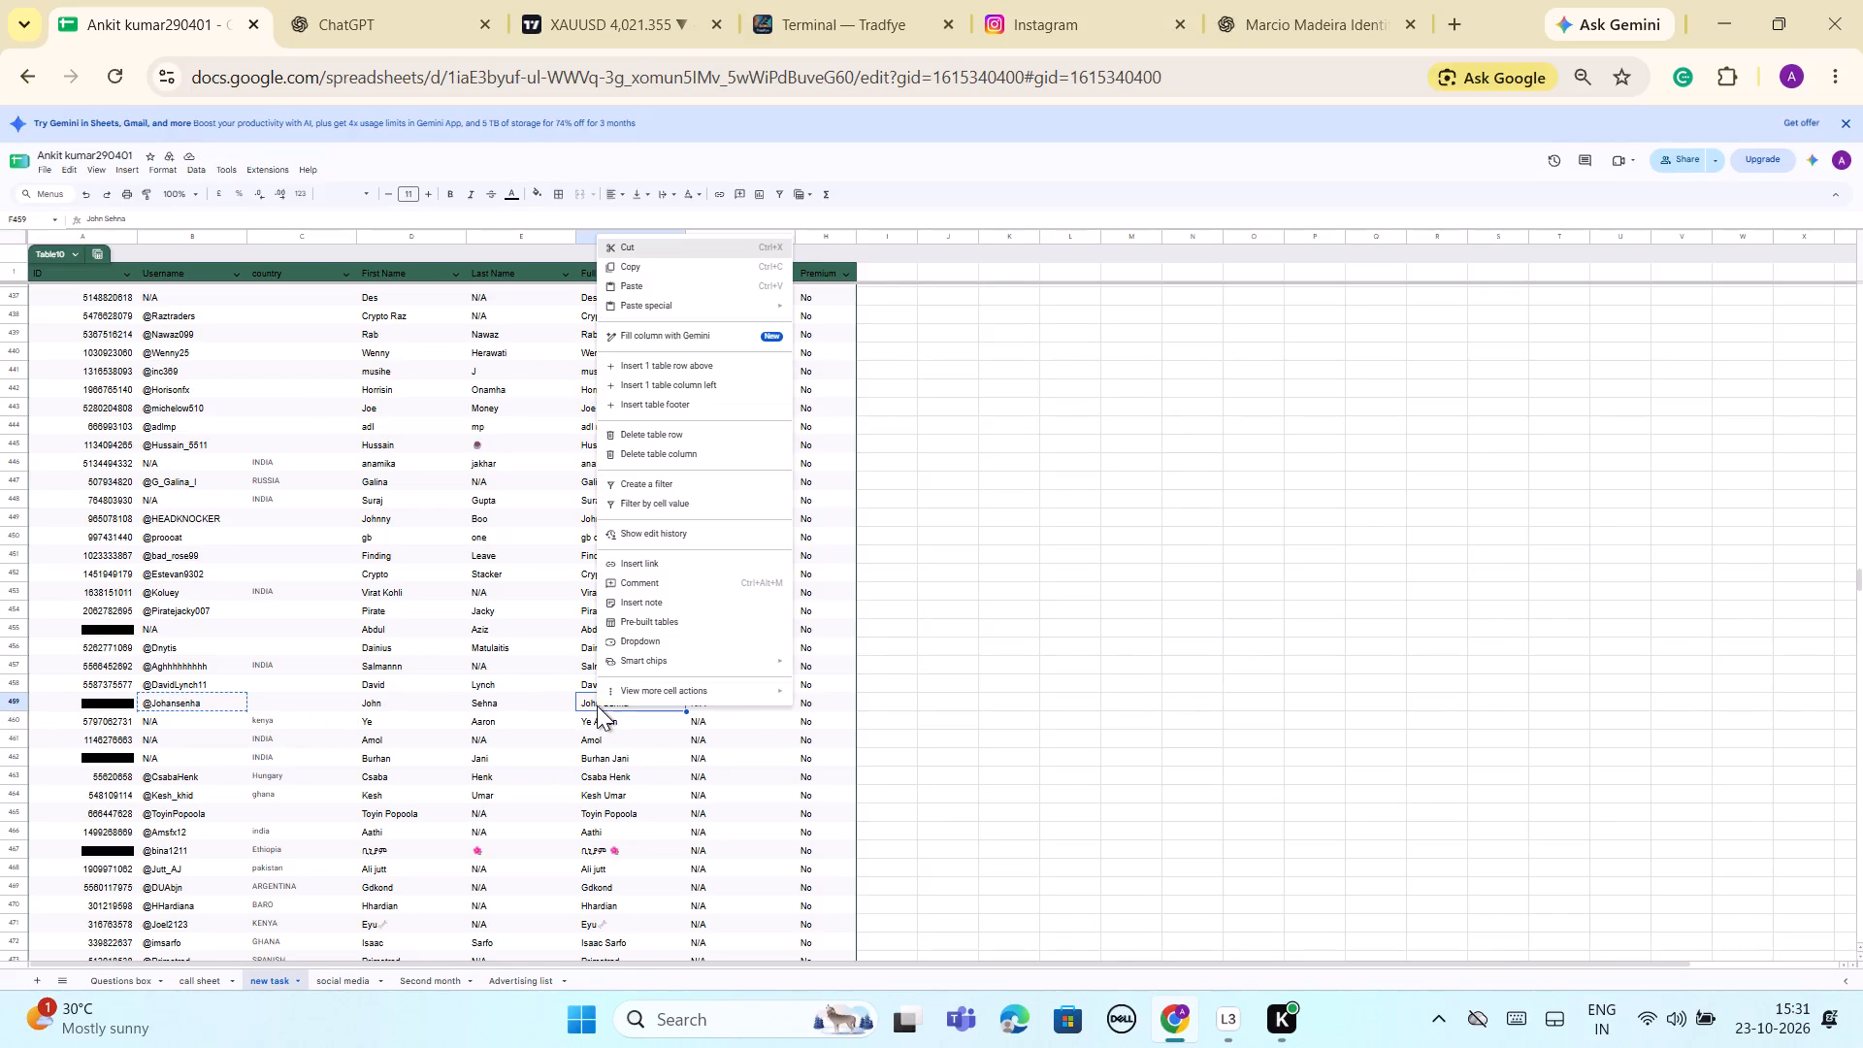
click(637, 265)
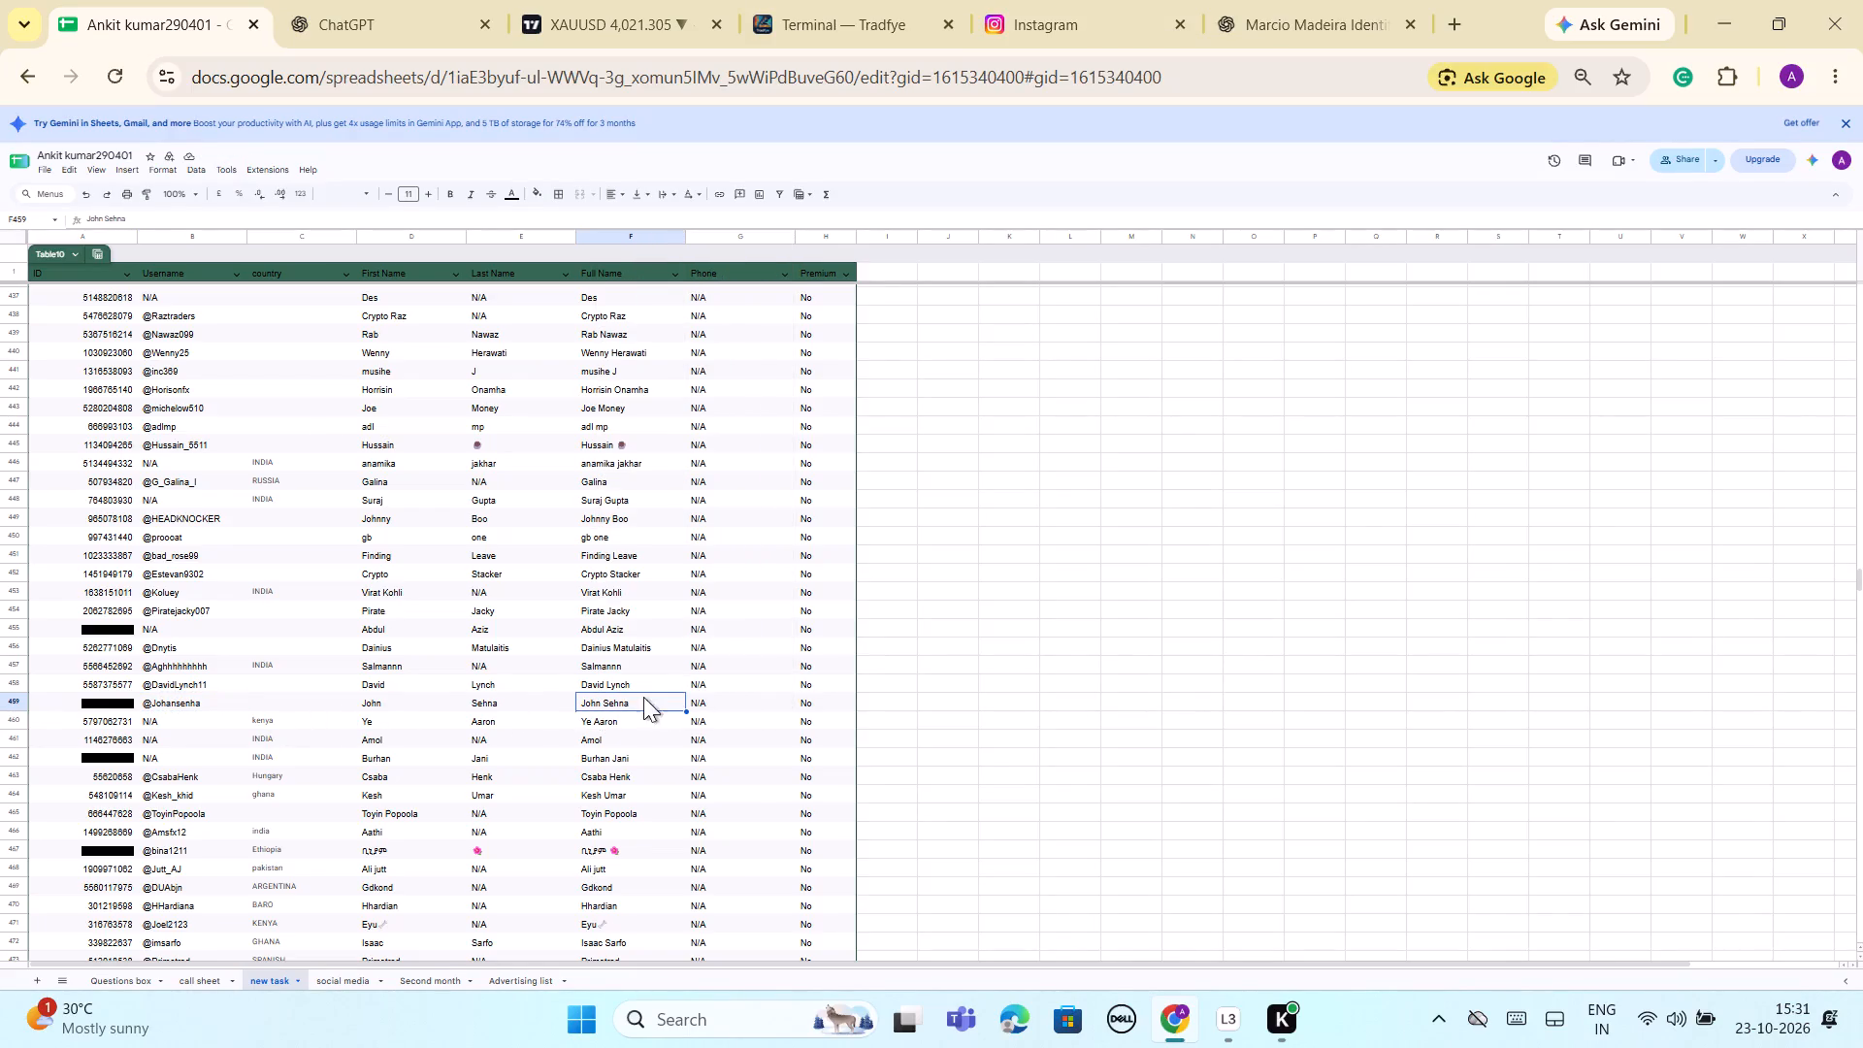
click(1081, 16)
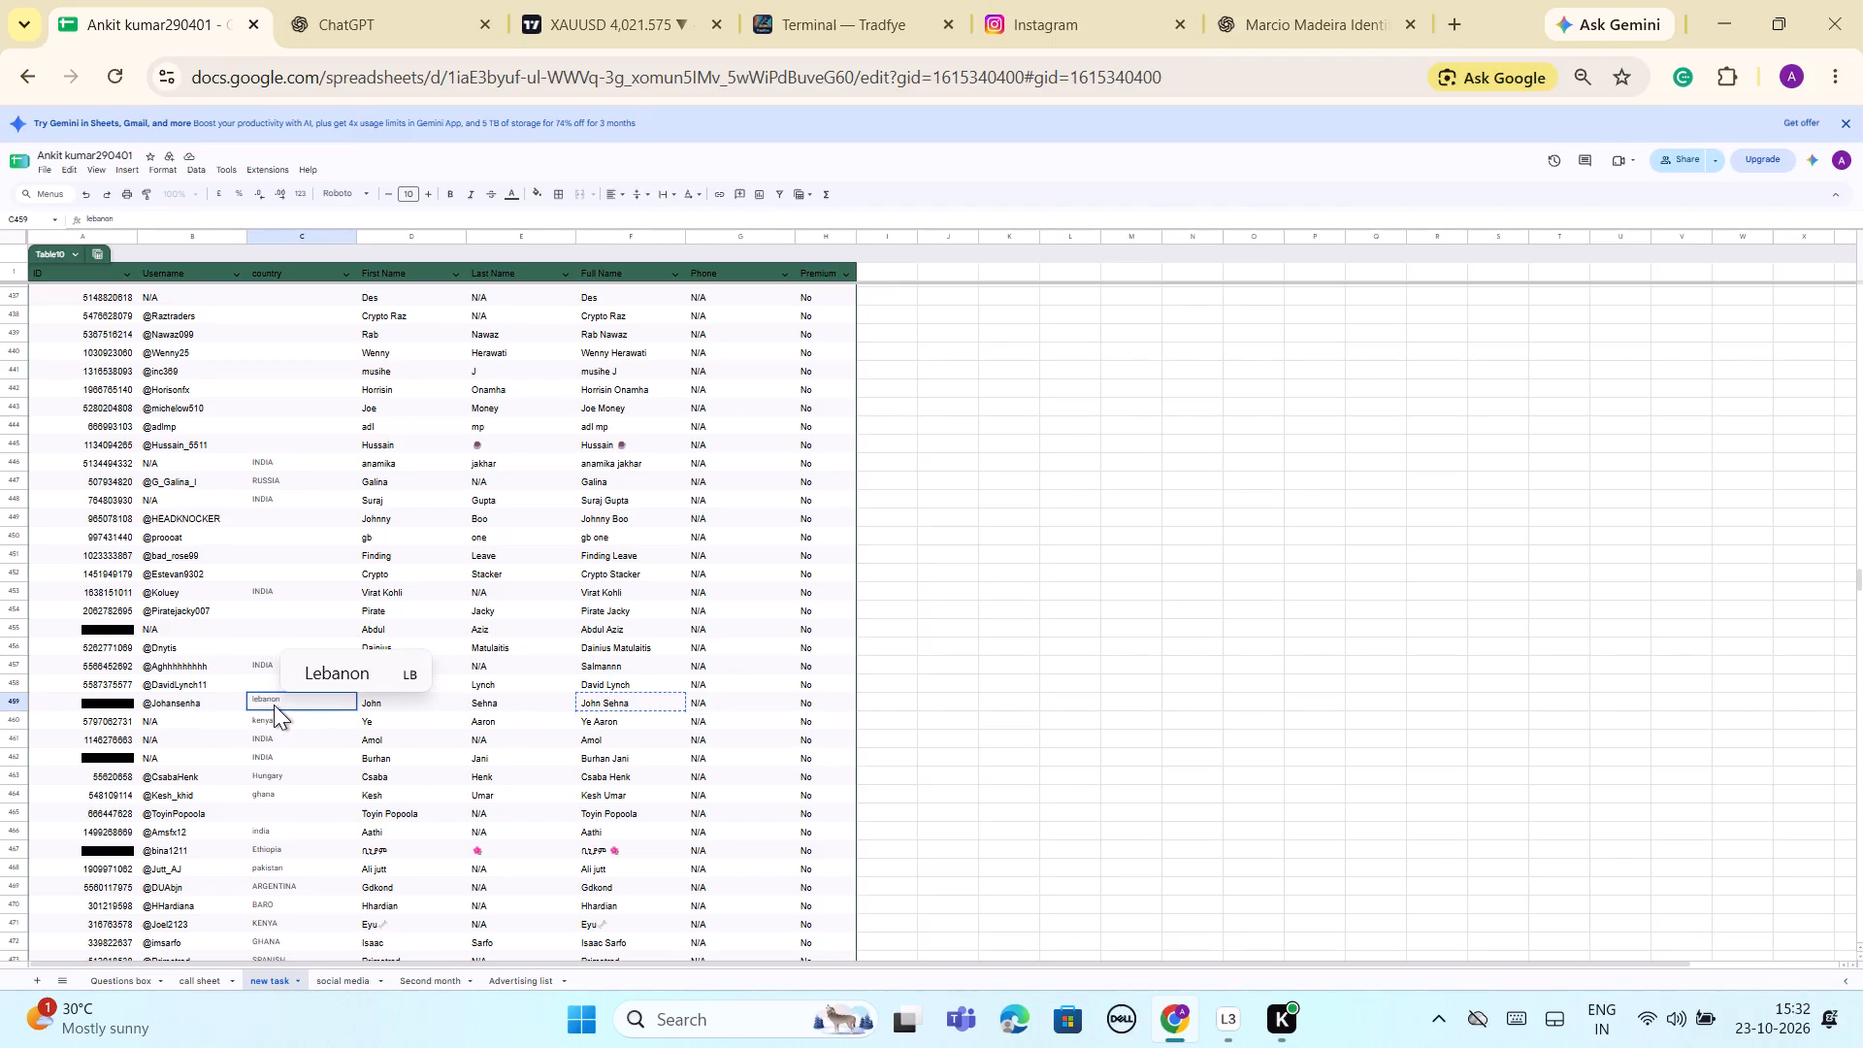
Enter Lebanon as the country for the contact in row 459.
click(346, 676)
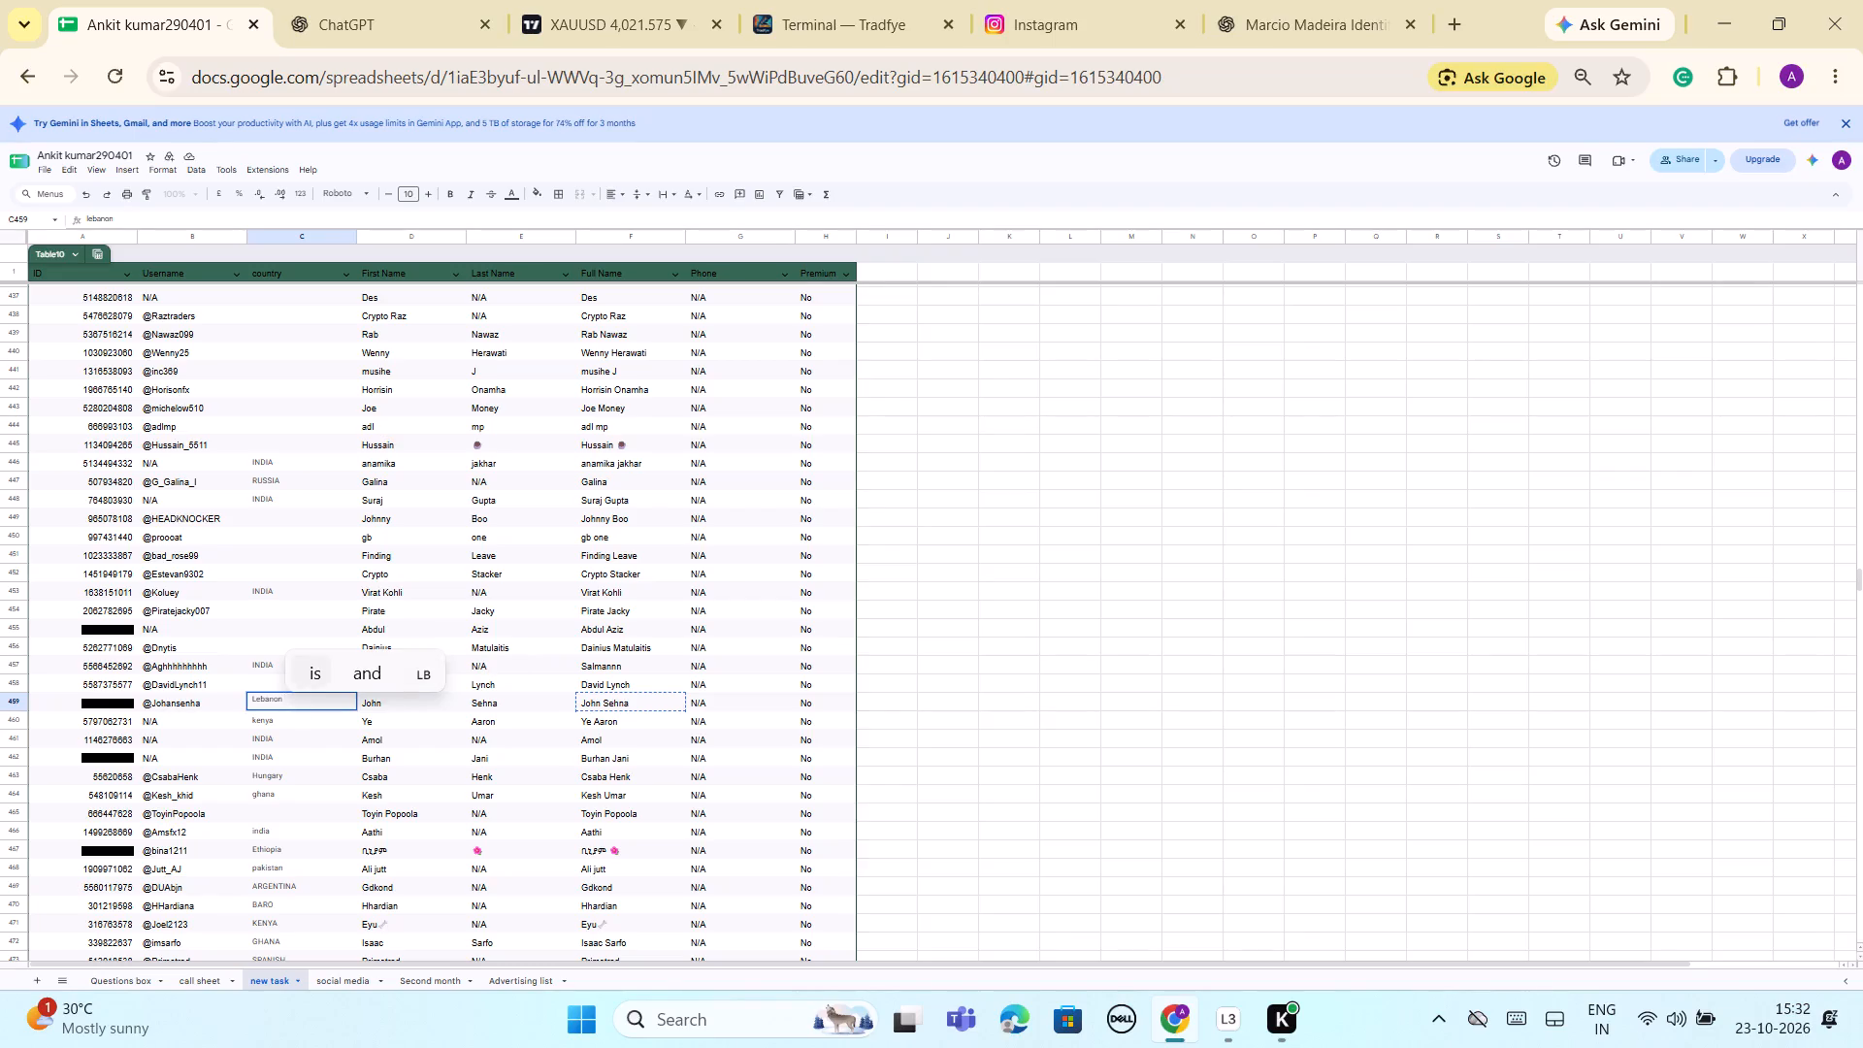
click(212, 677)
Copy the username from row 458 of the new task sheet and search Instagram for it.
click(187, 685)
right_click(187, 685)
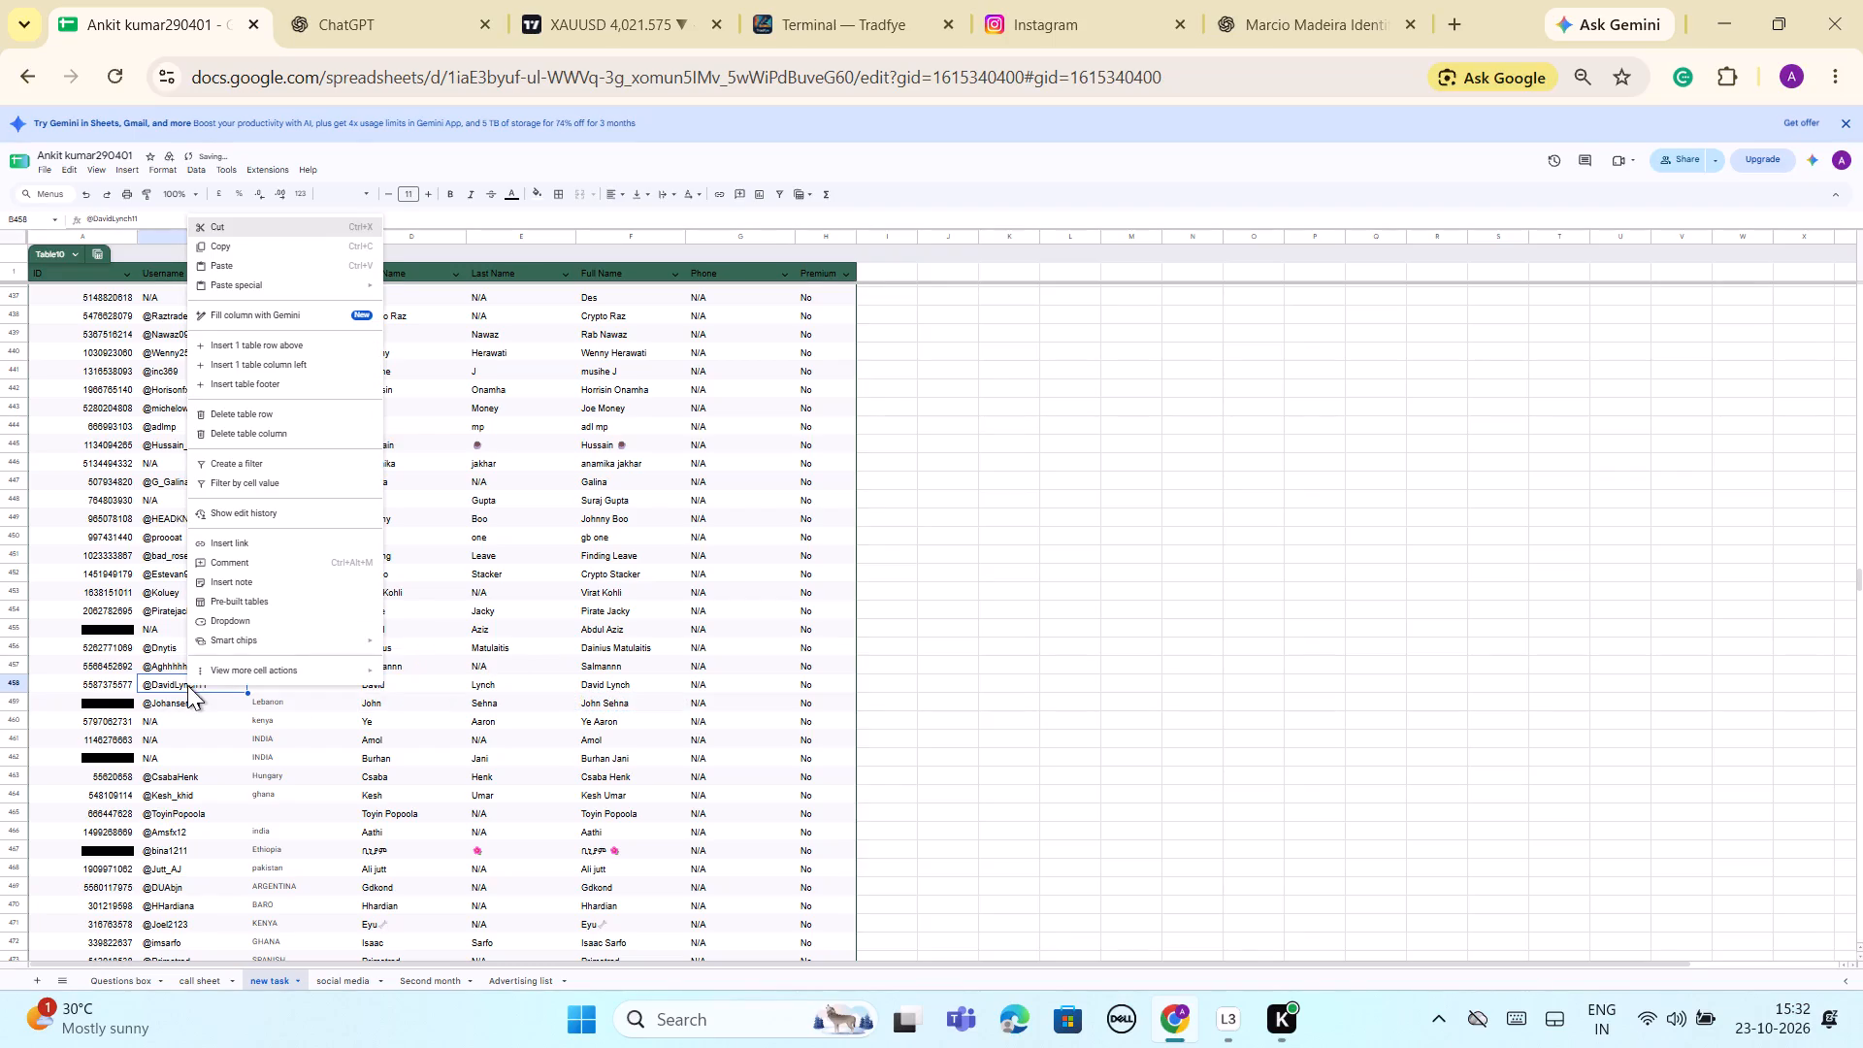
click(240, 245)
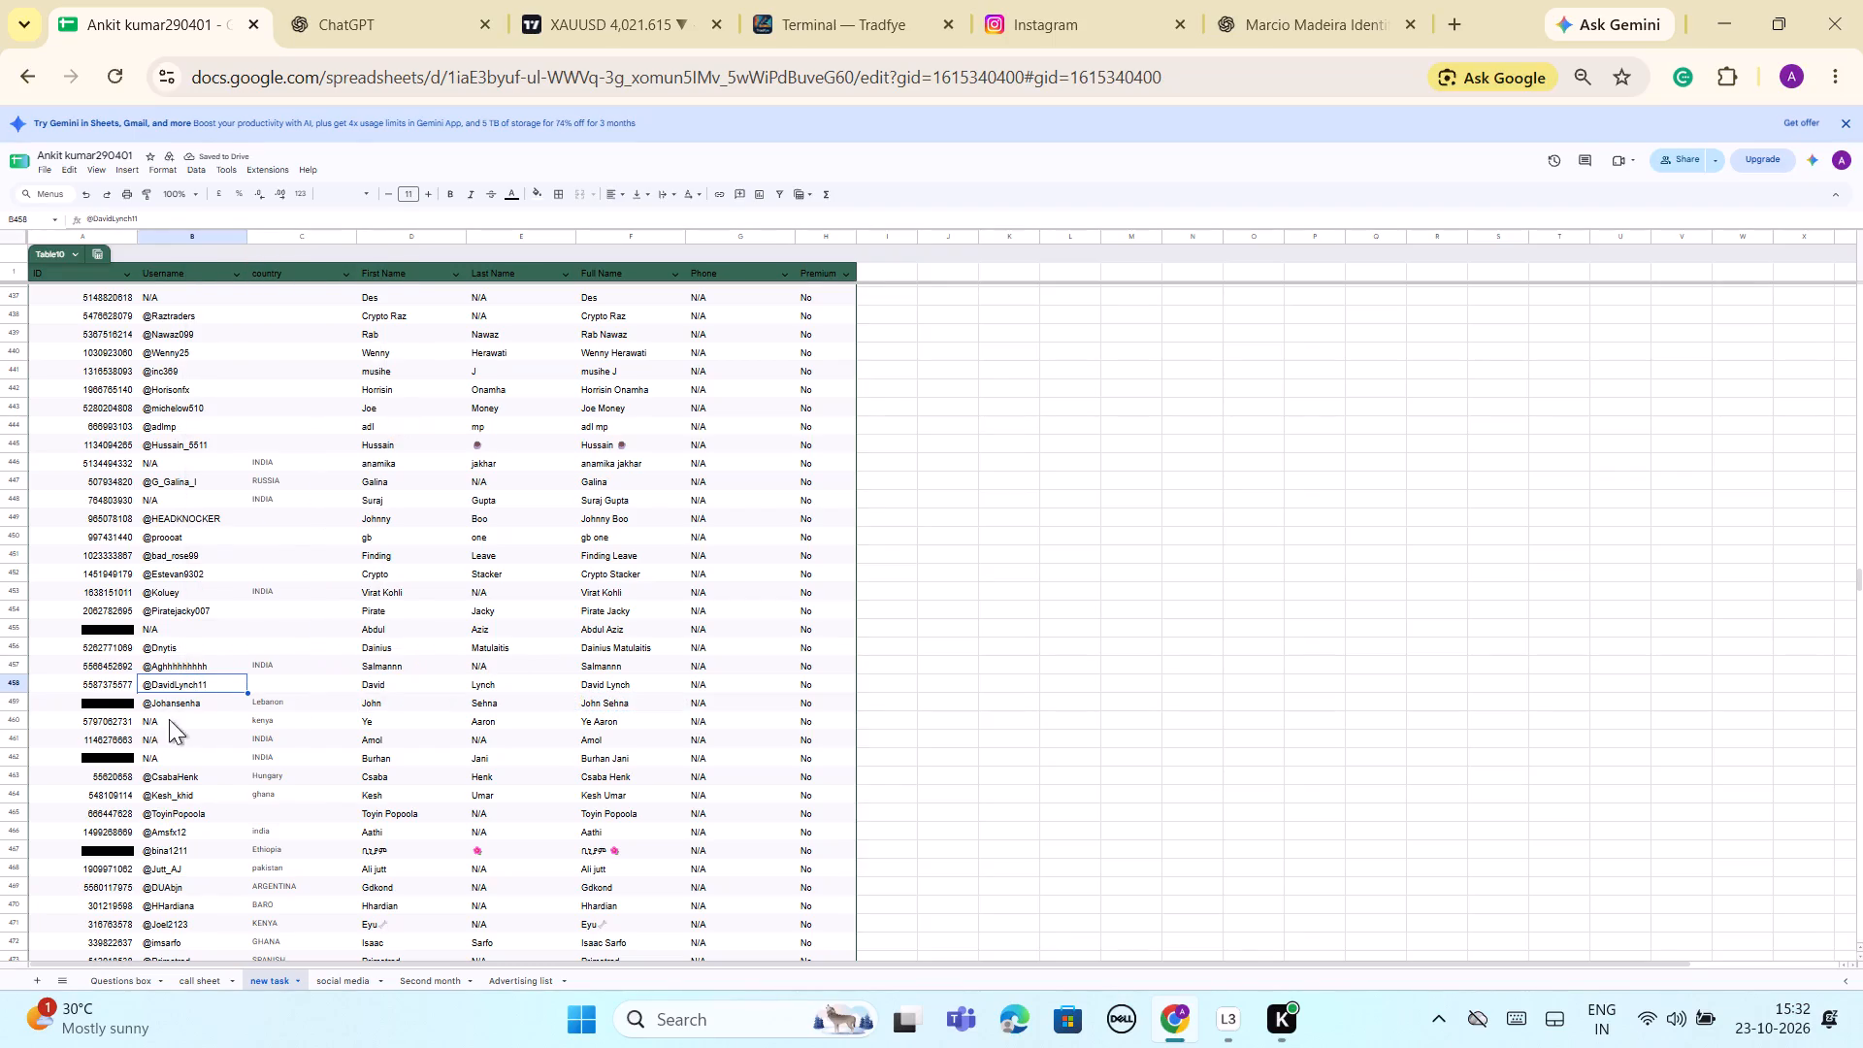
click(1131, 27)
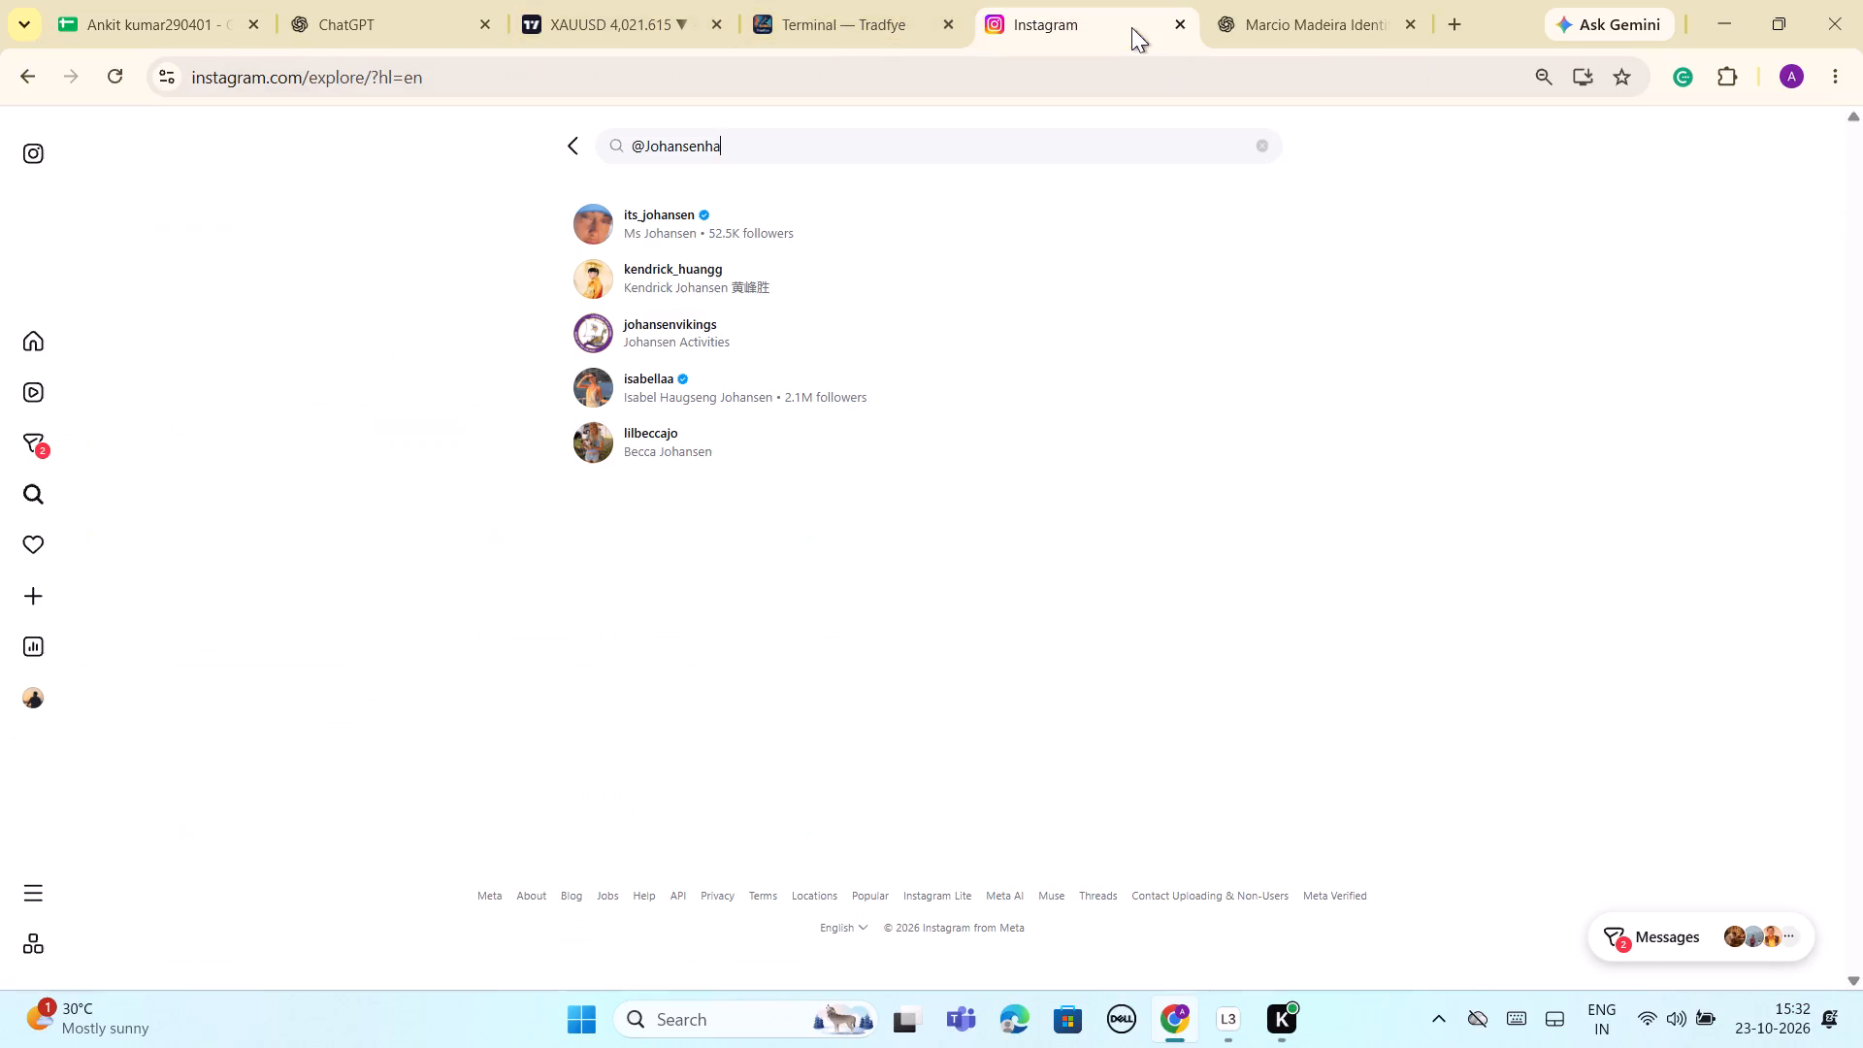
click(1266, 144)
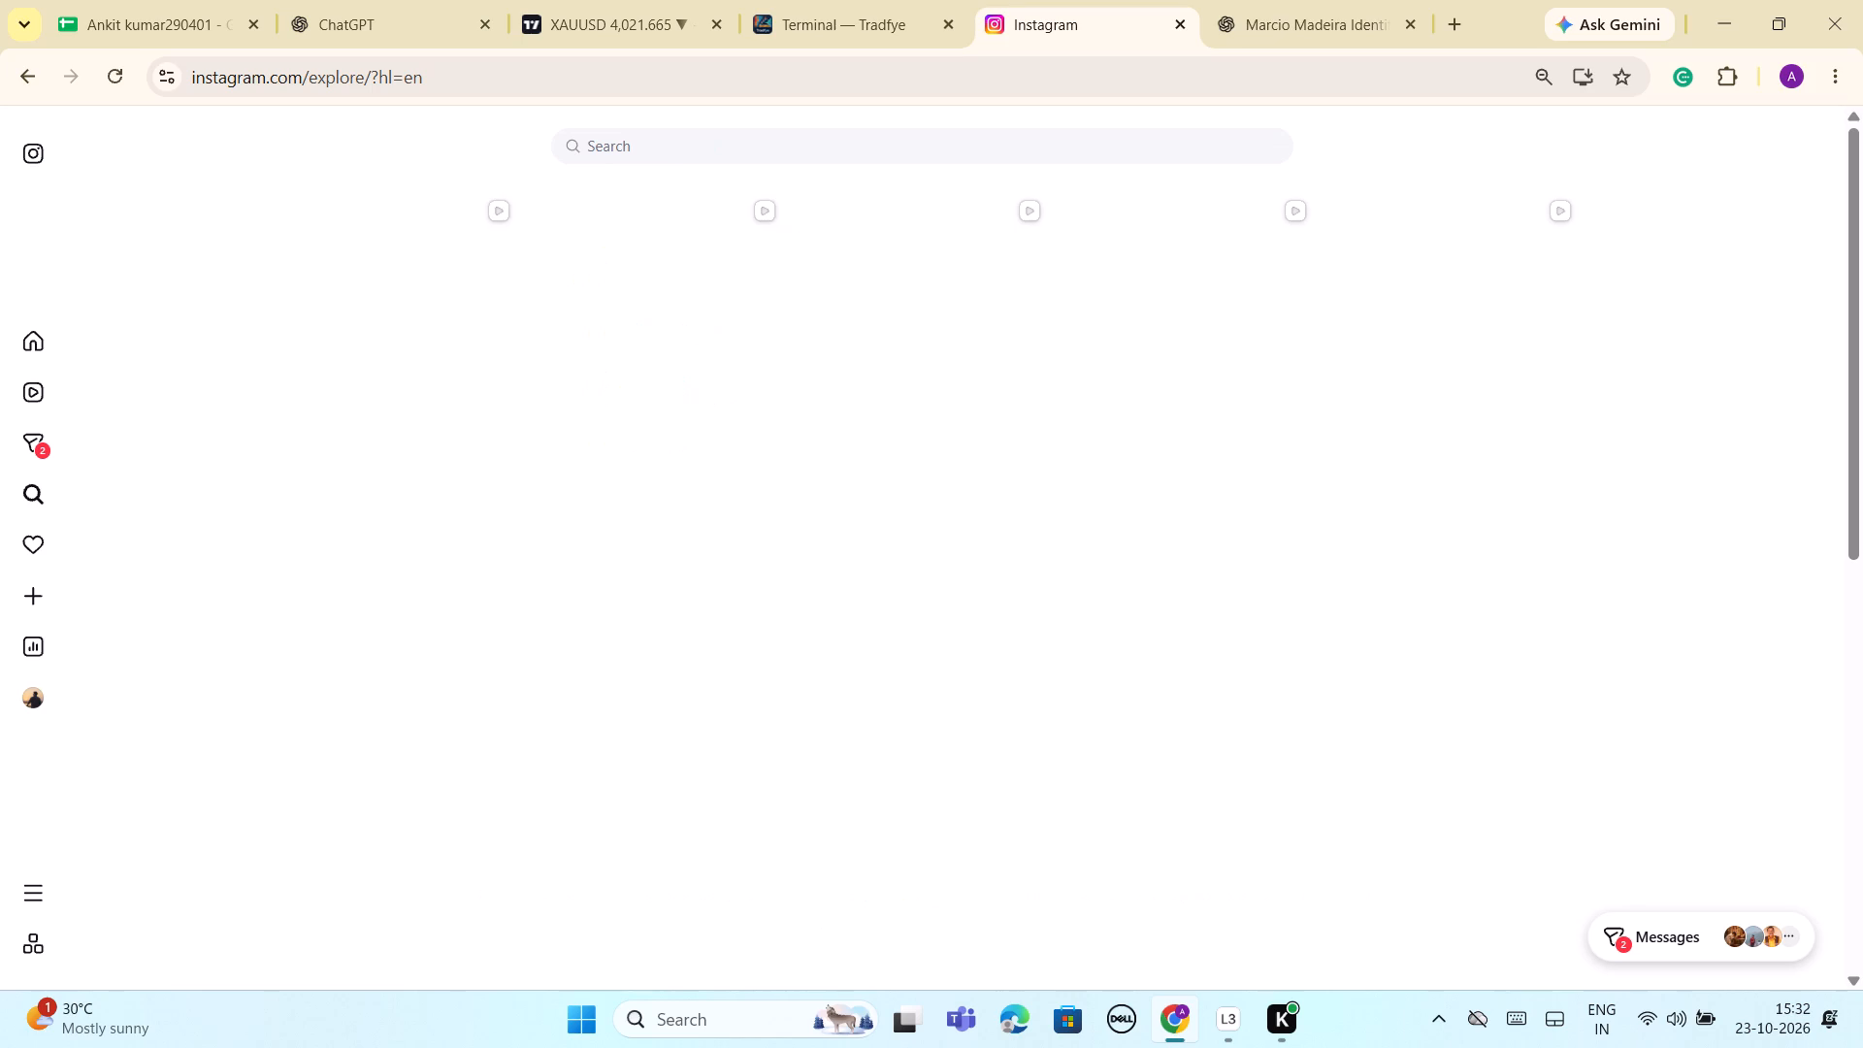
click(722, 161)
right_click(730, 146)
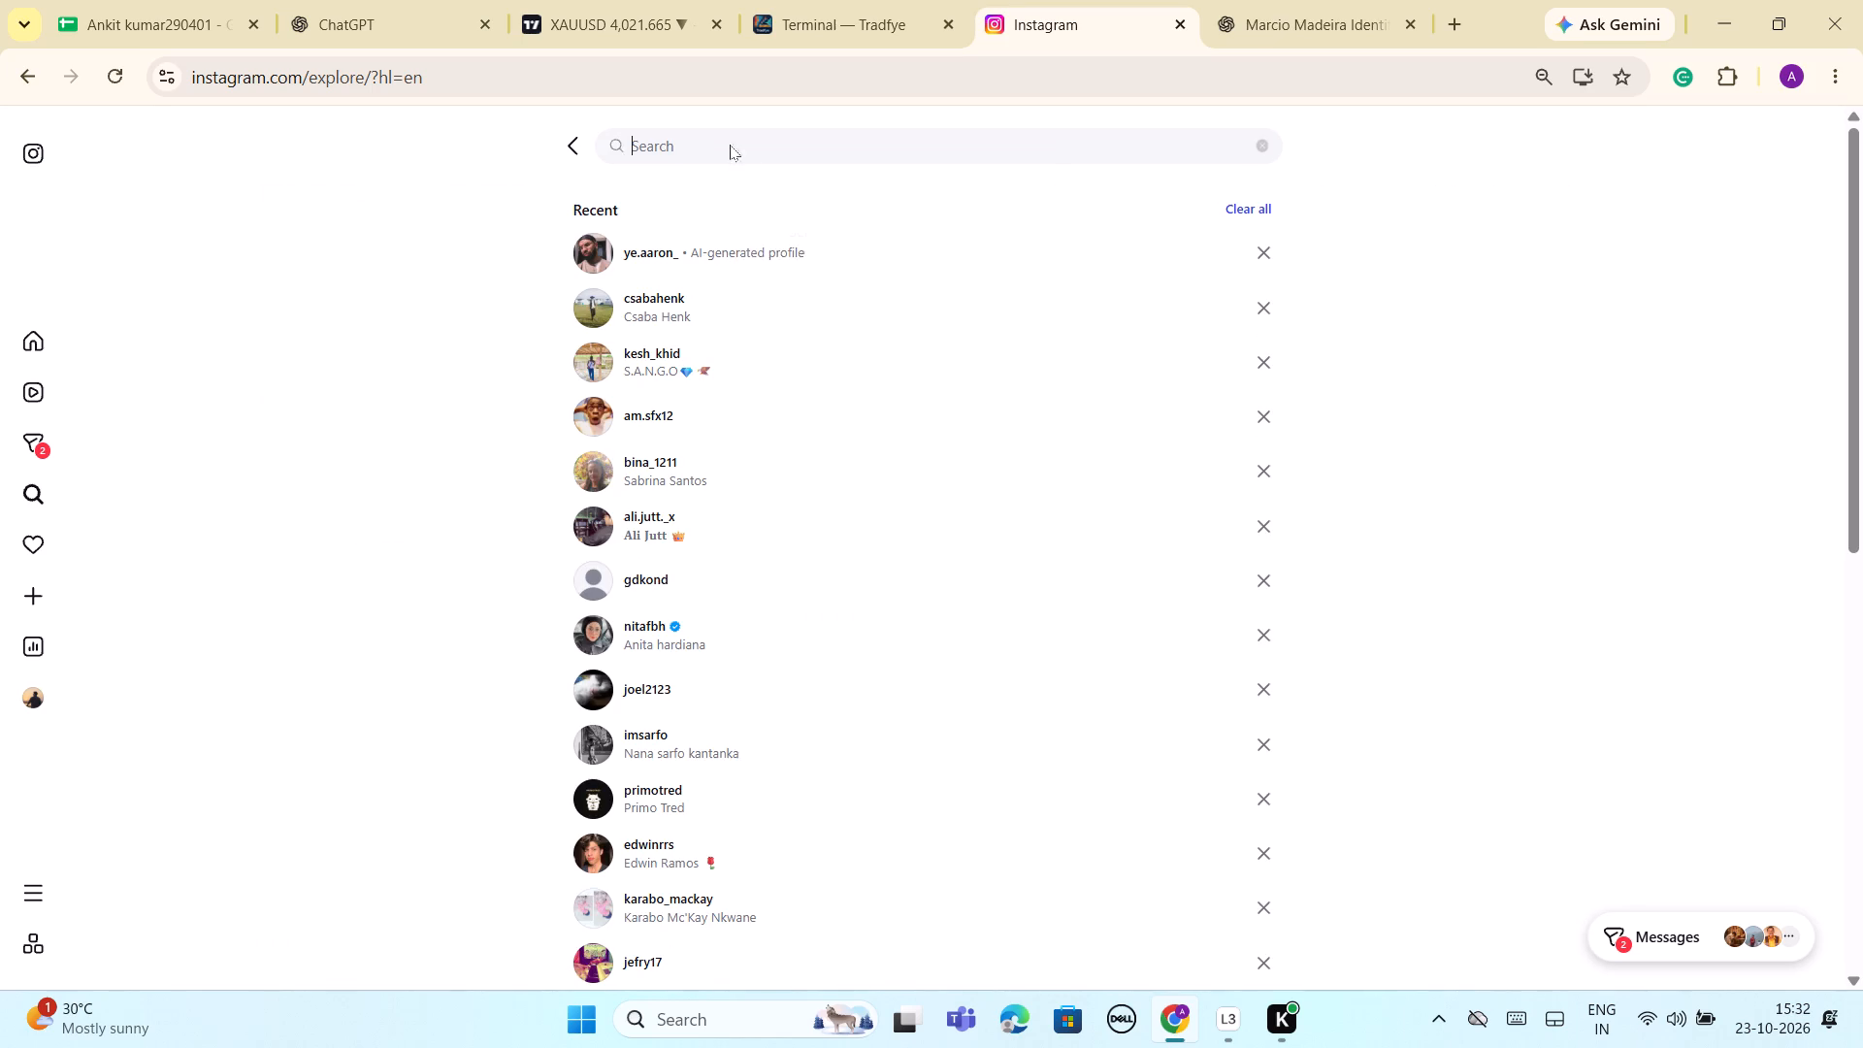
click(830, 436)
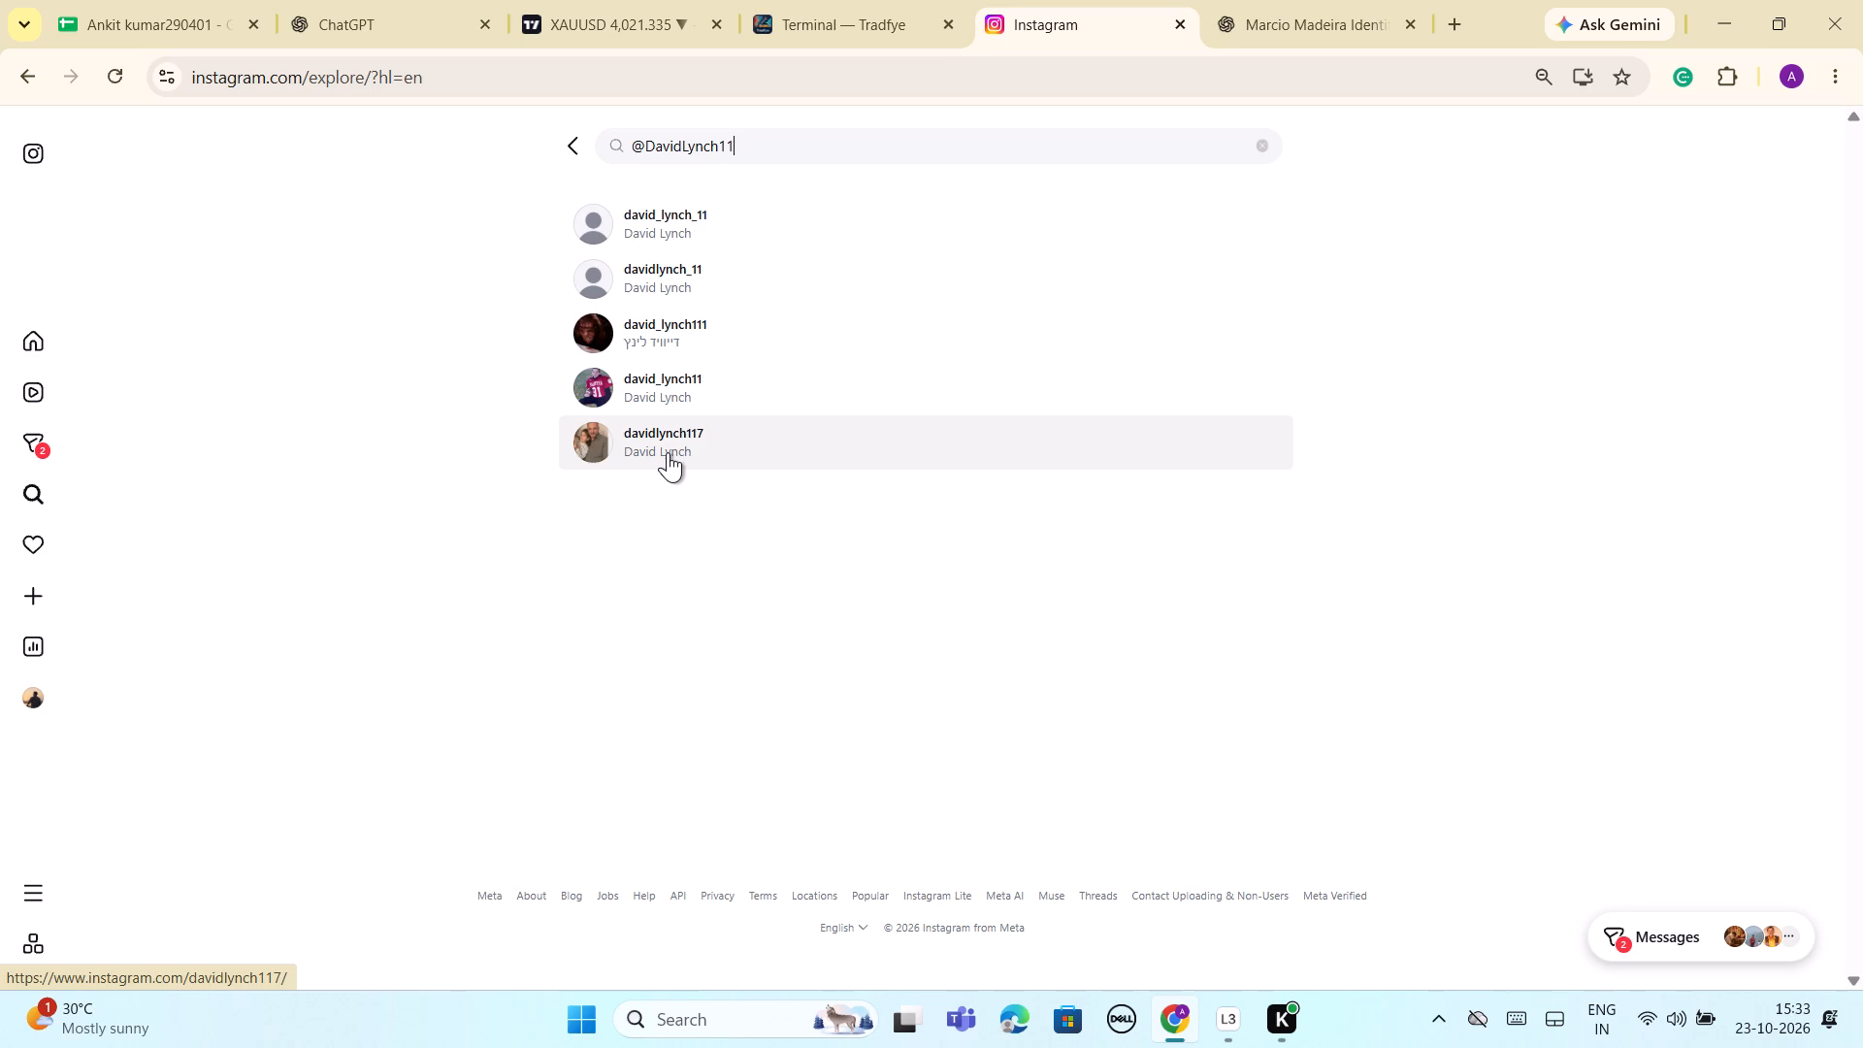
Open the second matching profile for the row 458 username and check its account information for a country.
click(667, 270)
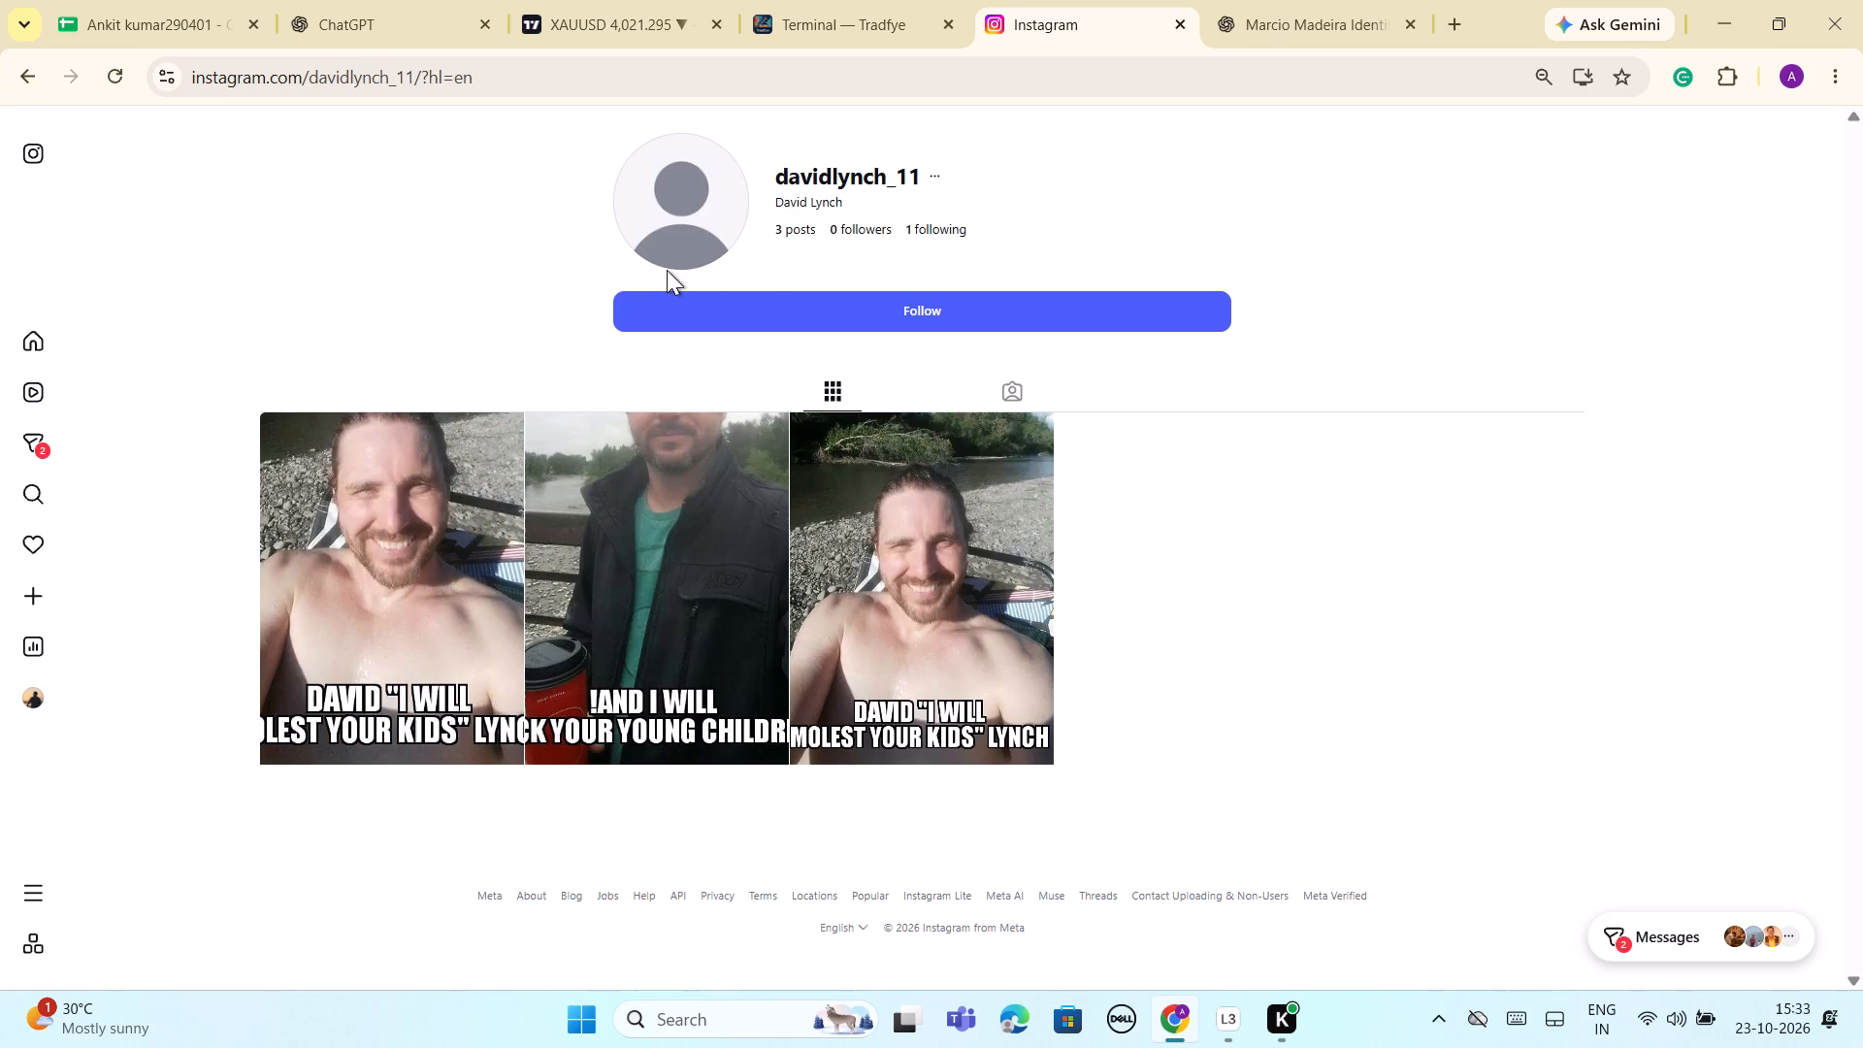
click(932, 174)
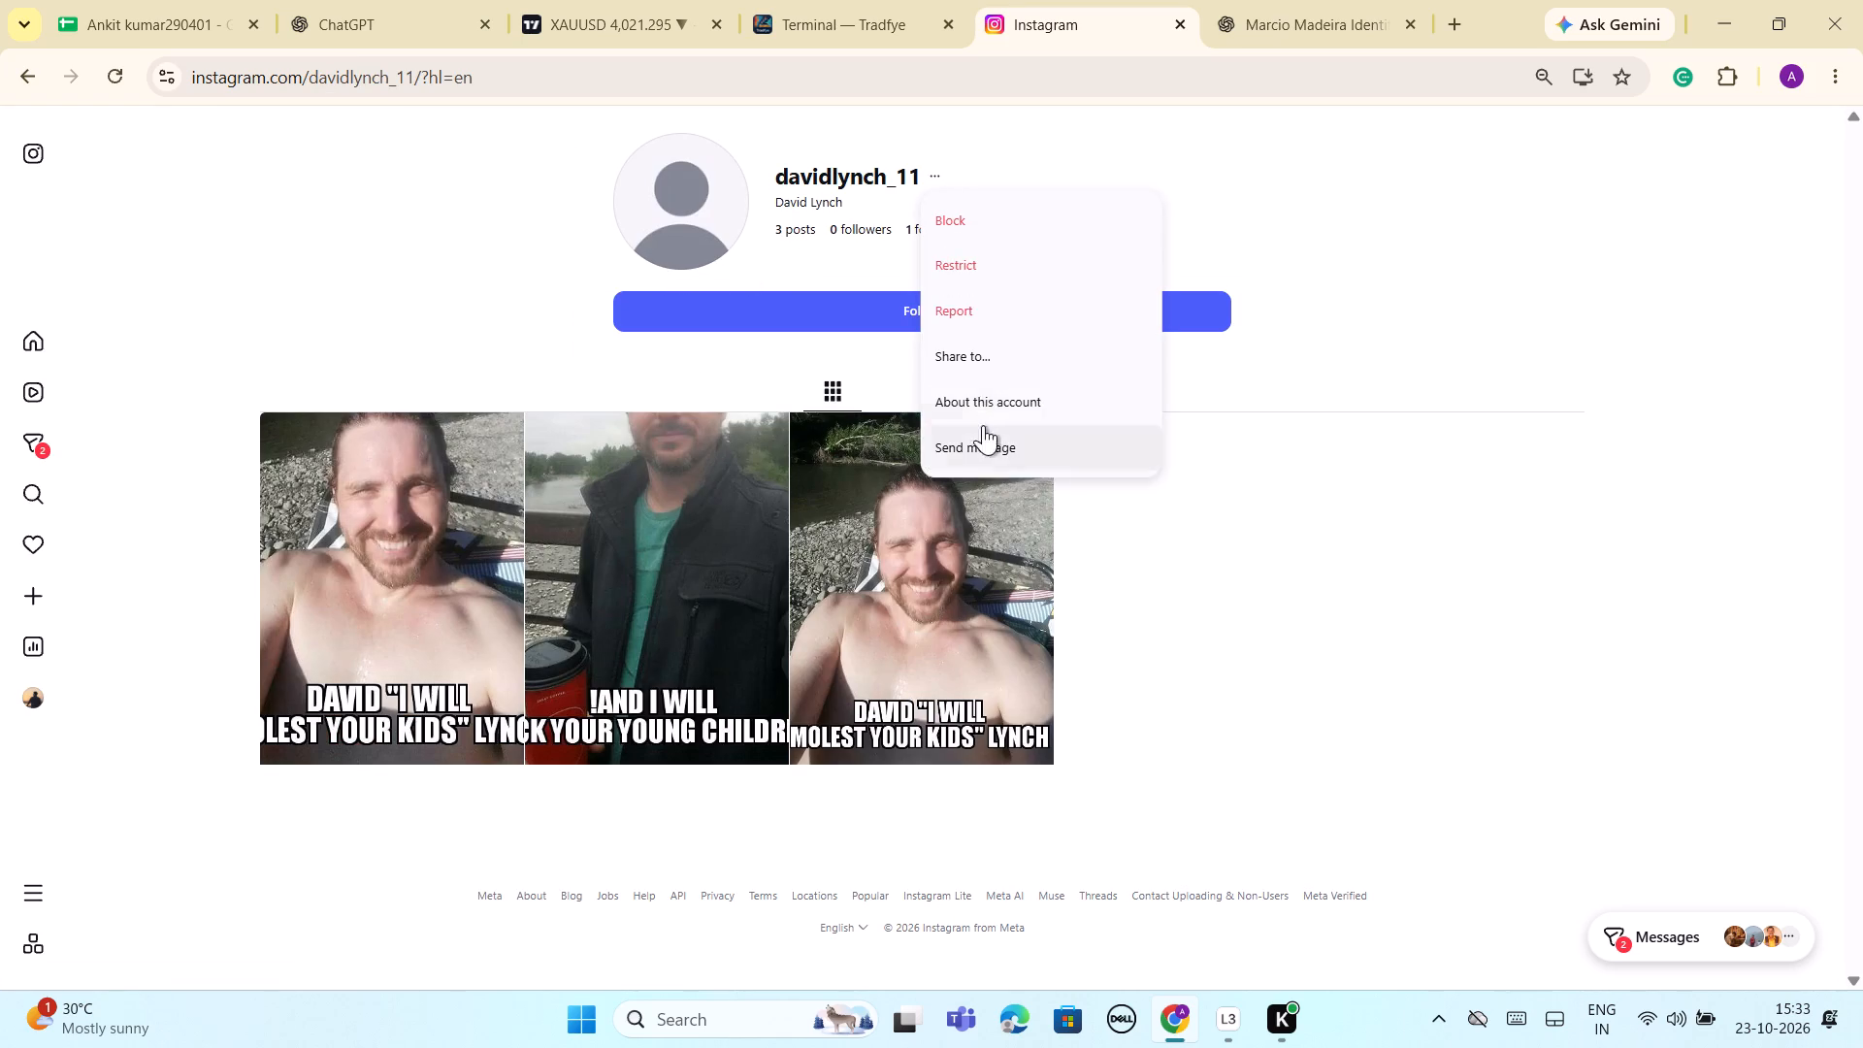
click(990, 396)
click(1276, 311)
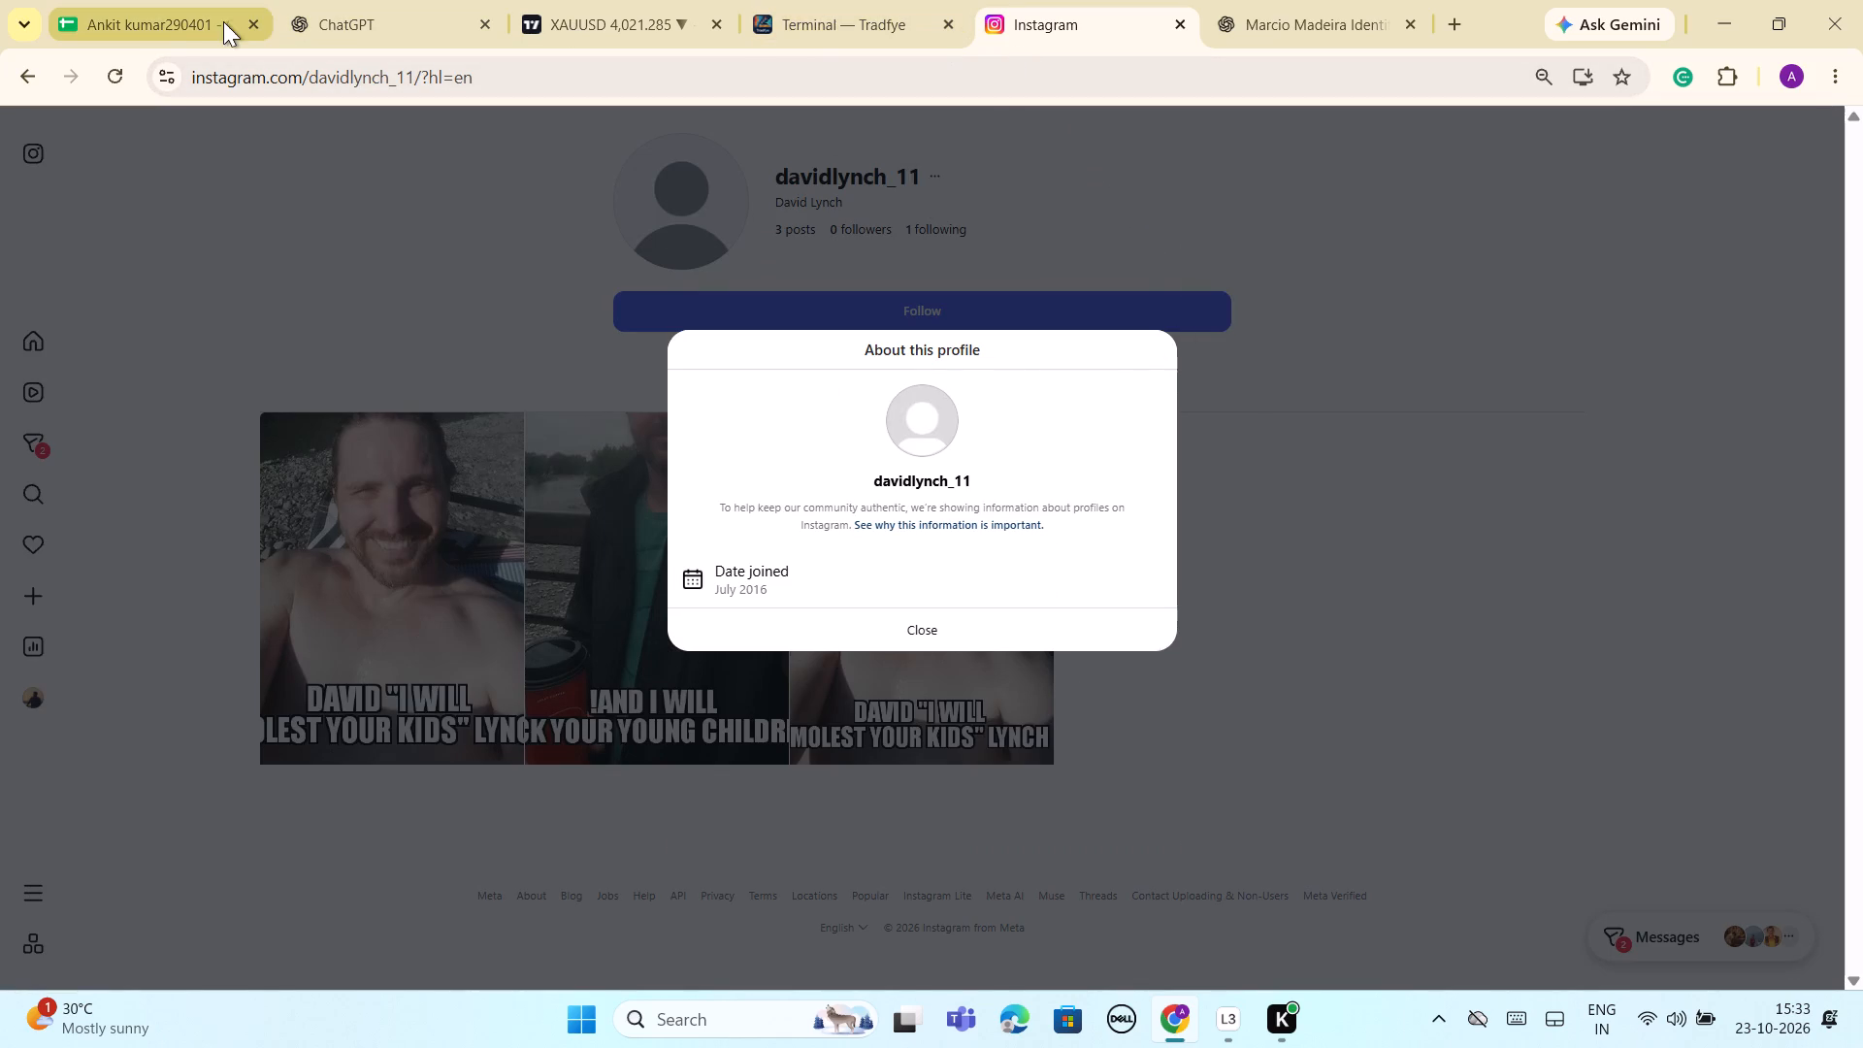
Copy the full name from row 458 of the spreadsheet and search Instagram for that name.
click(170, 24)
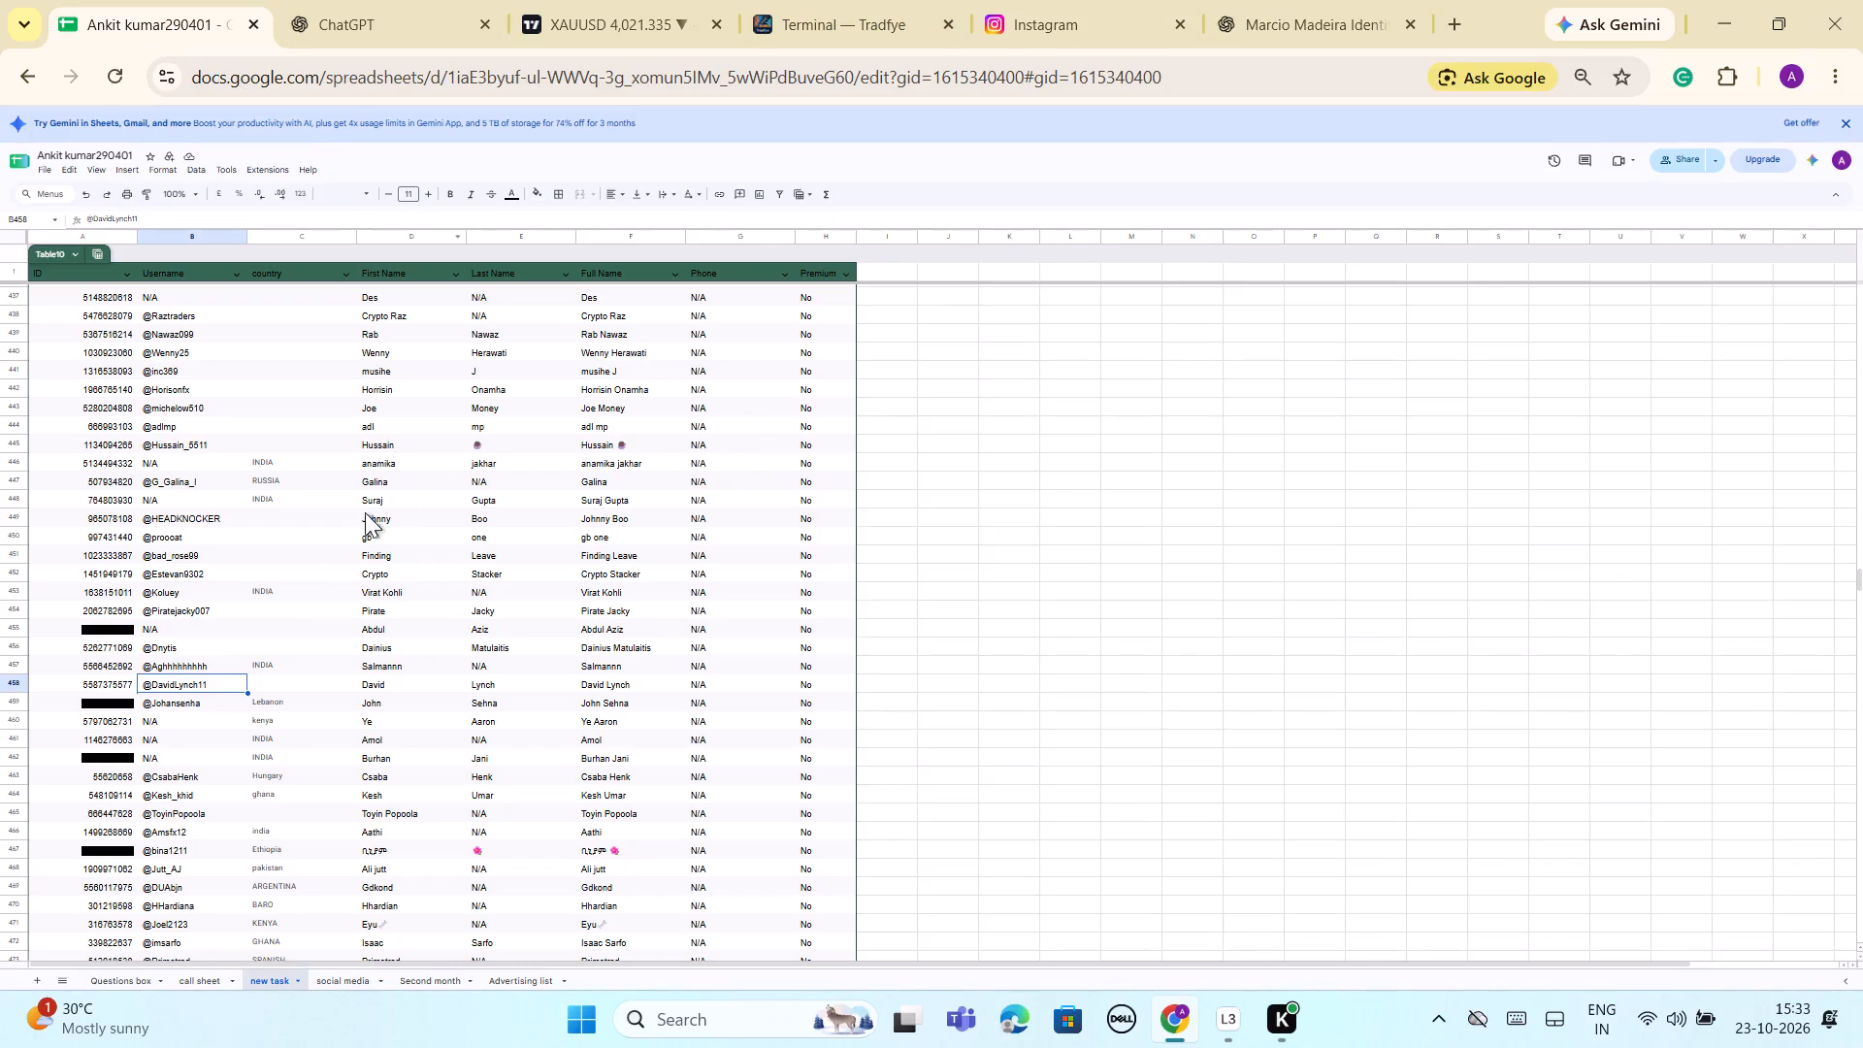
right_click(608, 688)
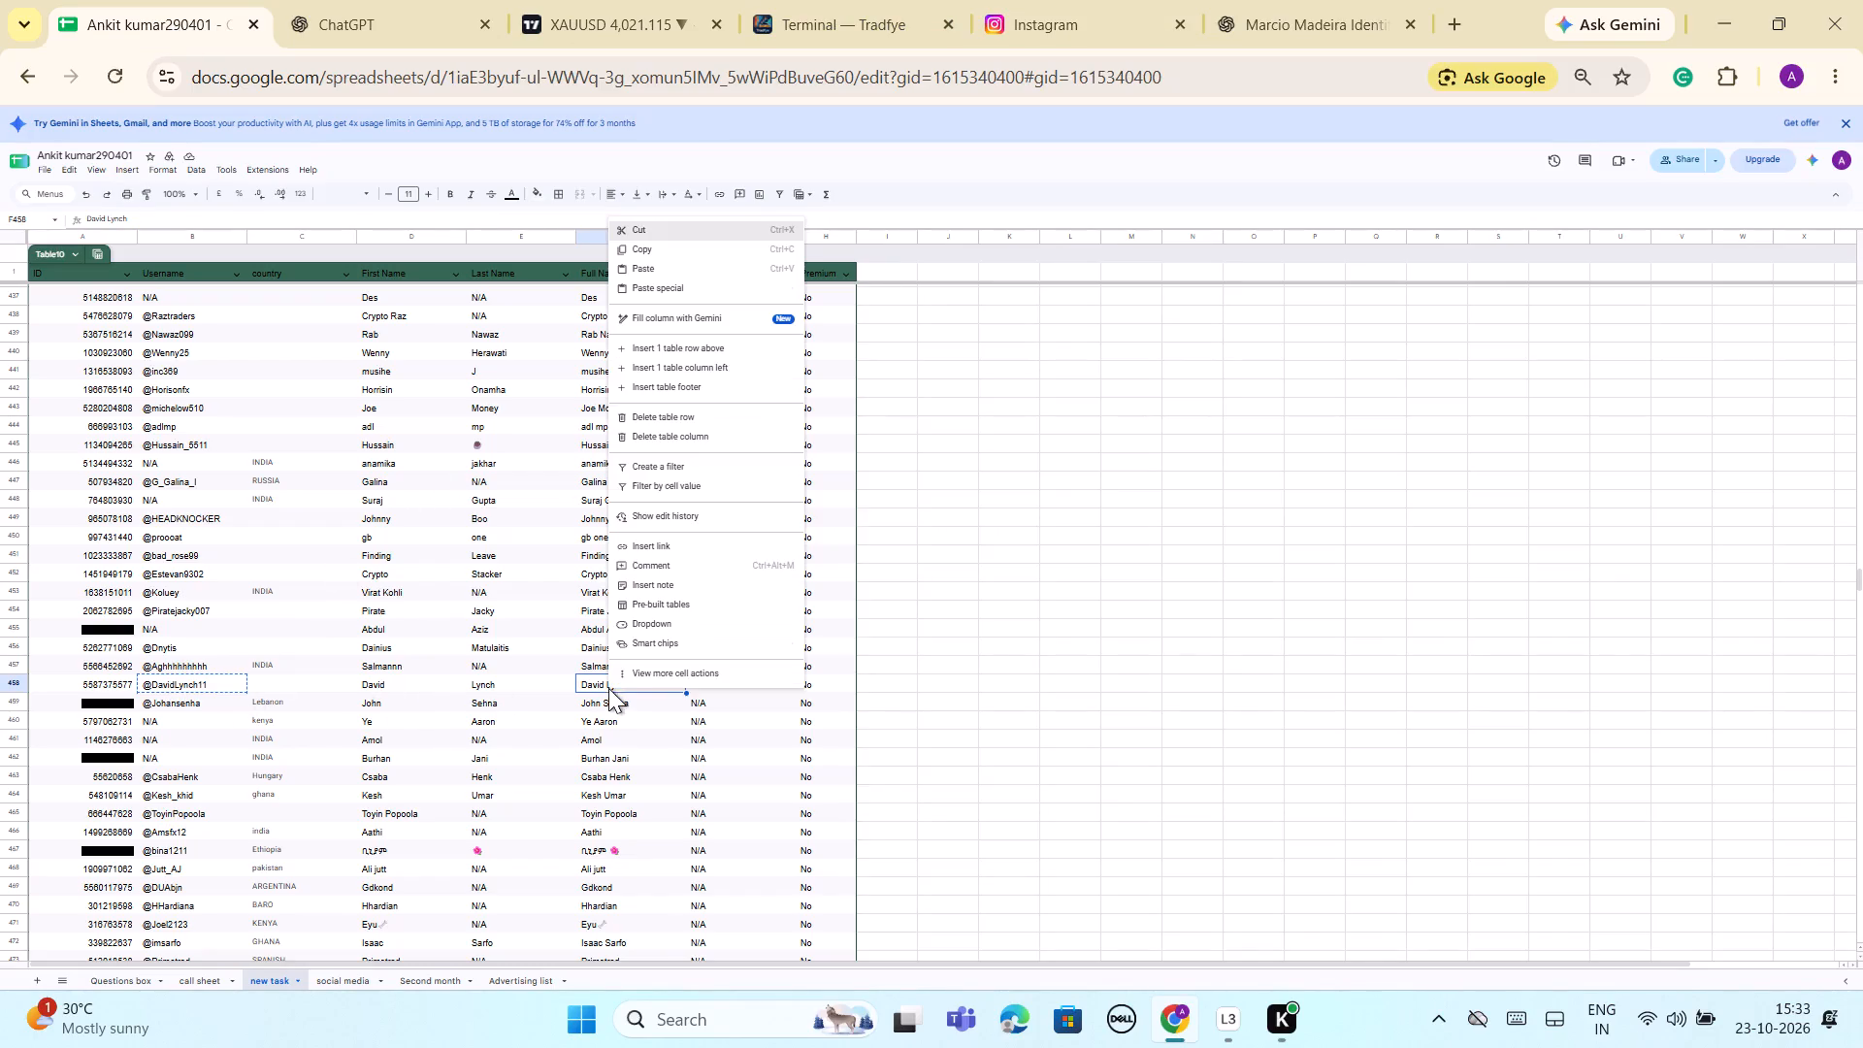
click(664, 245)
click(1089, 16)
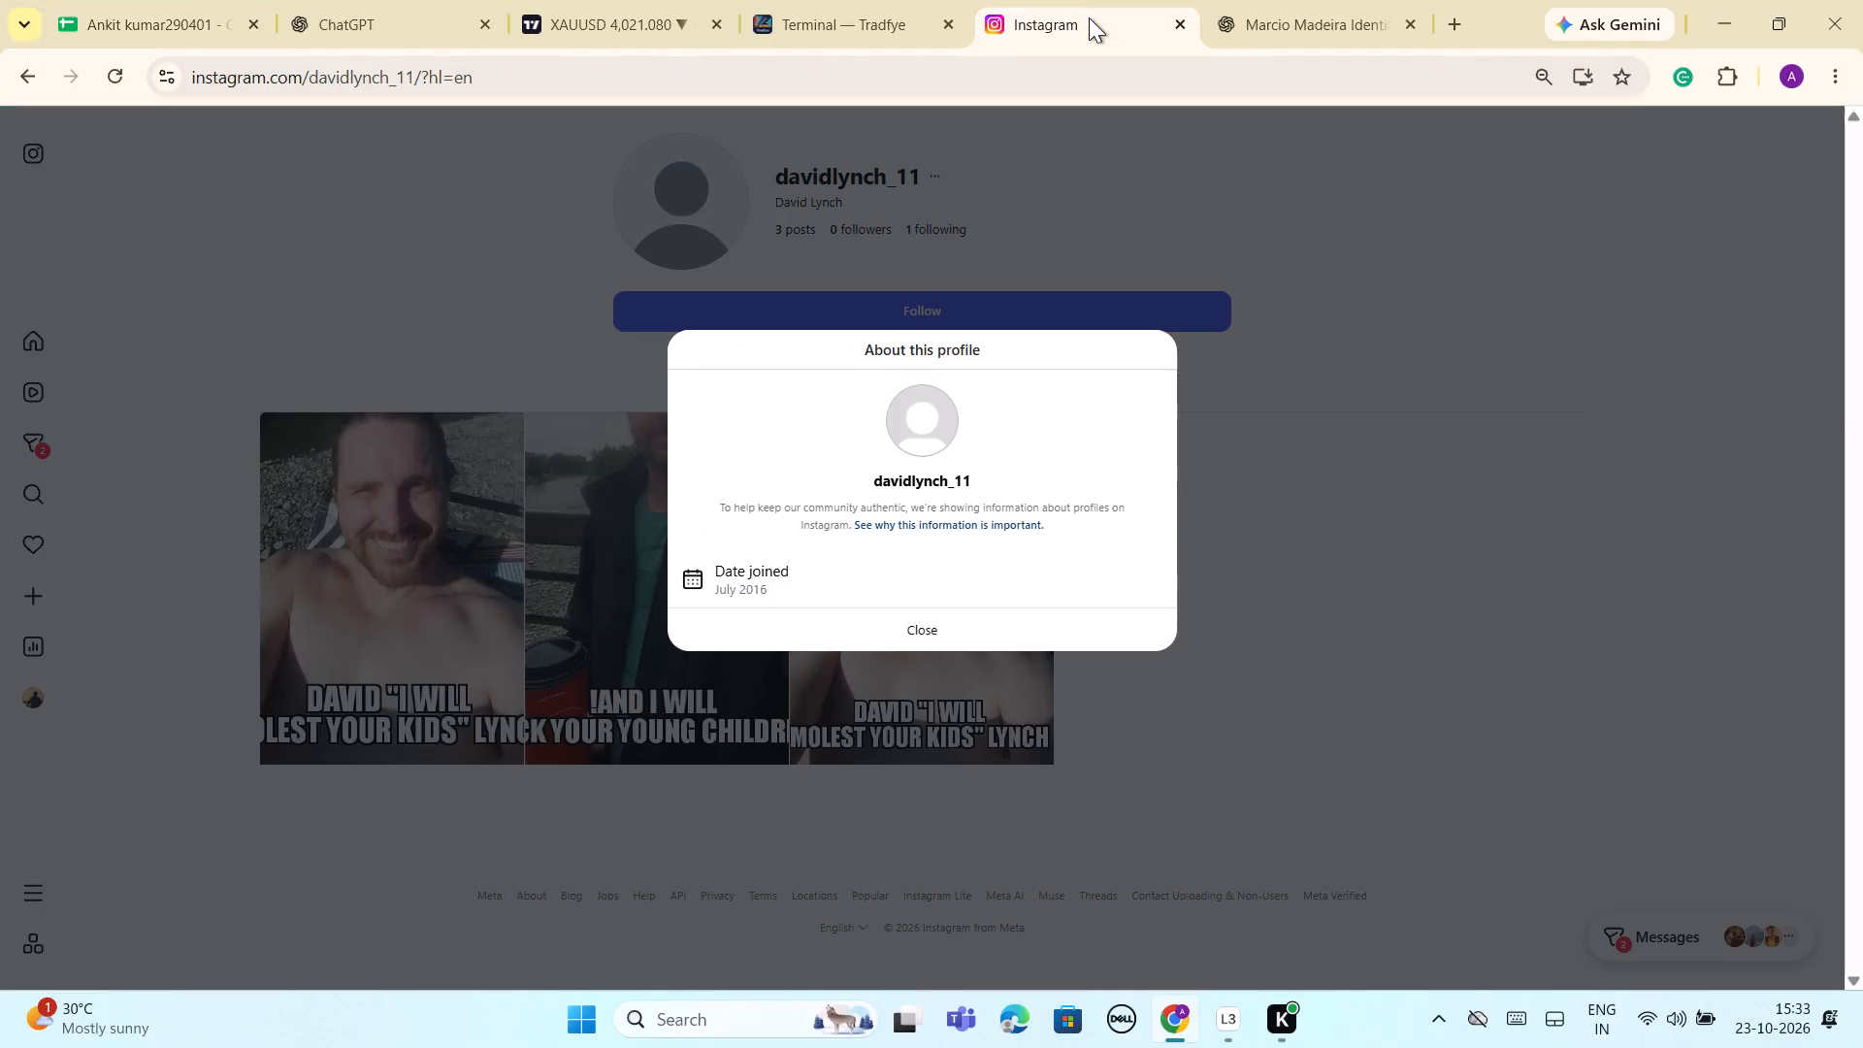
click(903, 629)
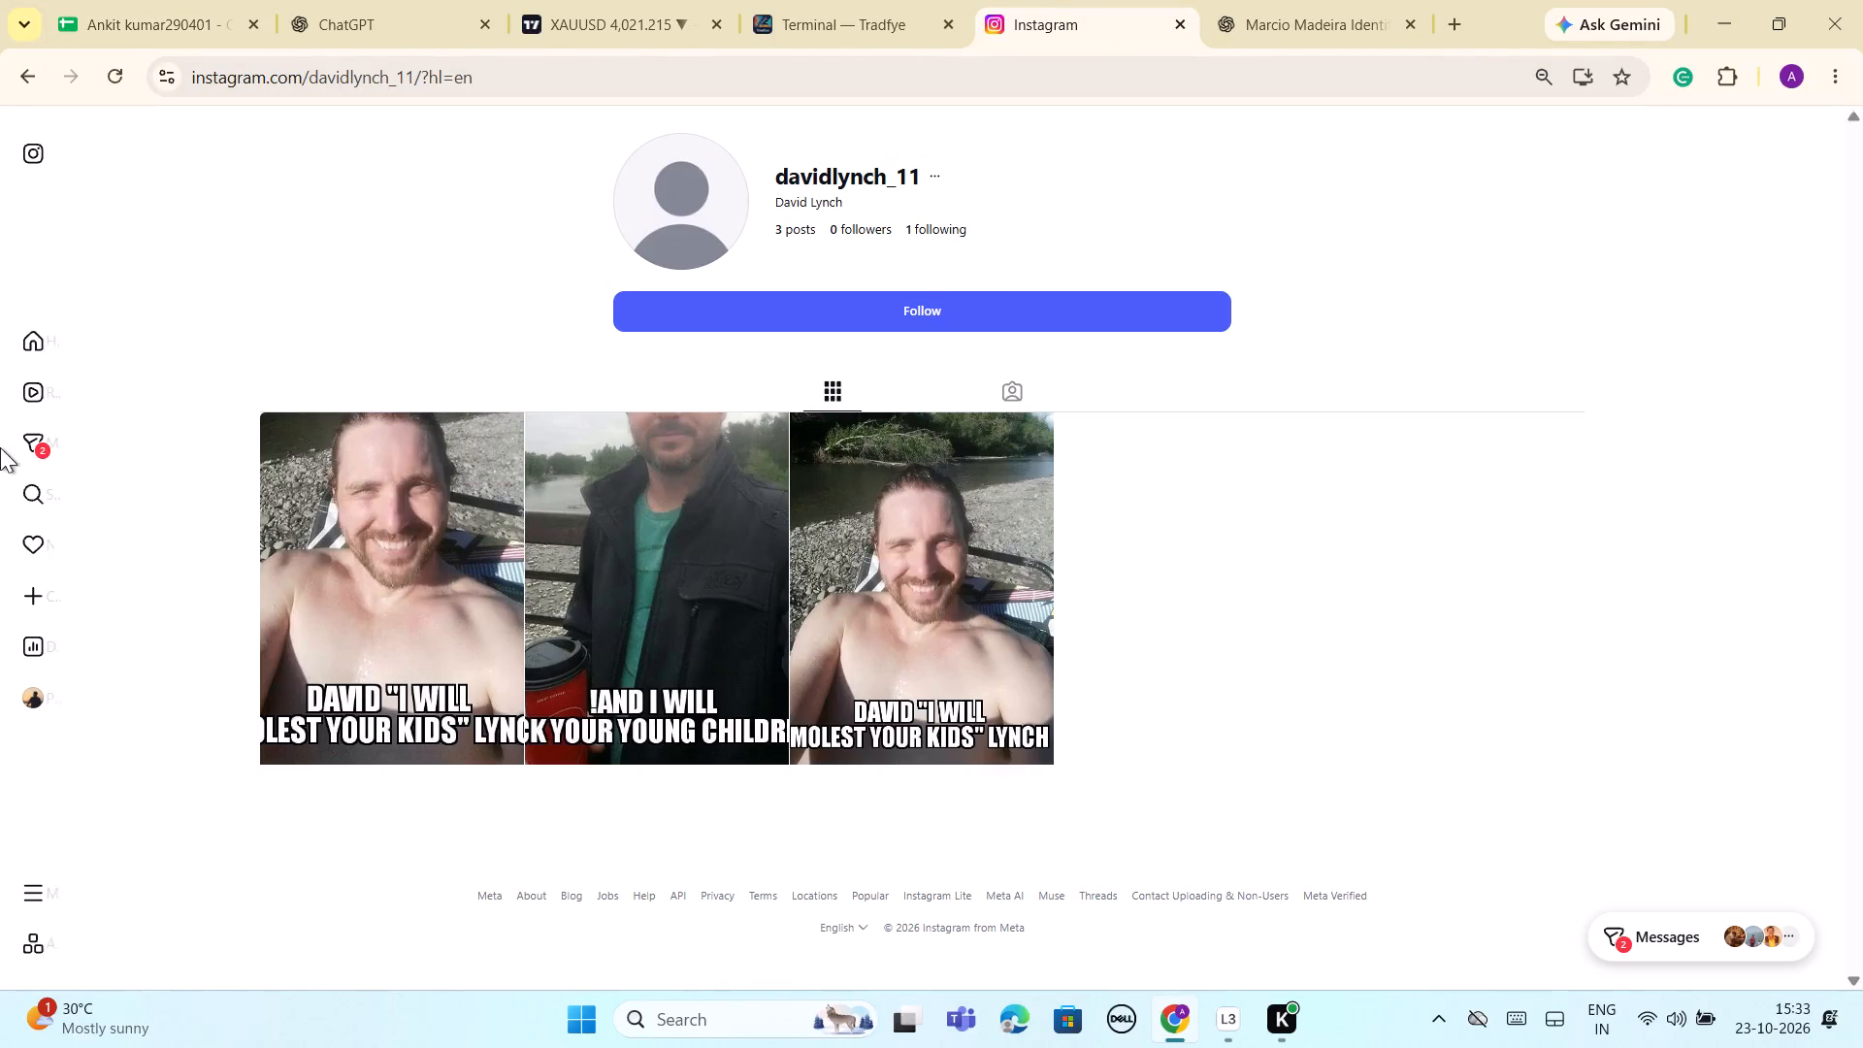
click(20, 487)
click(679, 131)
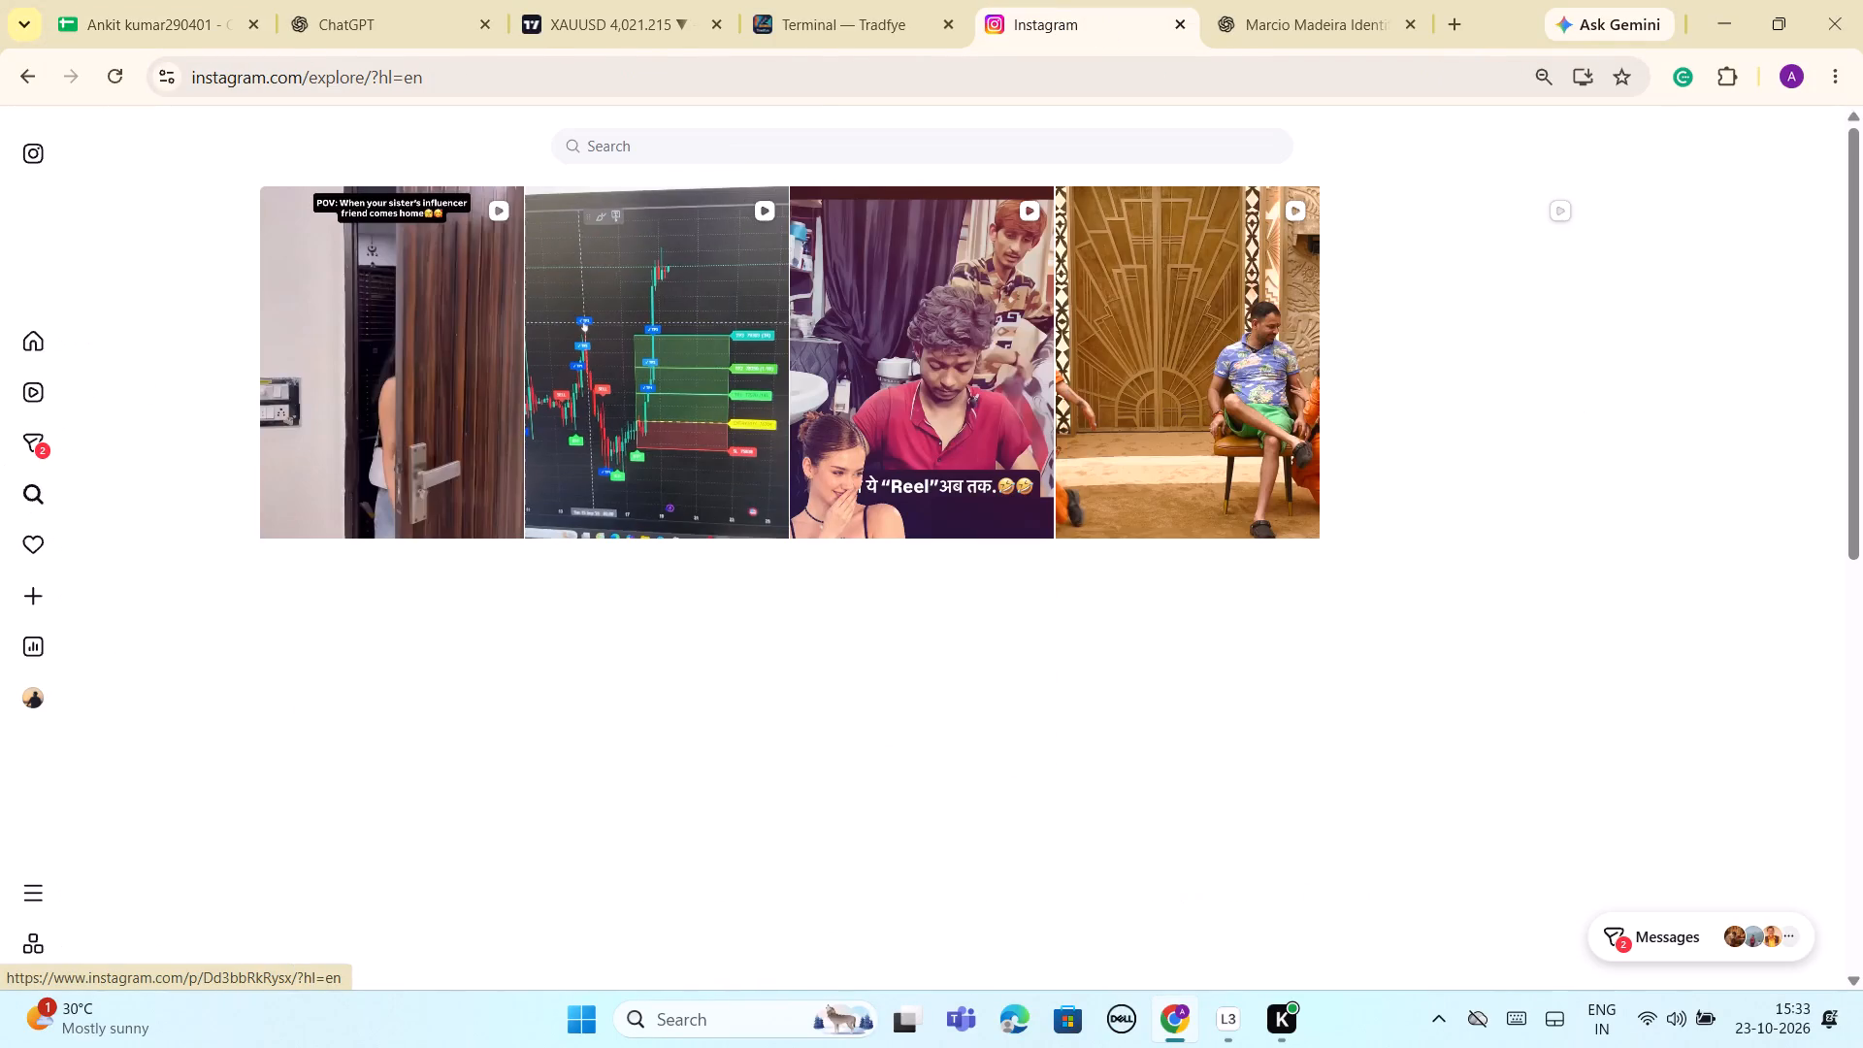
right_click(679, 136)
click(754, 430)
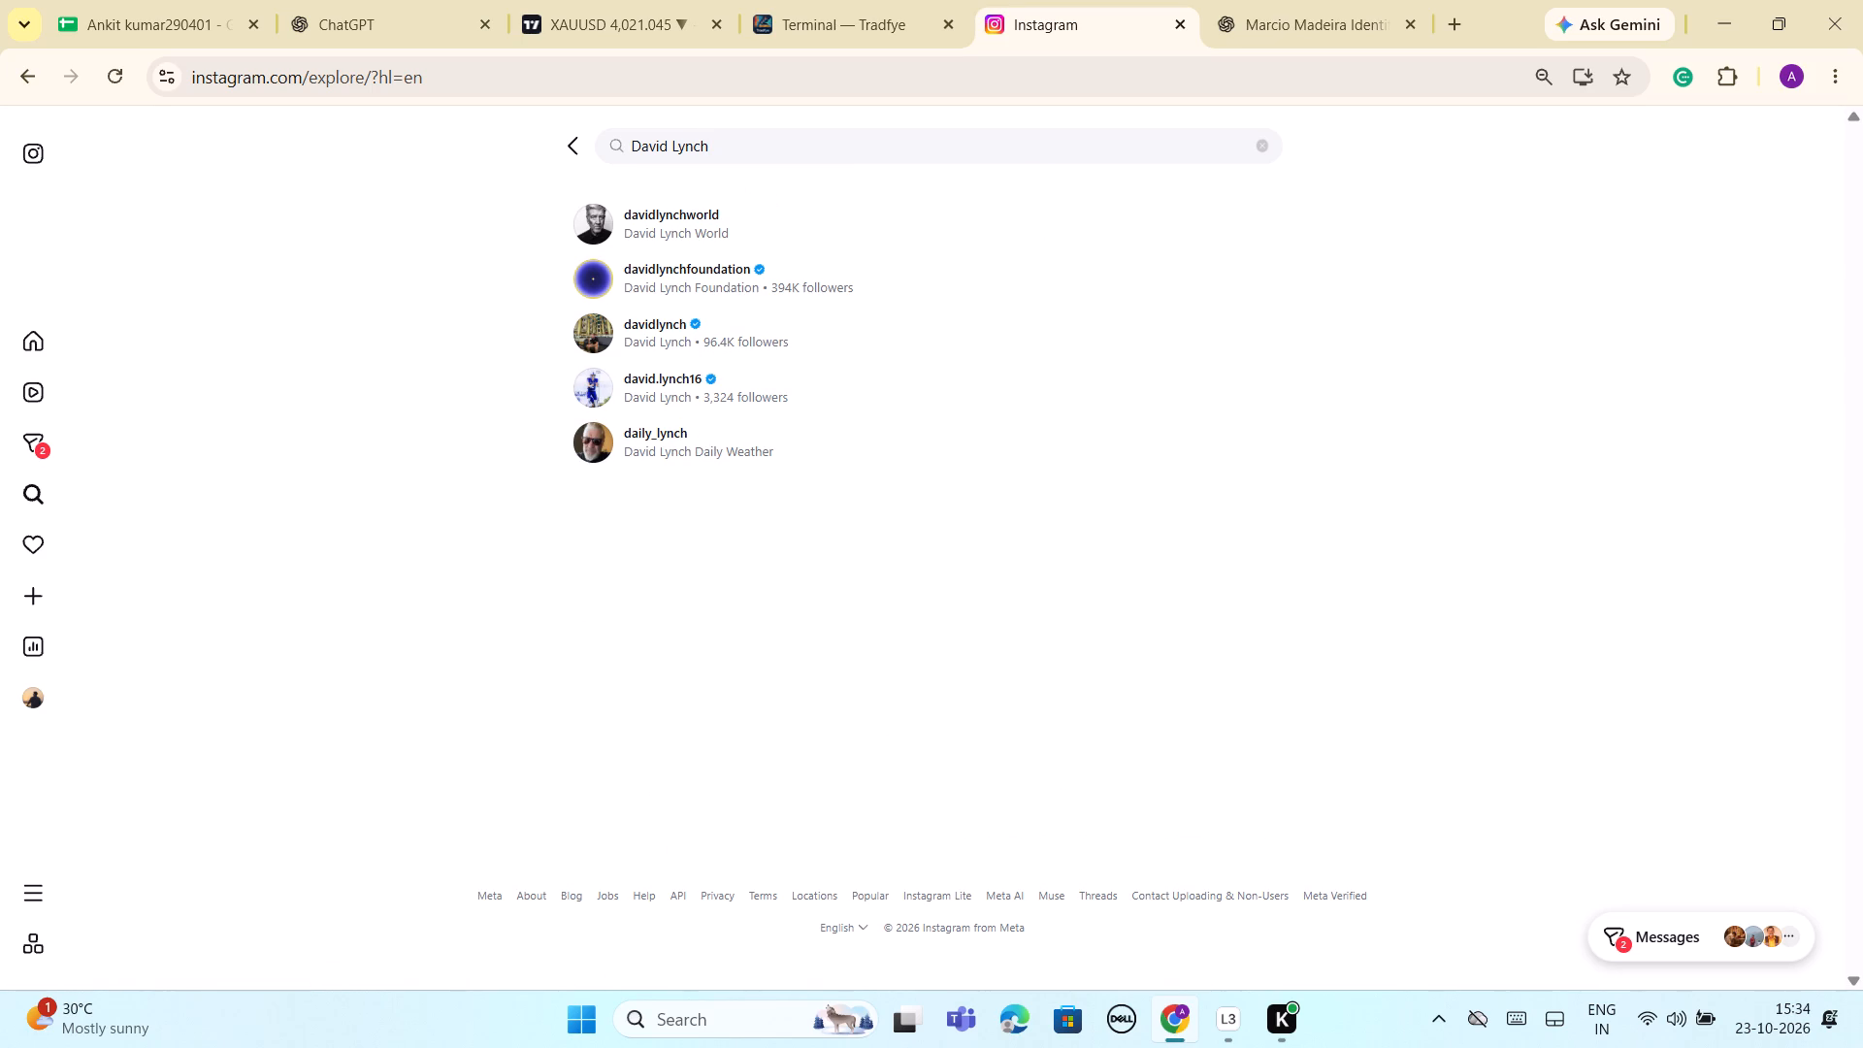
Copy the row 458 username from the spreadsheet again and repeat the Instagram search with it.
click(166, 20)
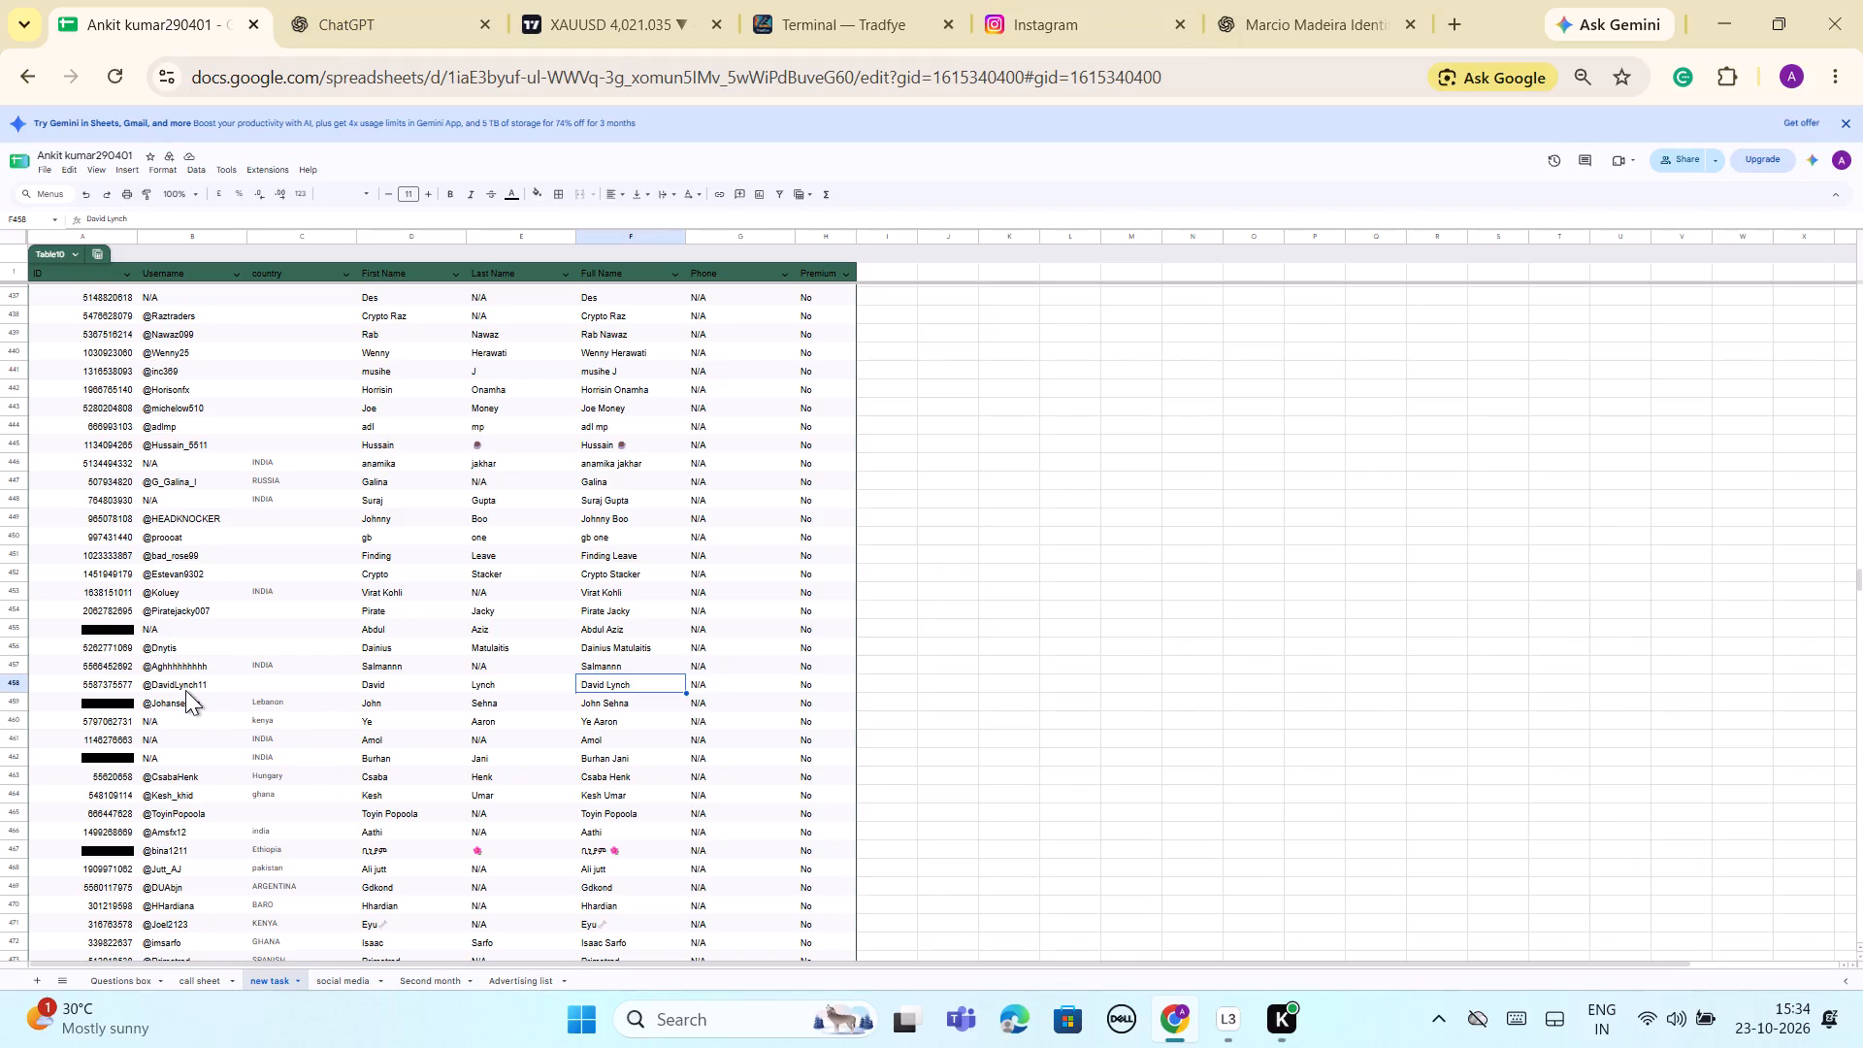
click(185, 690)
right_click(182, 691)
click(256, 254)
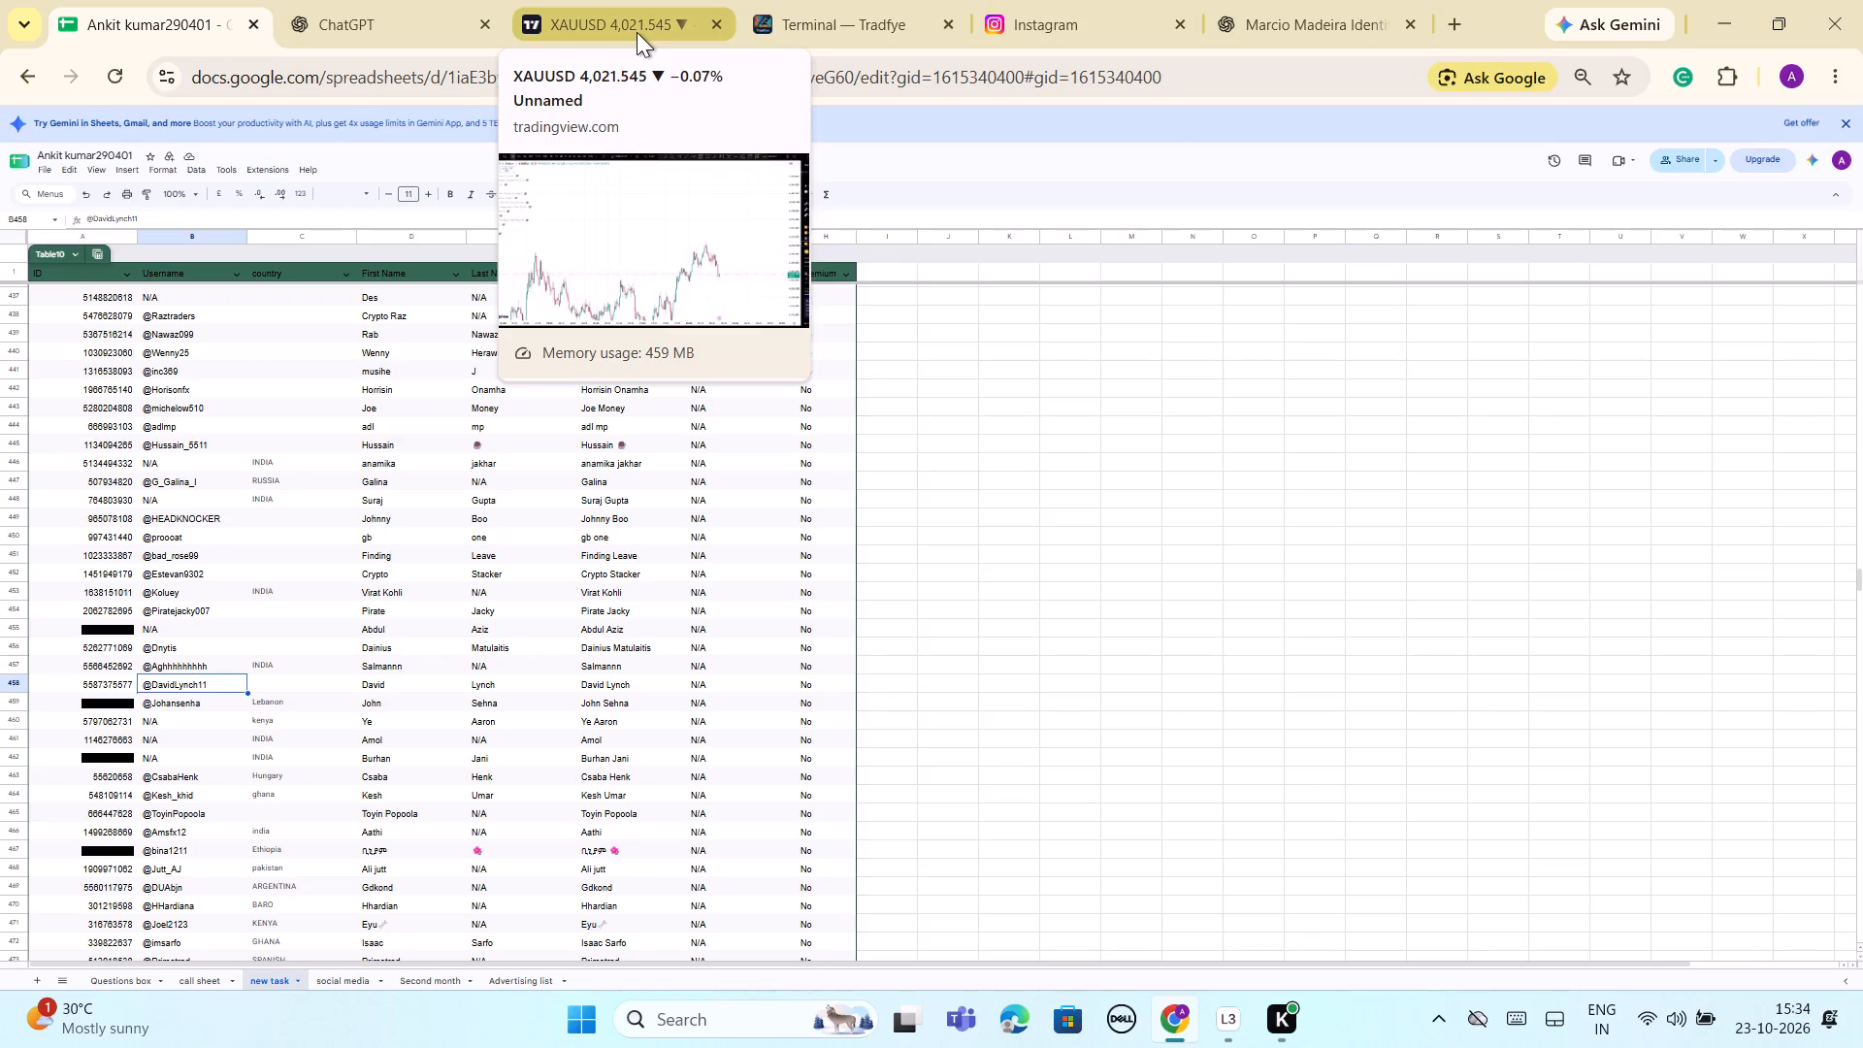
click(1072, 4)
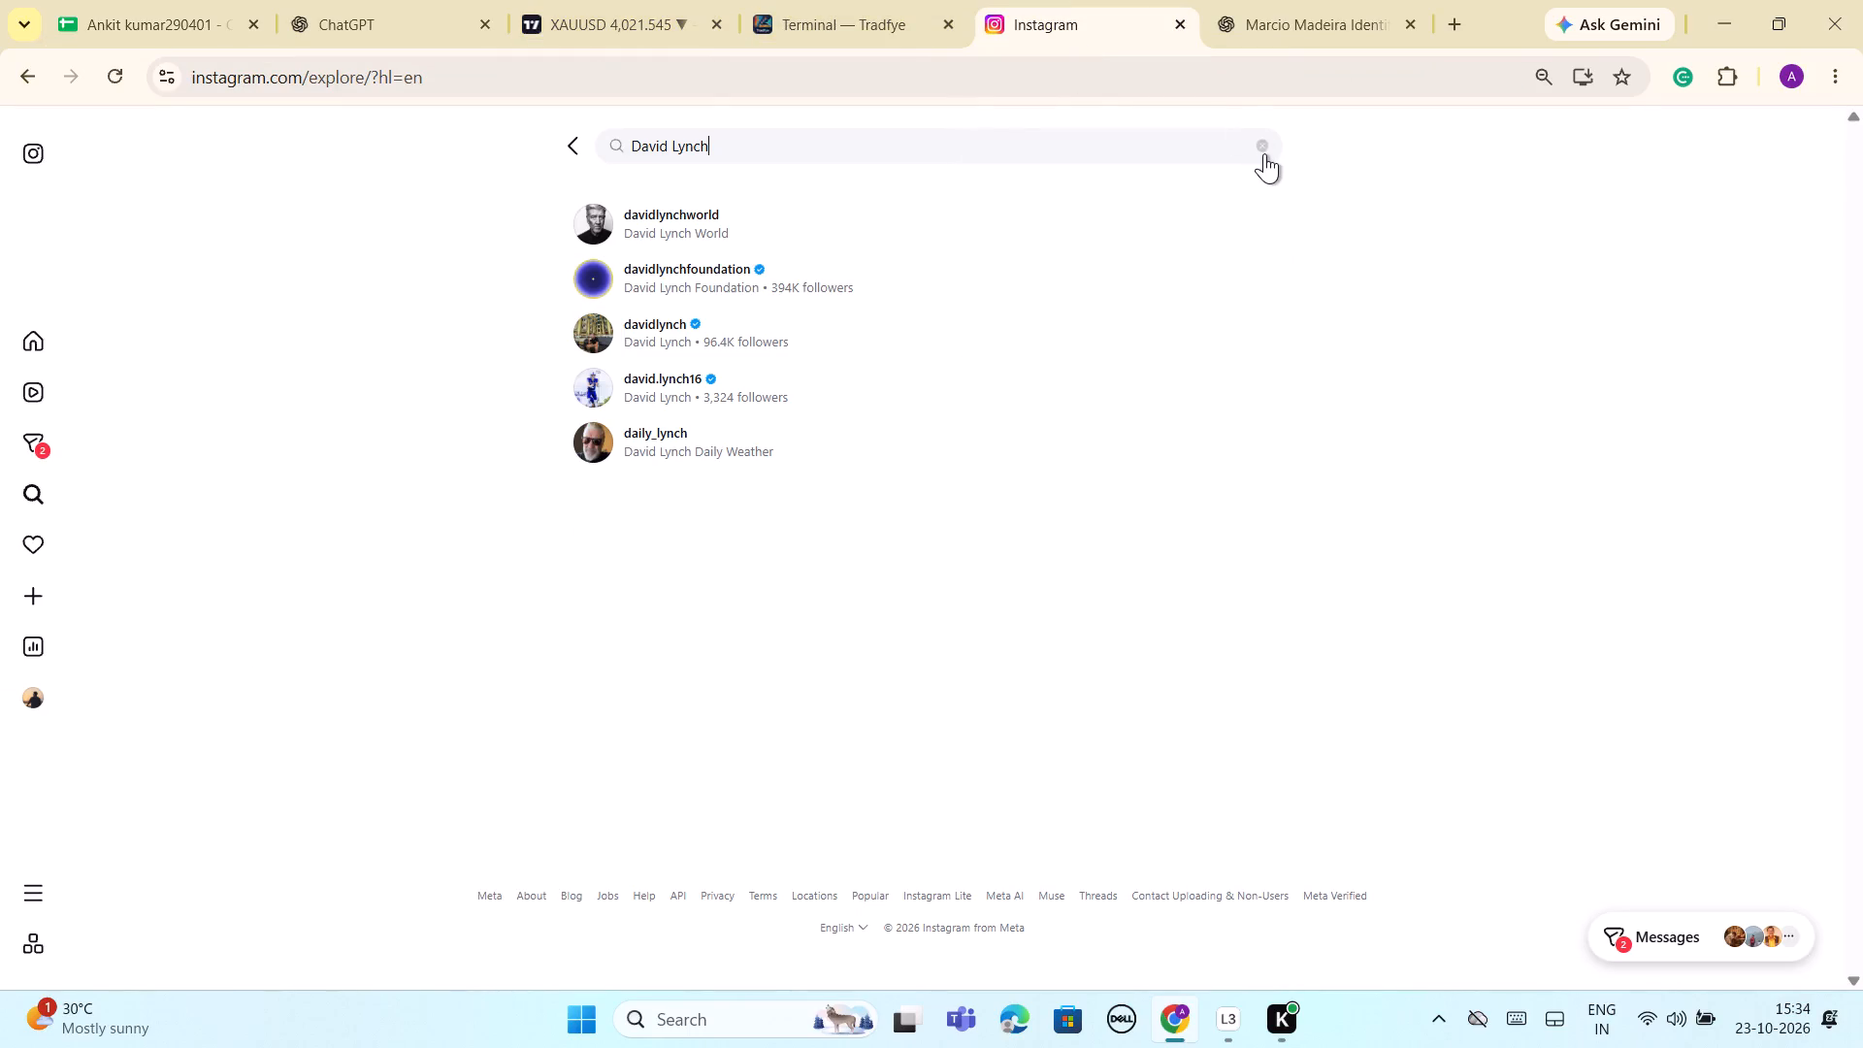
click(1264, 140)
click(753, 151)
right_click(747, 149)
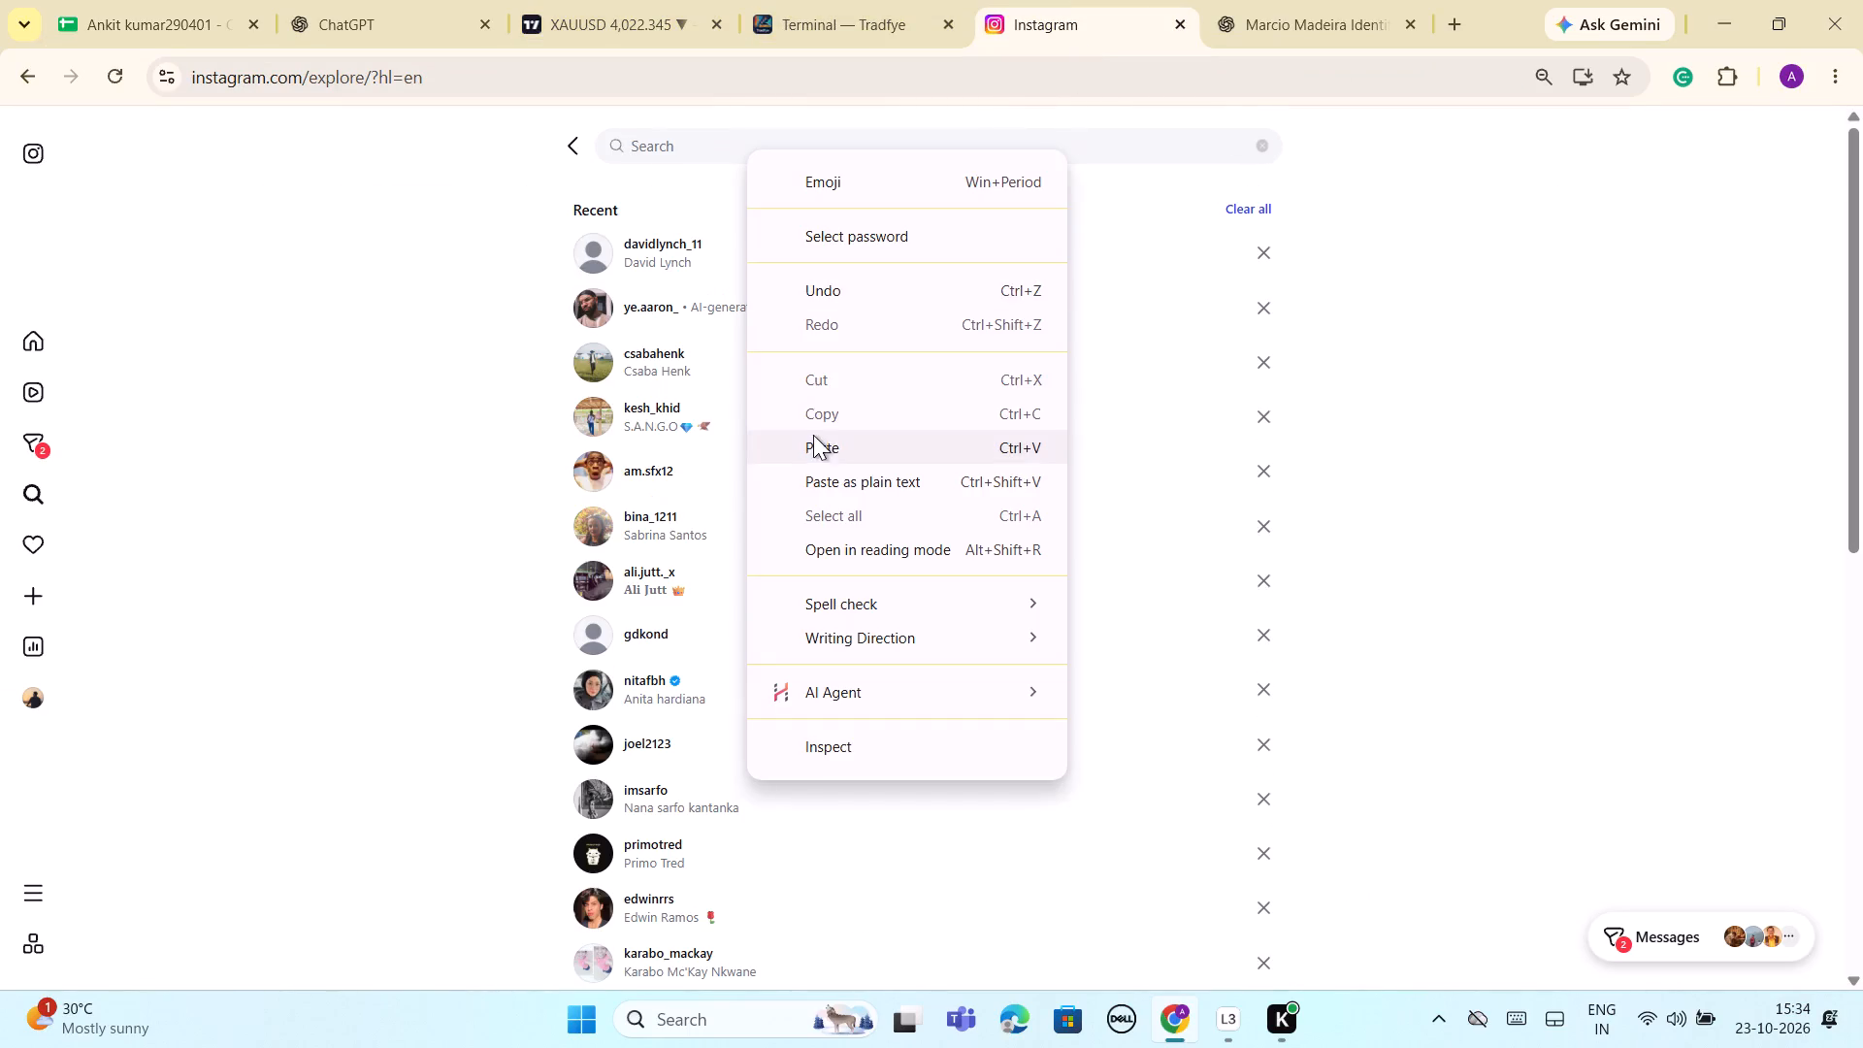
click(813, 440)
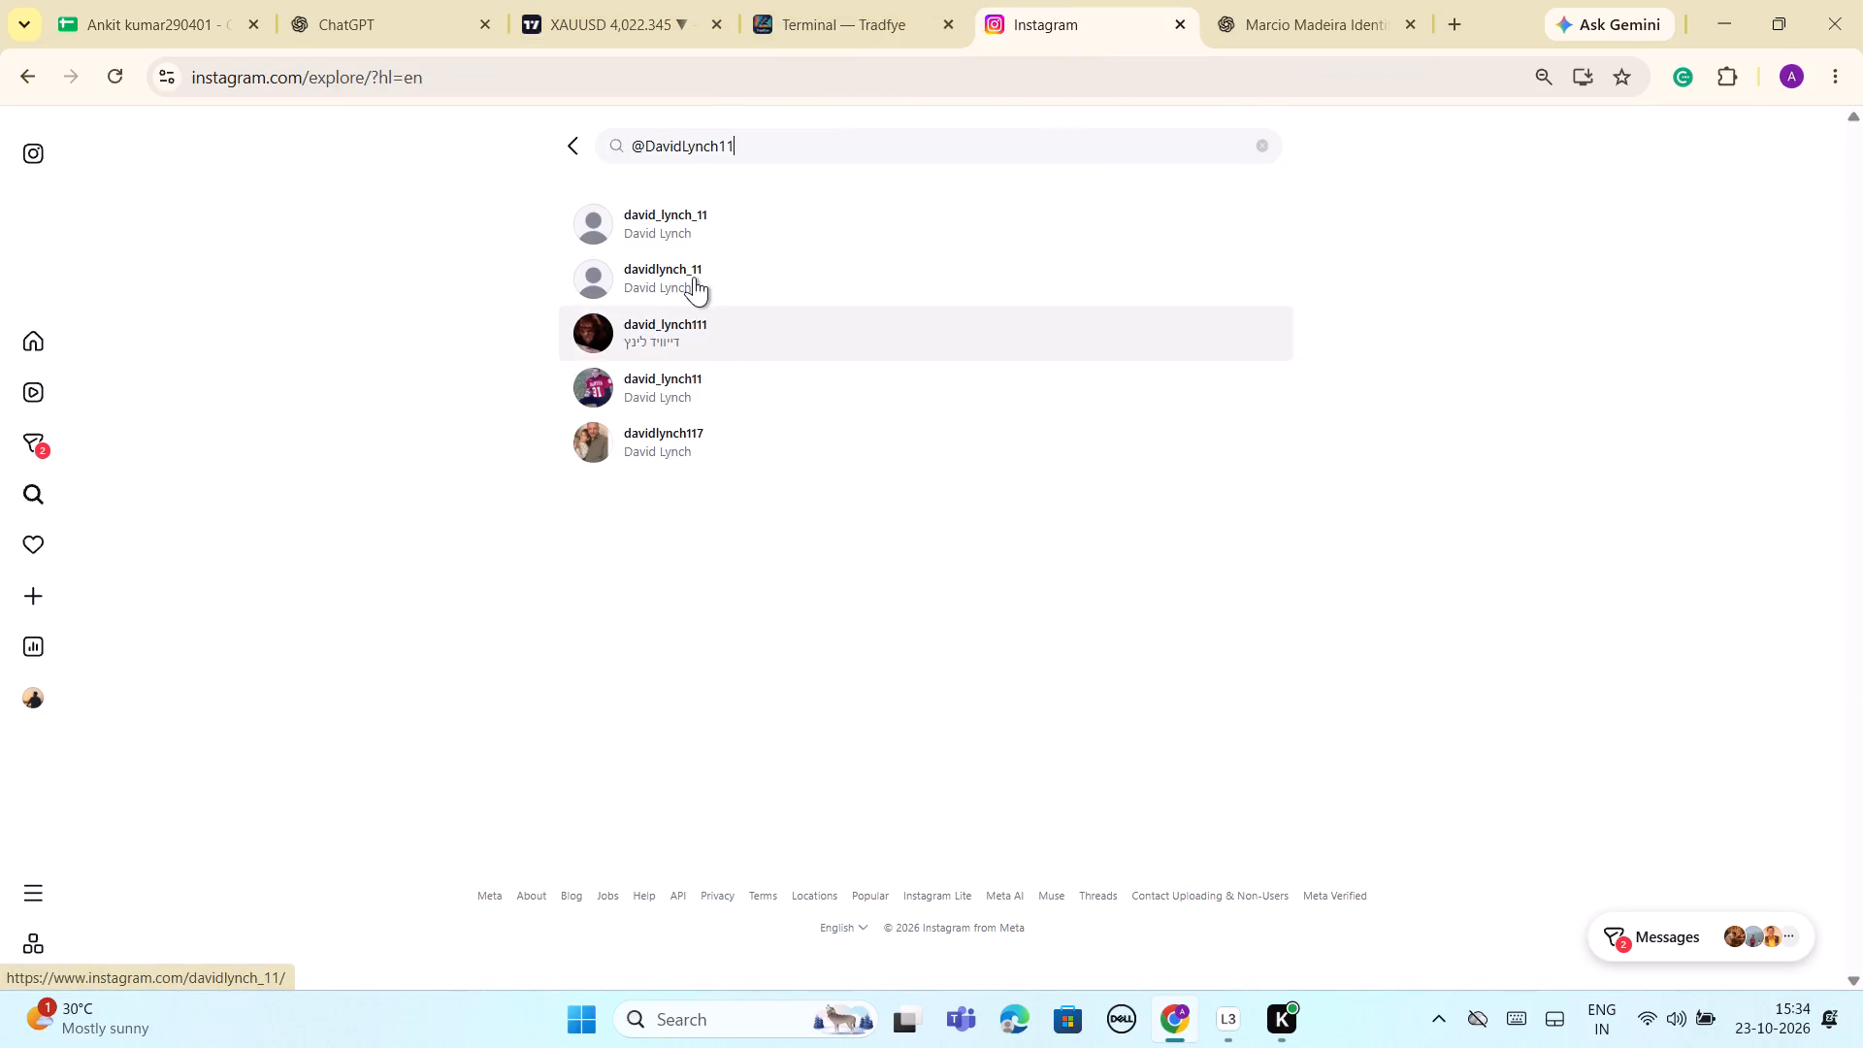
Open the first matching profile for the row 458 username and check its account information for a country.
click(657, 207)
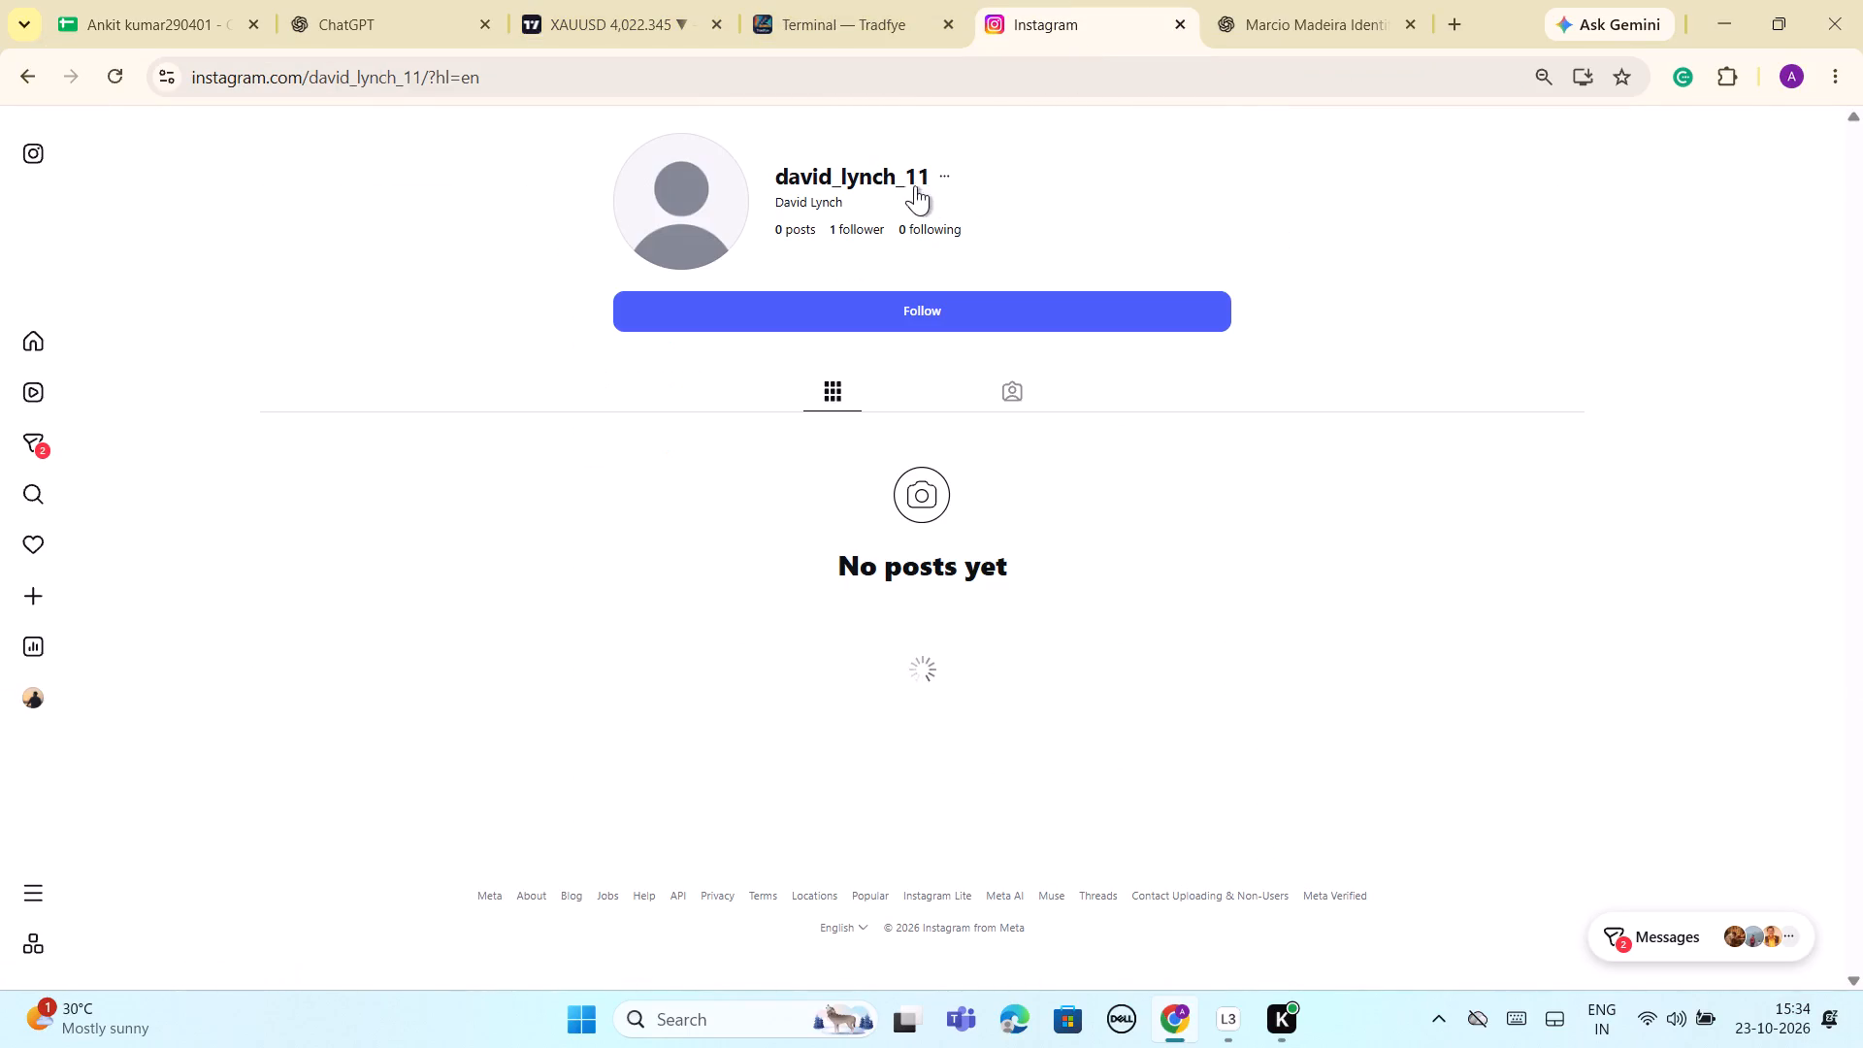
click(931, 176)
click(979, 388)
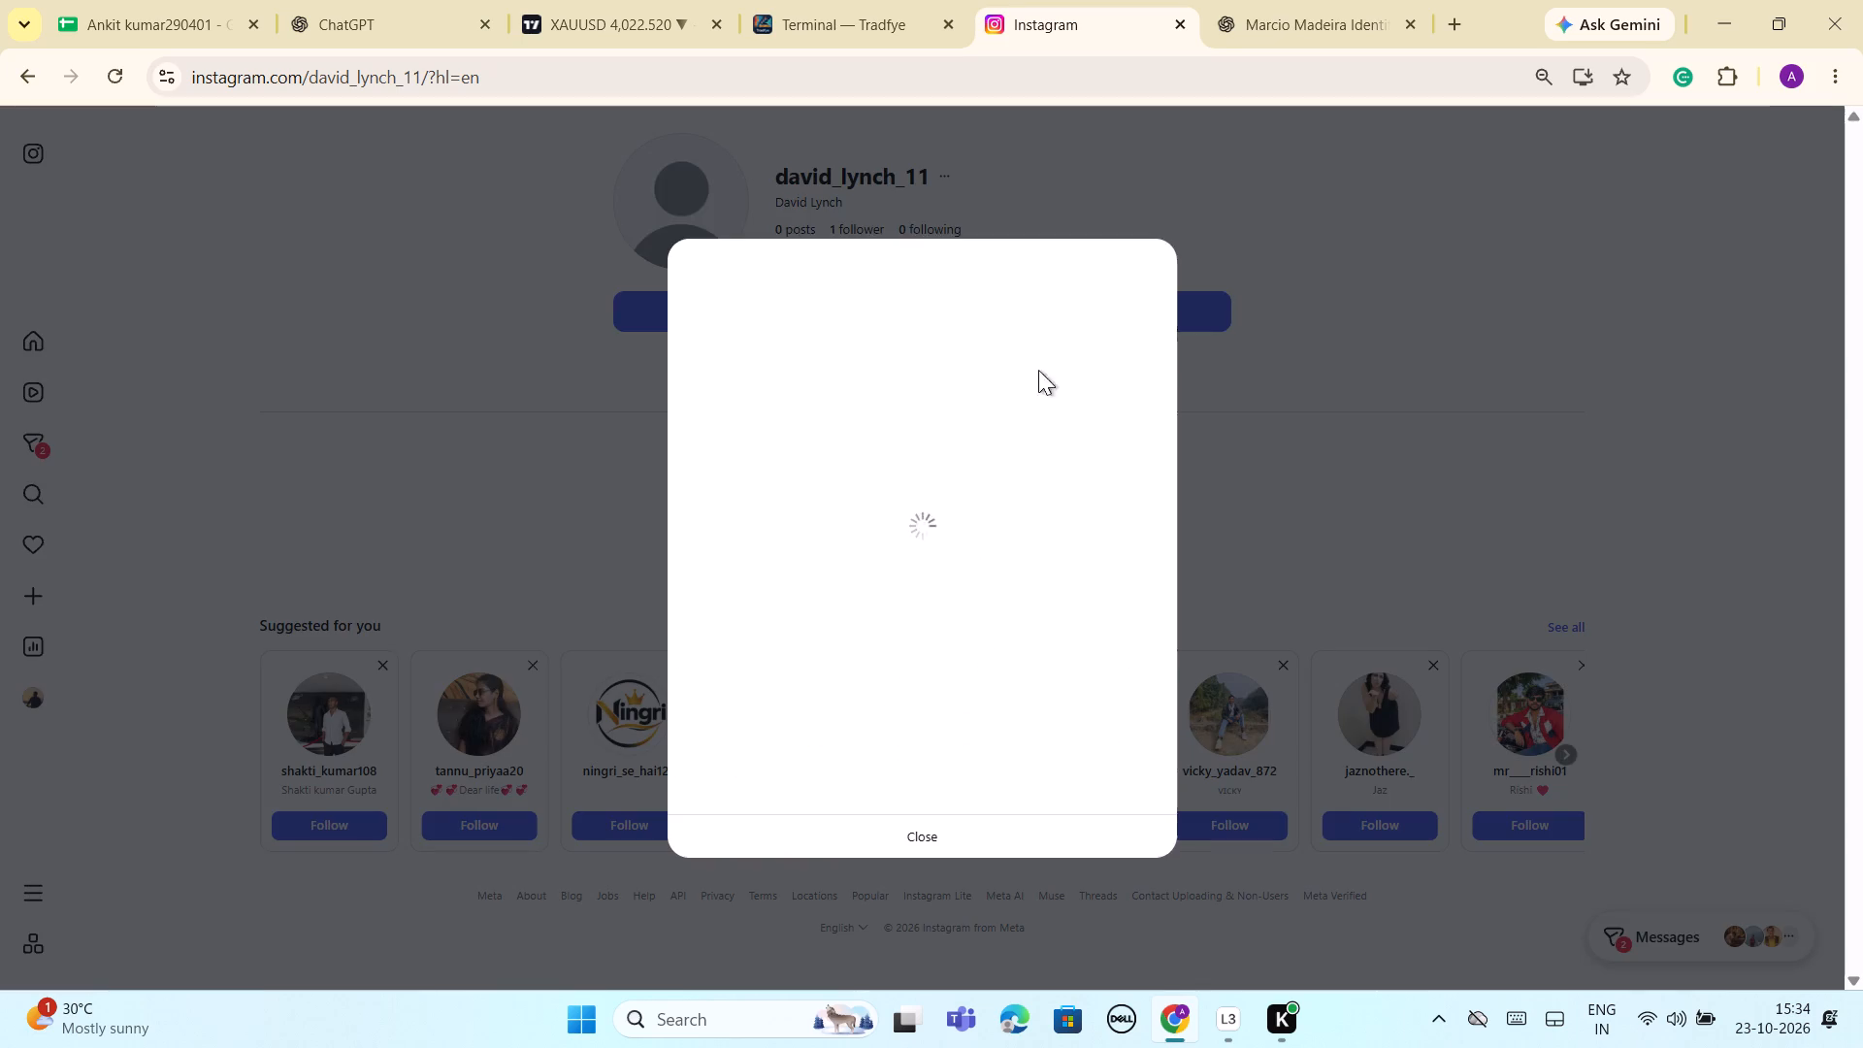
click(1230, 310)
Return to the spreadsheet and enter "united state" as the country for the contact in row 458.
click(182, 20)
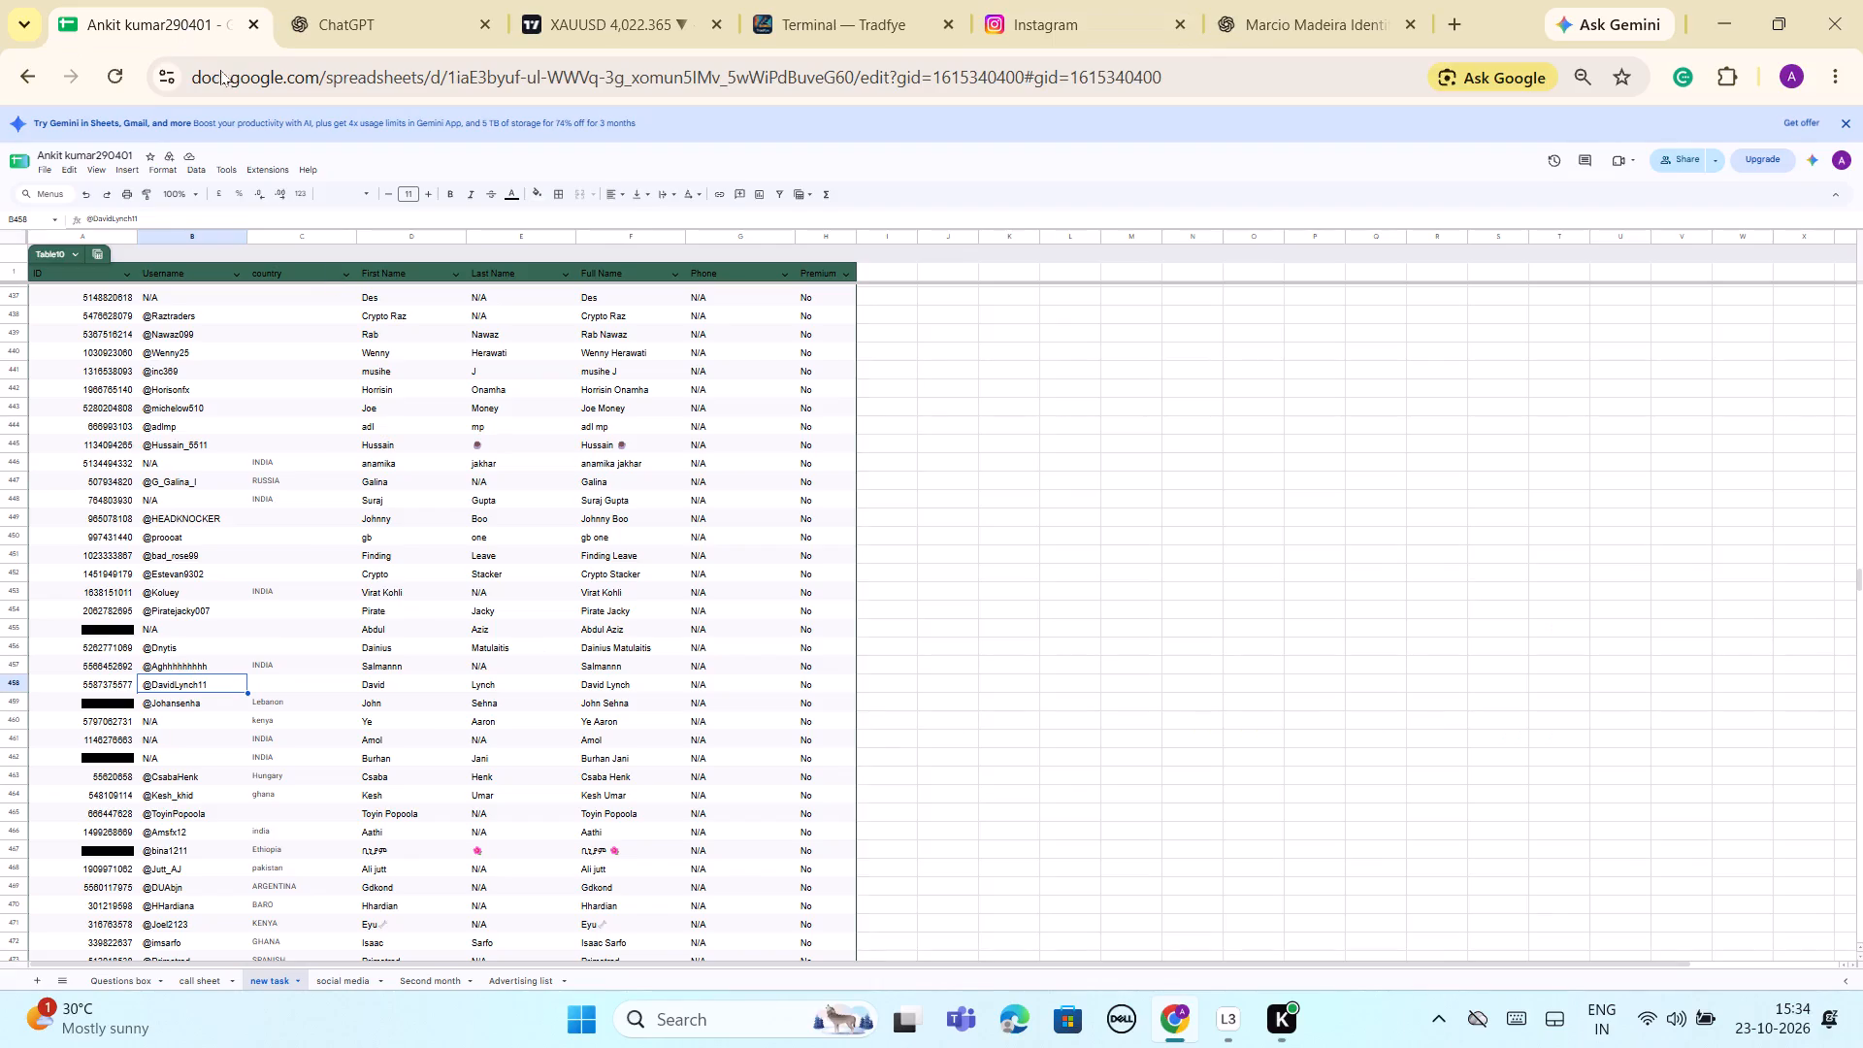
click(259, 682)
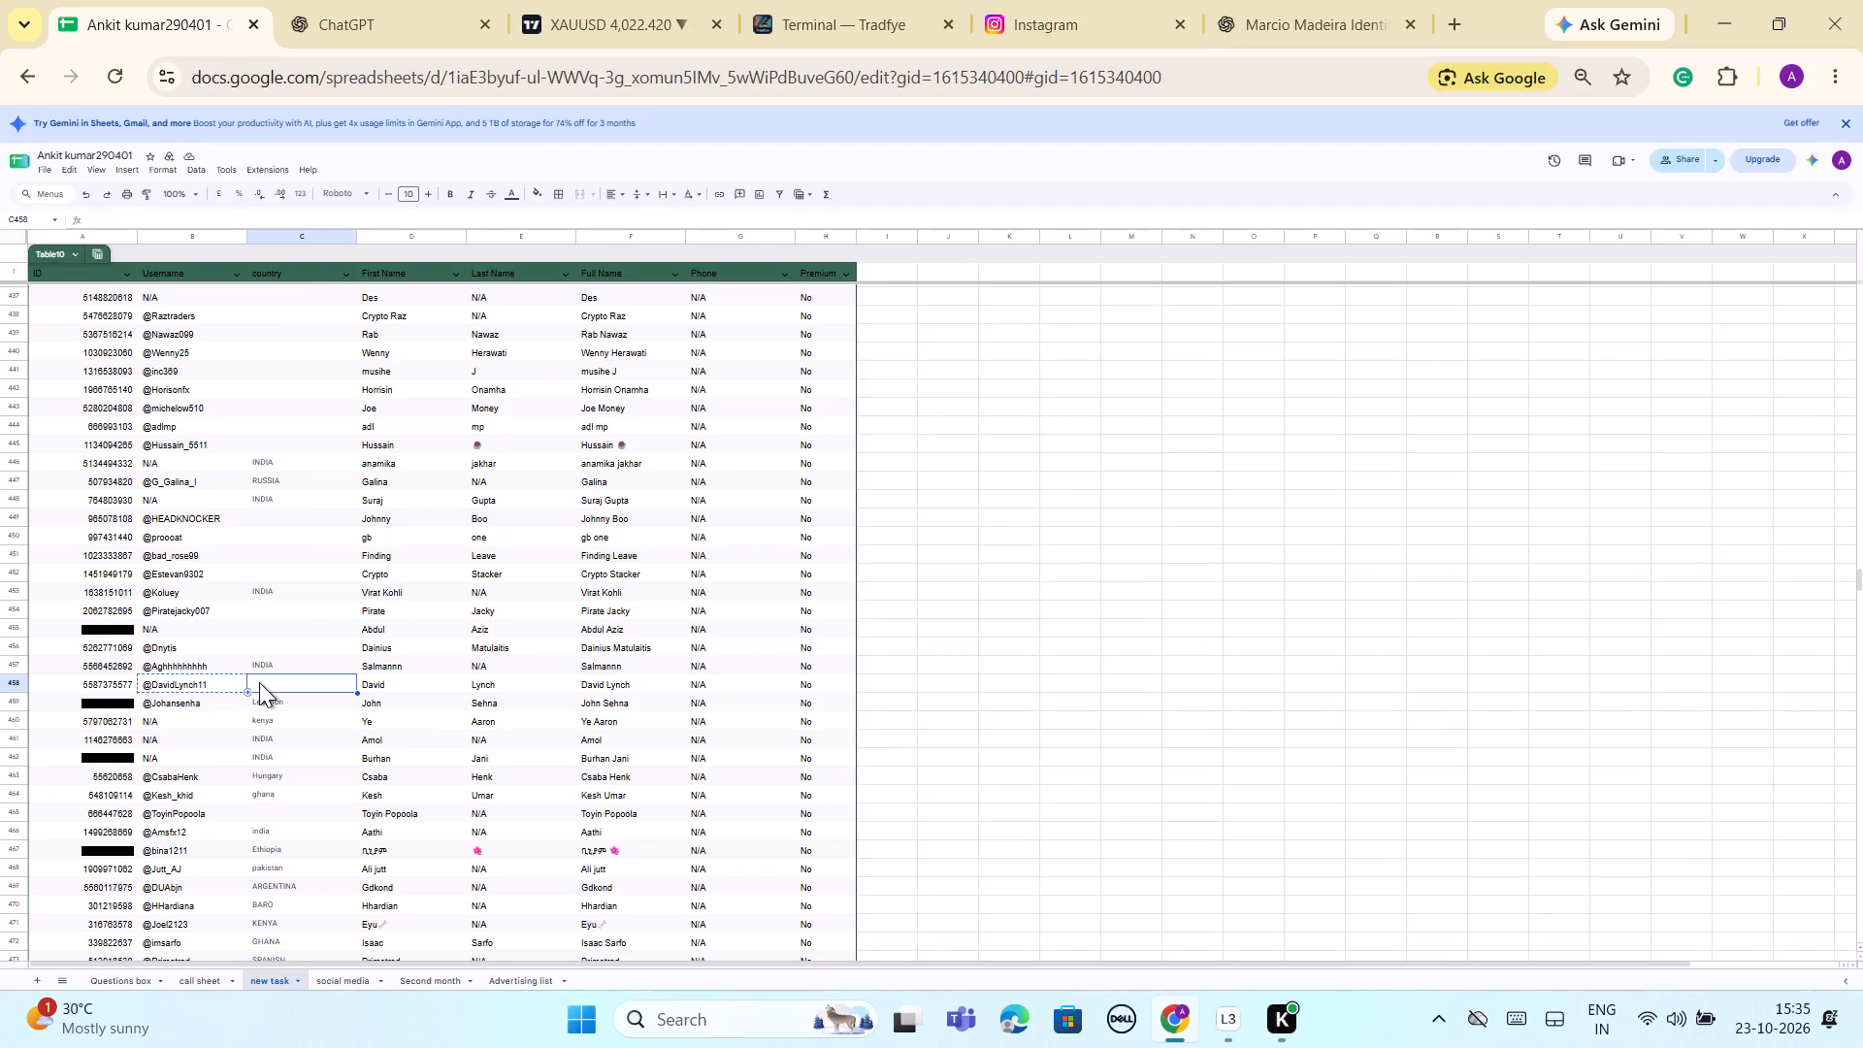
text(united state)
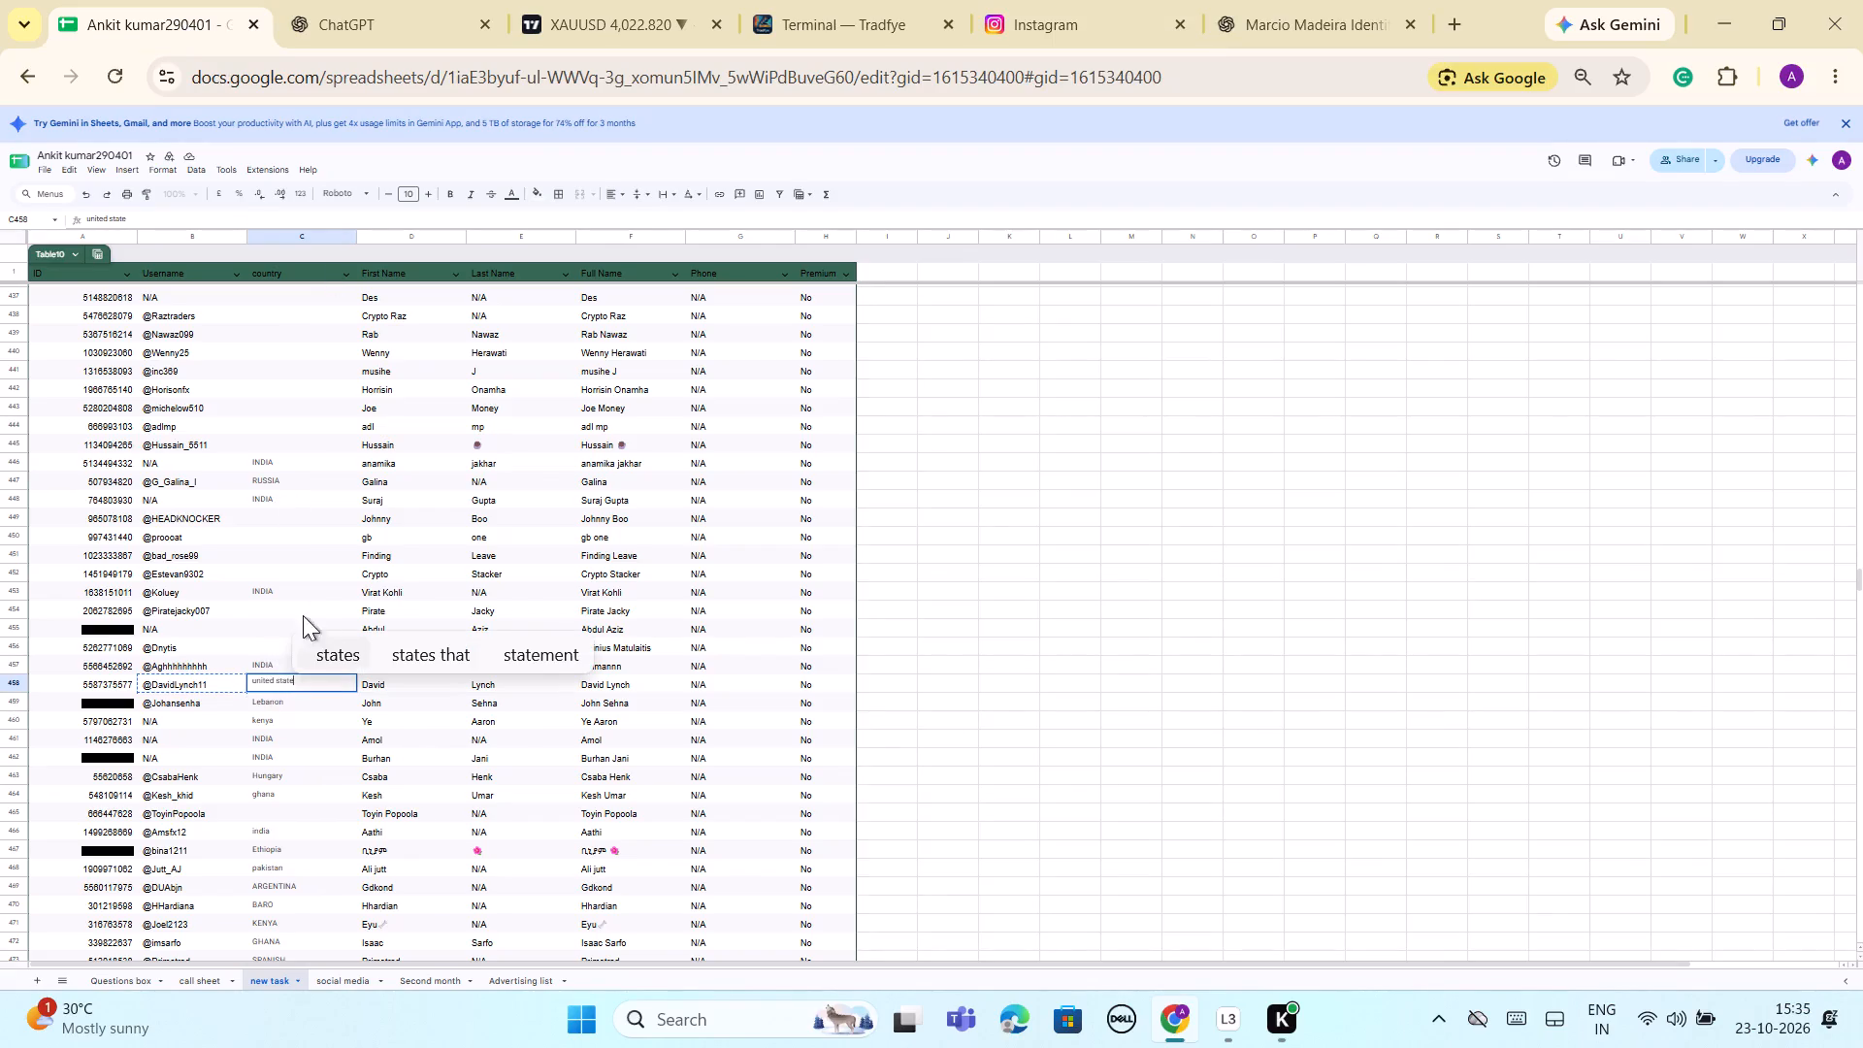
click(259, 658)
Copy the username from row 456 of the new task sheet and search Instagram for it.
click(158, 653)
right_click(161, 652)
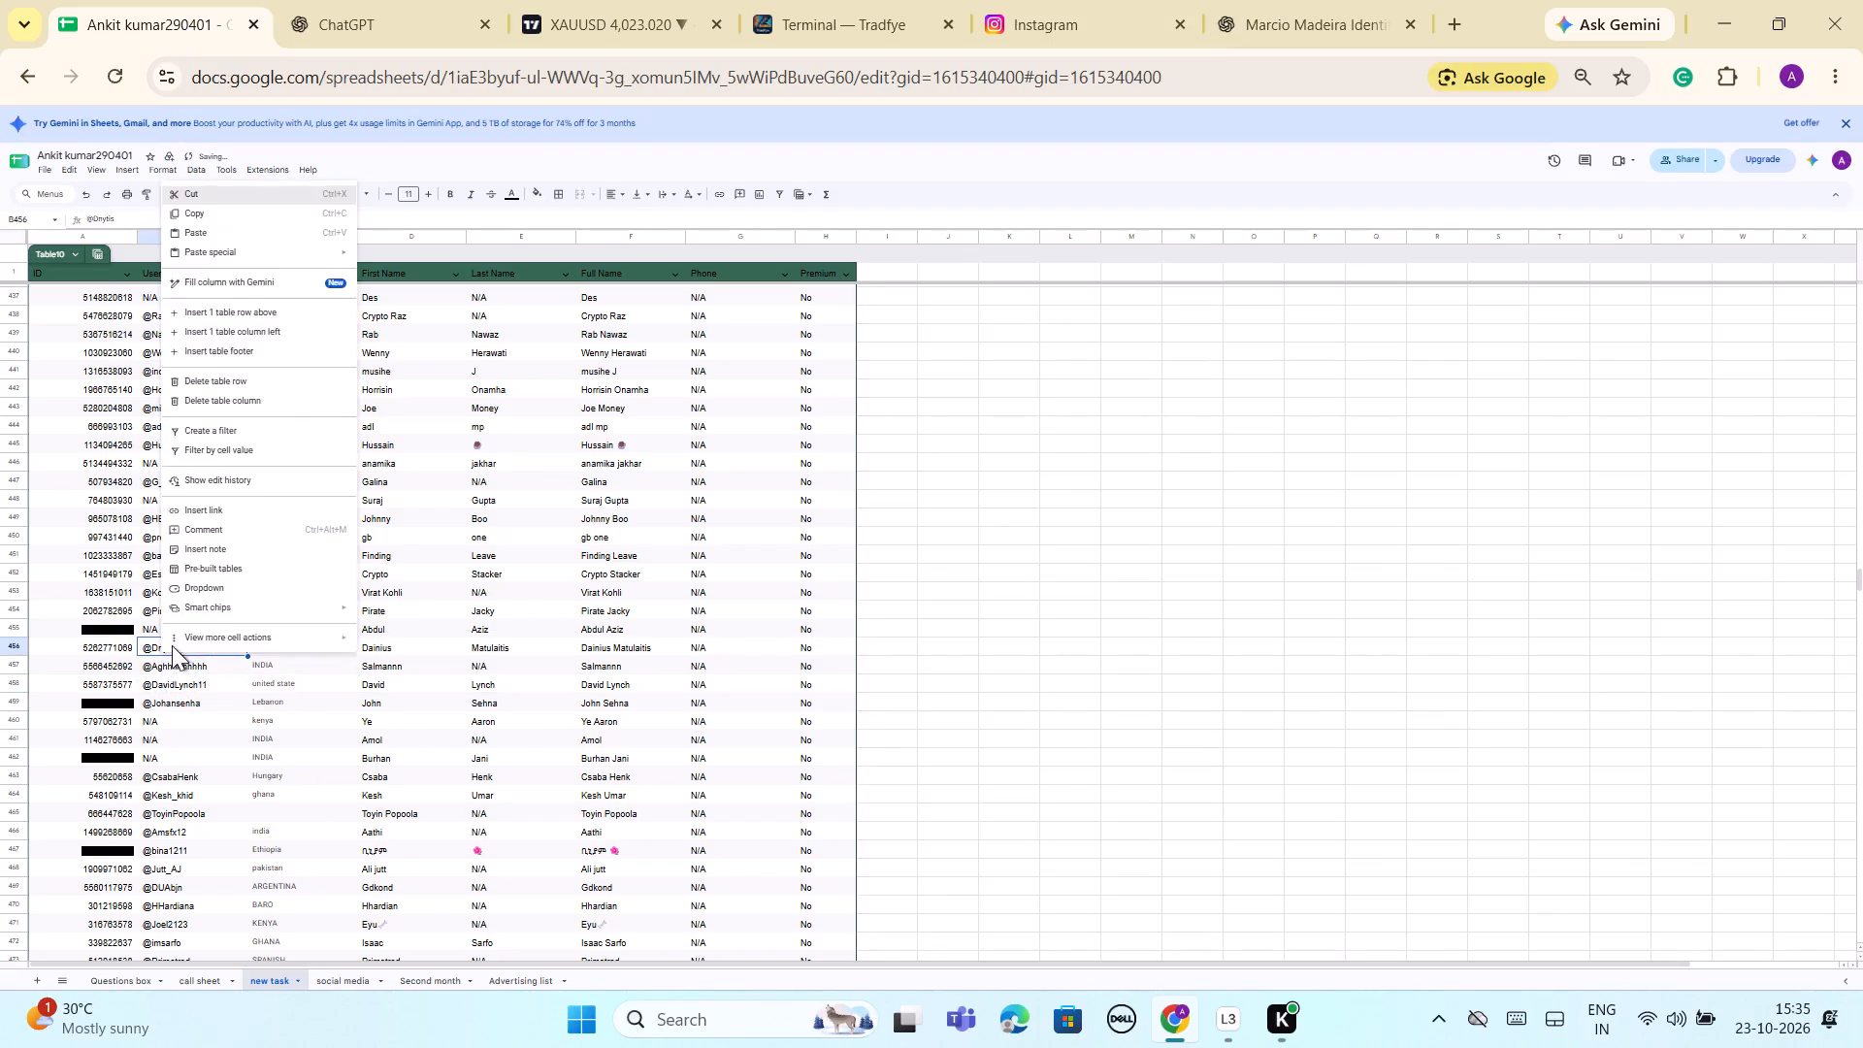
click(202, 219)
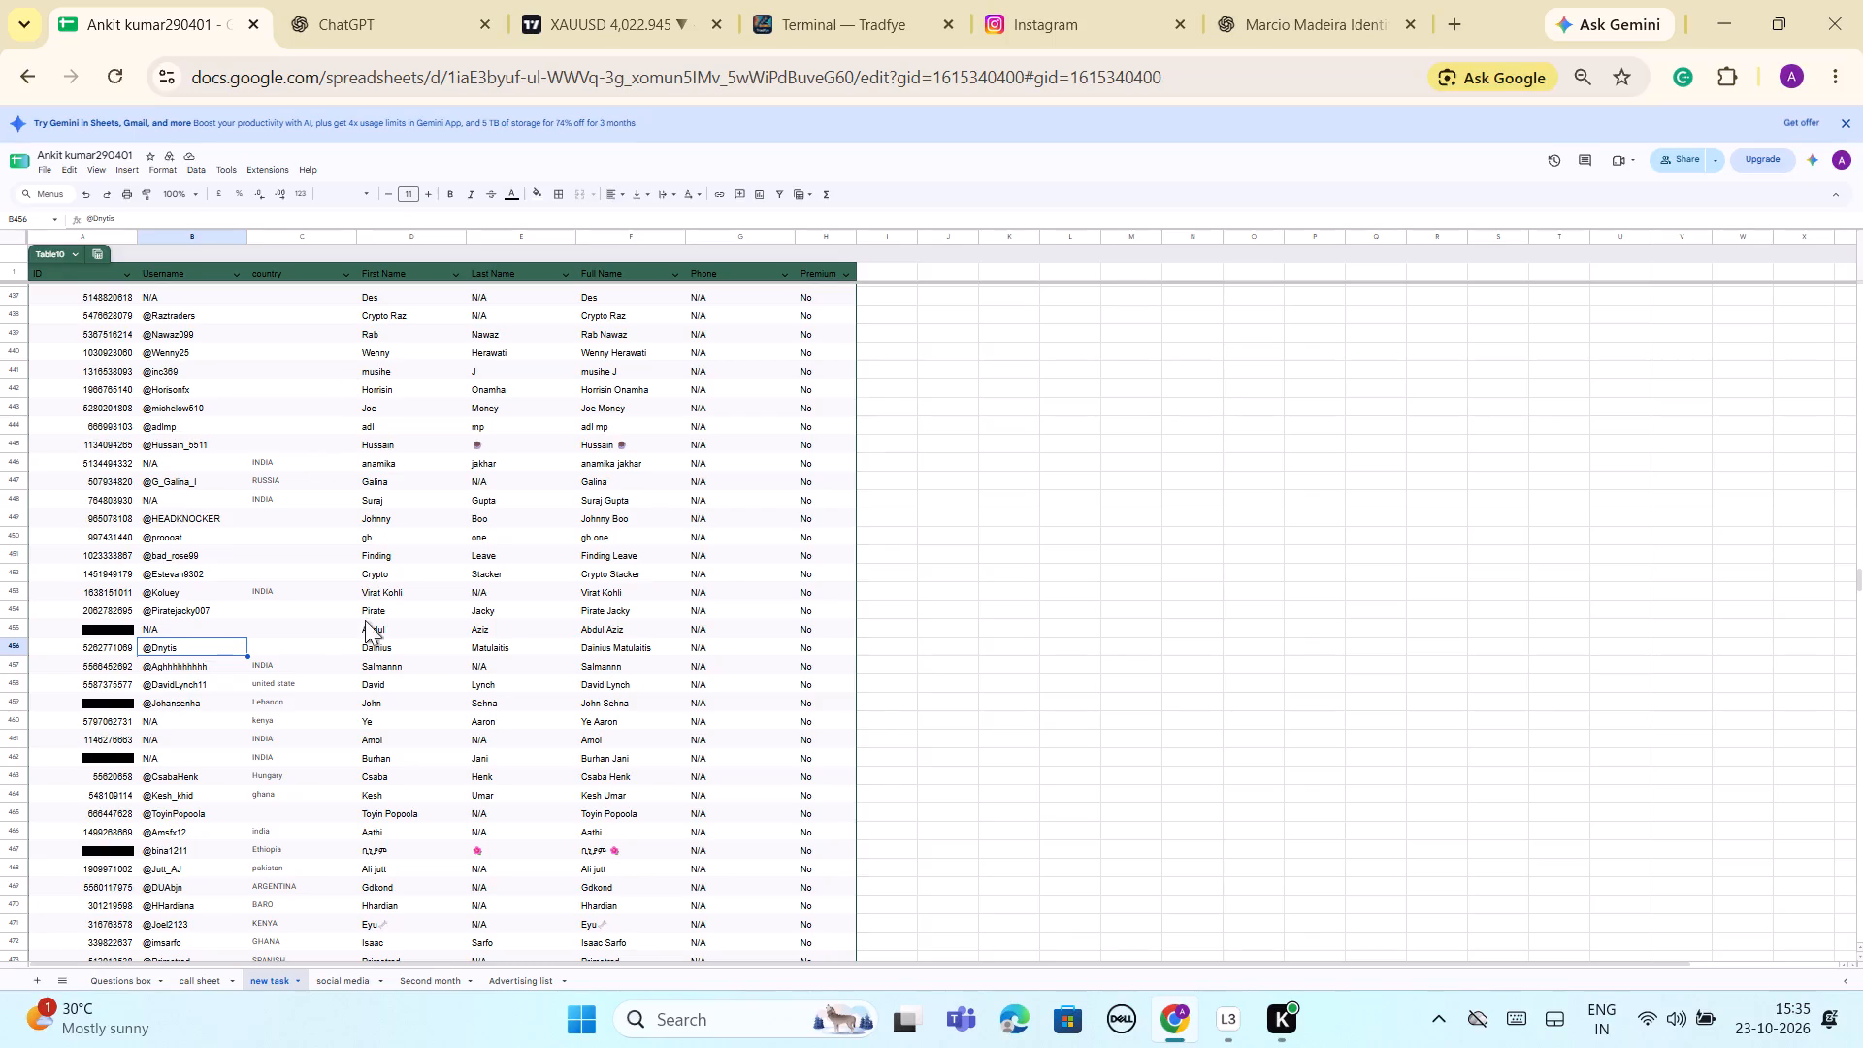
click(1059, 3)
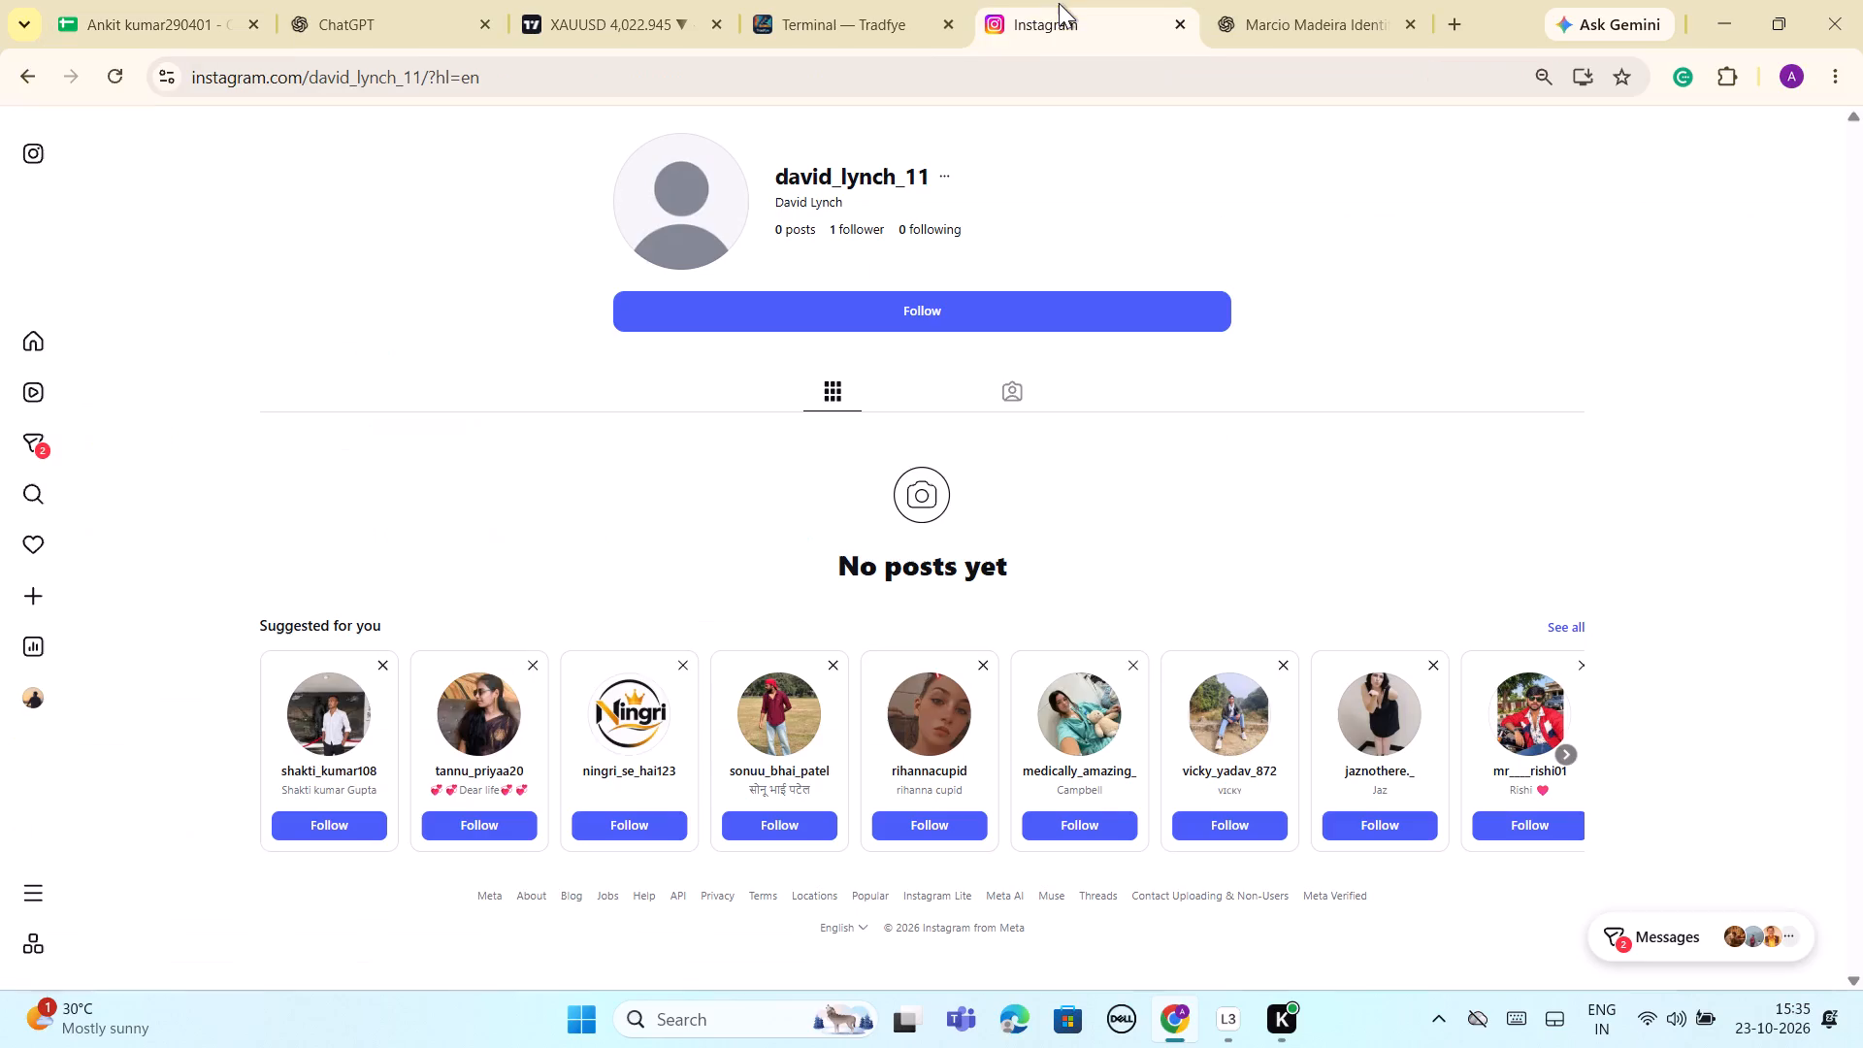
click(27, 483)
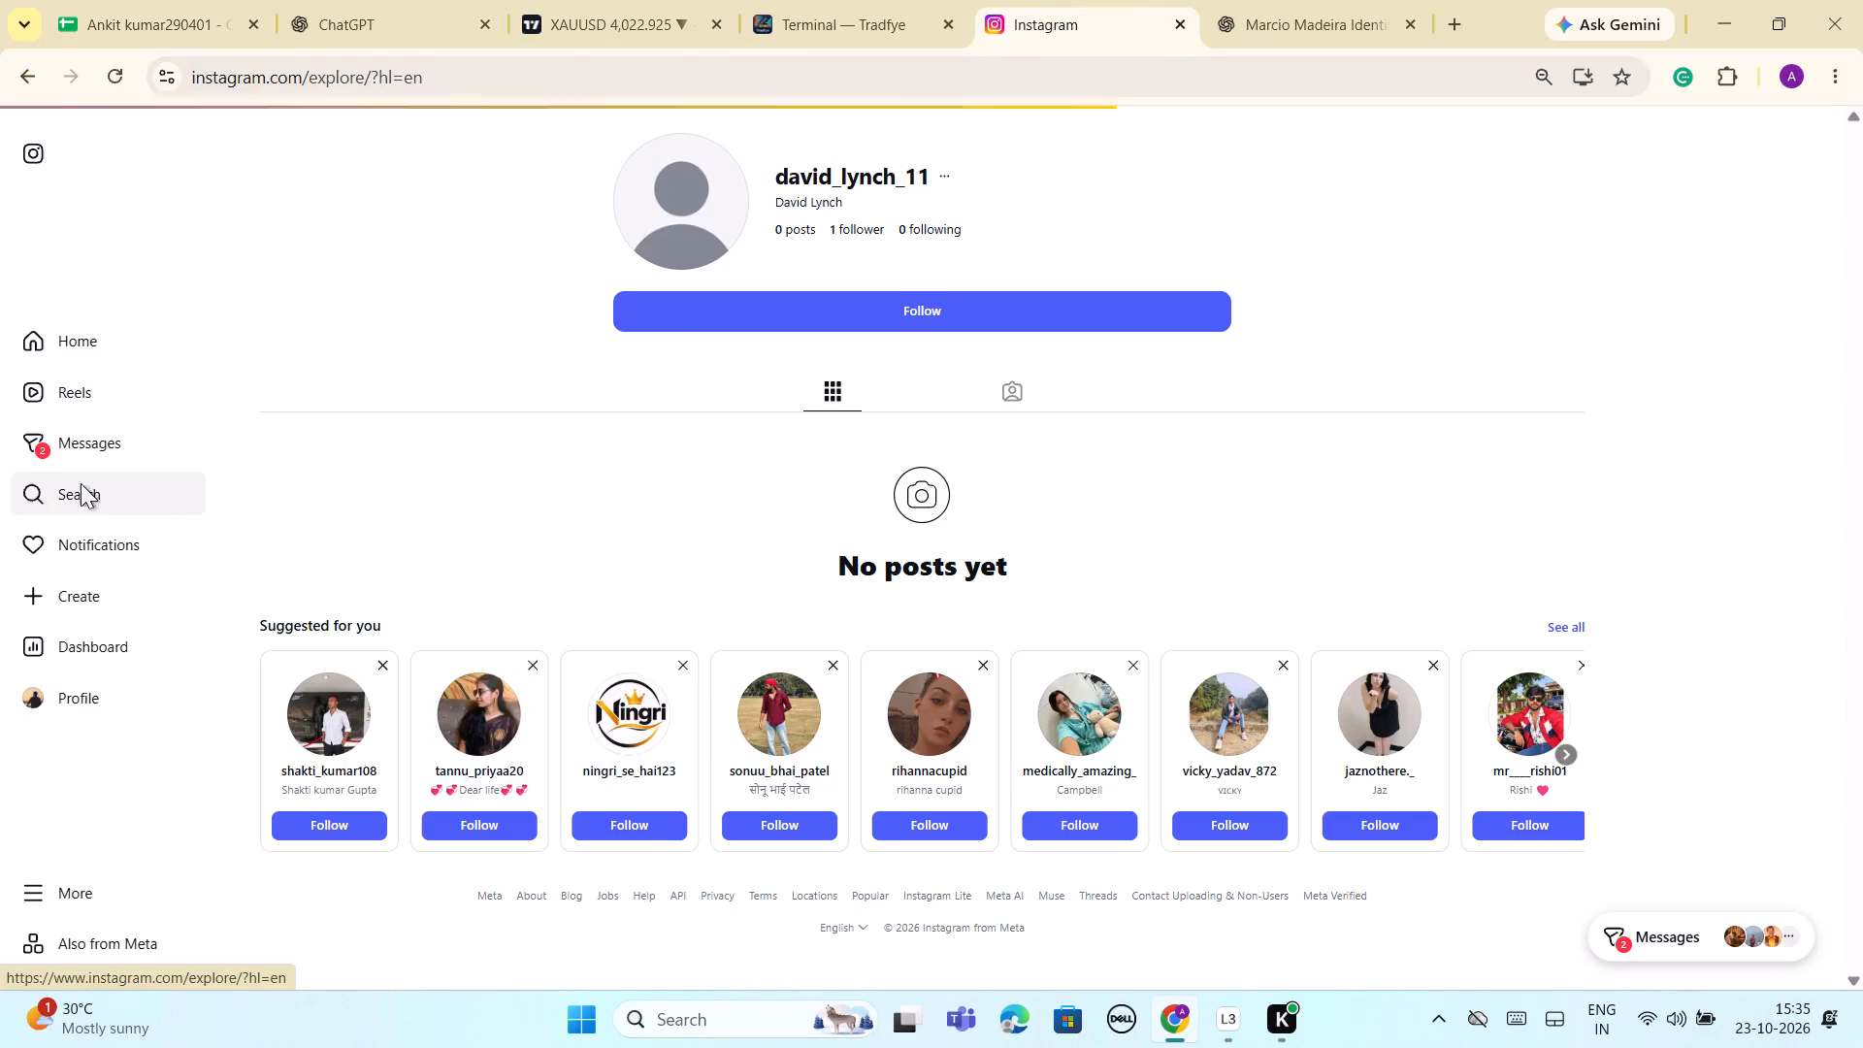
click(630, 125)
click(640, 146)
right_click(640, 146)
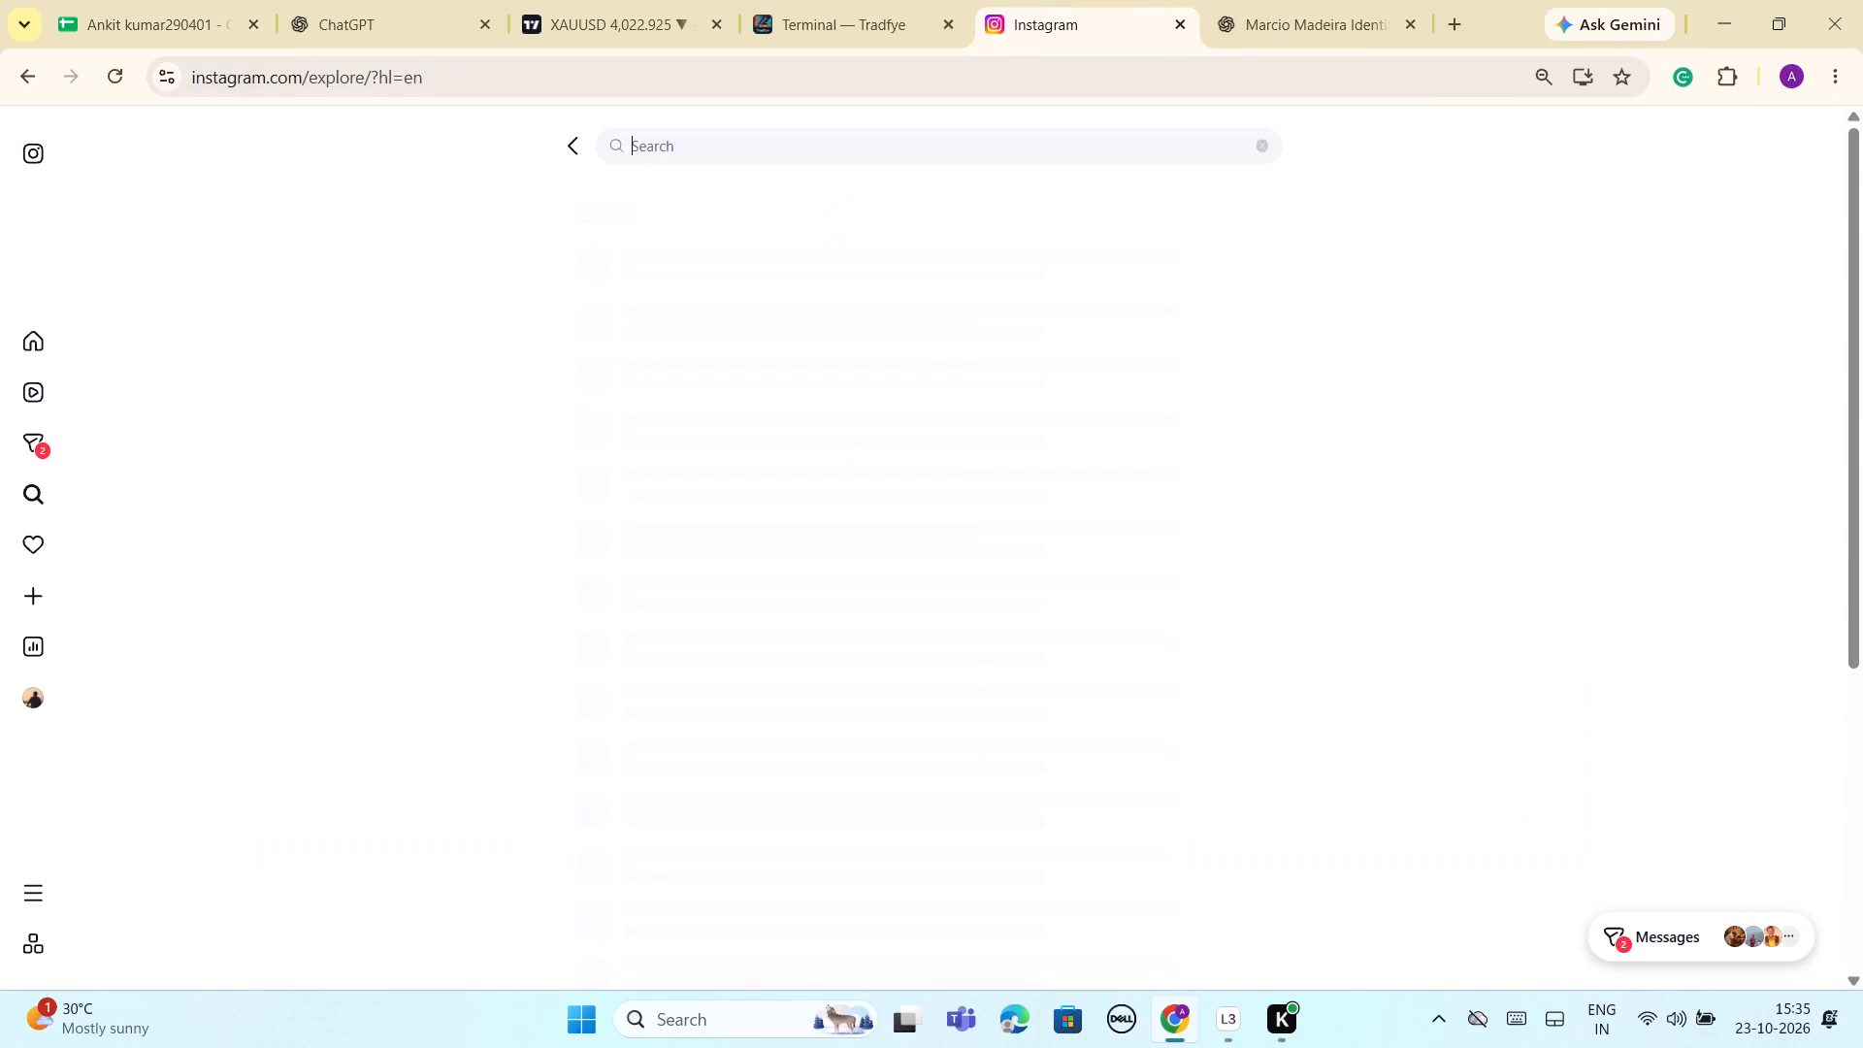
click(735, 455)
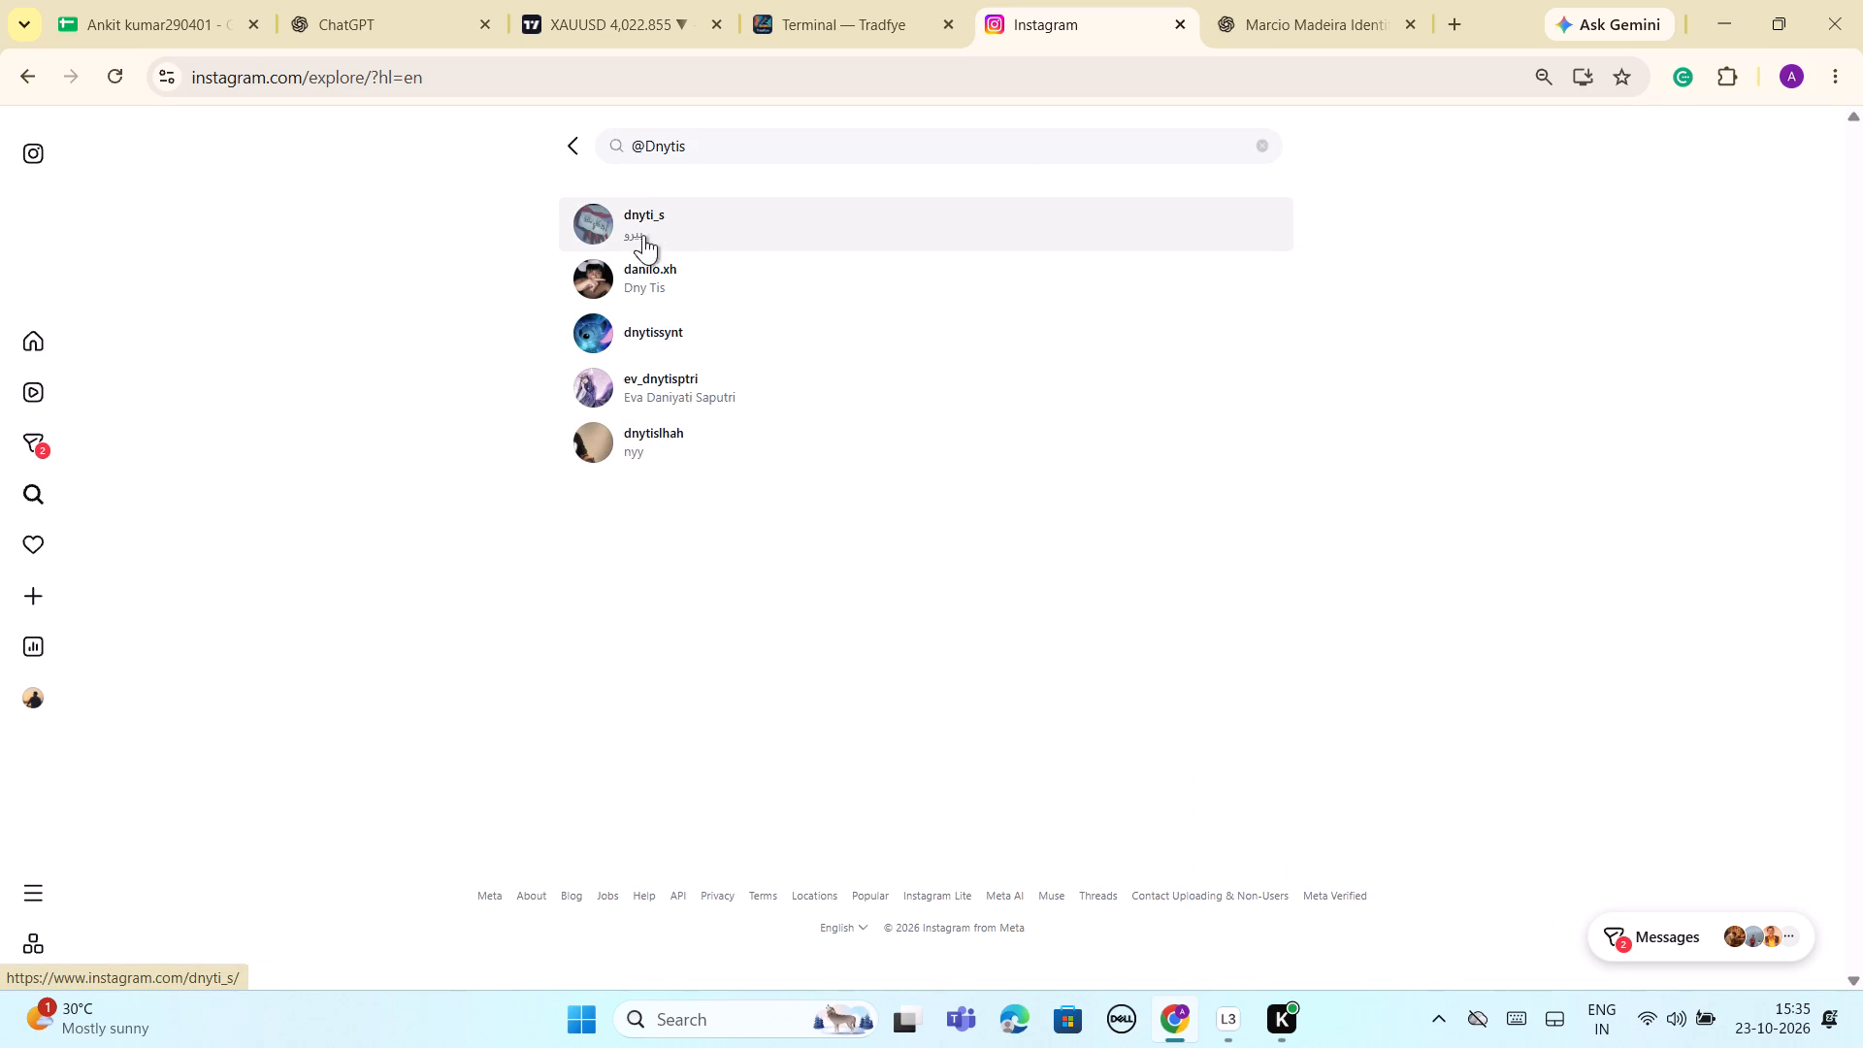
click(654, 211)
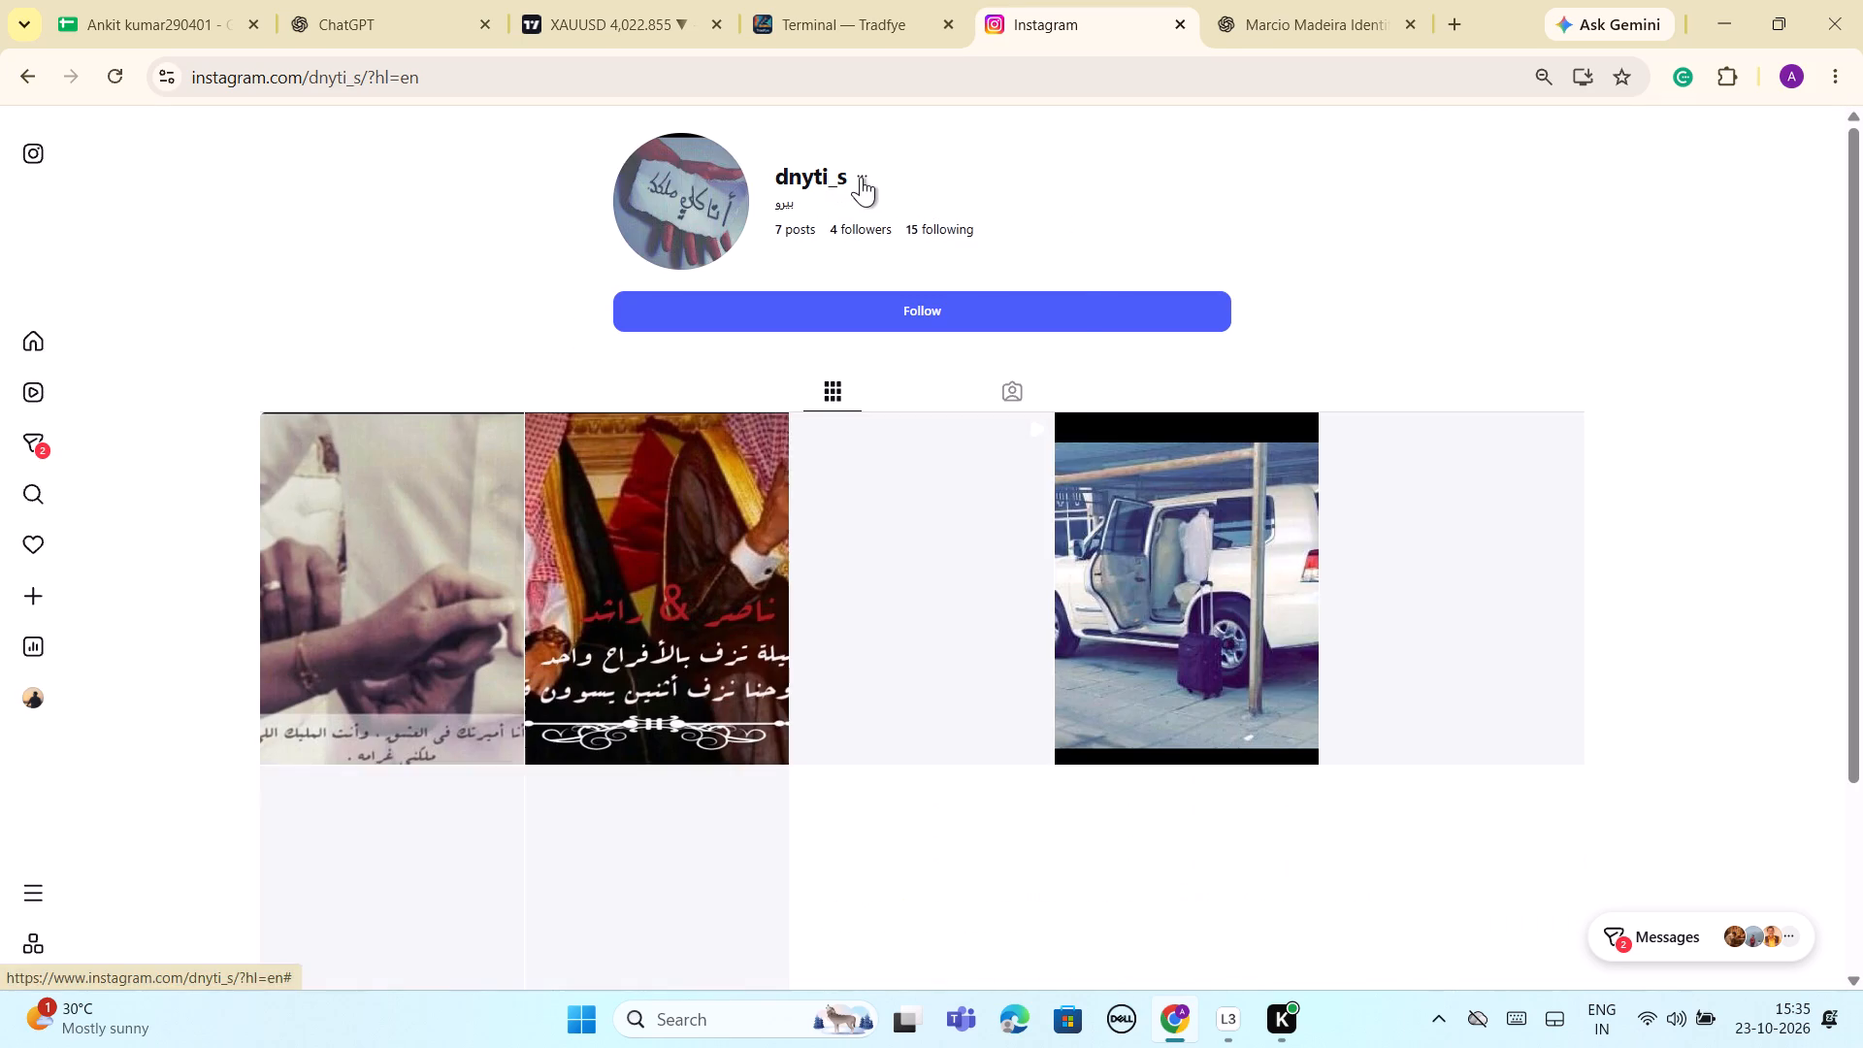
click(861, 177)
click(931, 398)
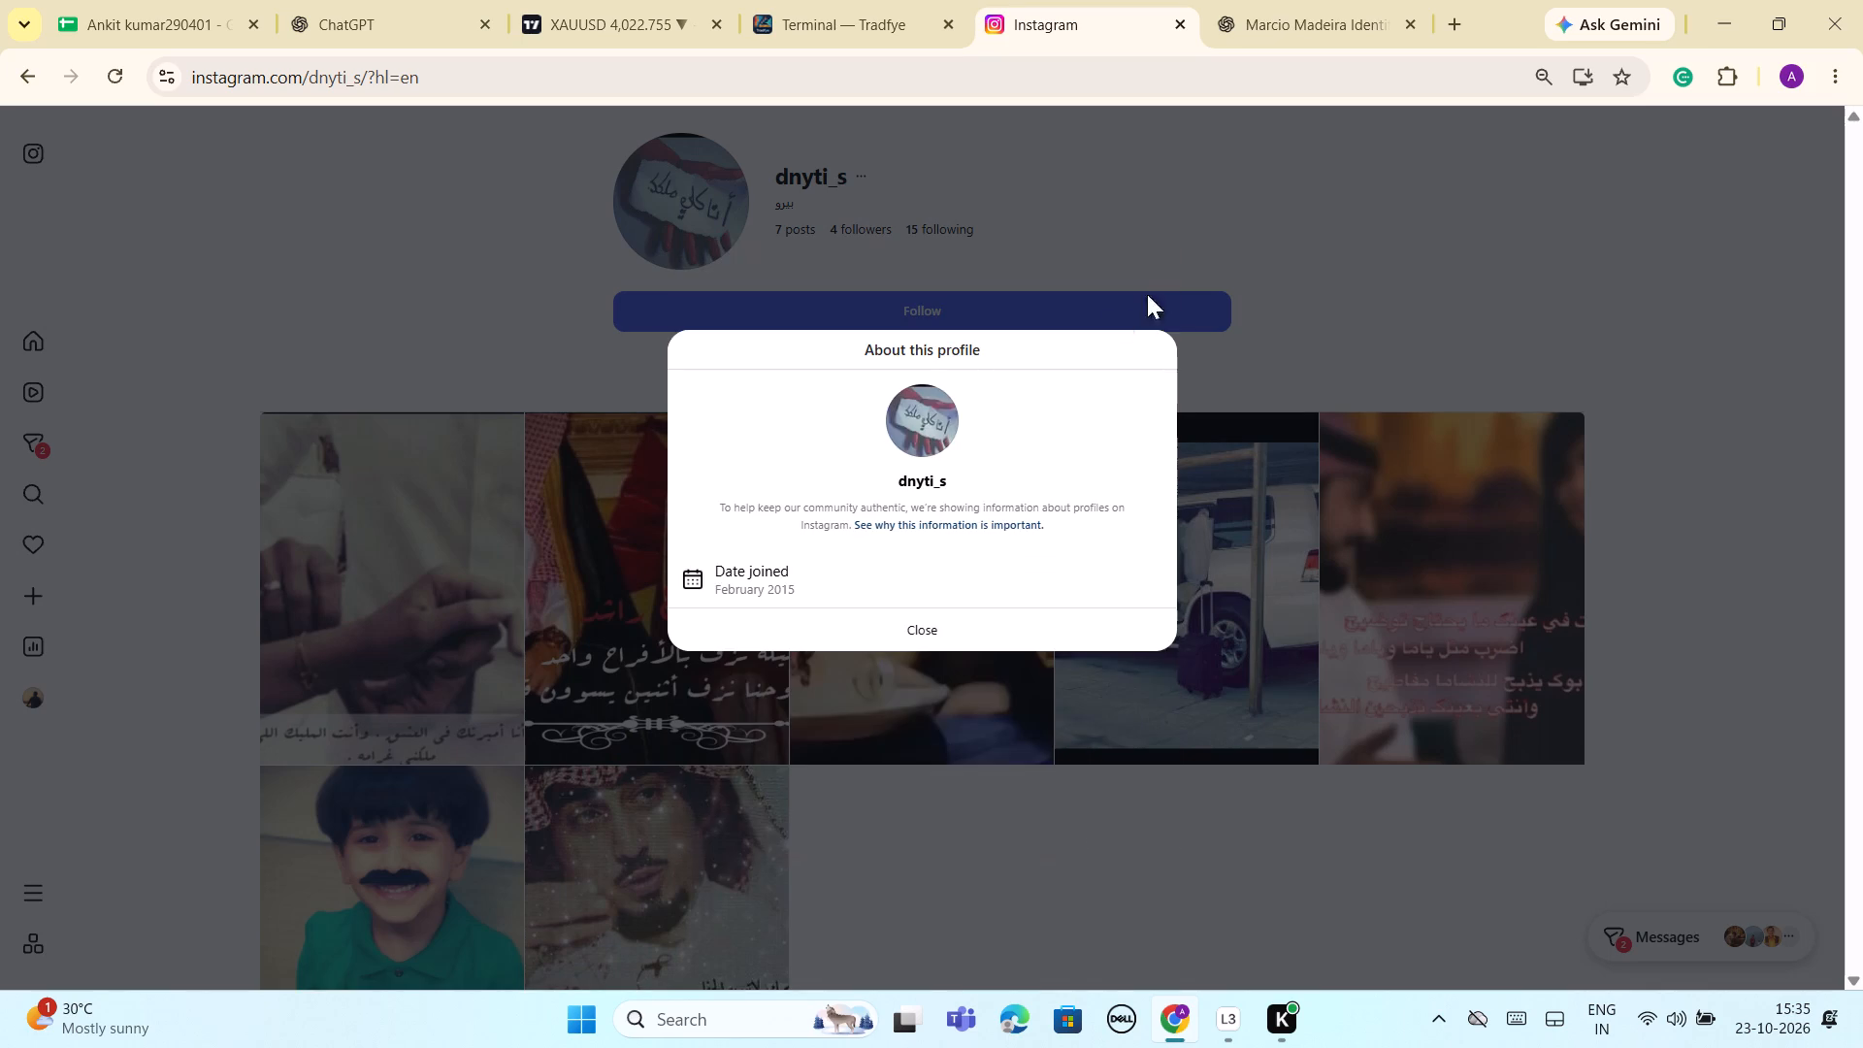
click(1232, 270)
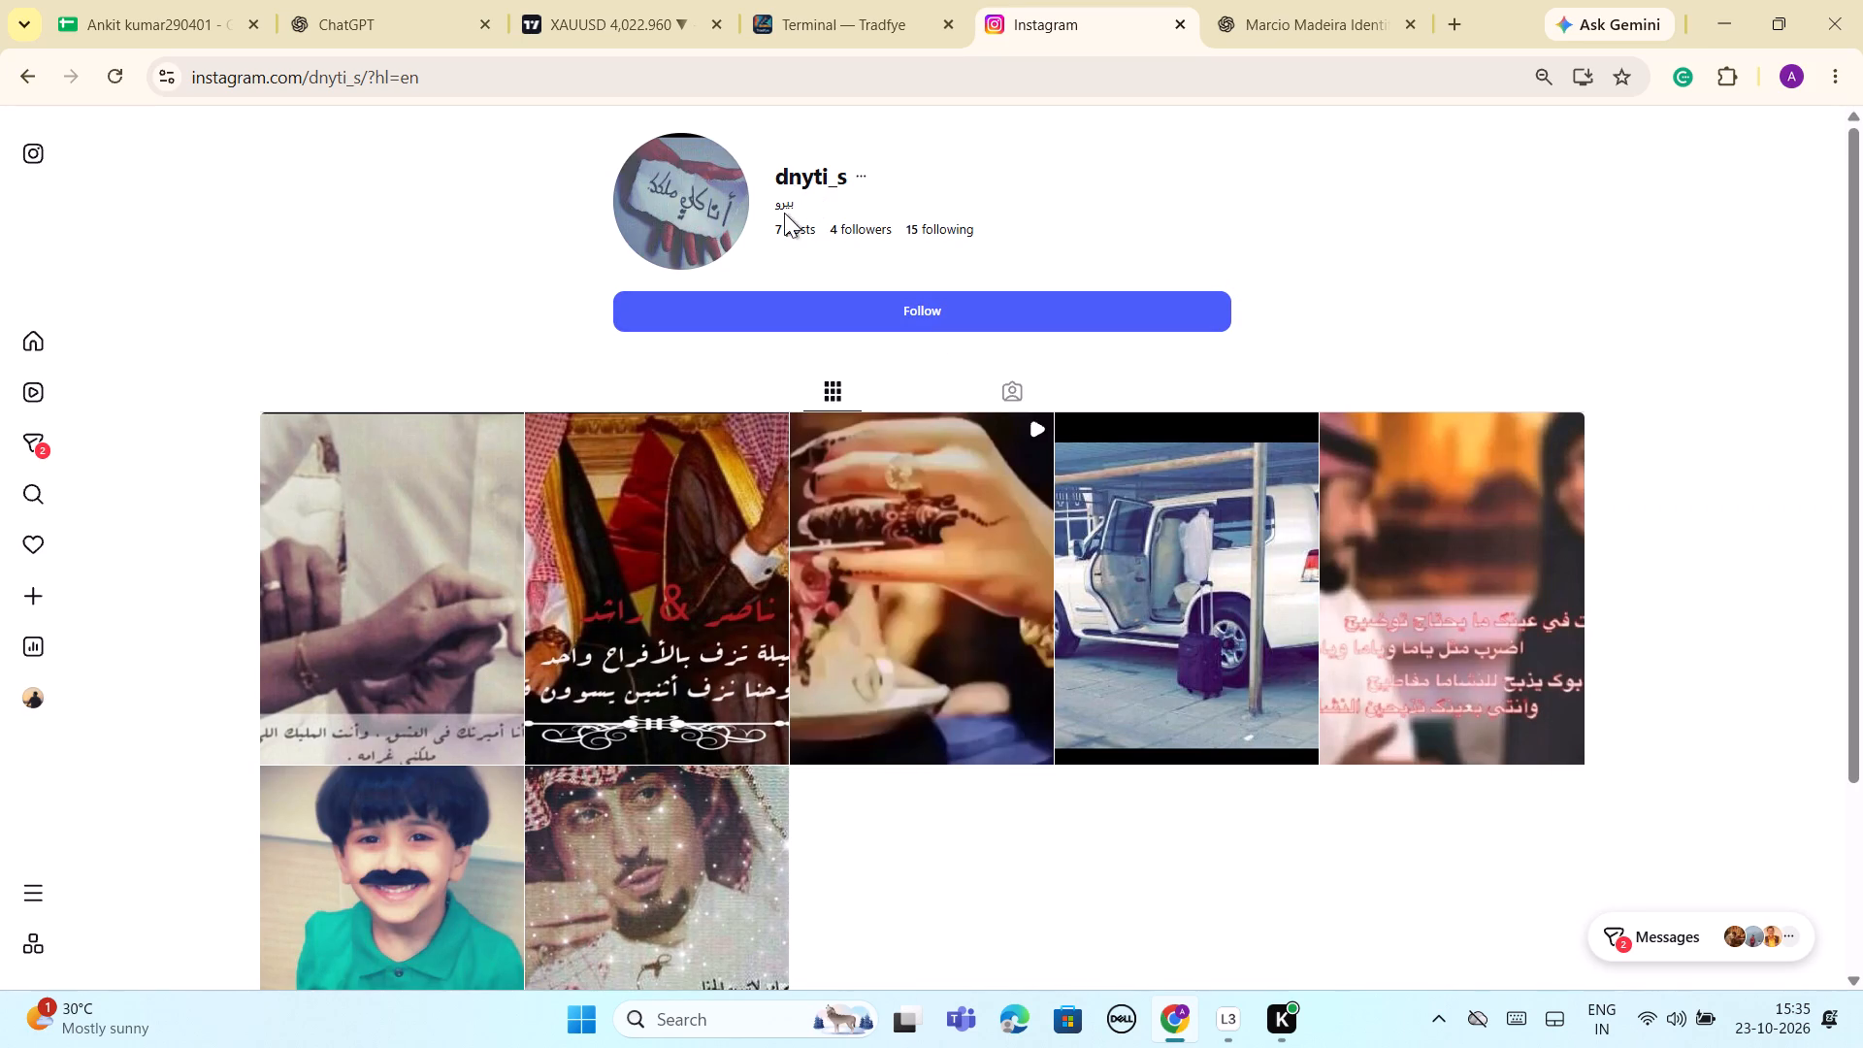
drag(775, 203, 802, 203)
right_click(823, 195)
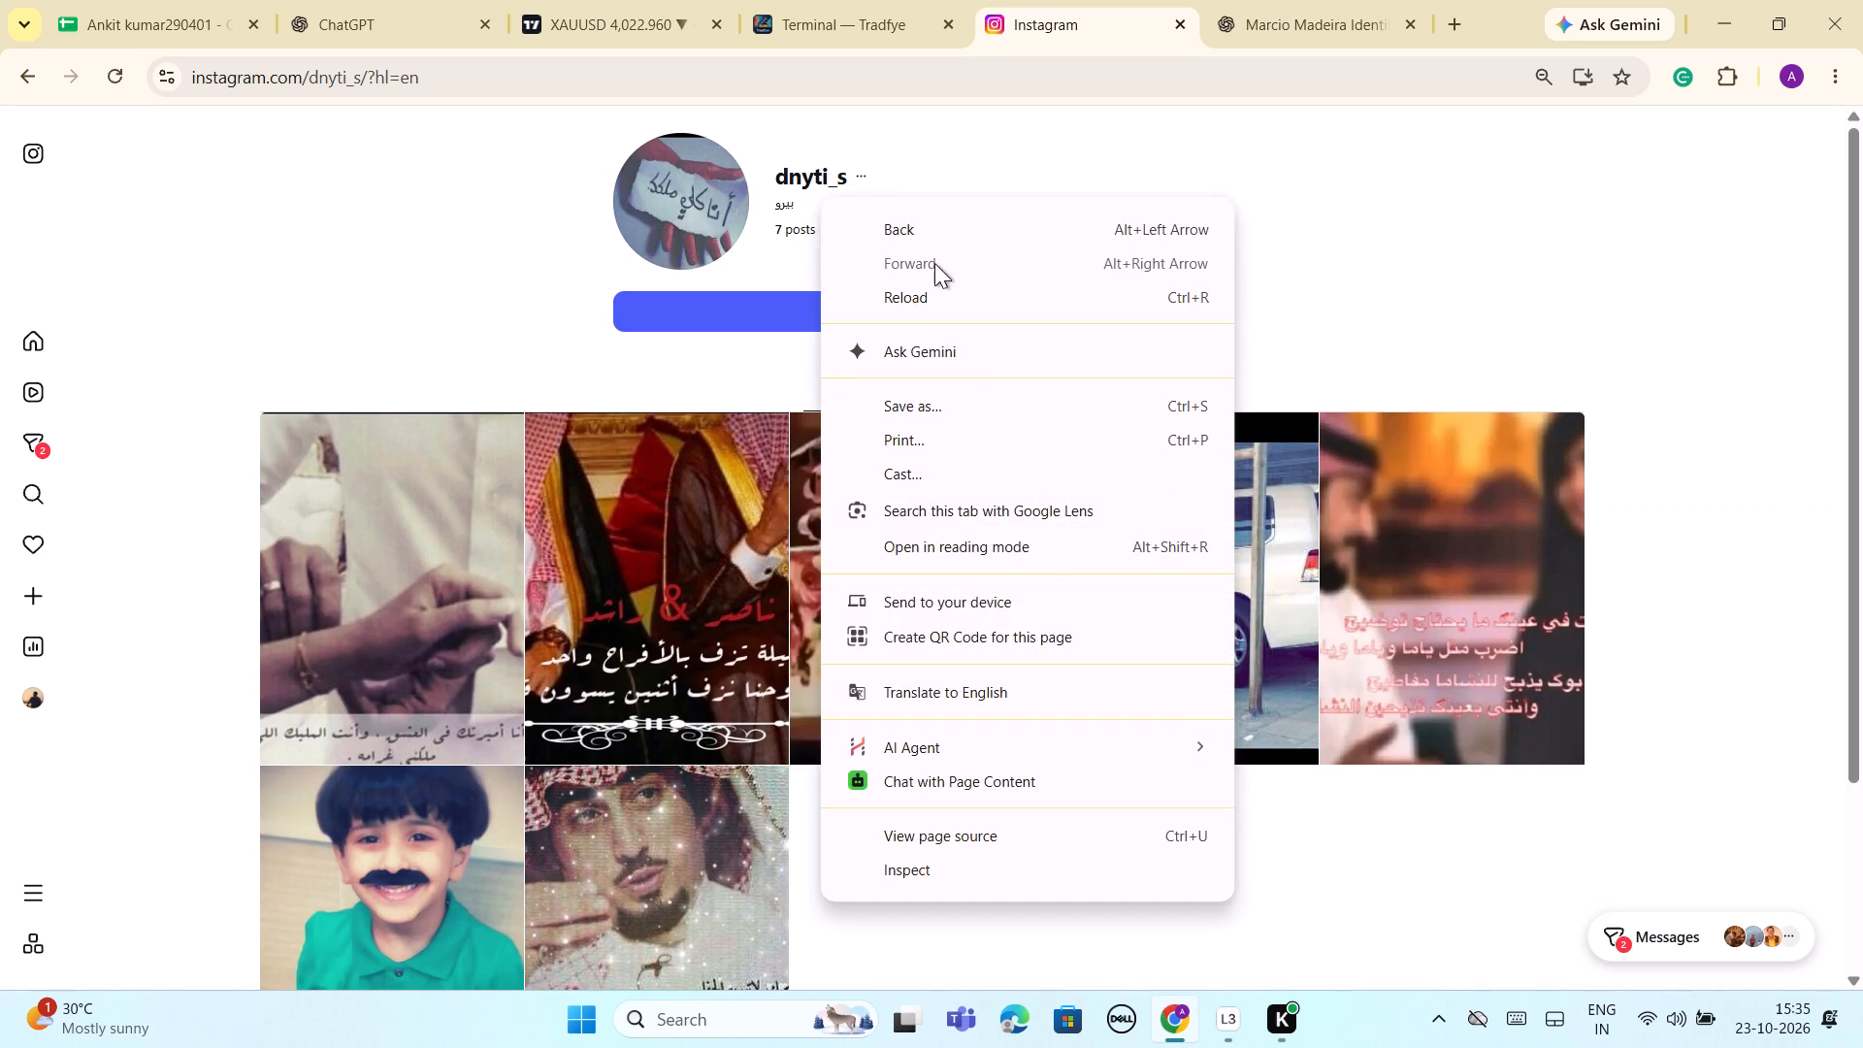
drag(760, 202, 803, 205)
click(889, 198)
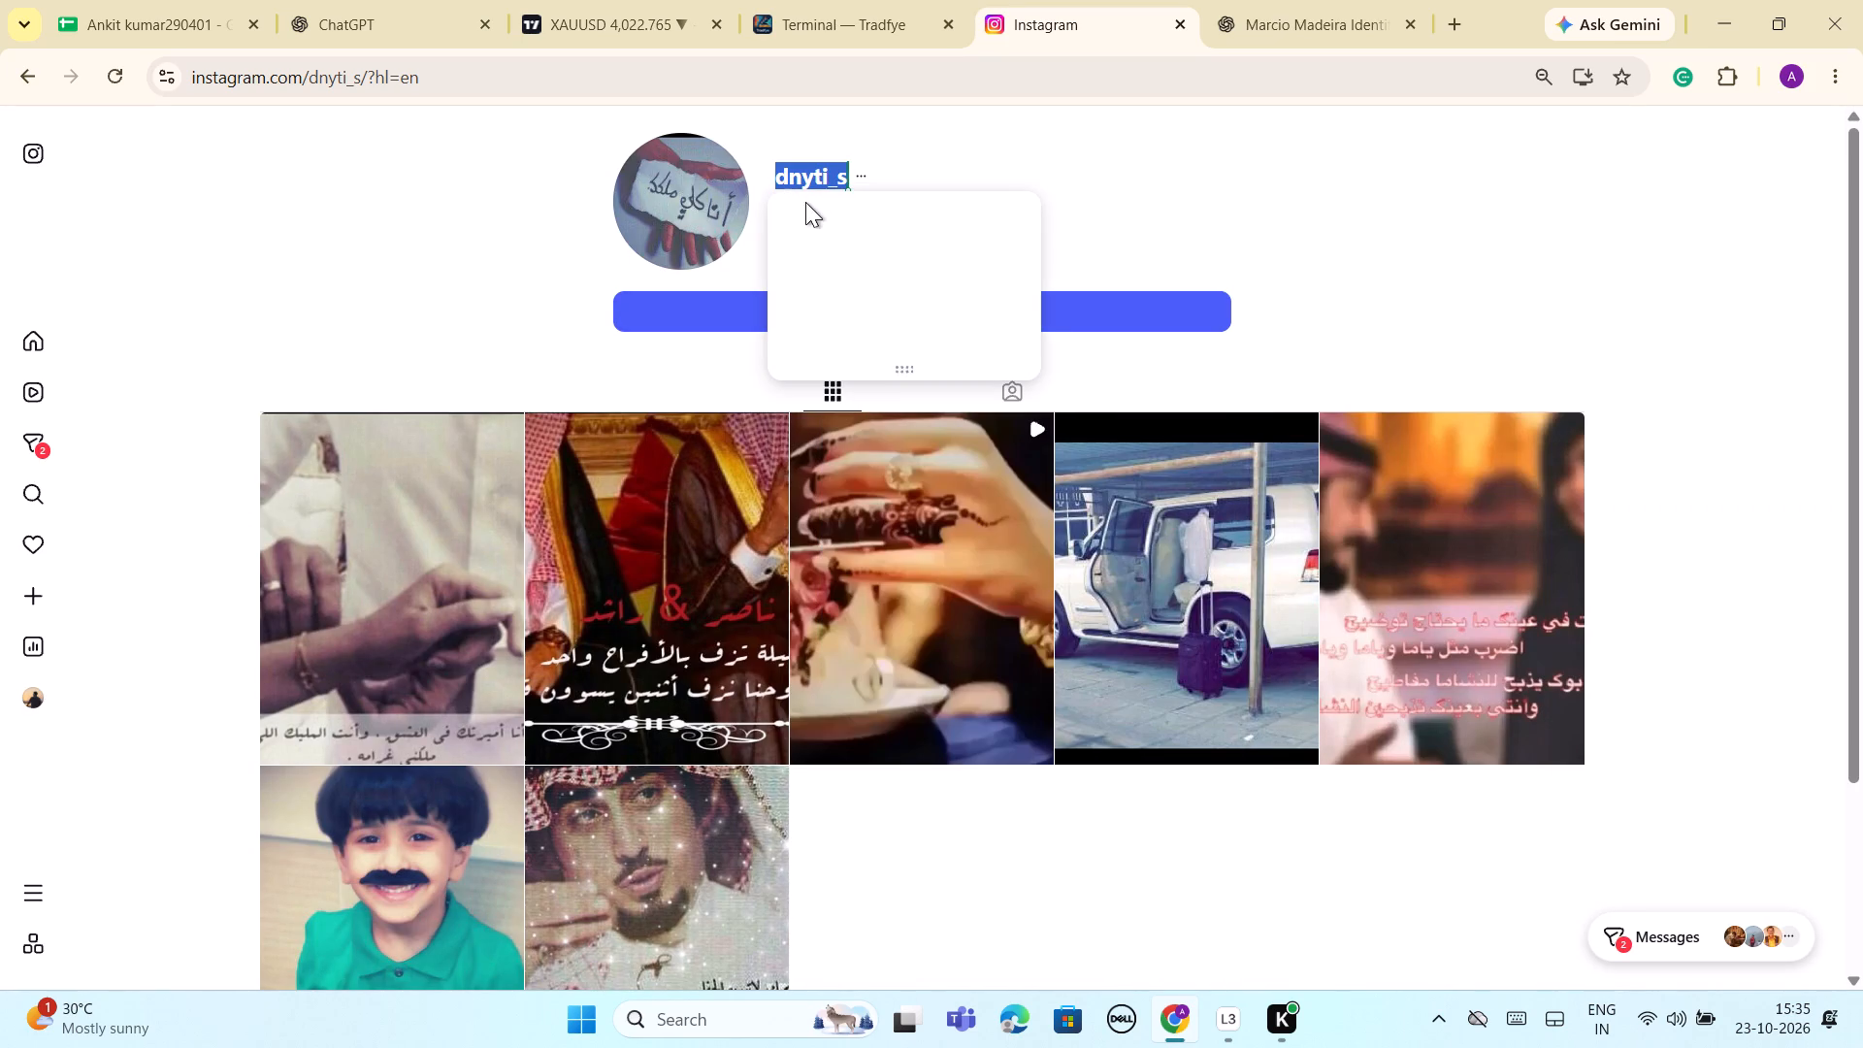
click(935, 137)
drag(806, 198, 772, 209)
click(1032, 193)
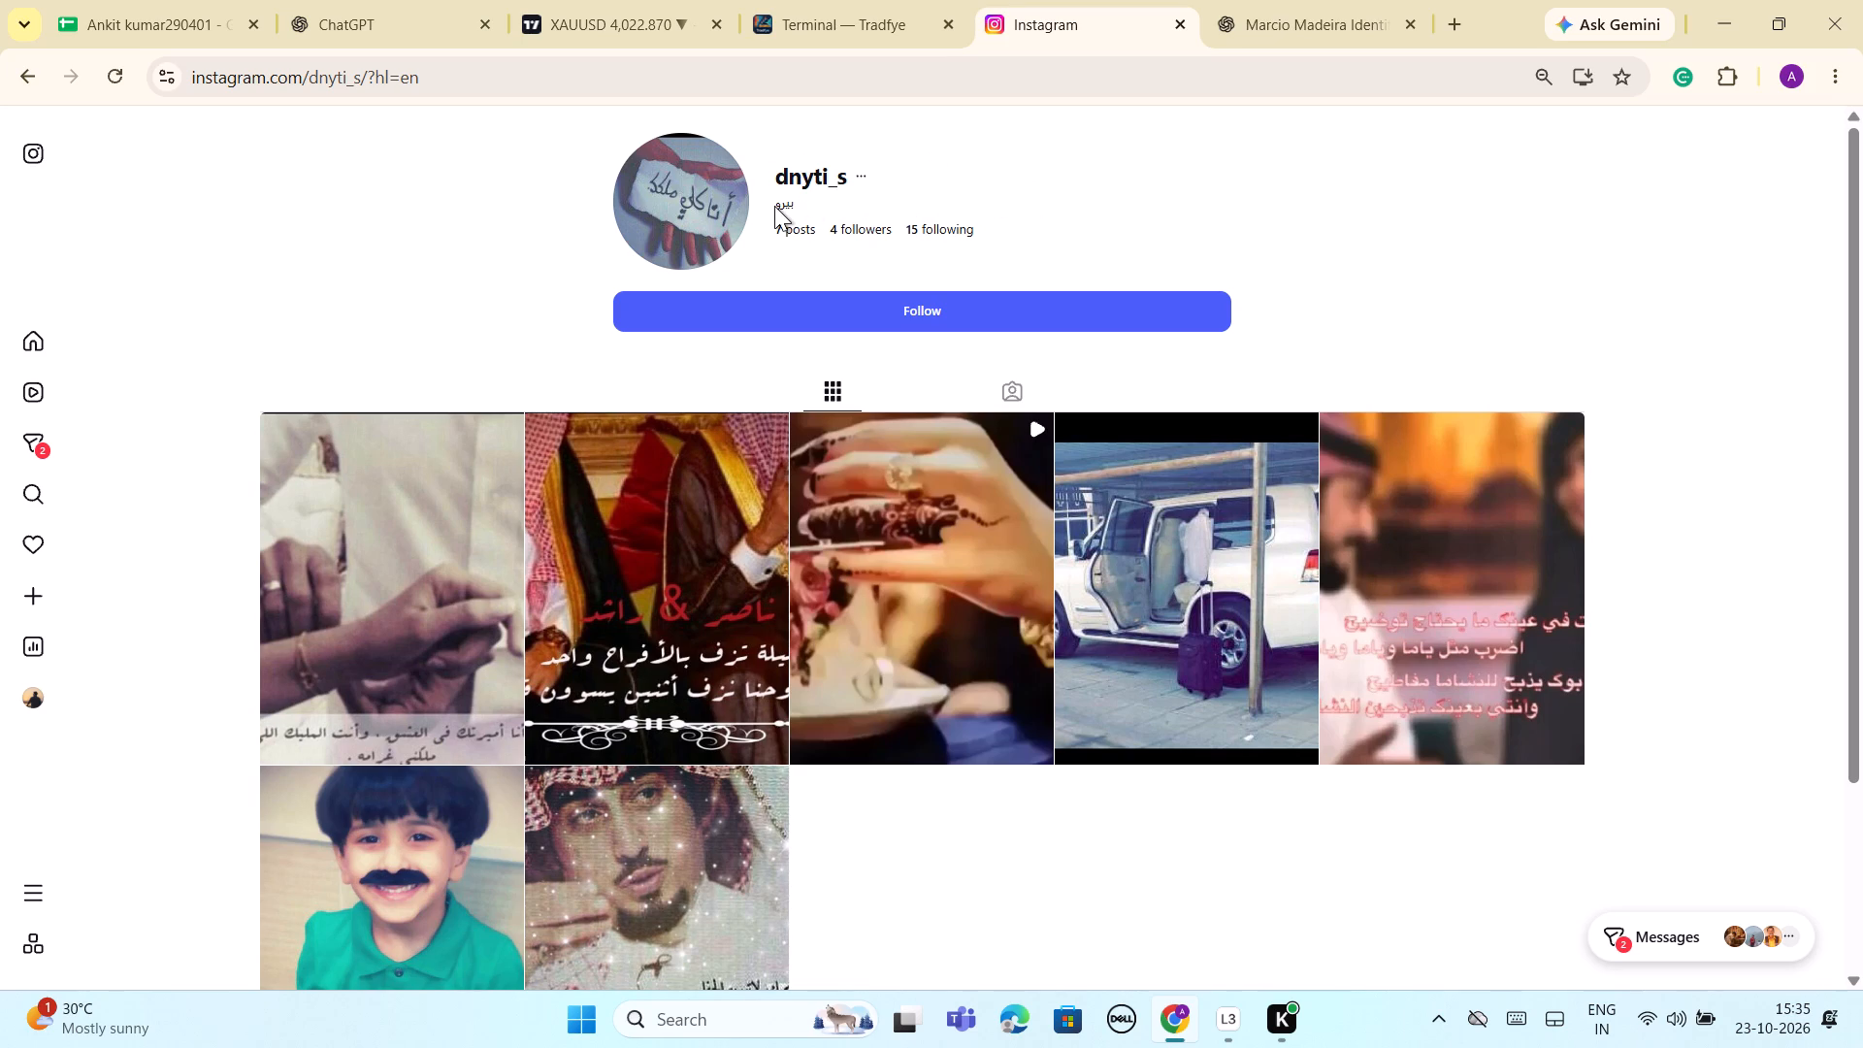
drag(774, 206, 794, 211)
right_click(791, 205)
click(852, 235)
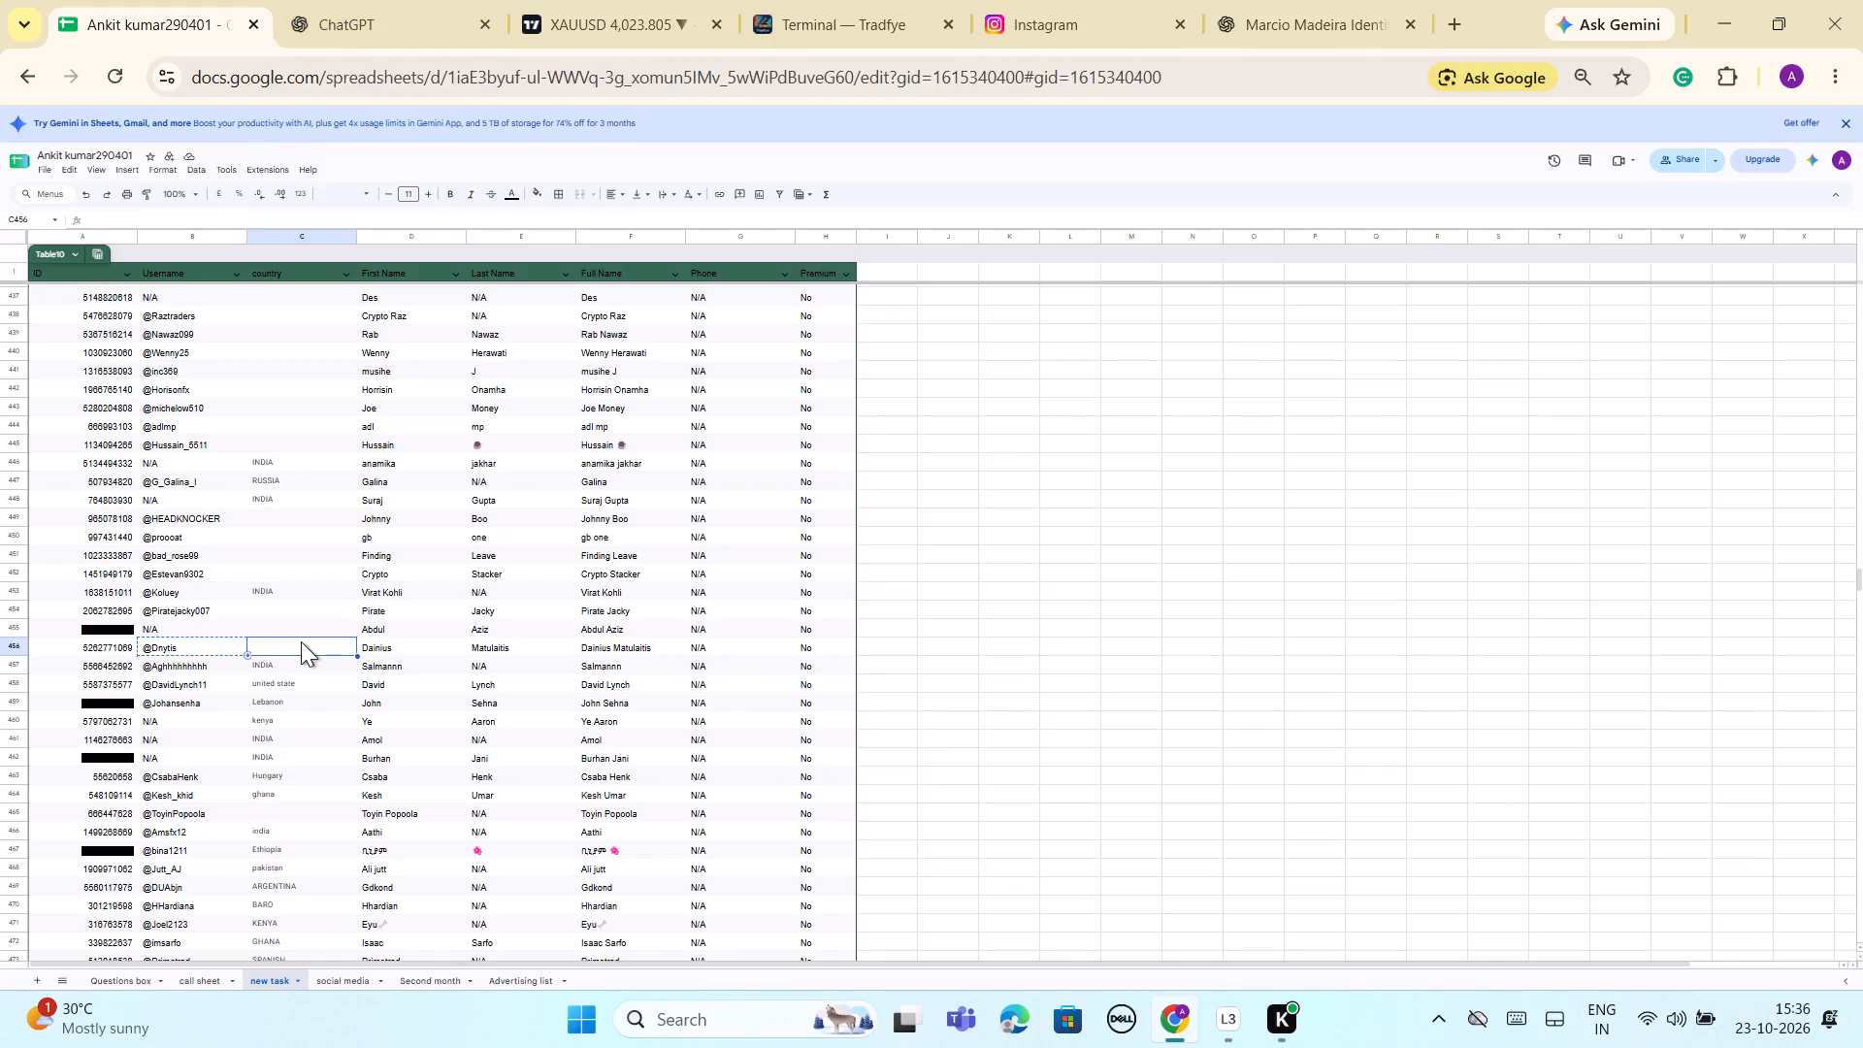
Copy the full name of the contact in row 456, search Instagram for it, and view the first matching profile's account details.
right_click(629, 655)
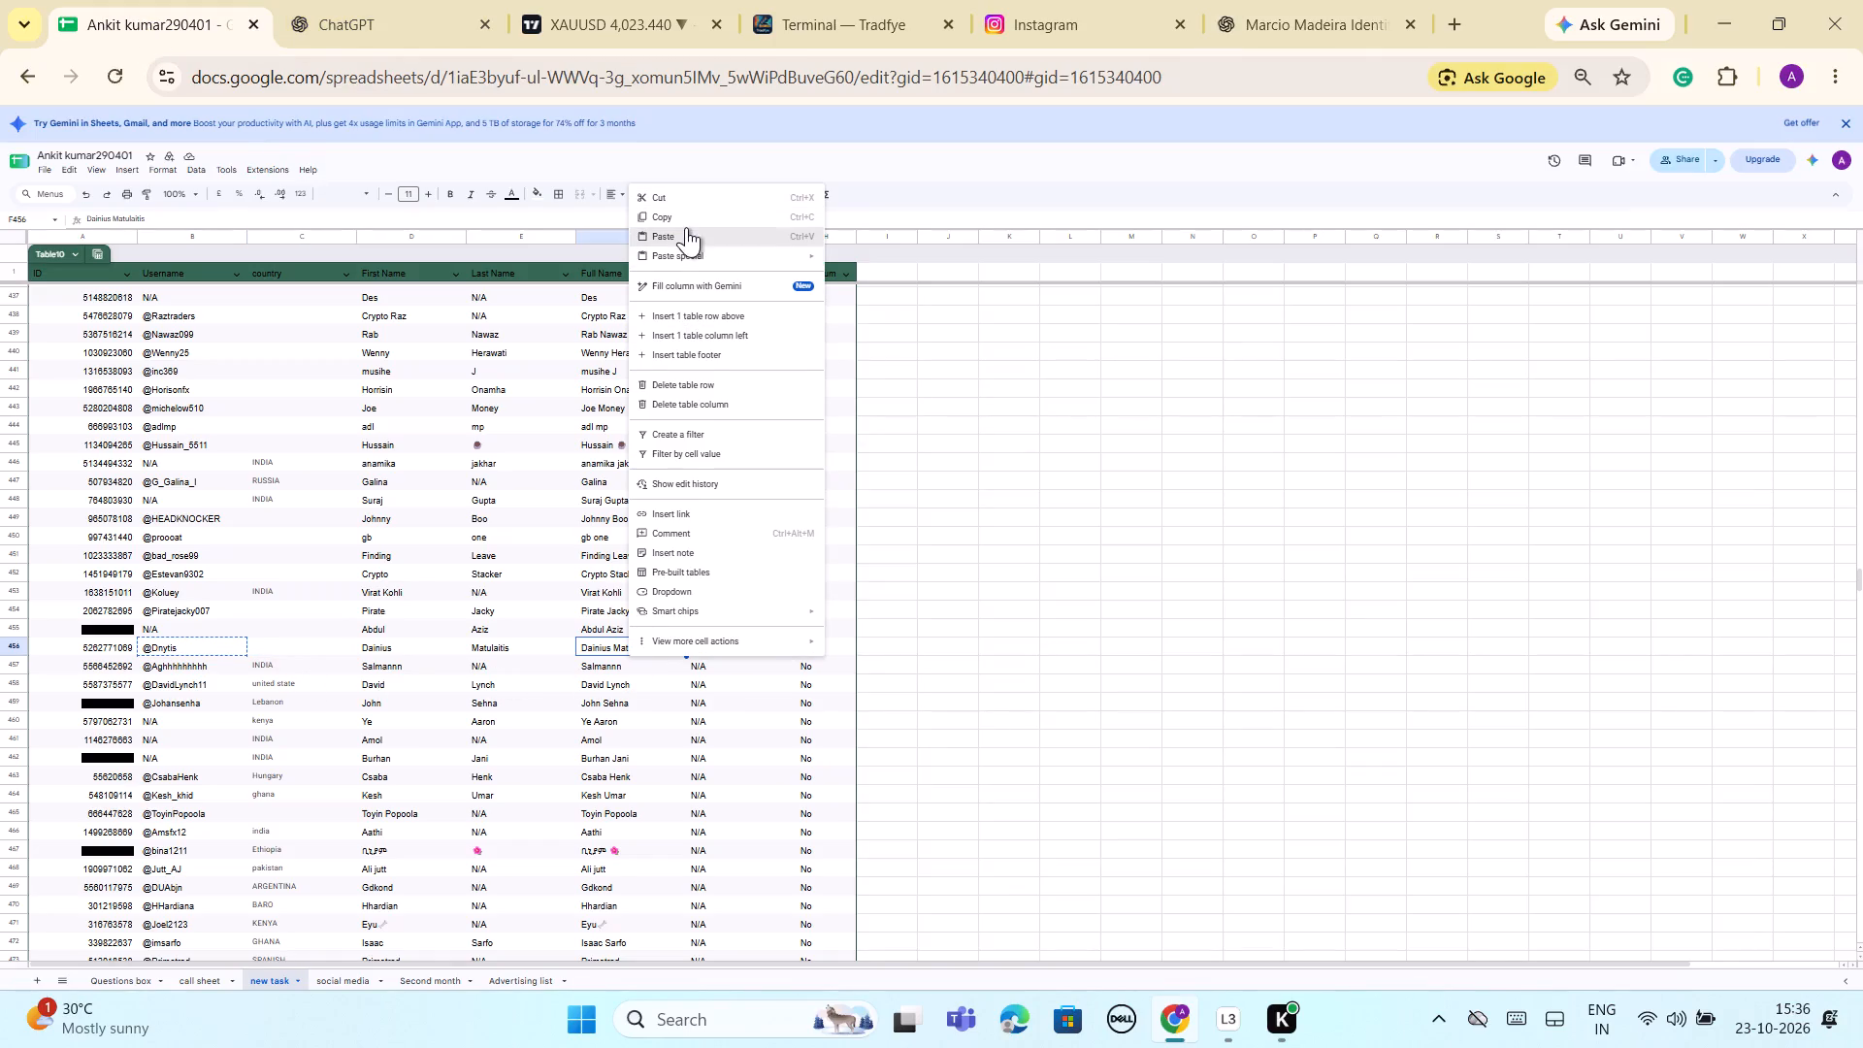
click(686, 225)
click(1091, 13)
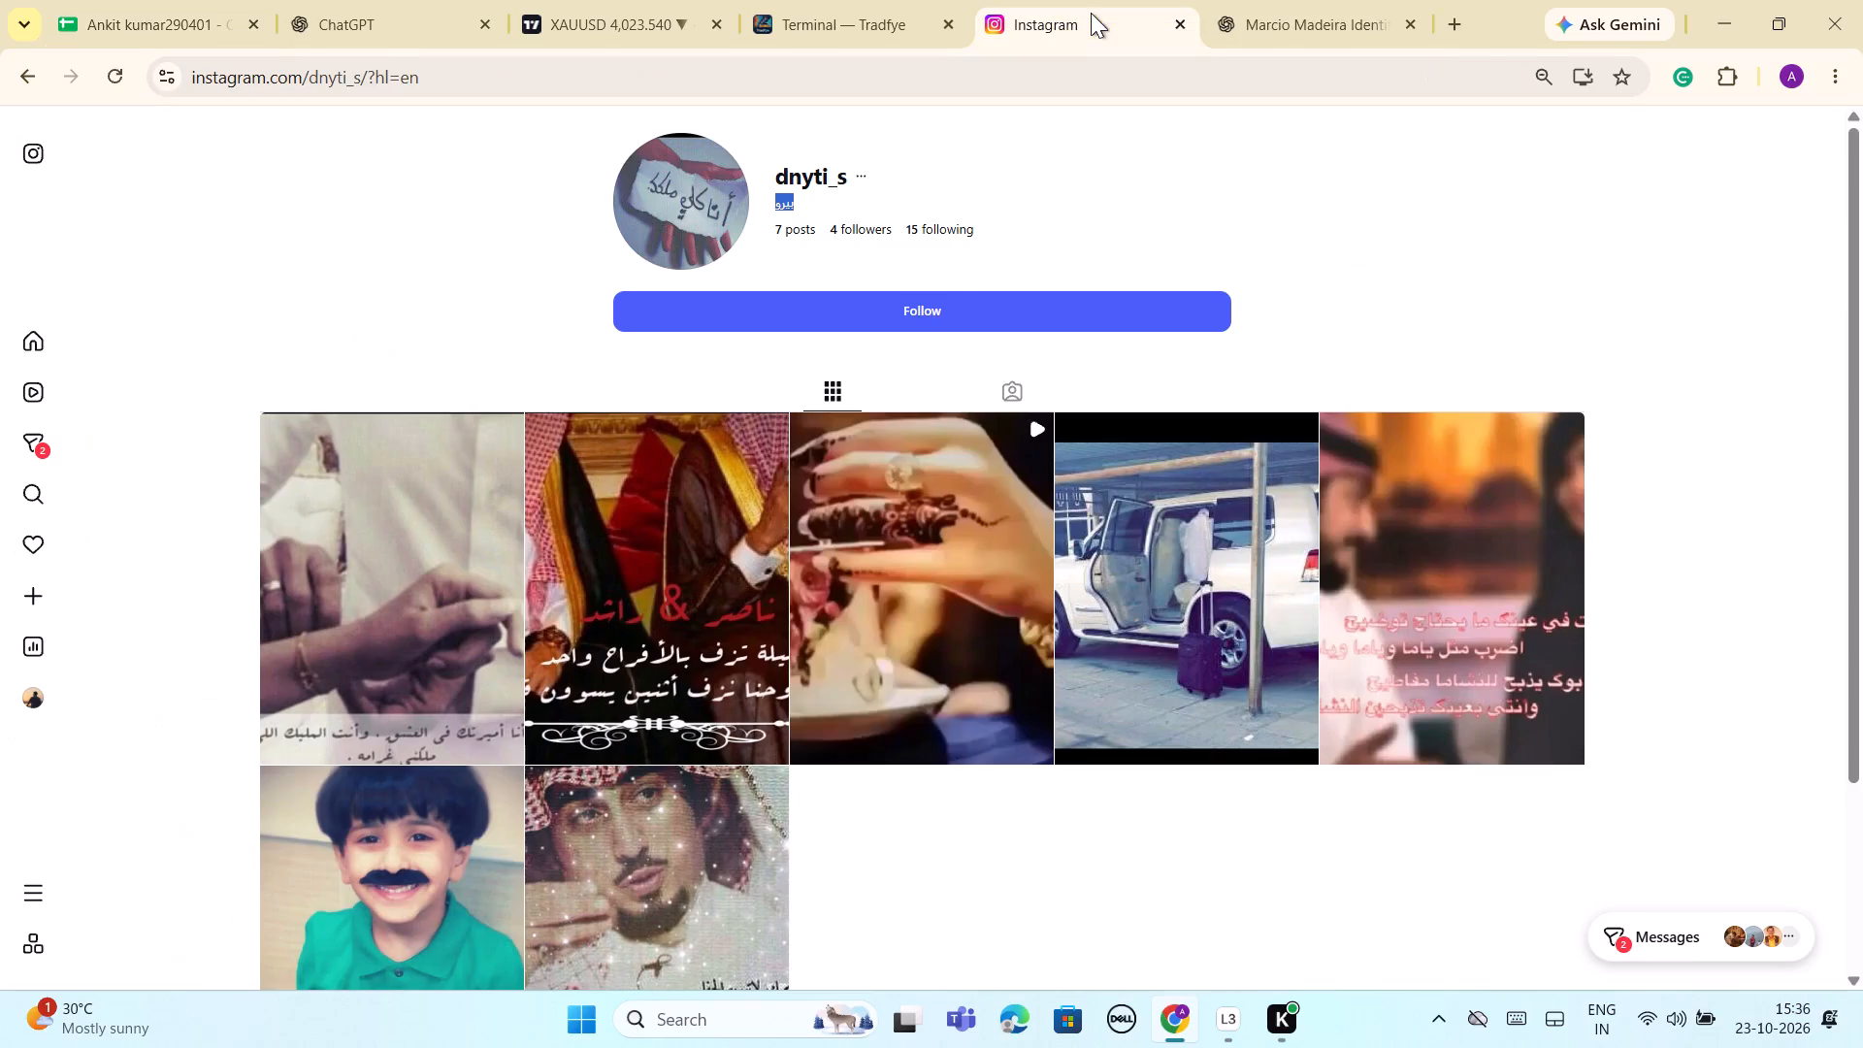
click(27, 495)
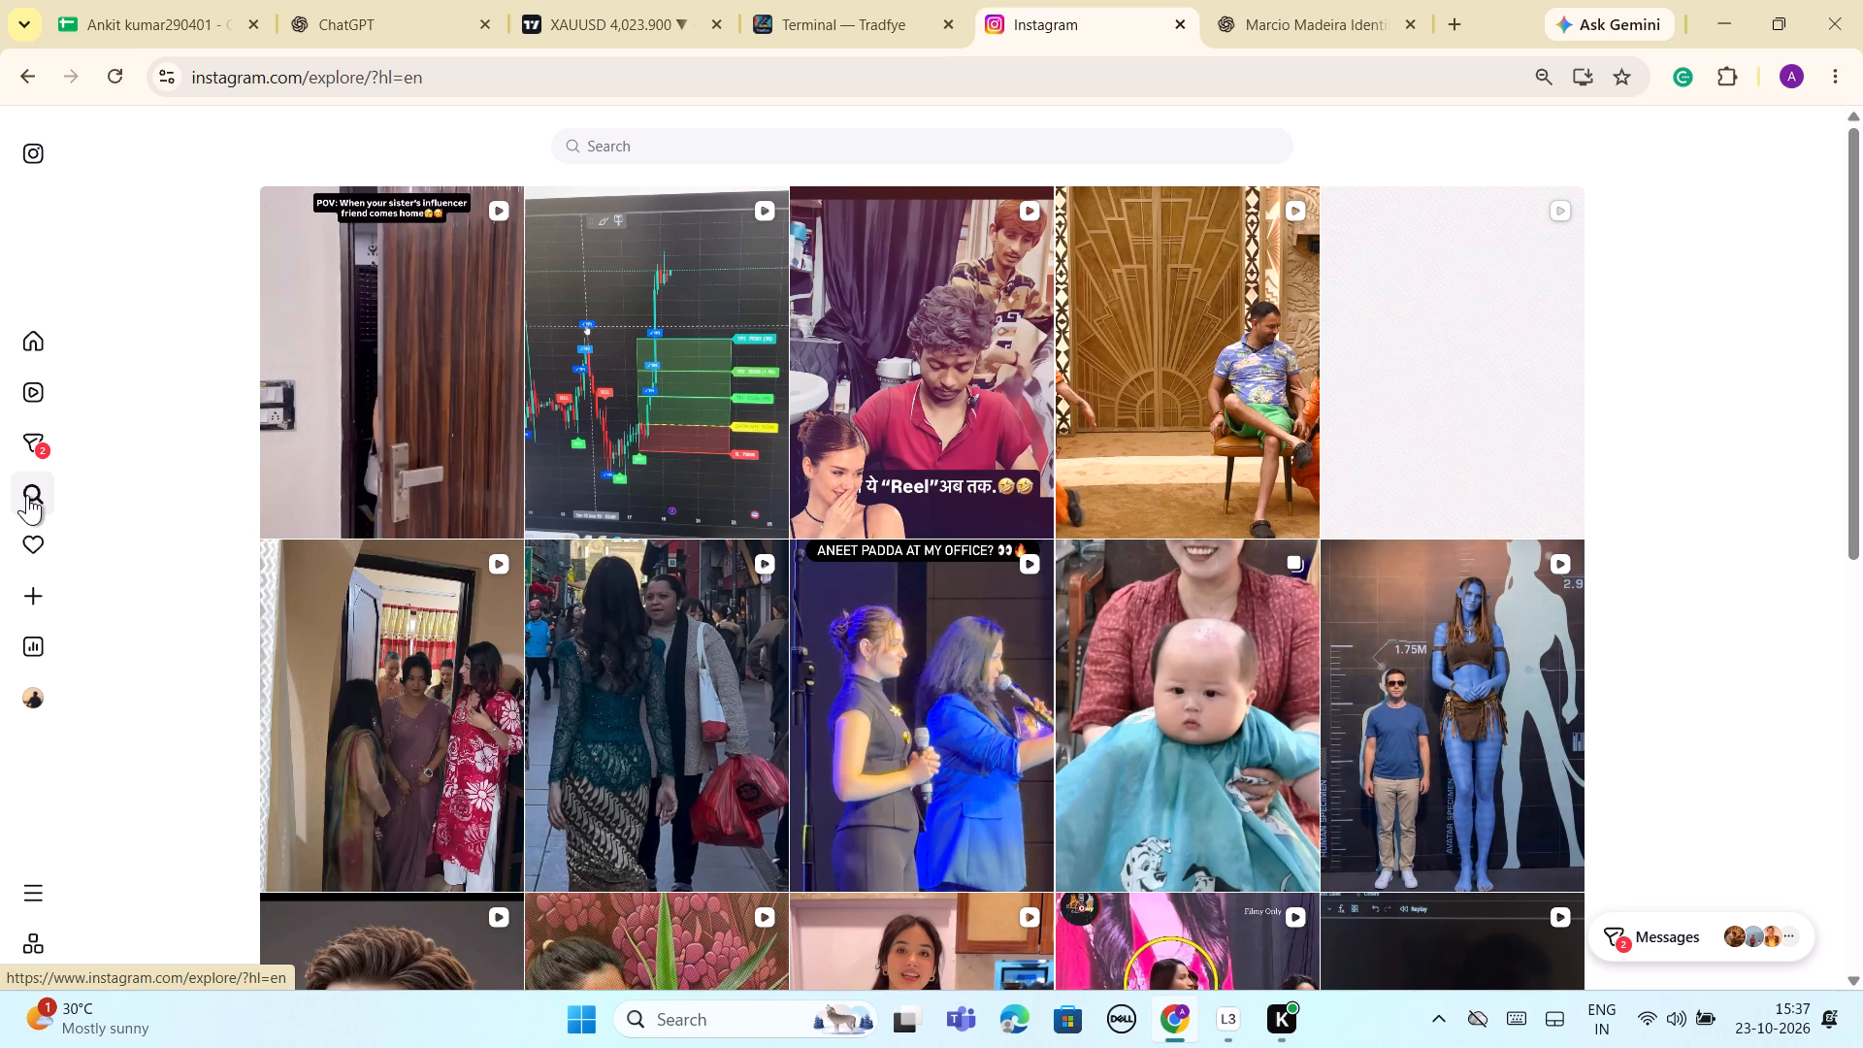
click(639, 151)
right_click(639, 151)
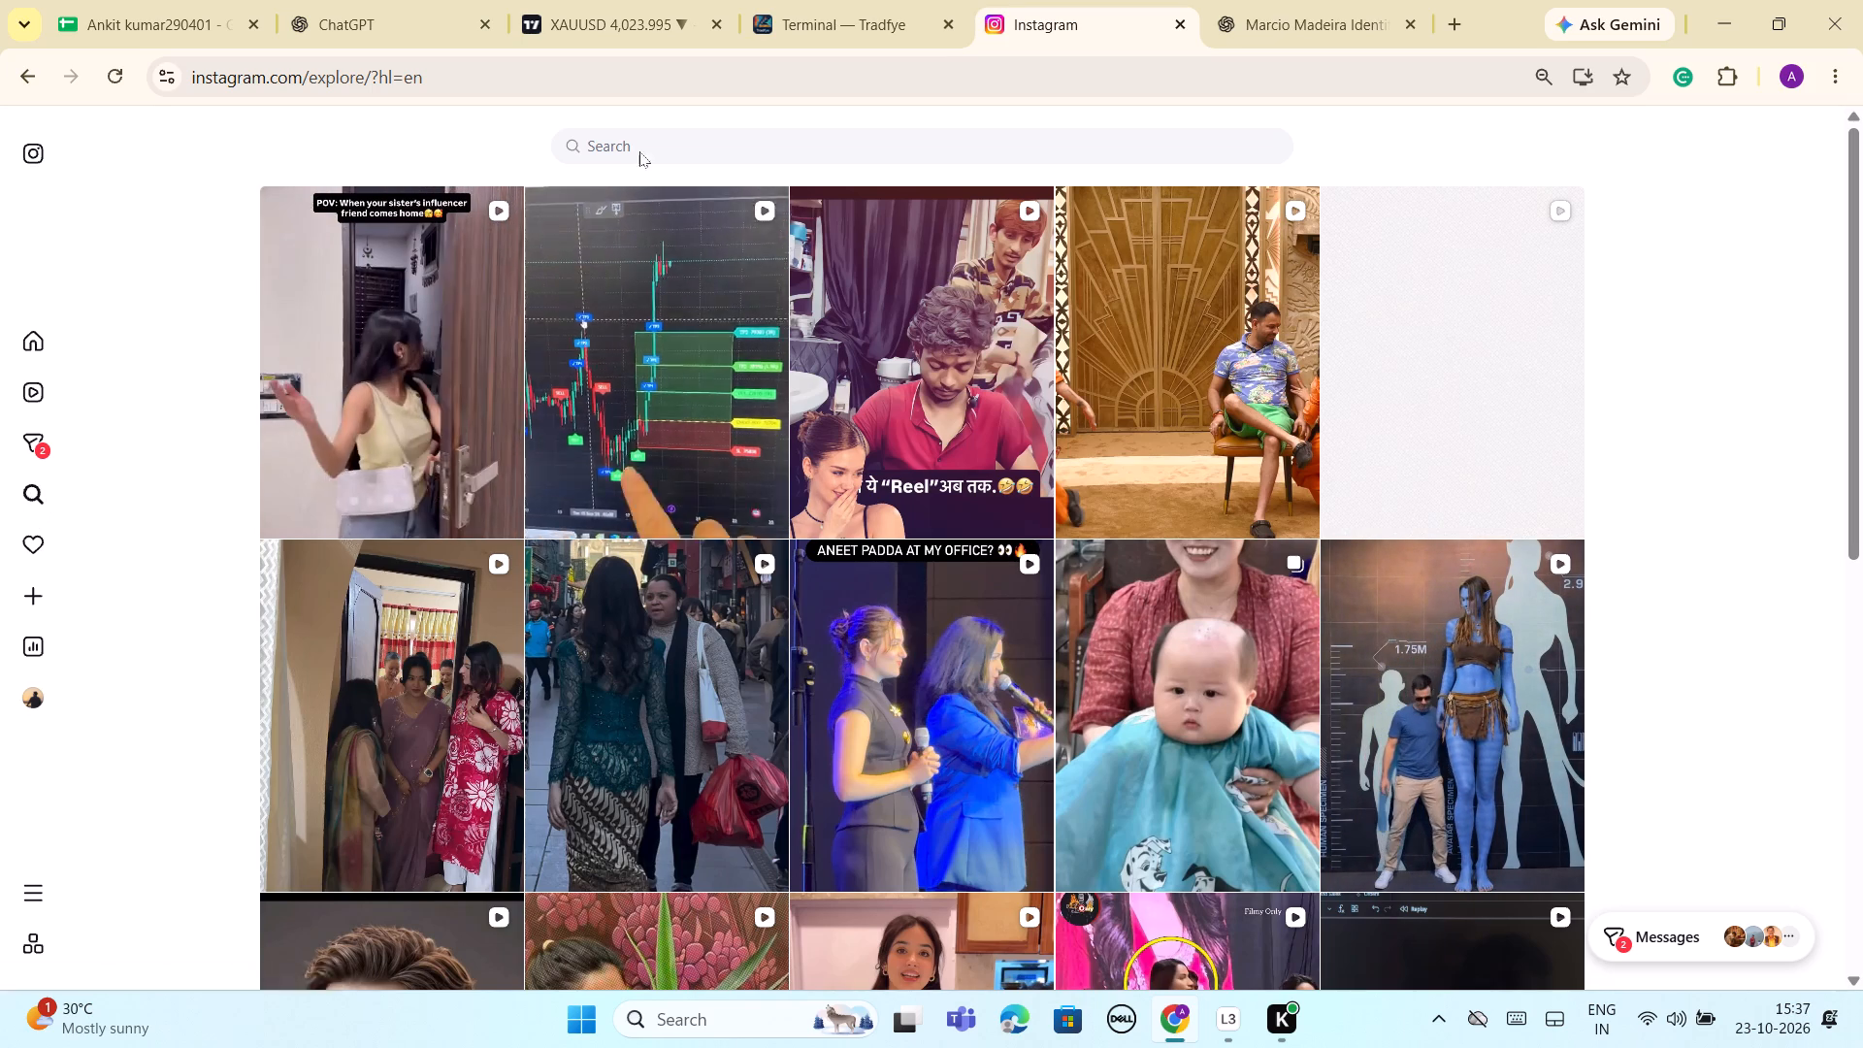
click(722, 434)
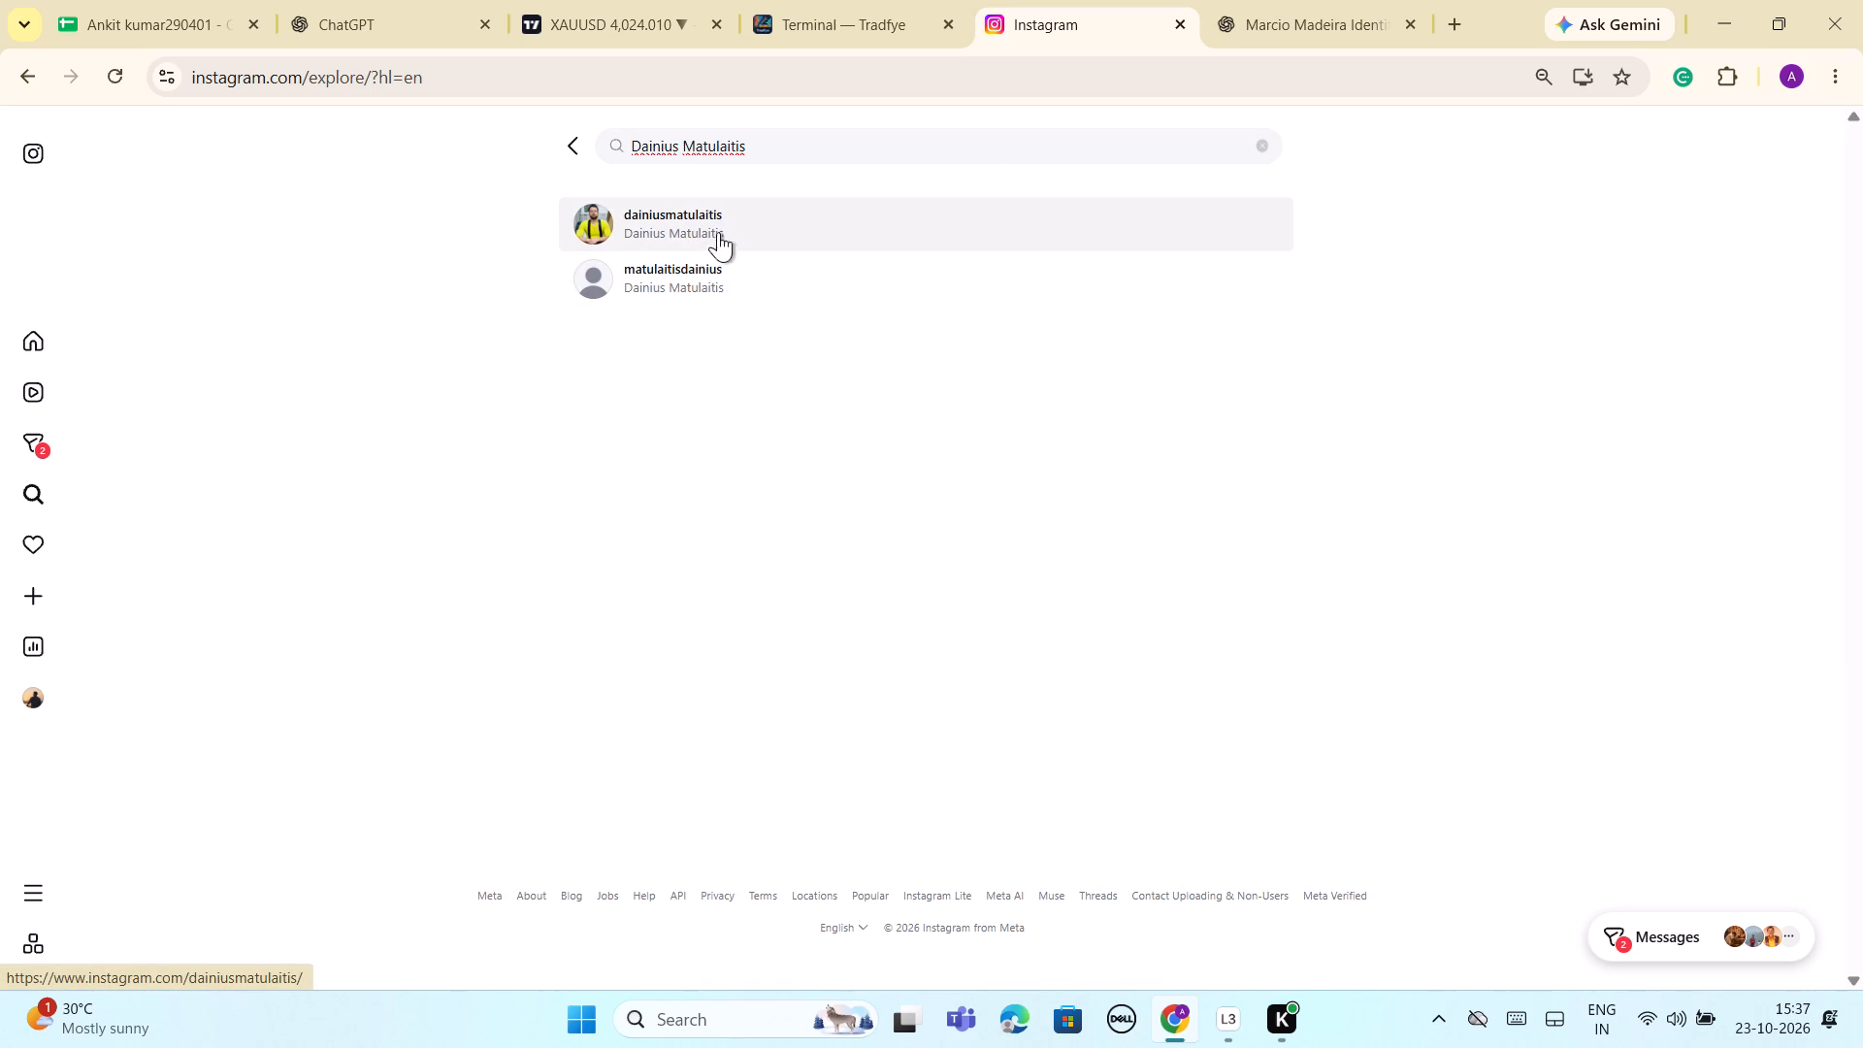
click(687, 218)
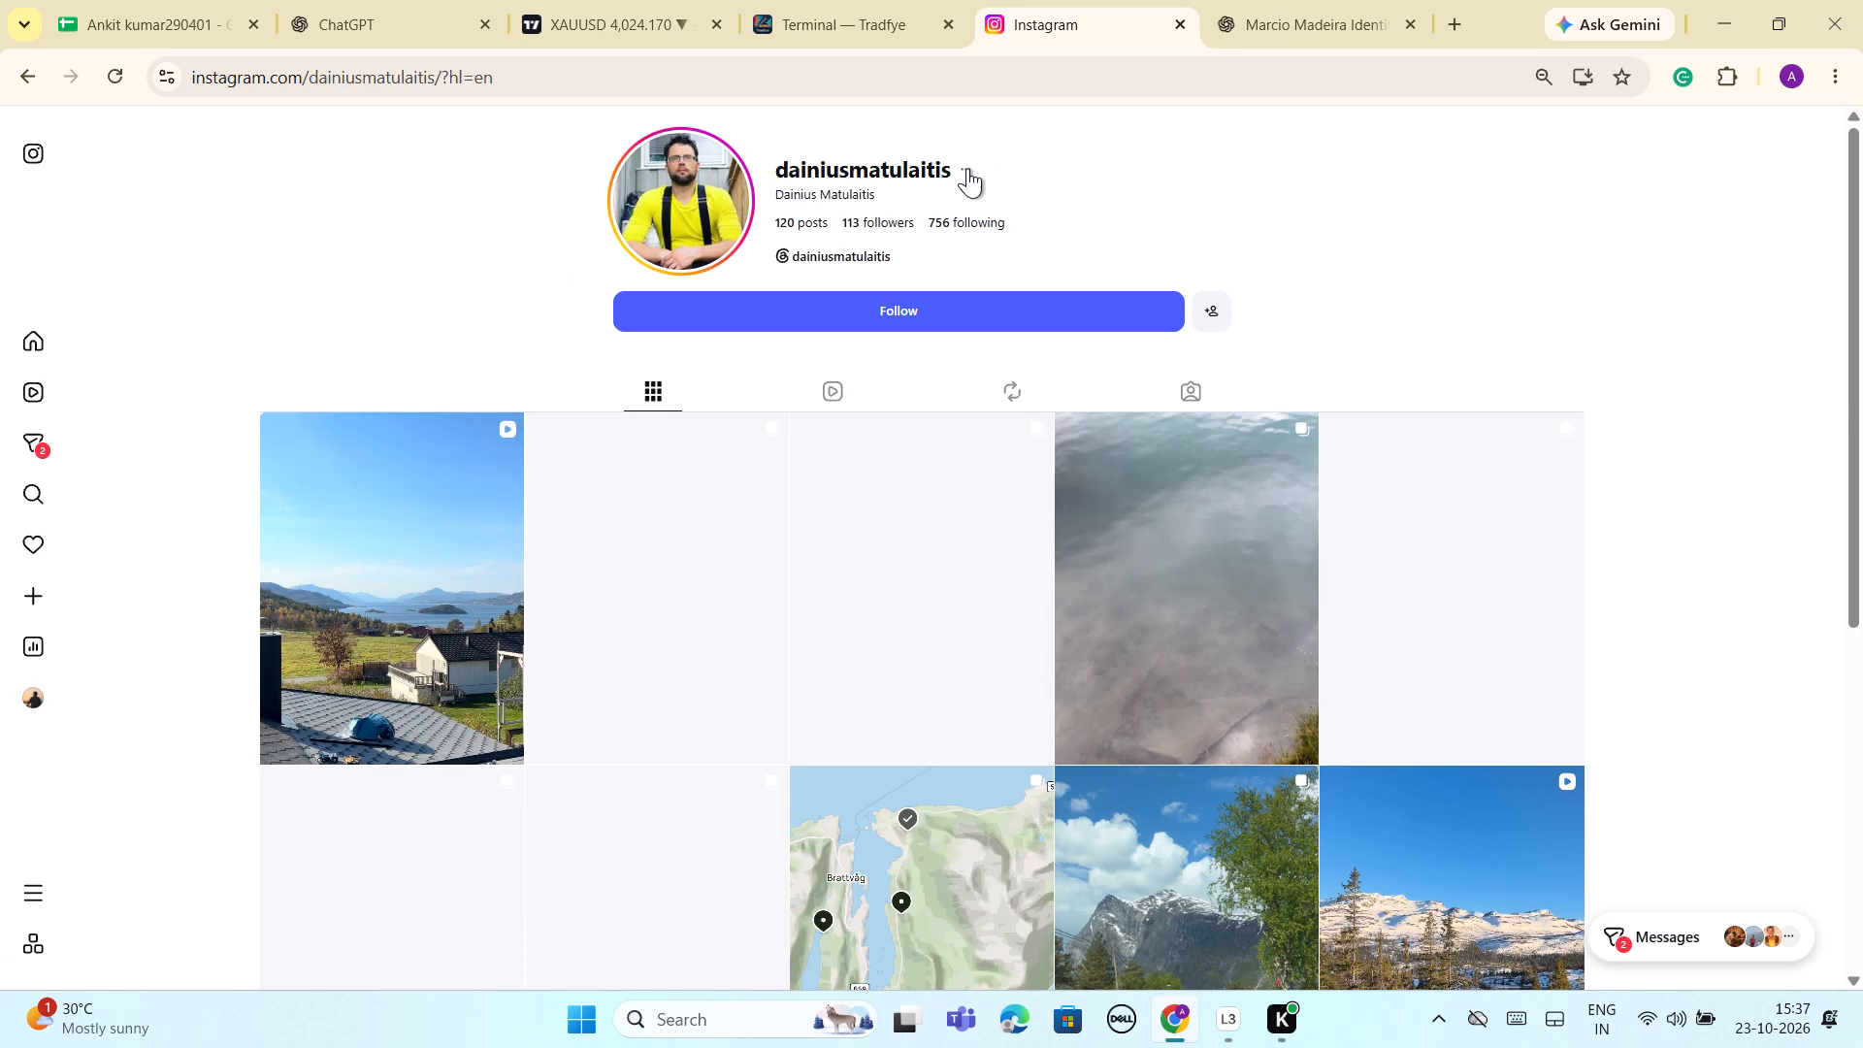
click(967, 168)
click(993, 389)
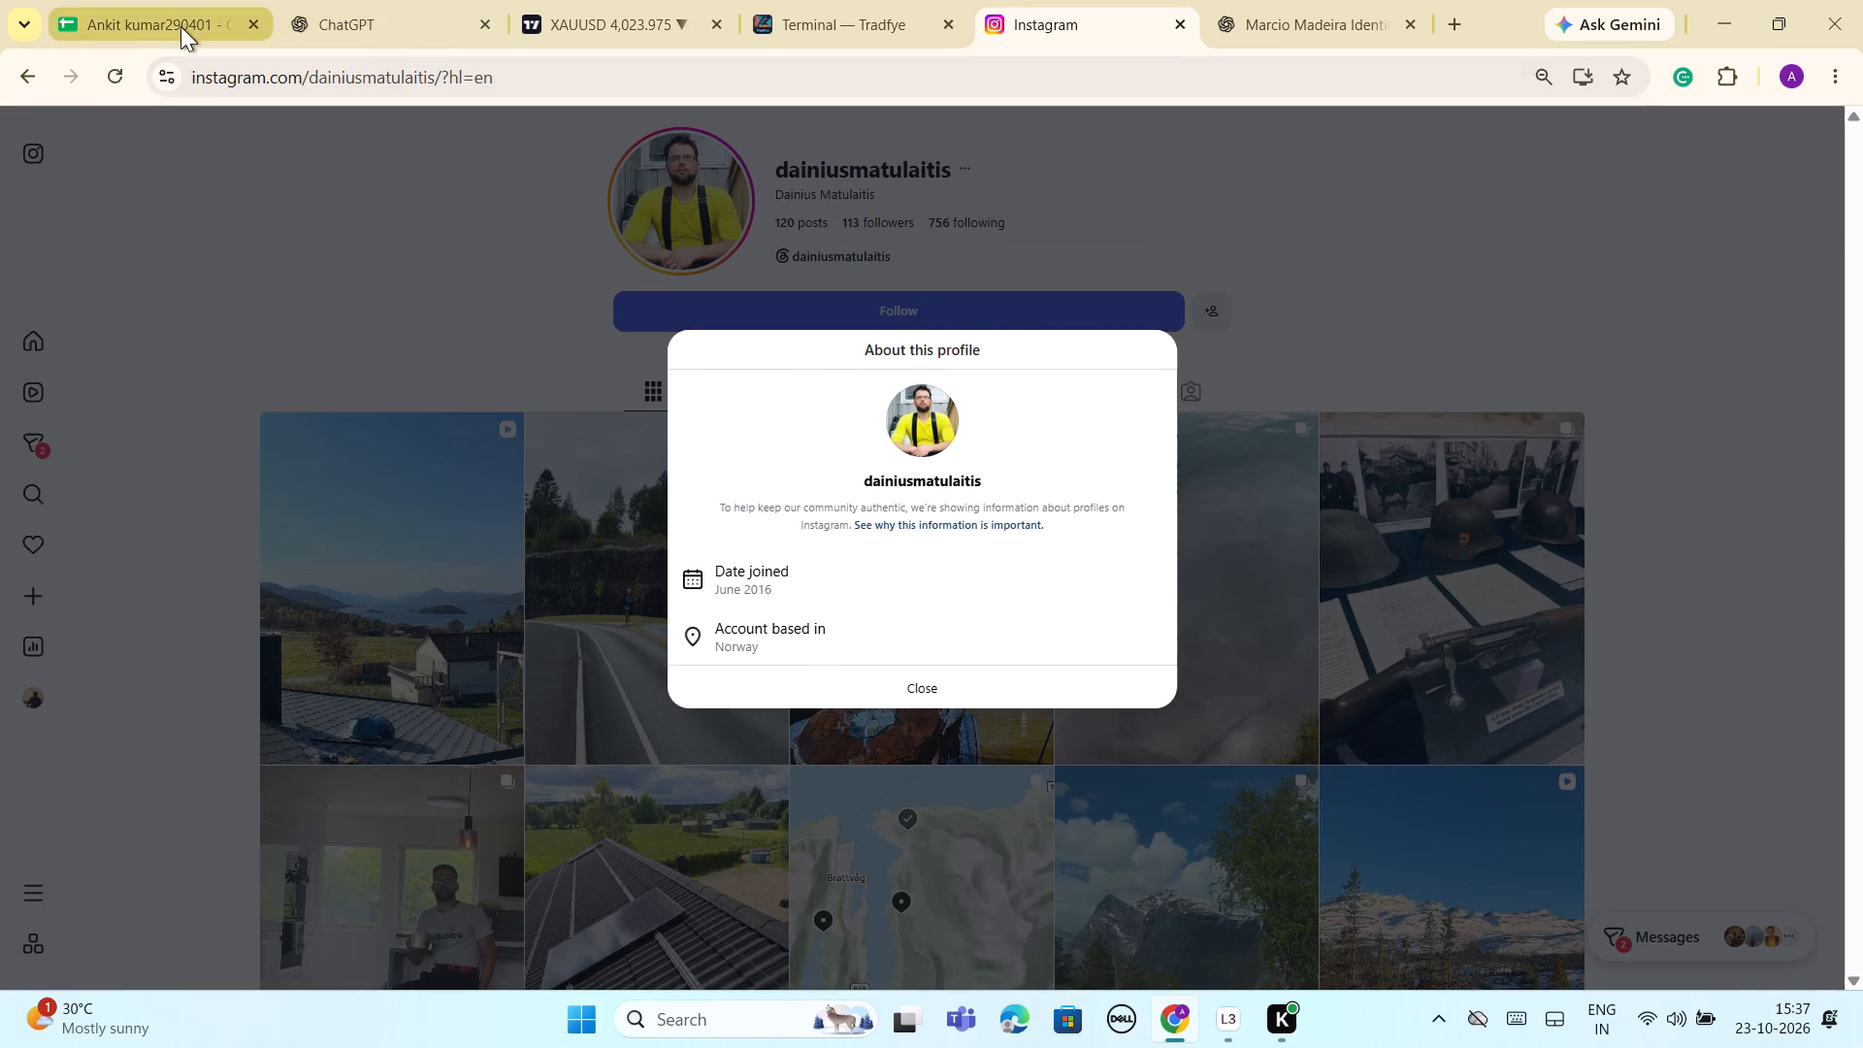
click(169, 24)
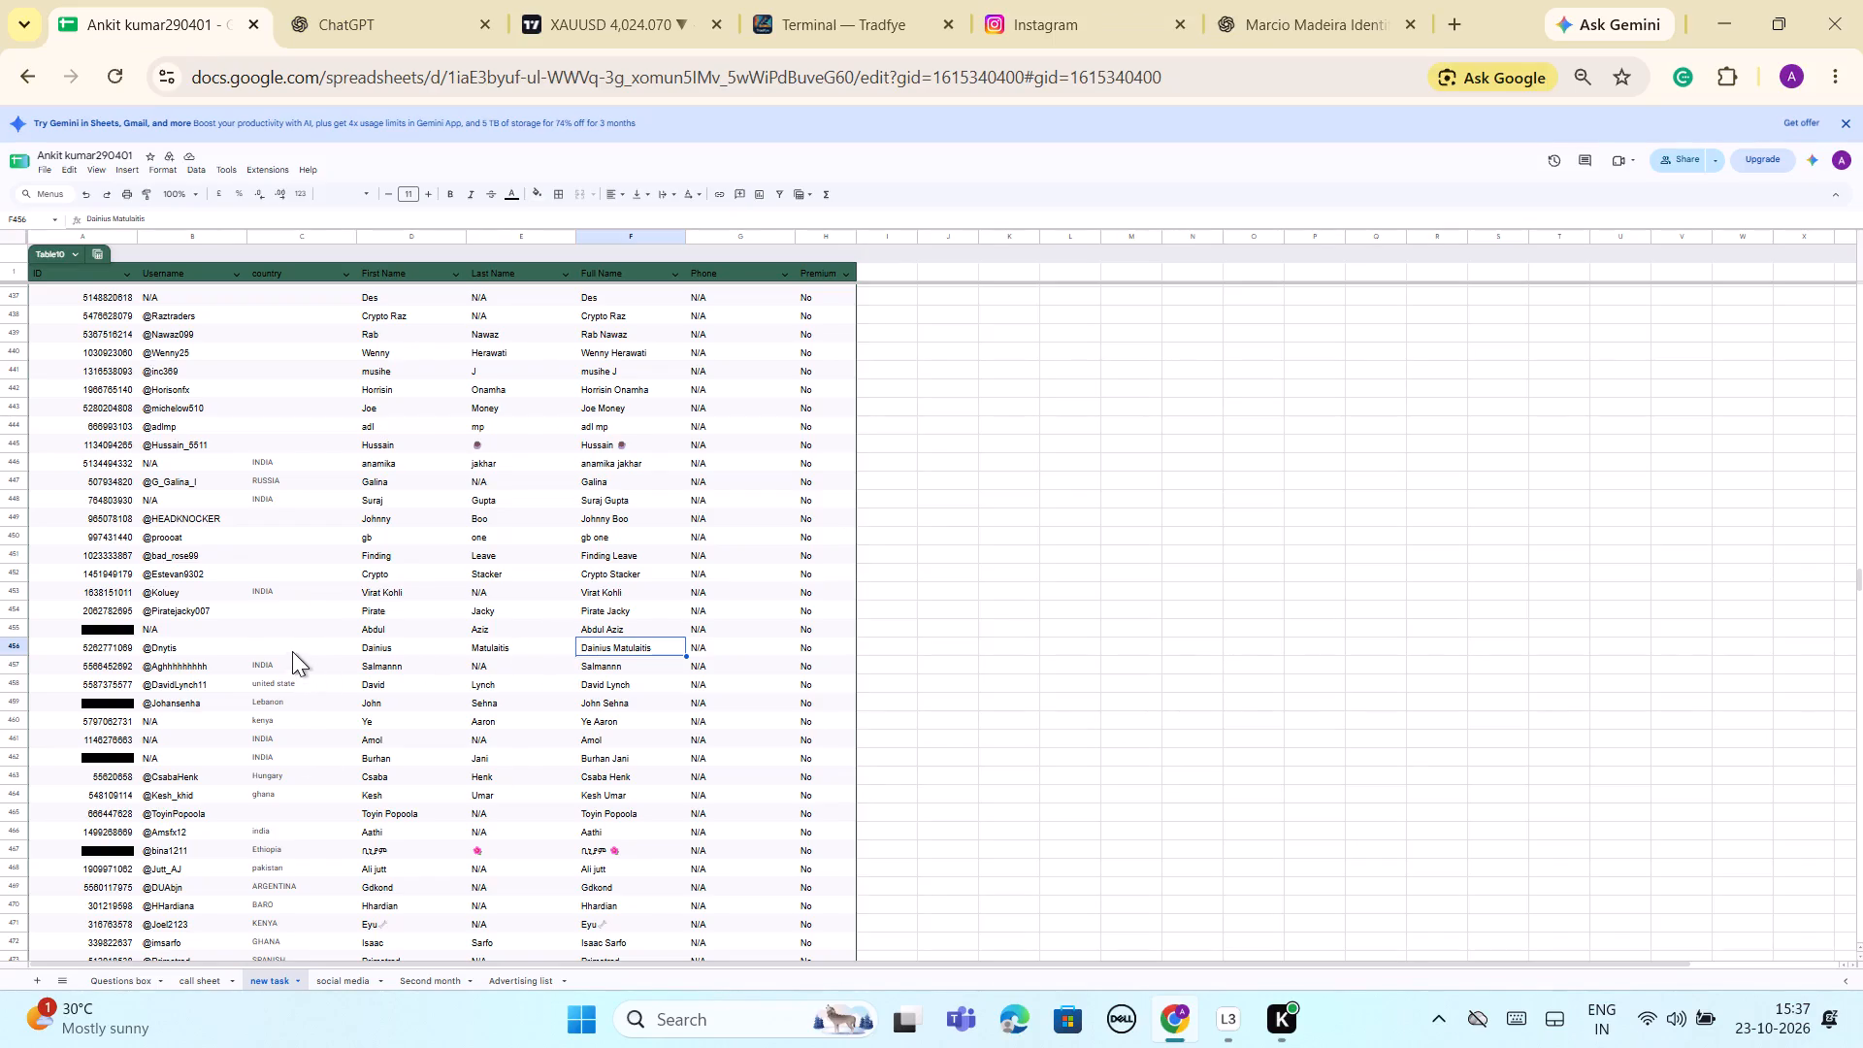
click(293, 649)
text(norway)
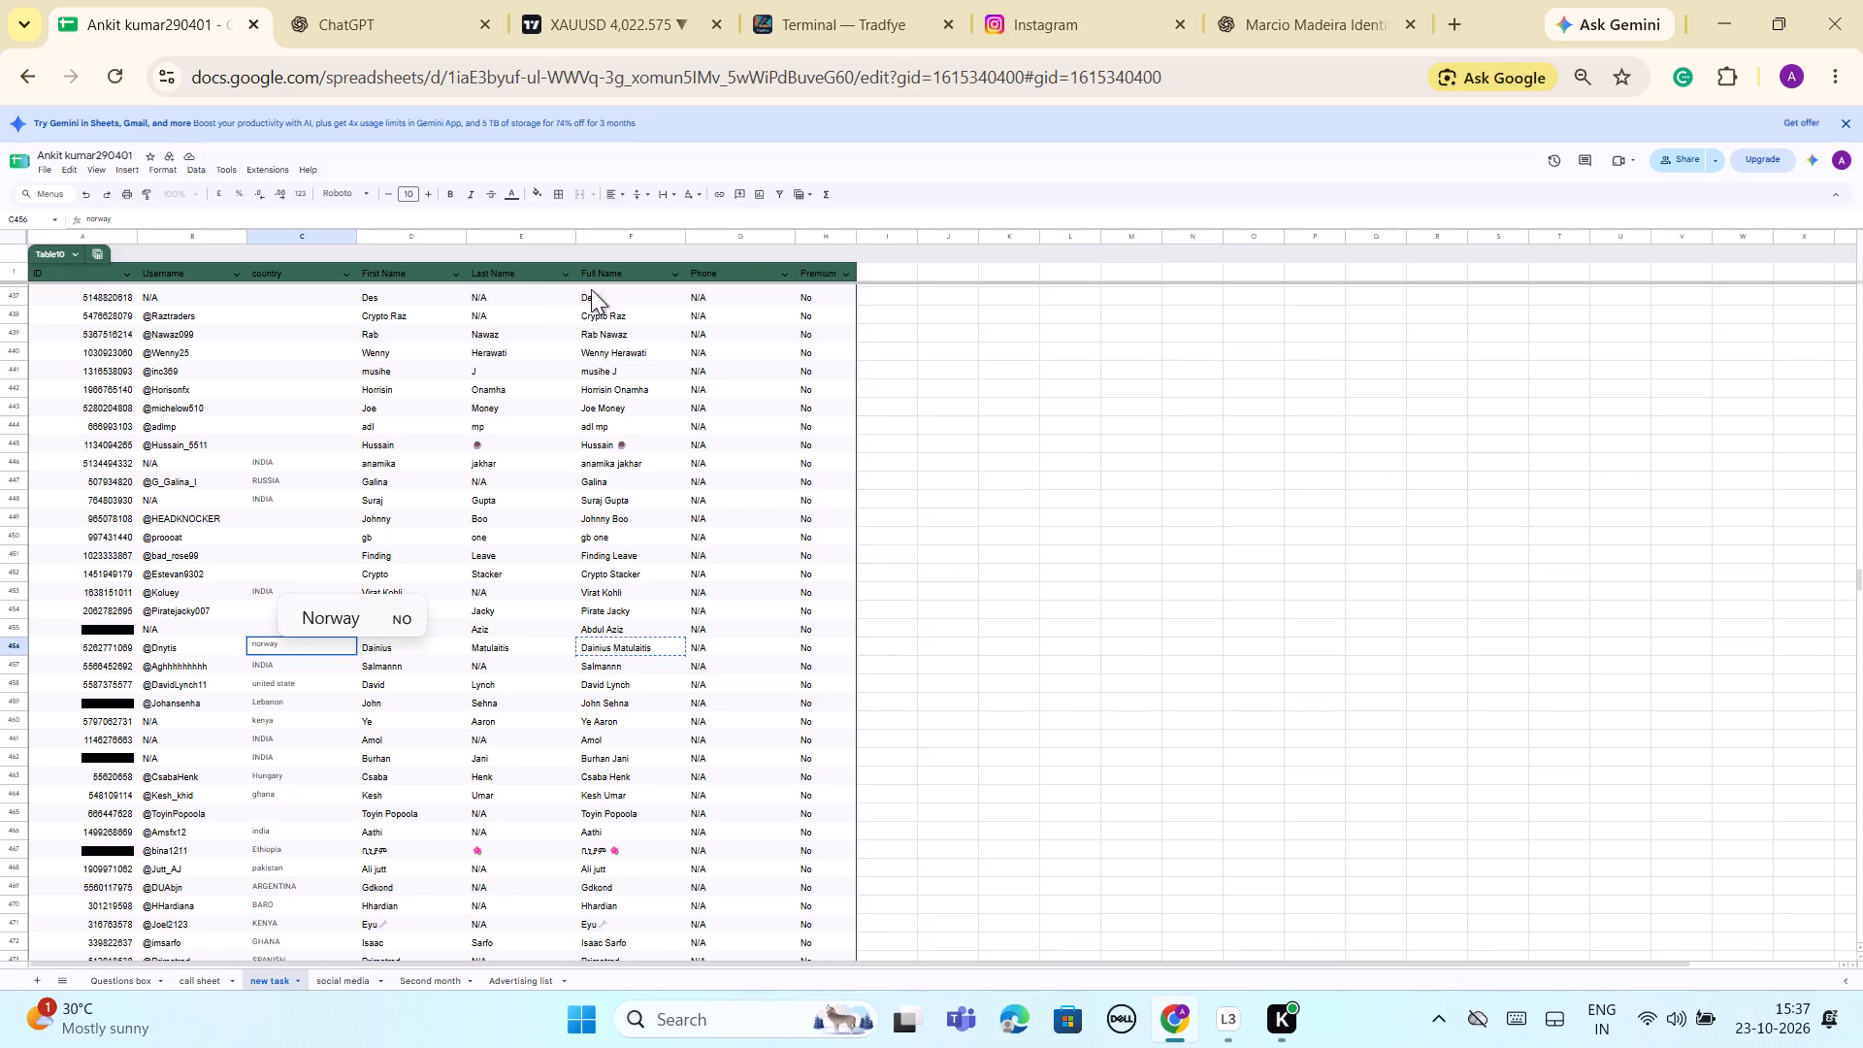
click(256, 623)
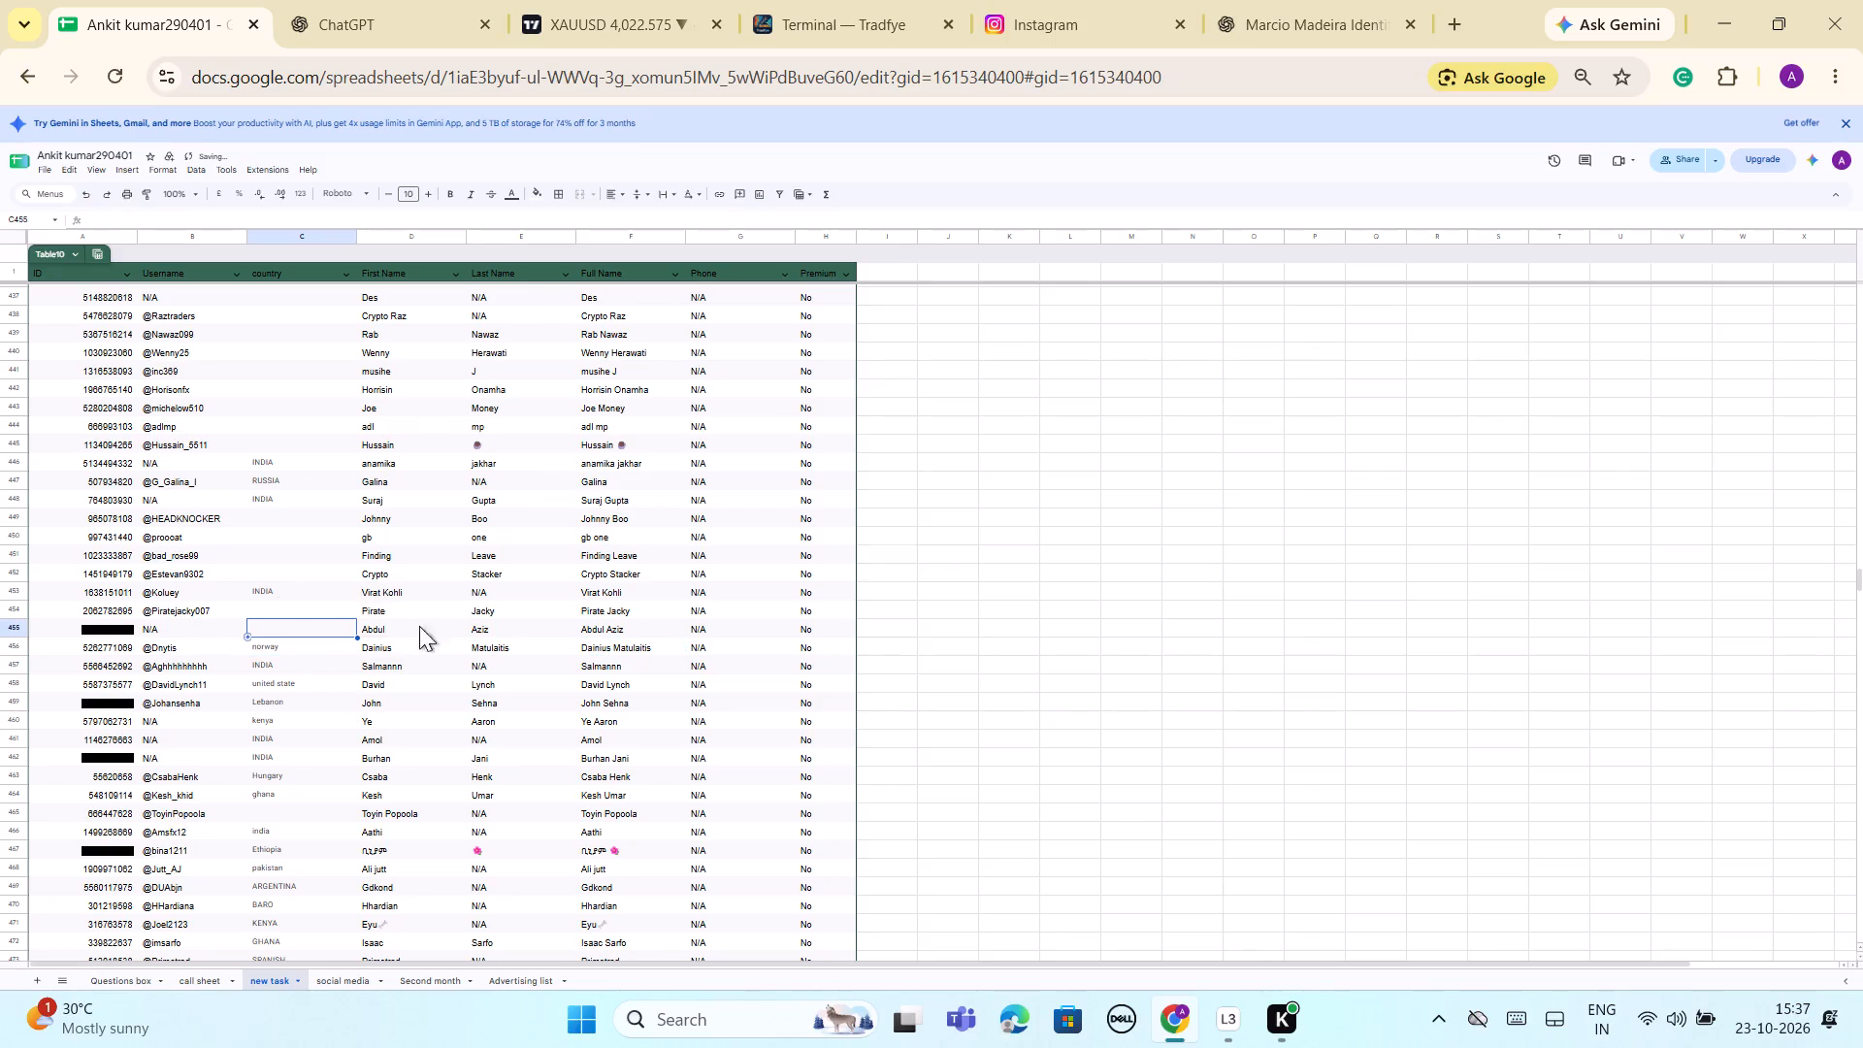
Copy the full name of the contact in row 455 and search Instagram for it.
right_click(617, 632)
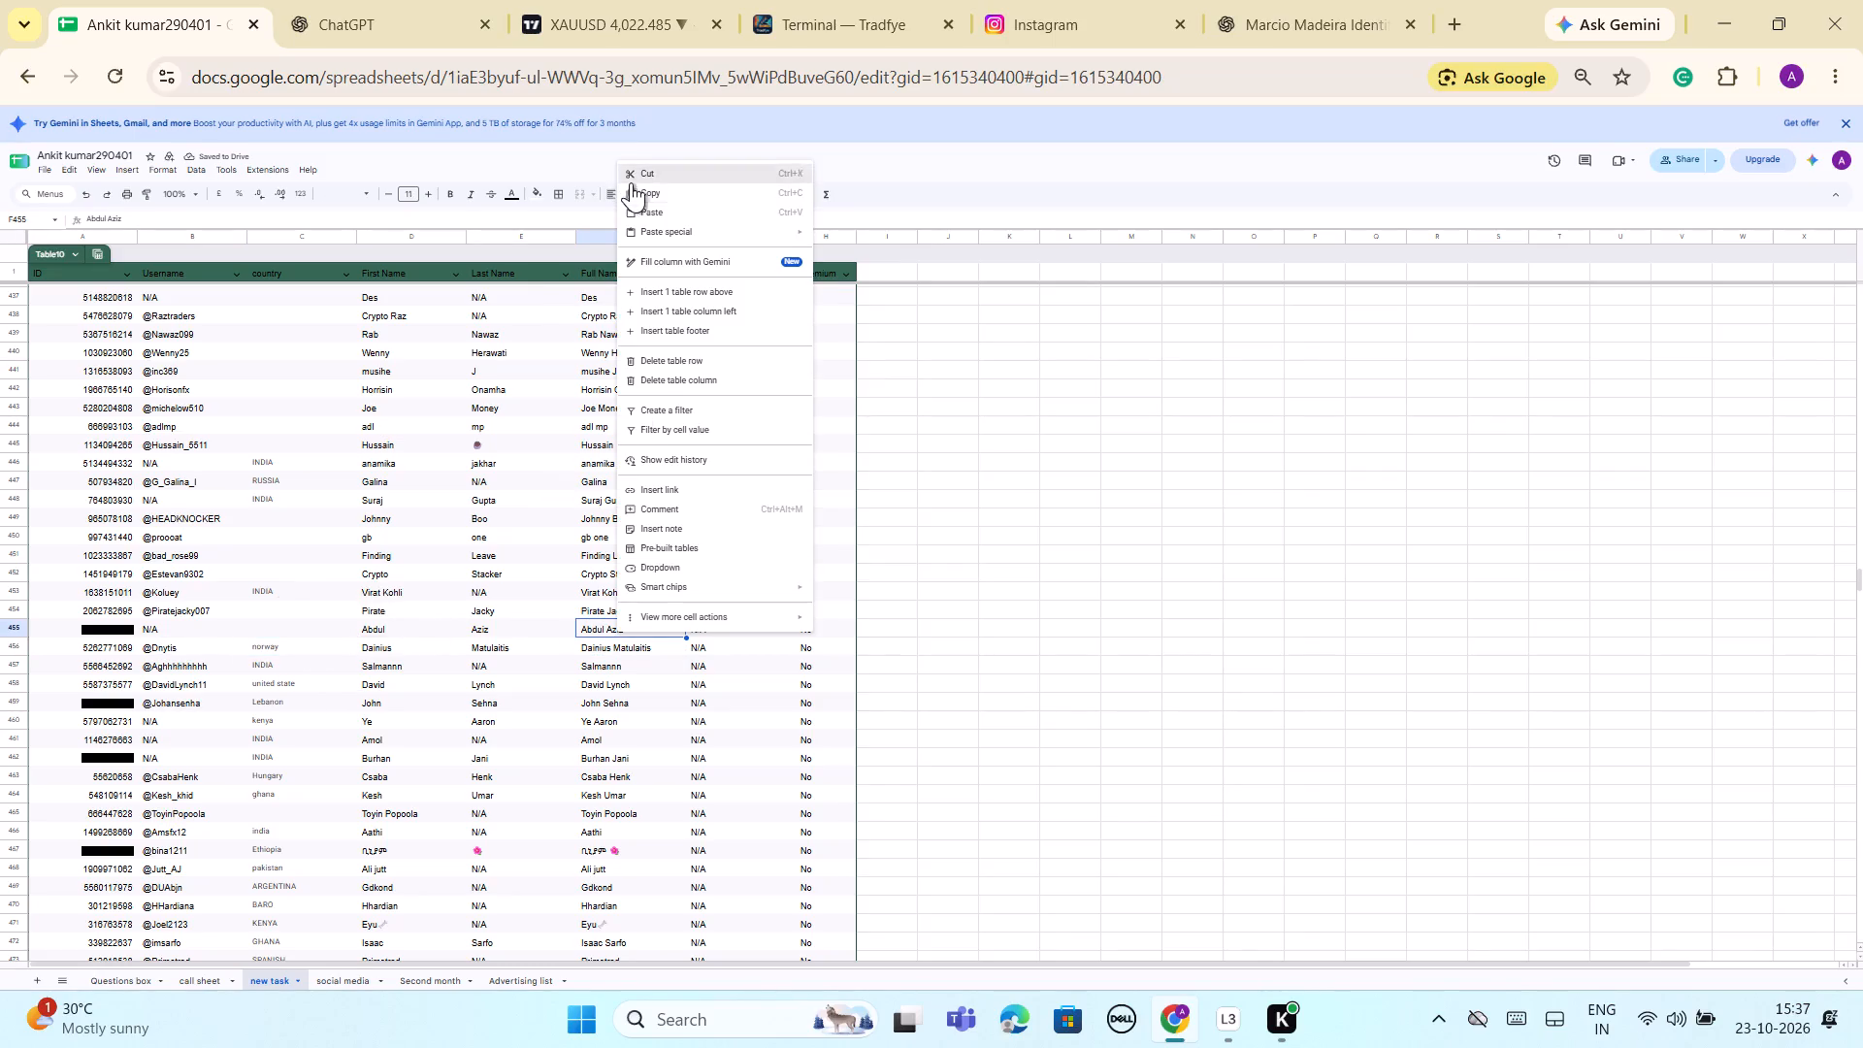
click(647, 188)
click(1075, 17)
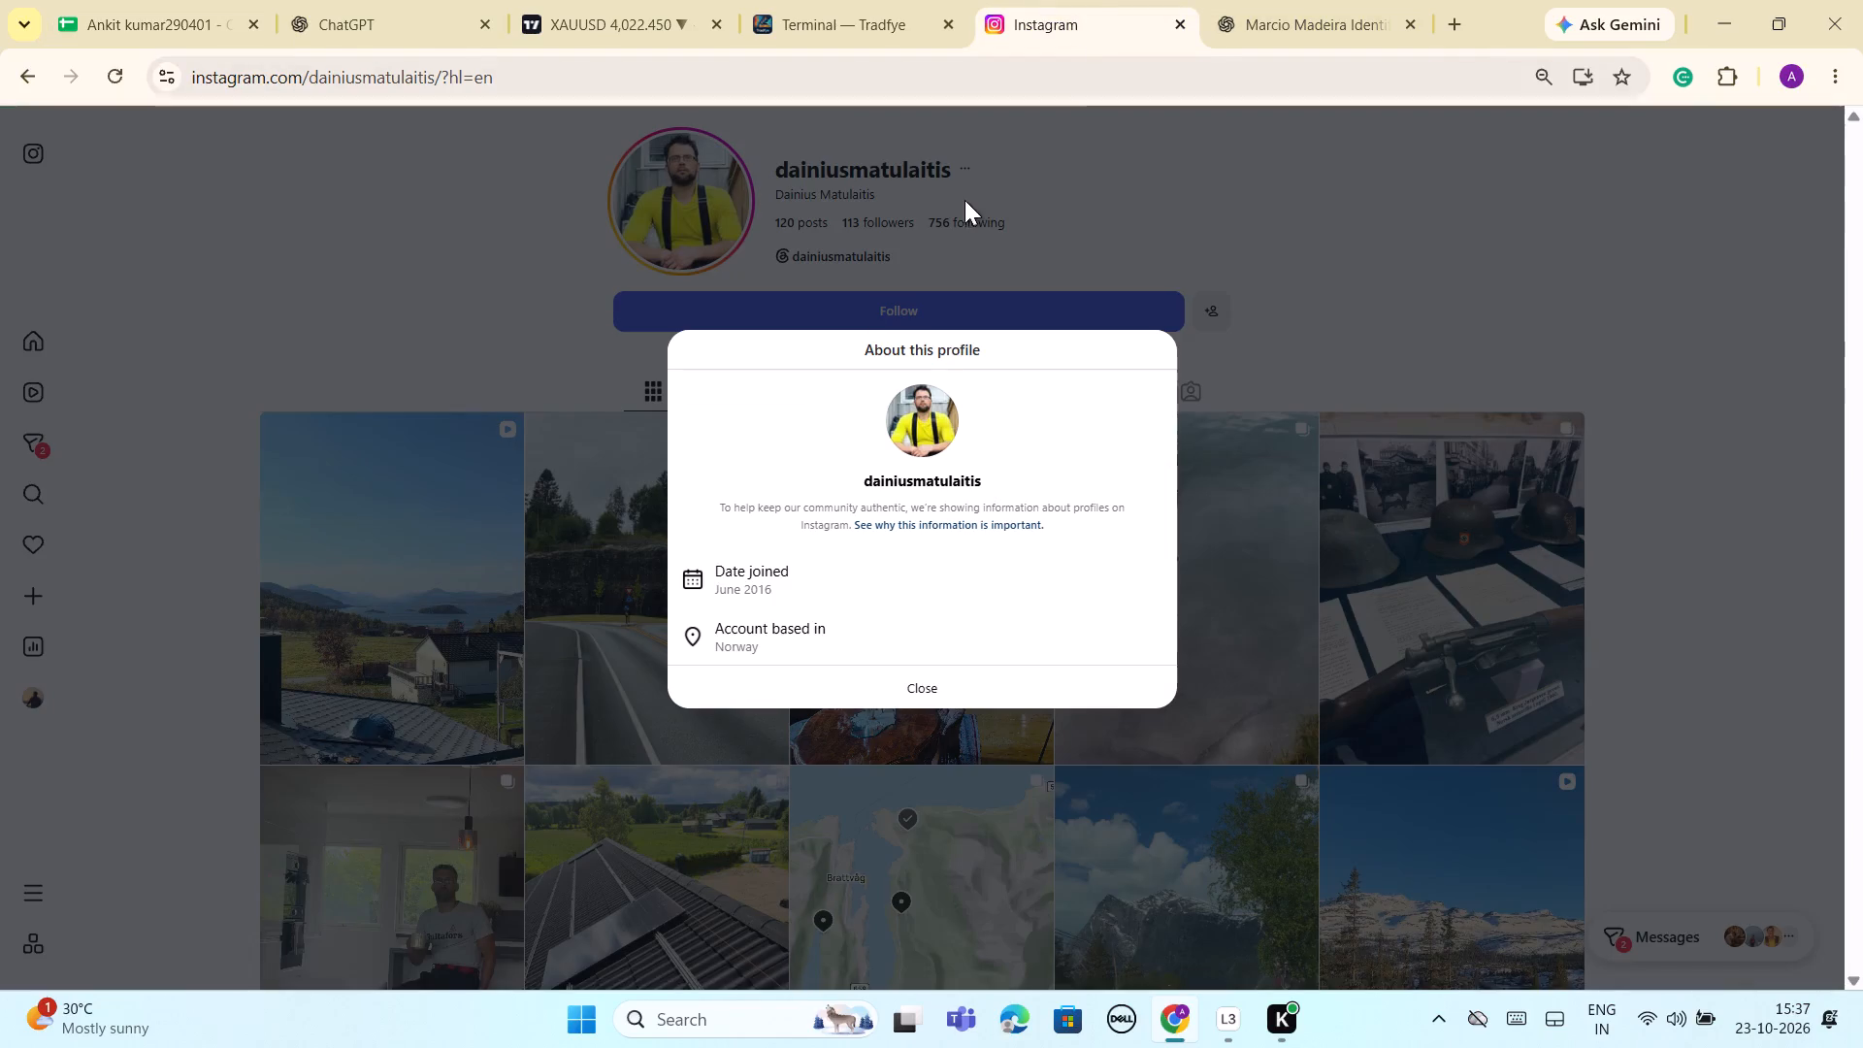
click(941, 692)
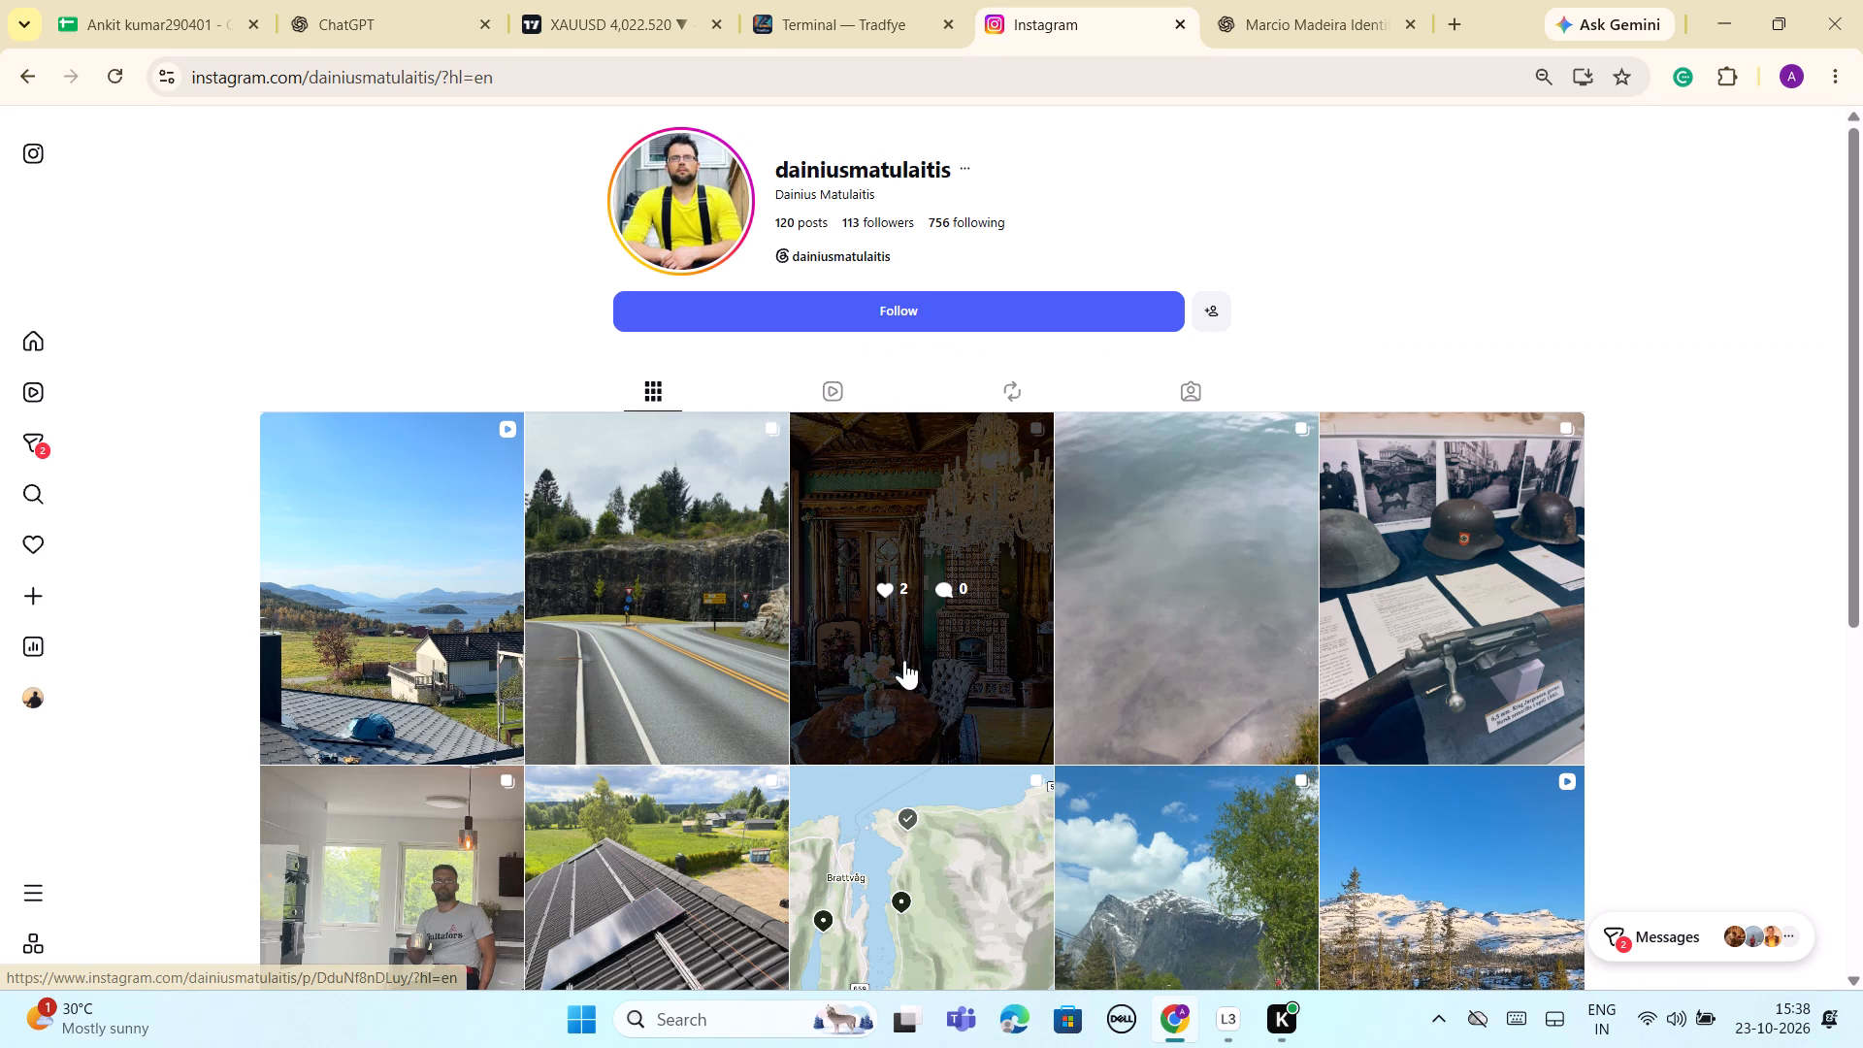
click(37, 508)
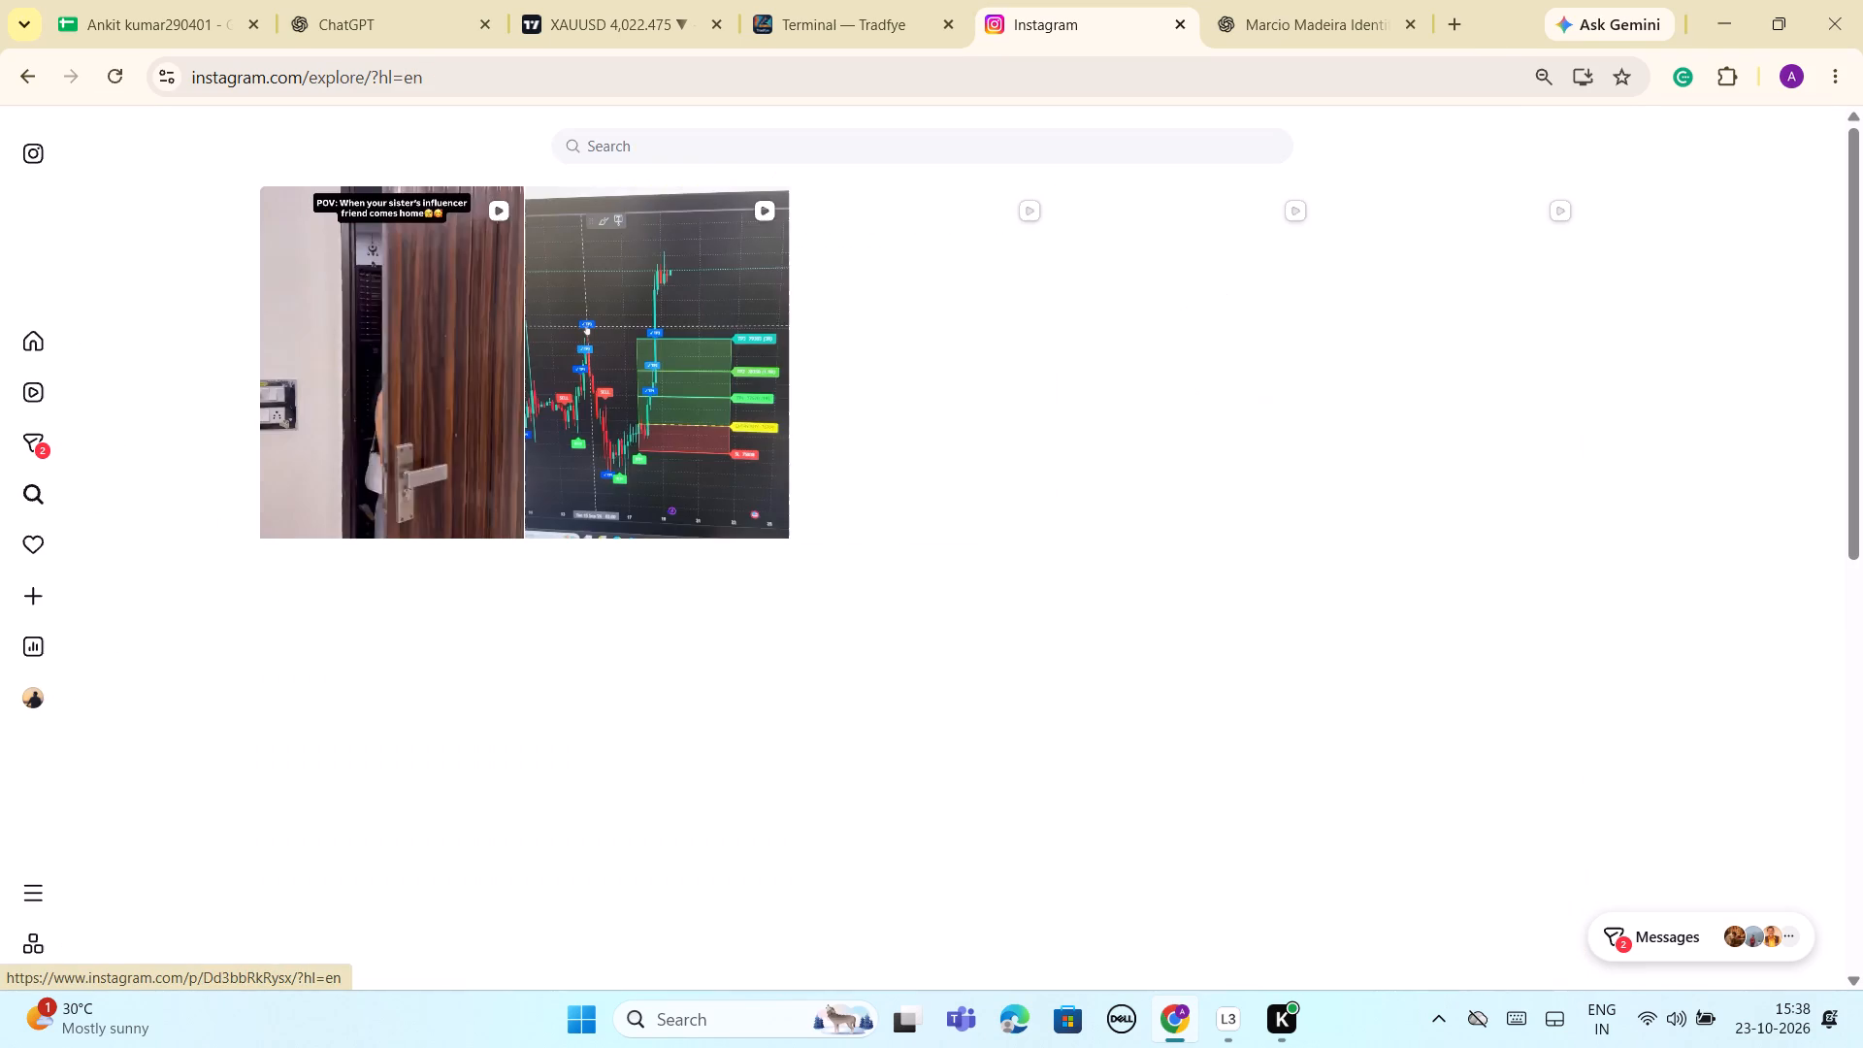
click(692, 147)
right_click(692, 147)
click(779, 453)
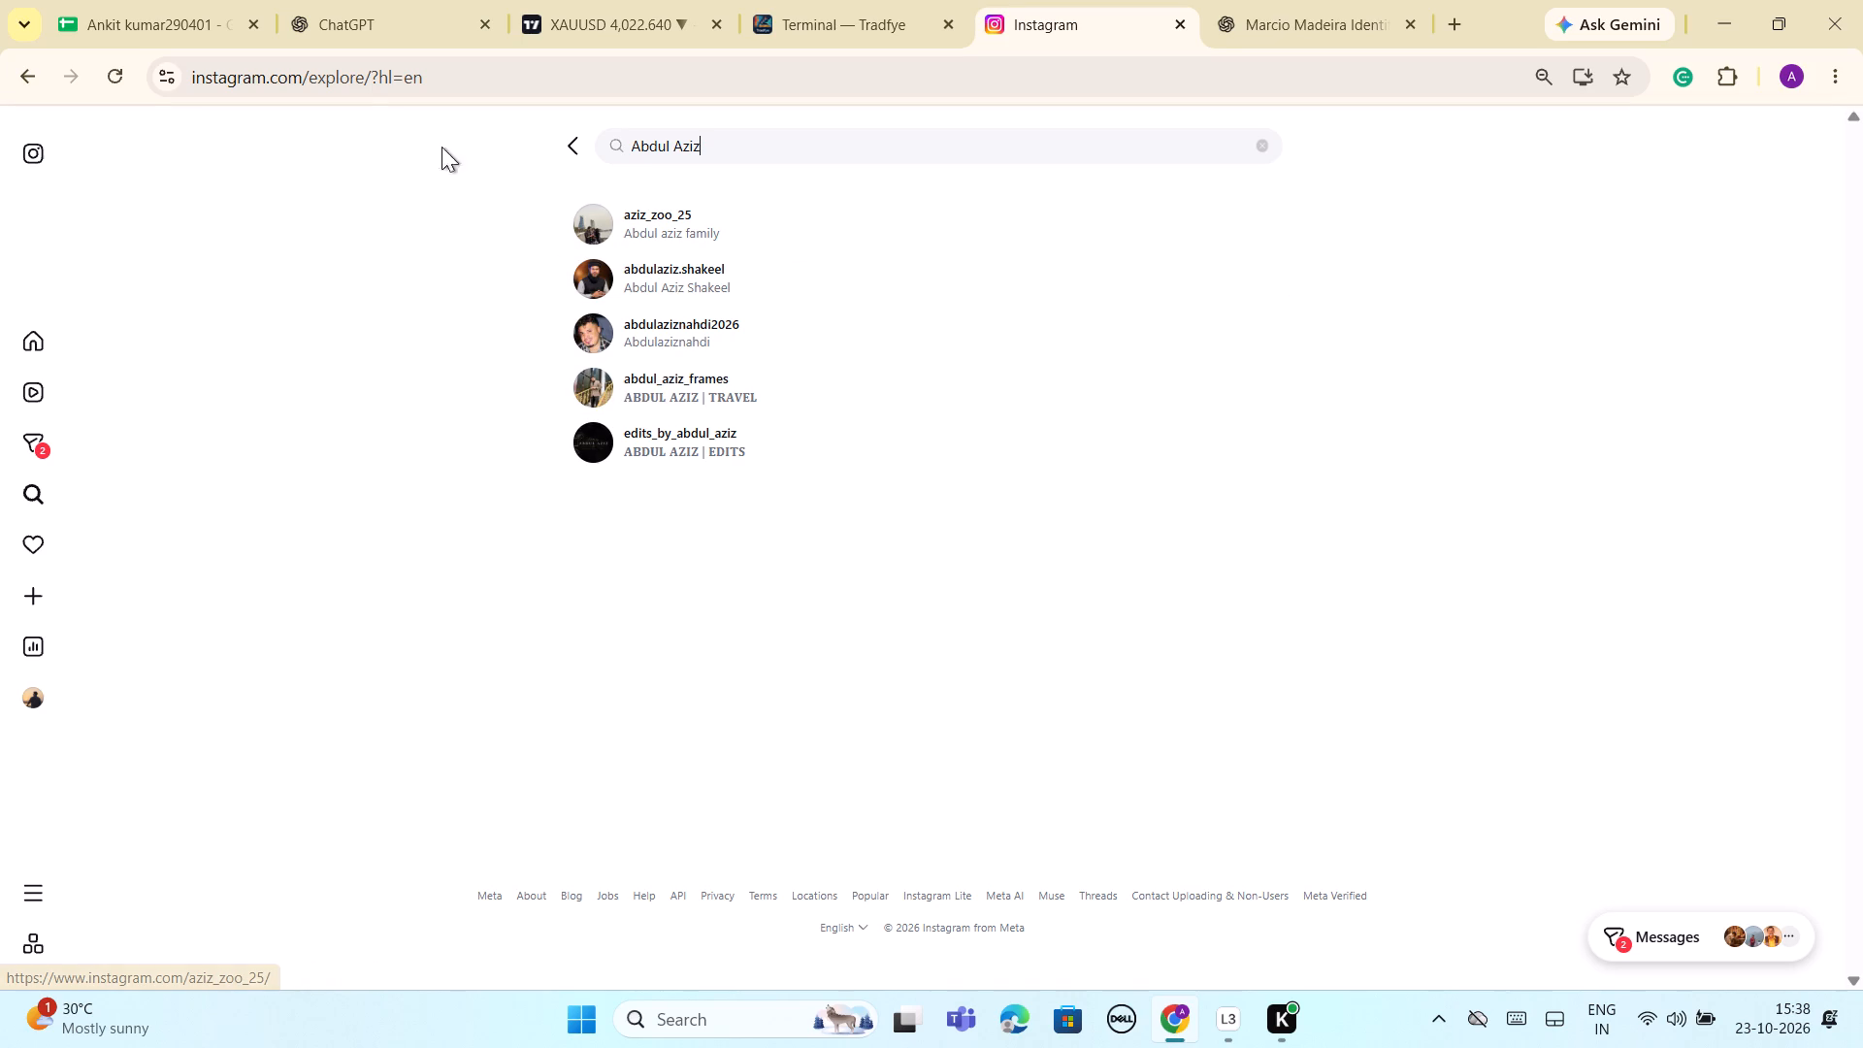
click(151, 23)
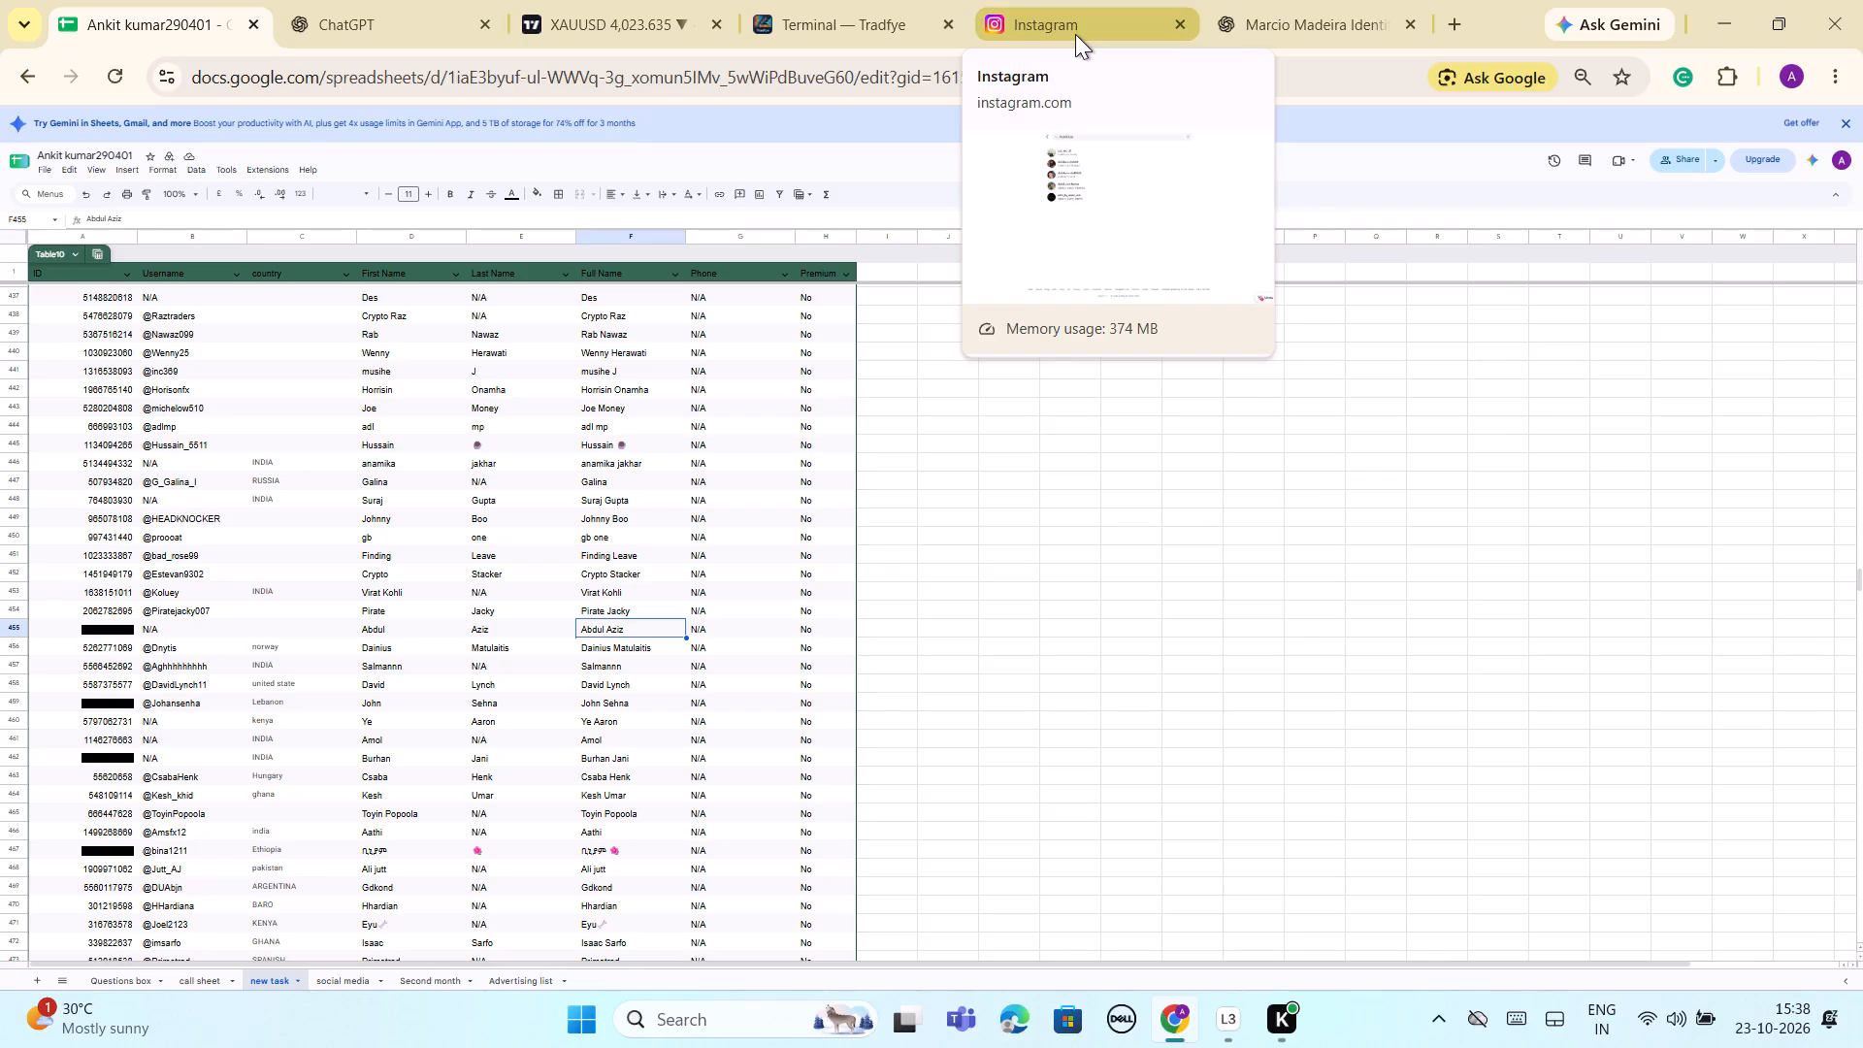
click(1073, 36)
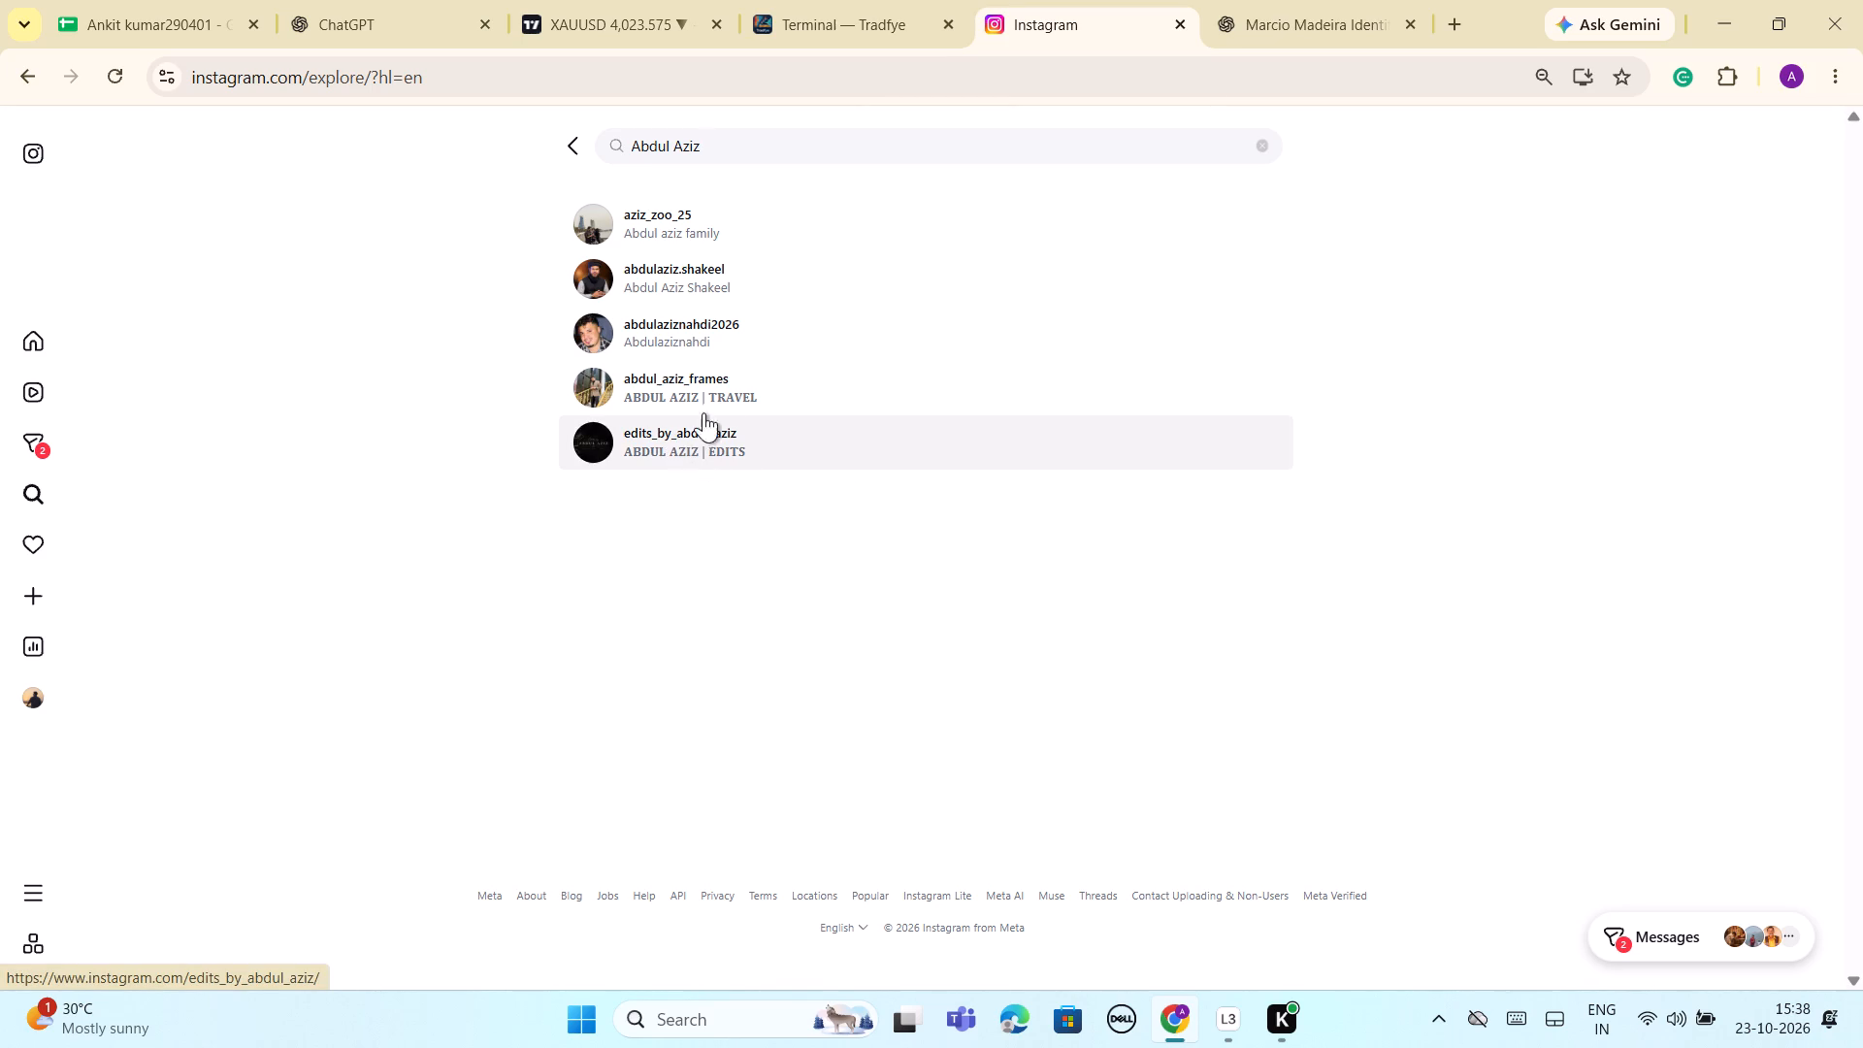
Open the travel-themed profile from the Instagram results, look through its posts, and check its account details for a country.
click(685, 376)
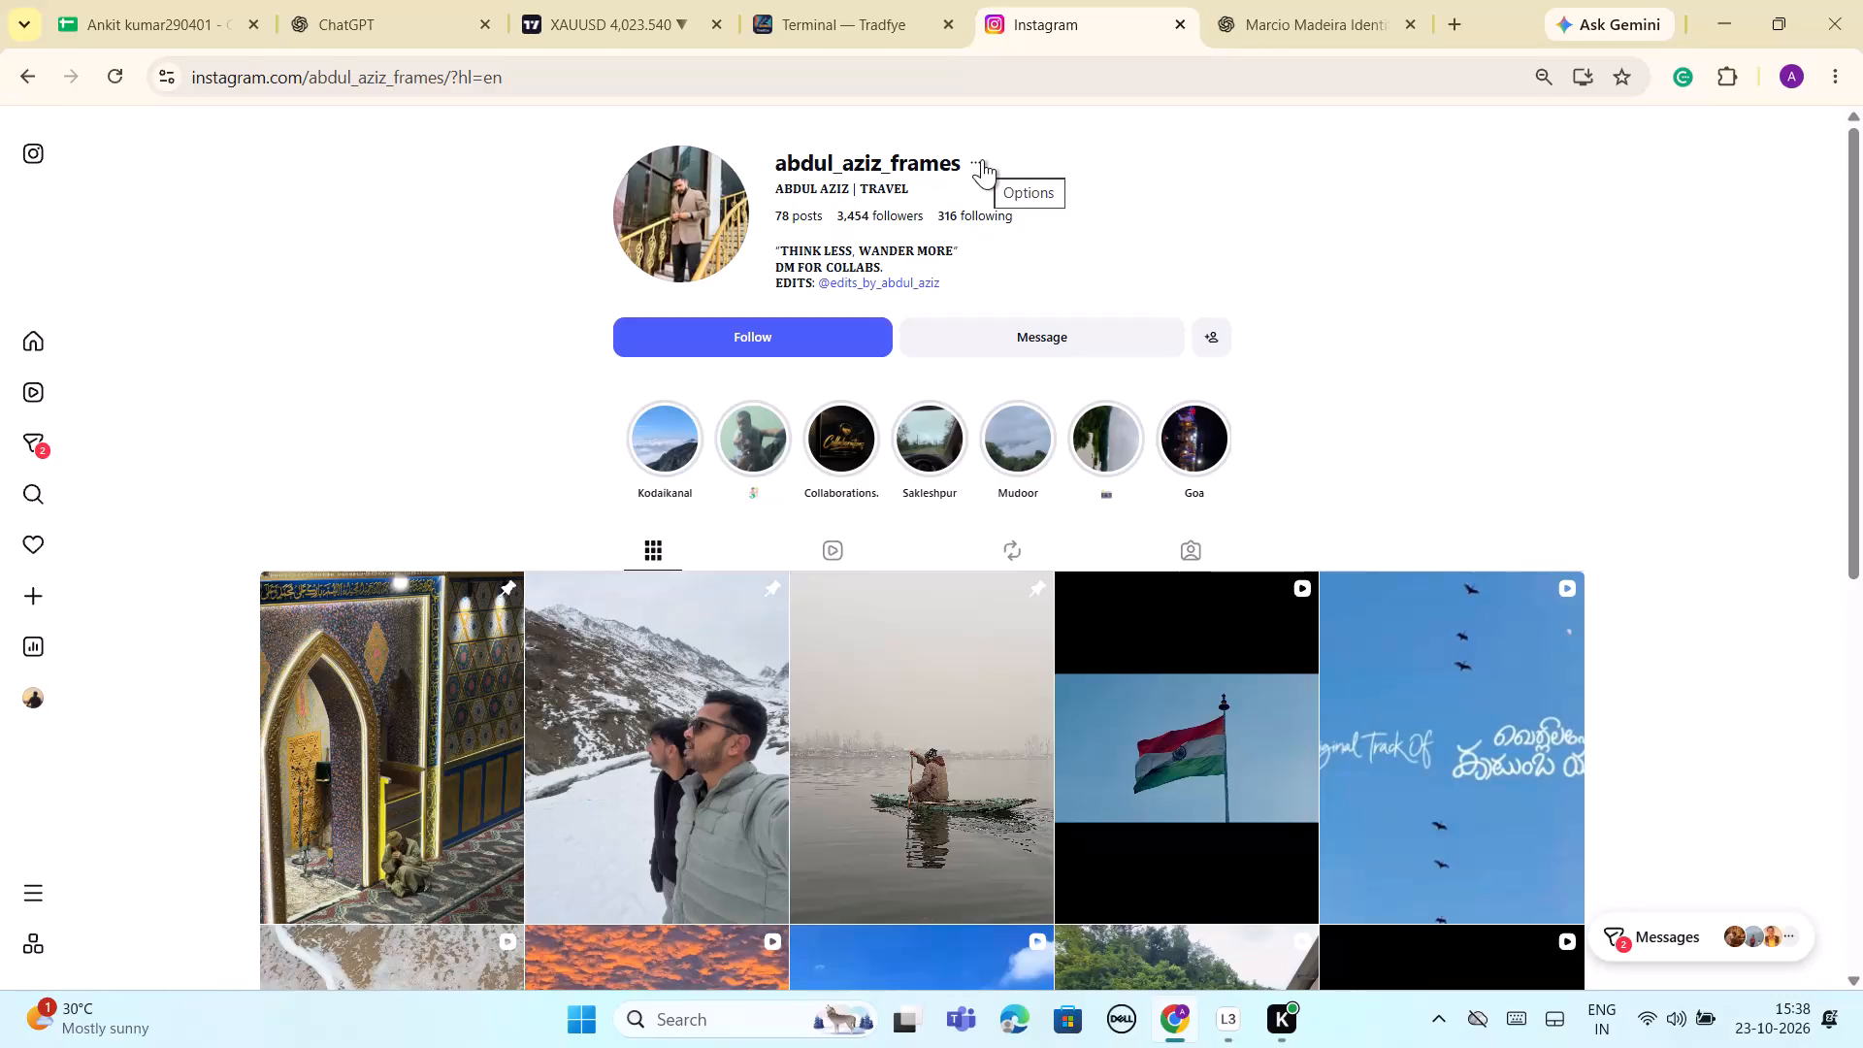
scroll(904, 578, down, 2)
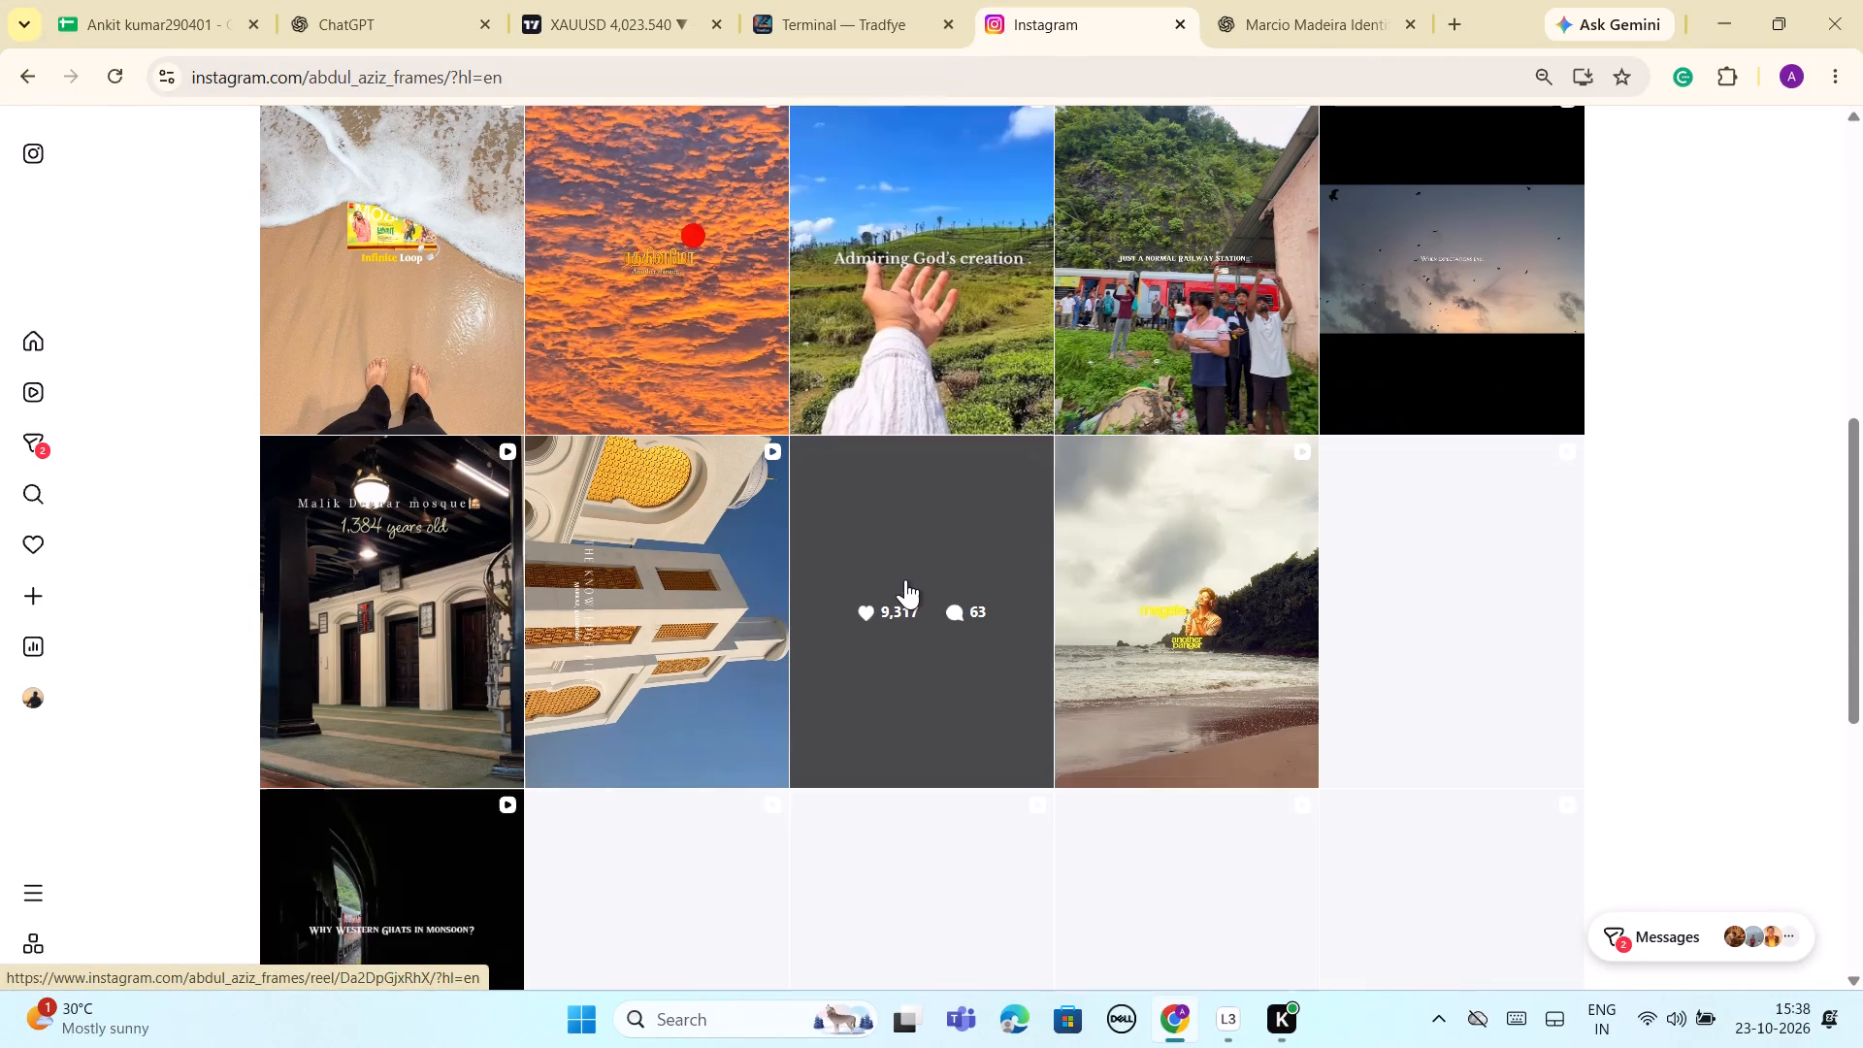
scroll(906, 578, down, 1)
scroll(906, 578, up, 5)
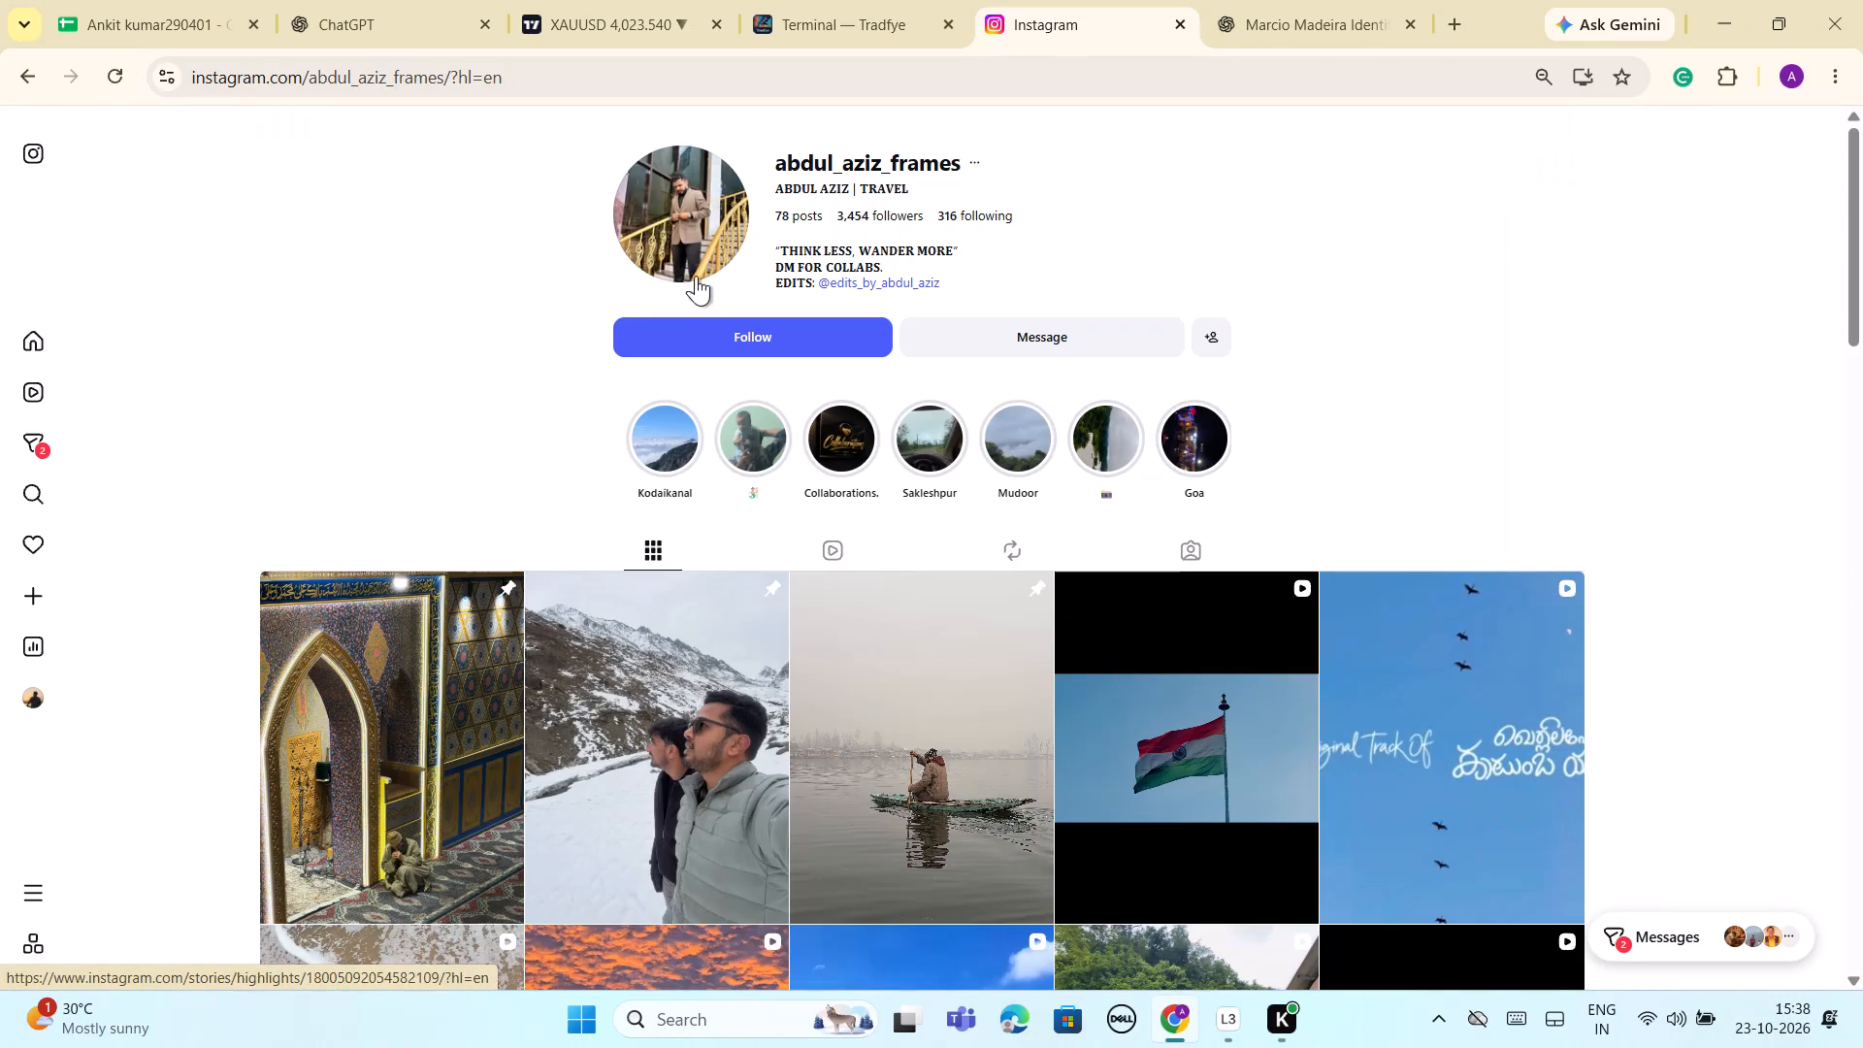
click(973, 159)
click(1028, 388)
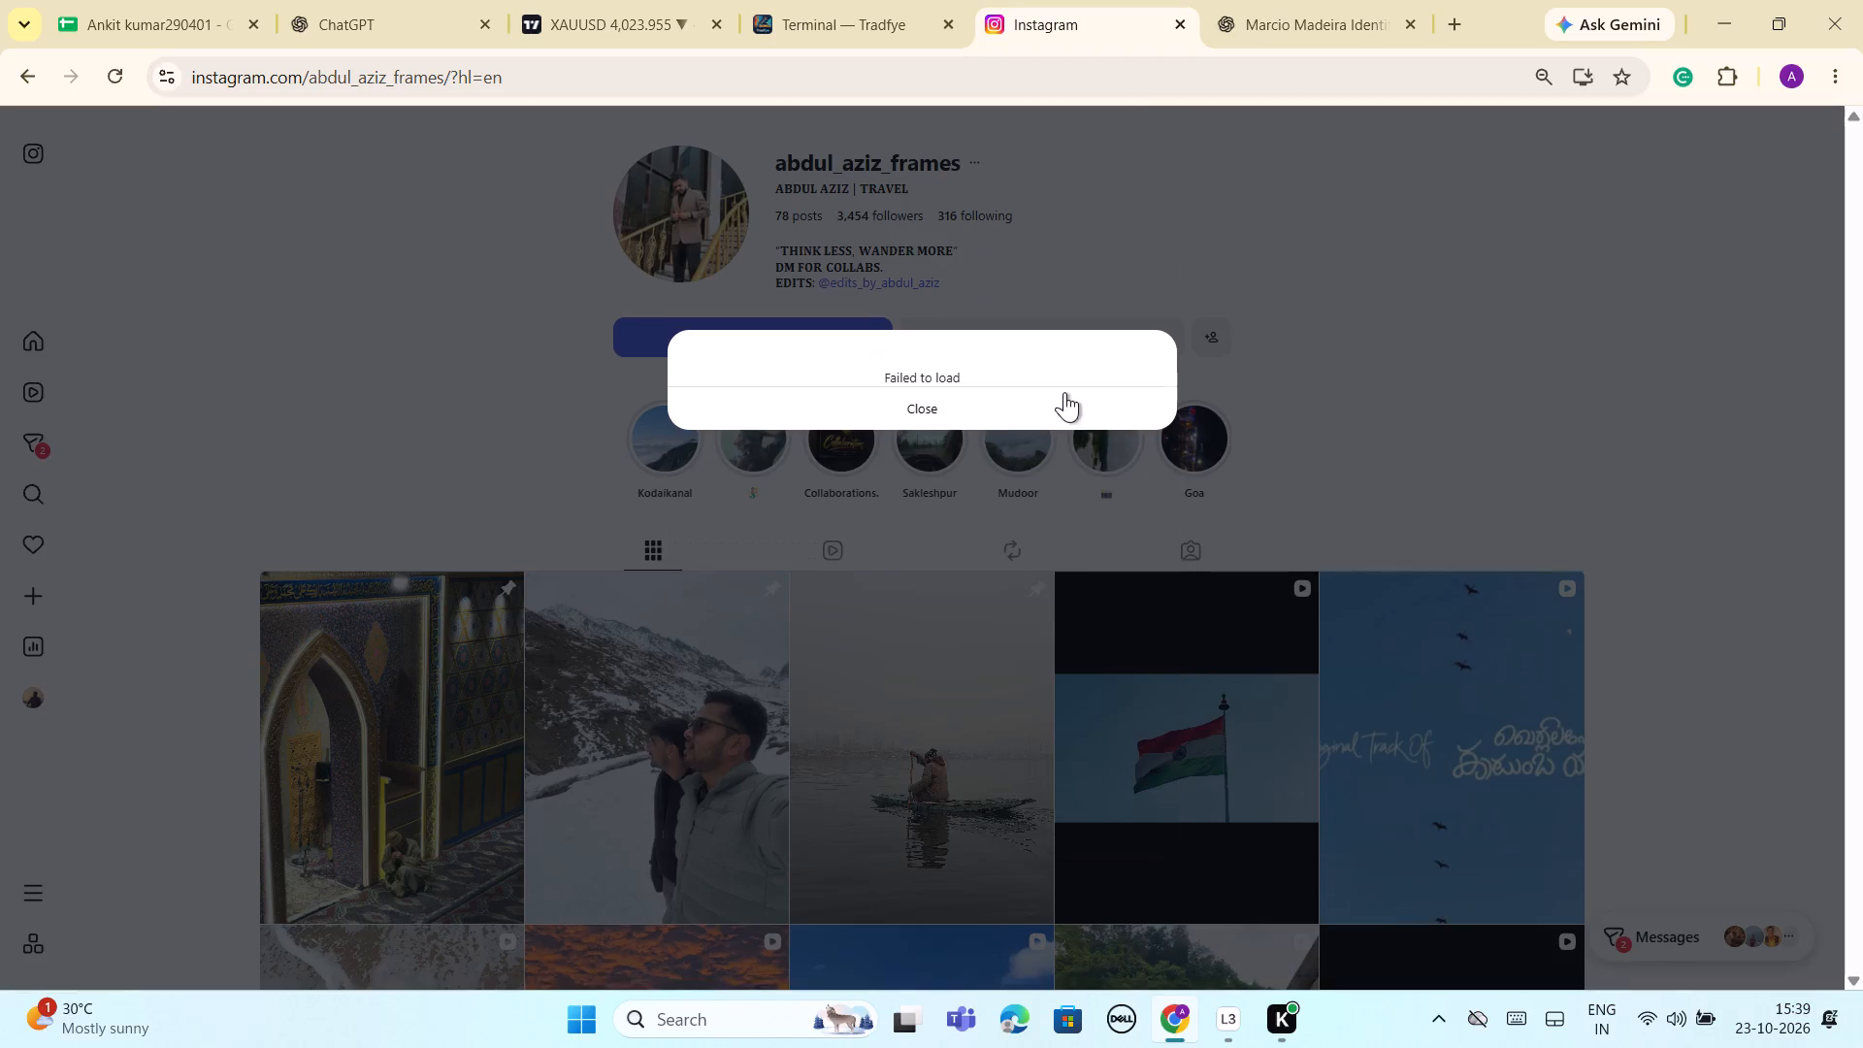
click(1103, 210)
click(141, 33)
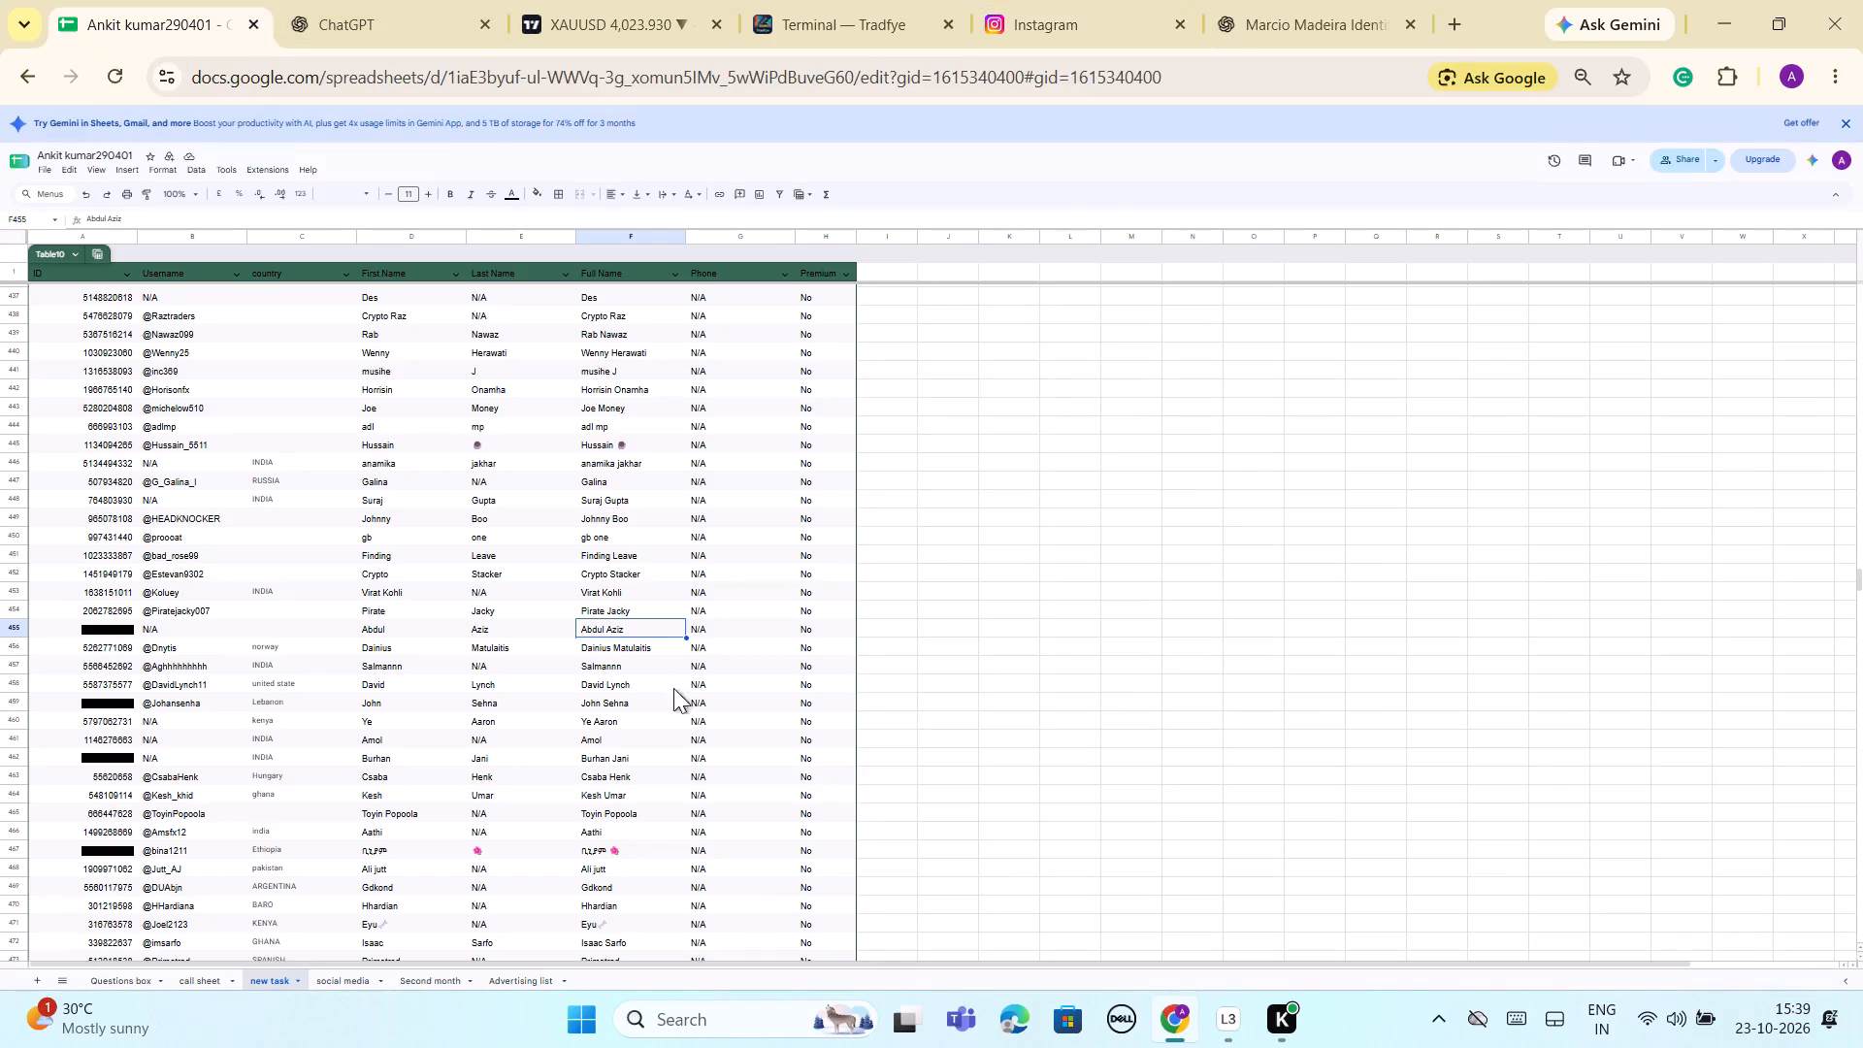
click(200, 610)
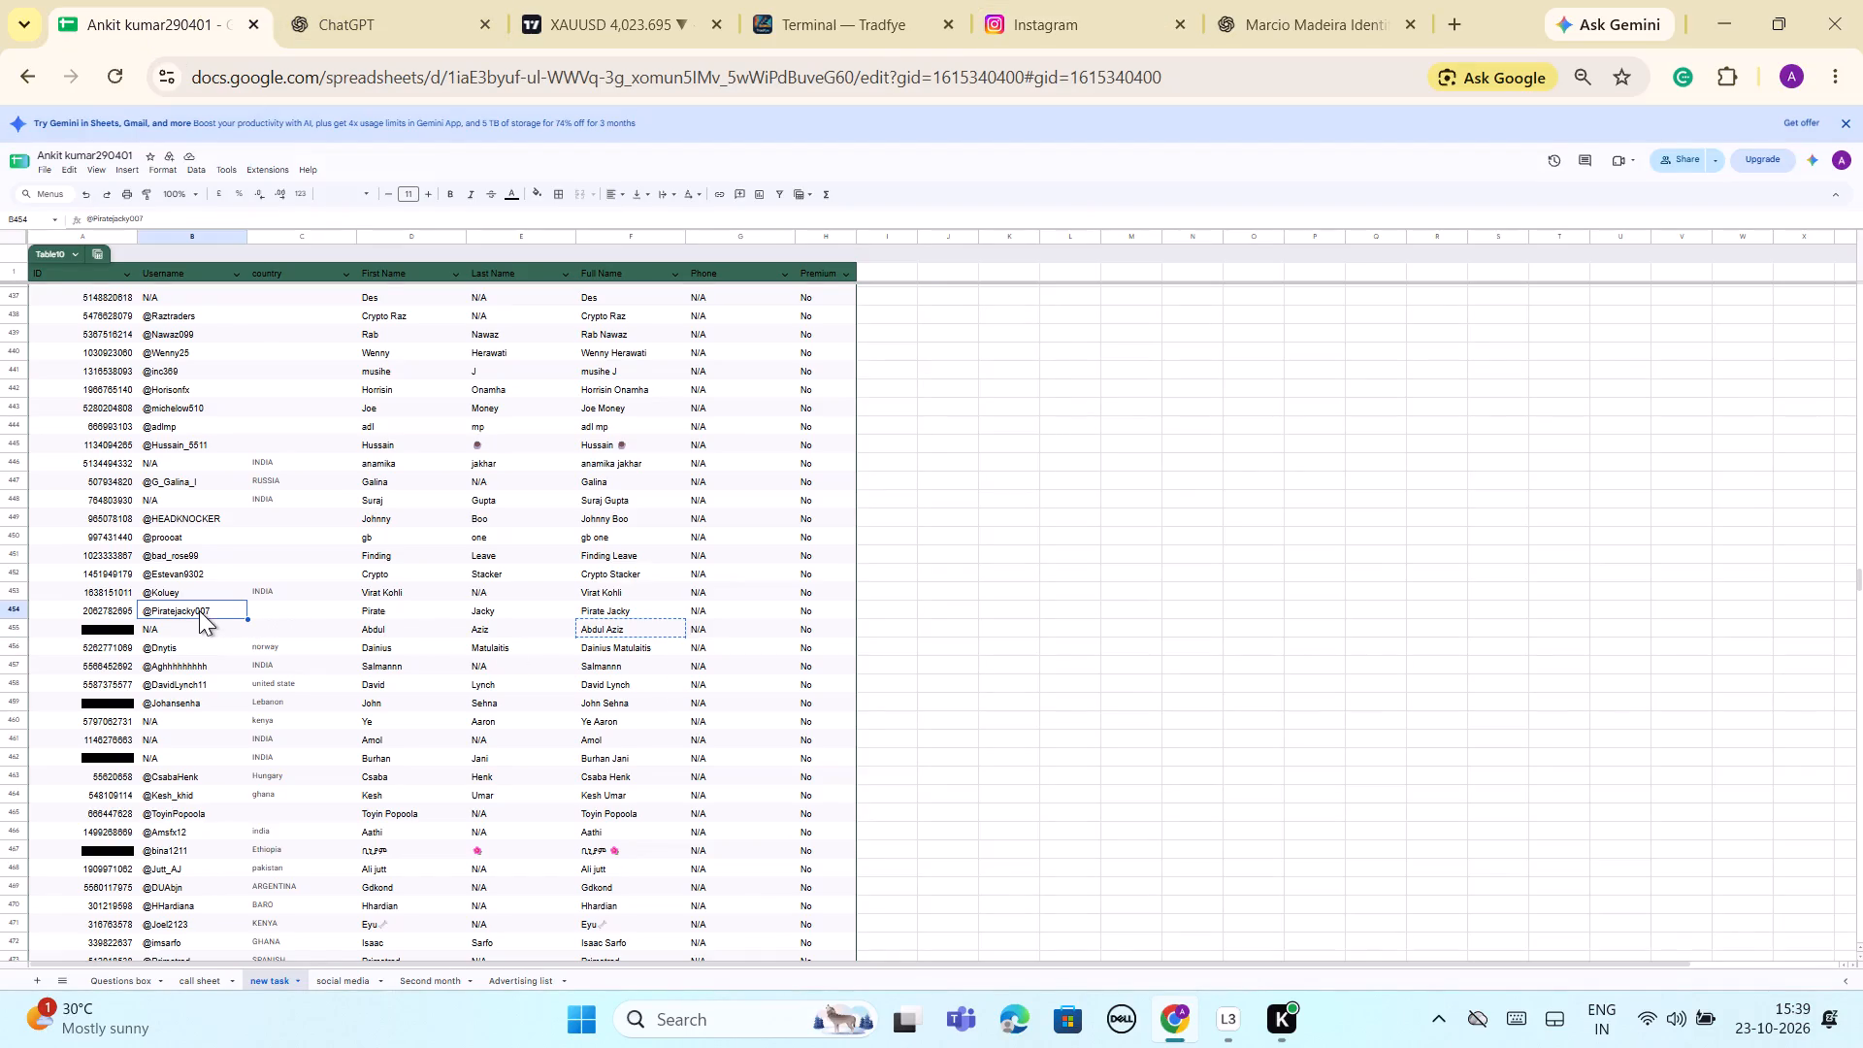
right_click(199, 610)
click(258, 171)
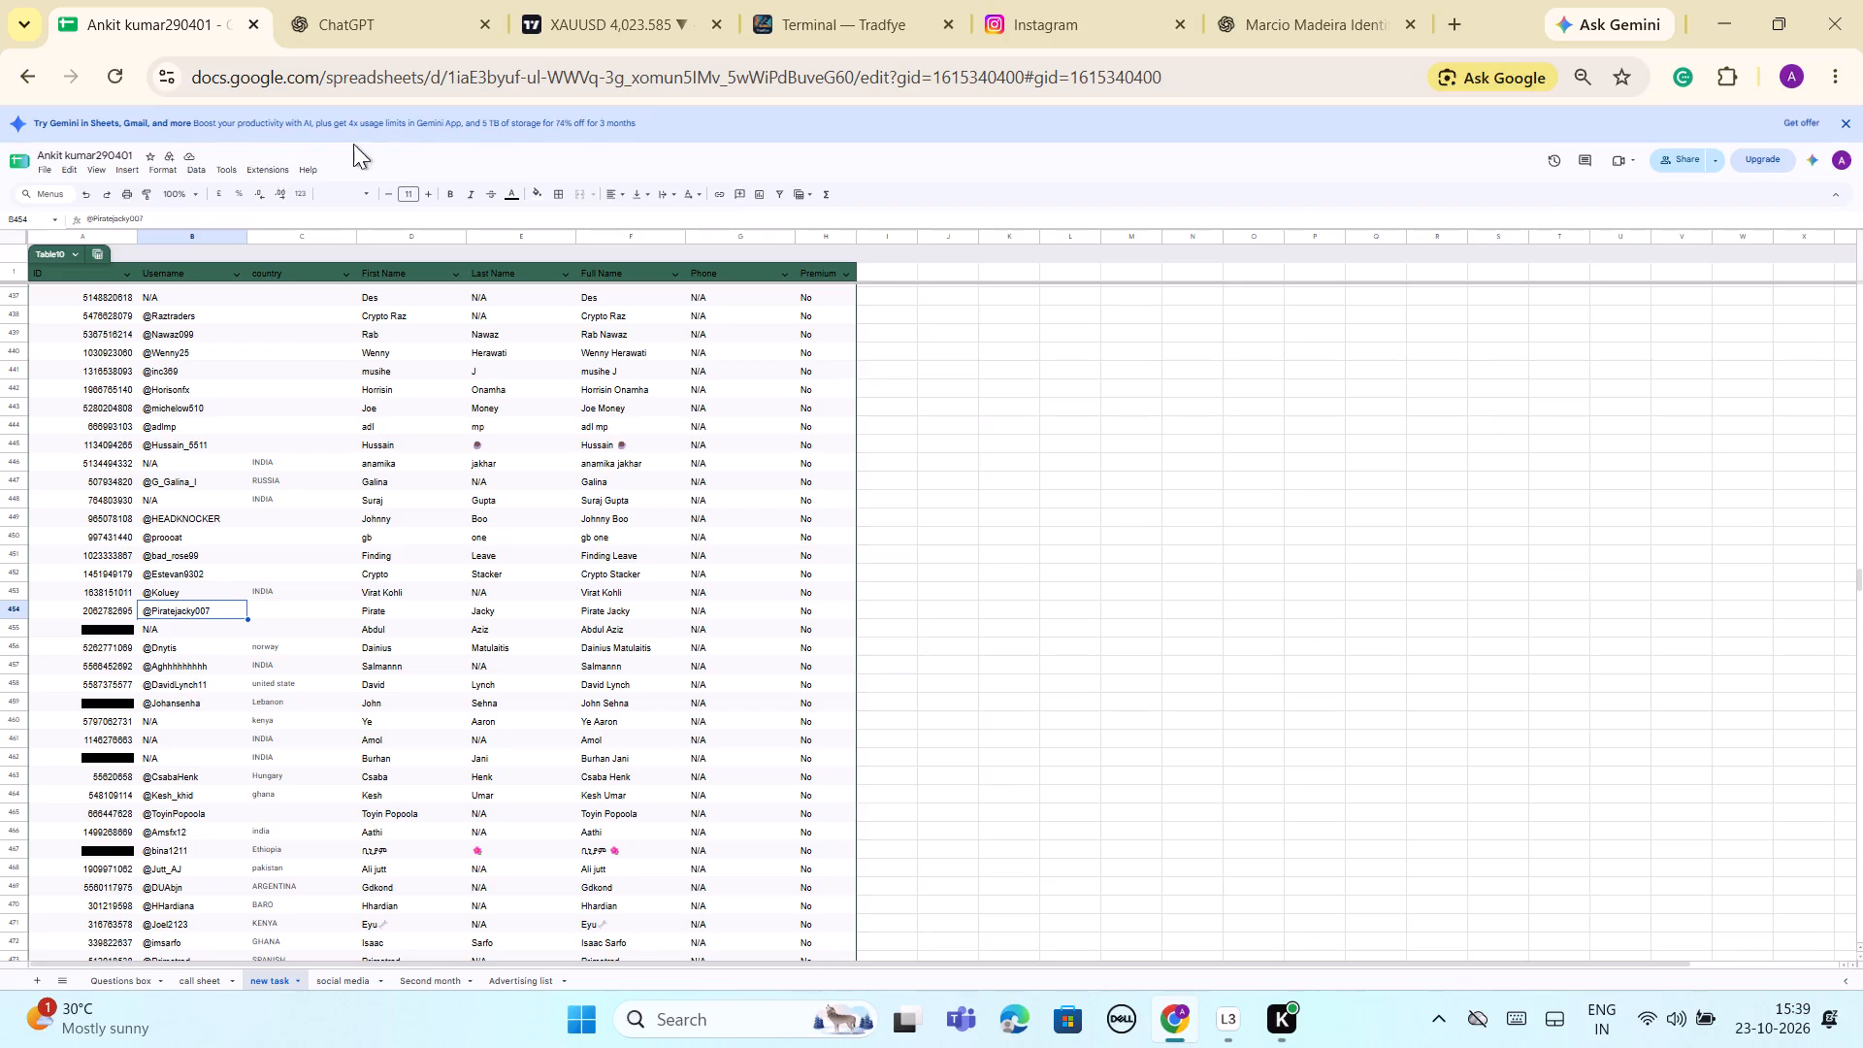
click(1127, 19)
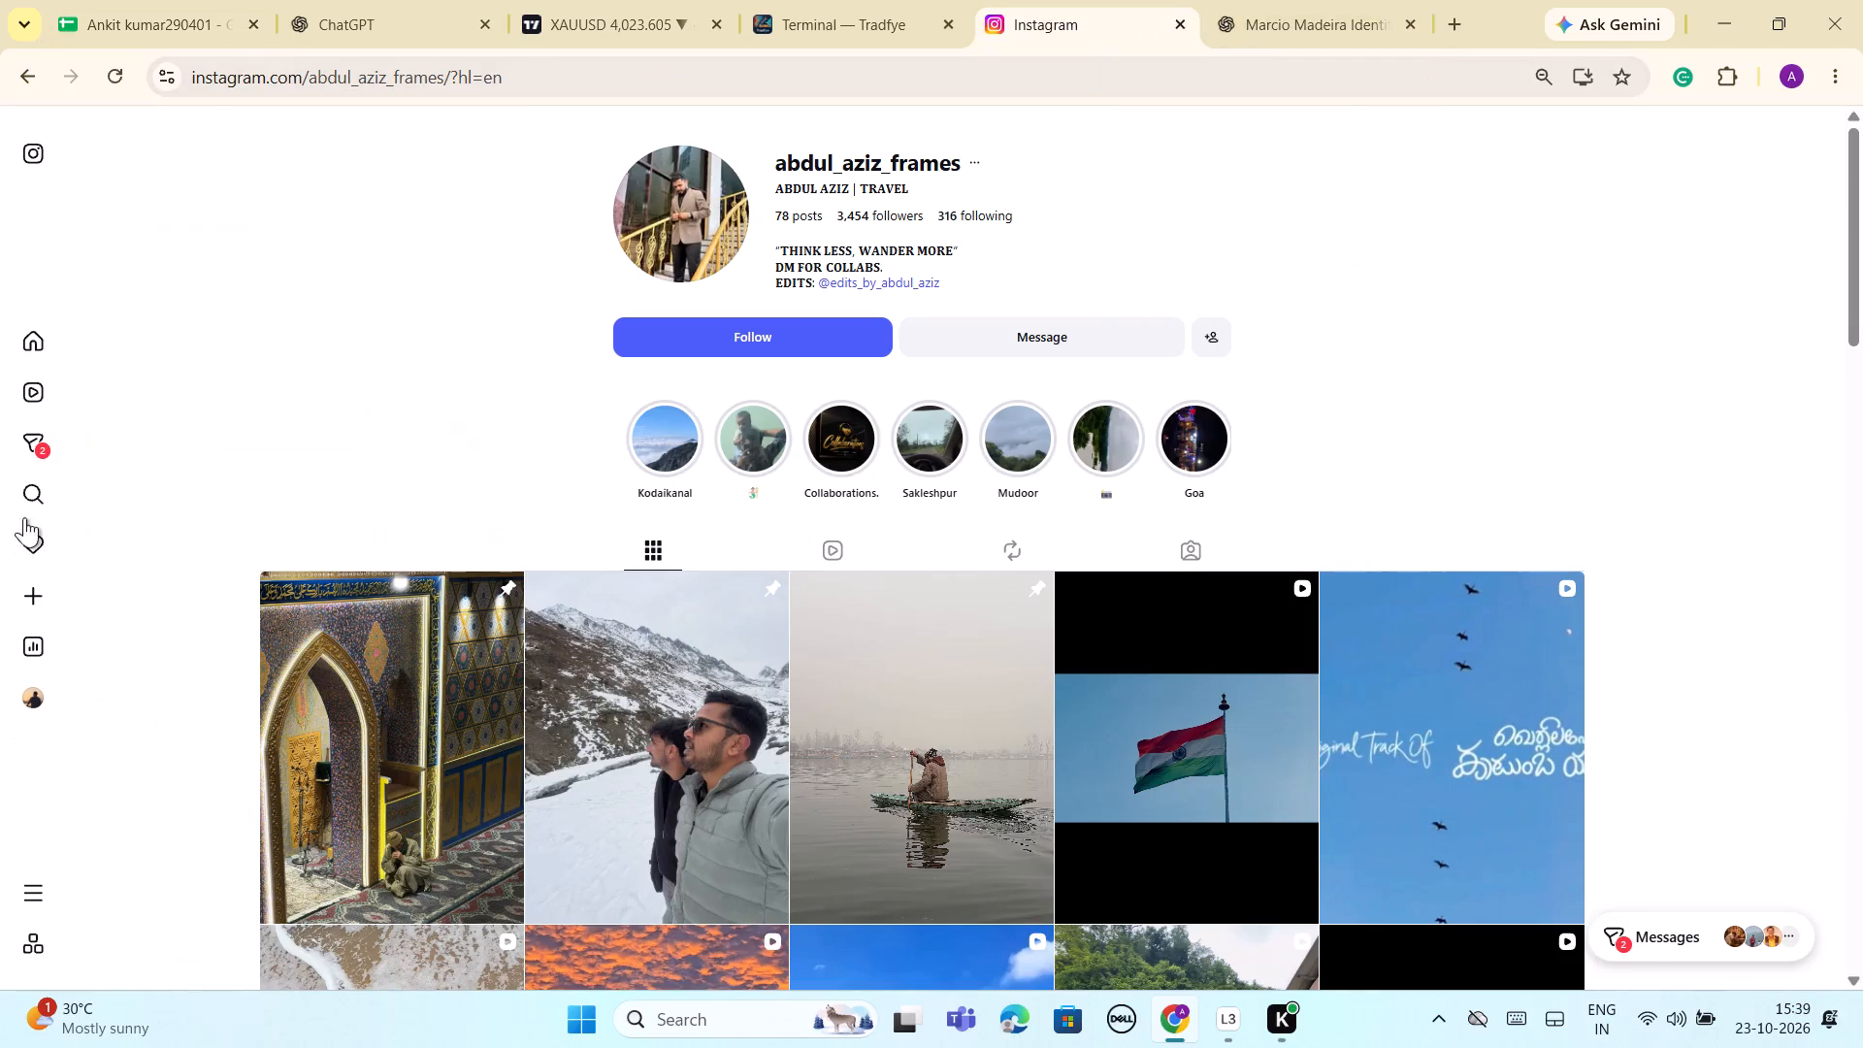
click(32, 506)
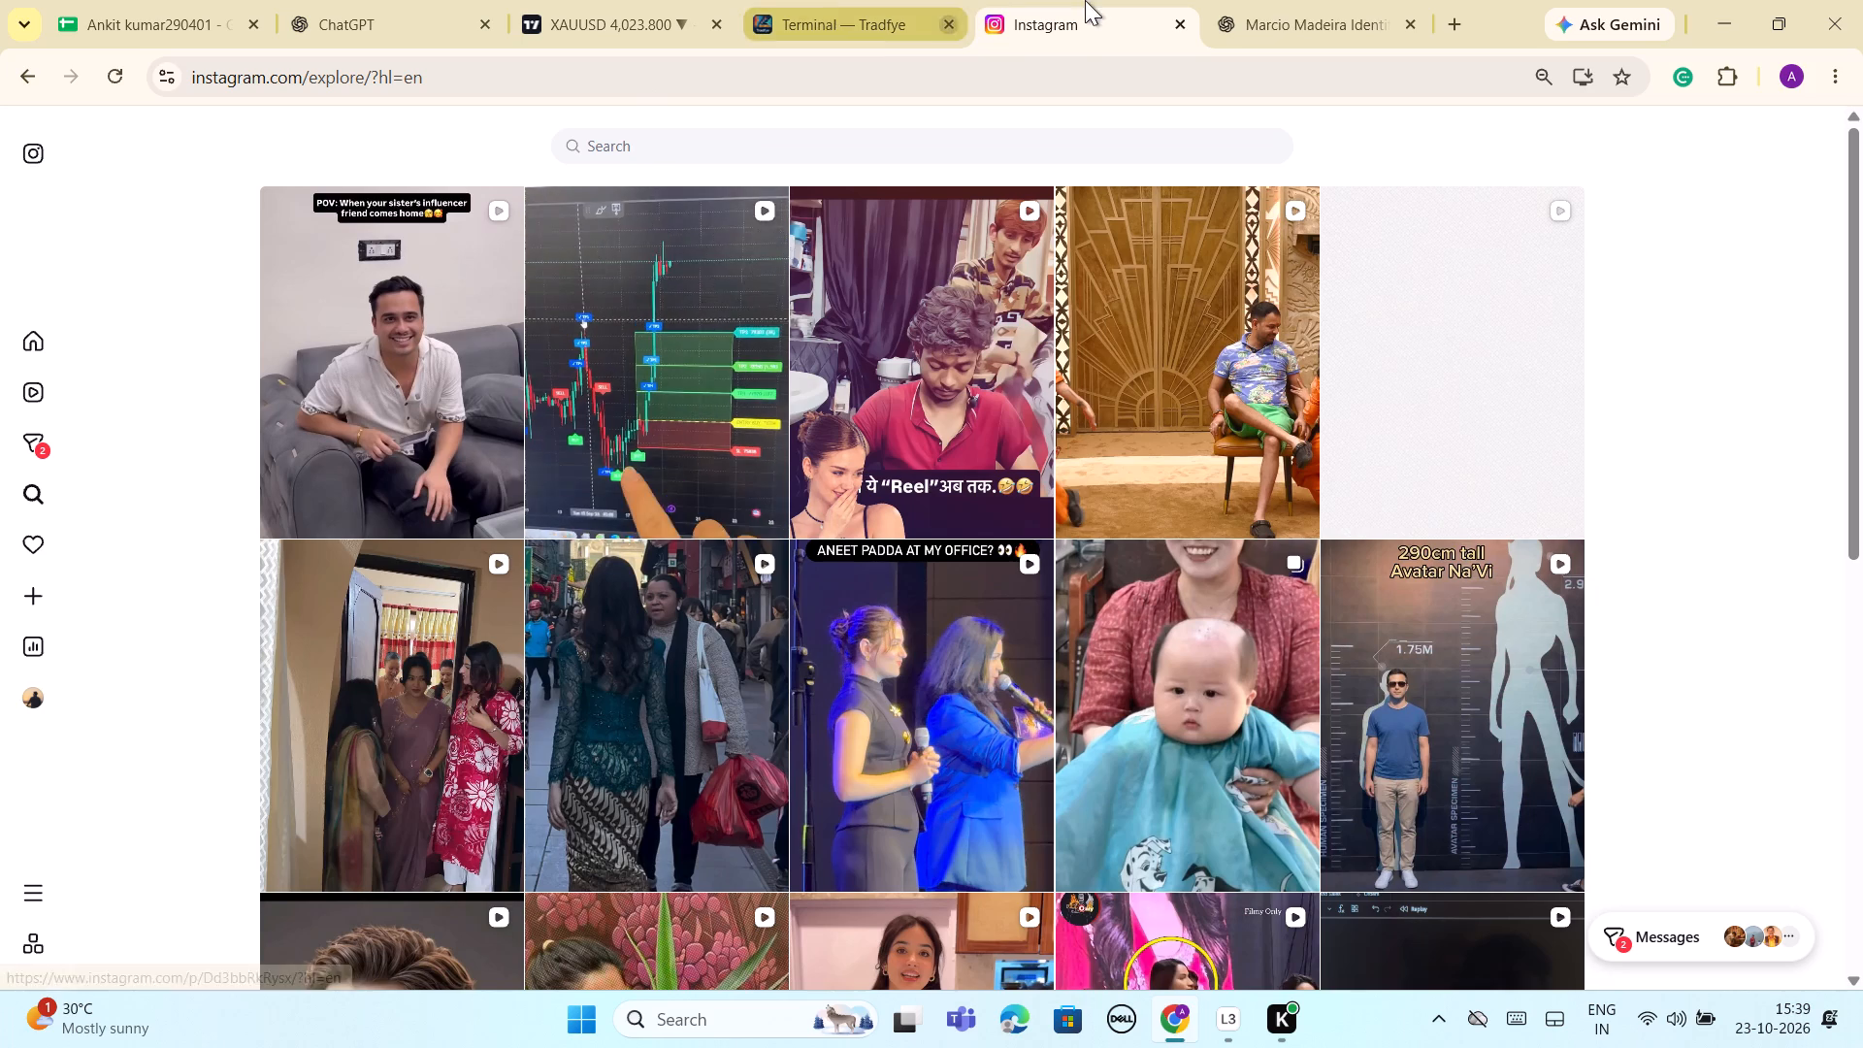
click(1036, 38)
click(1062, 16)
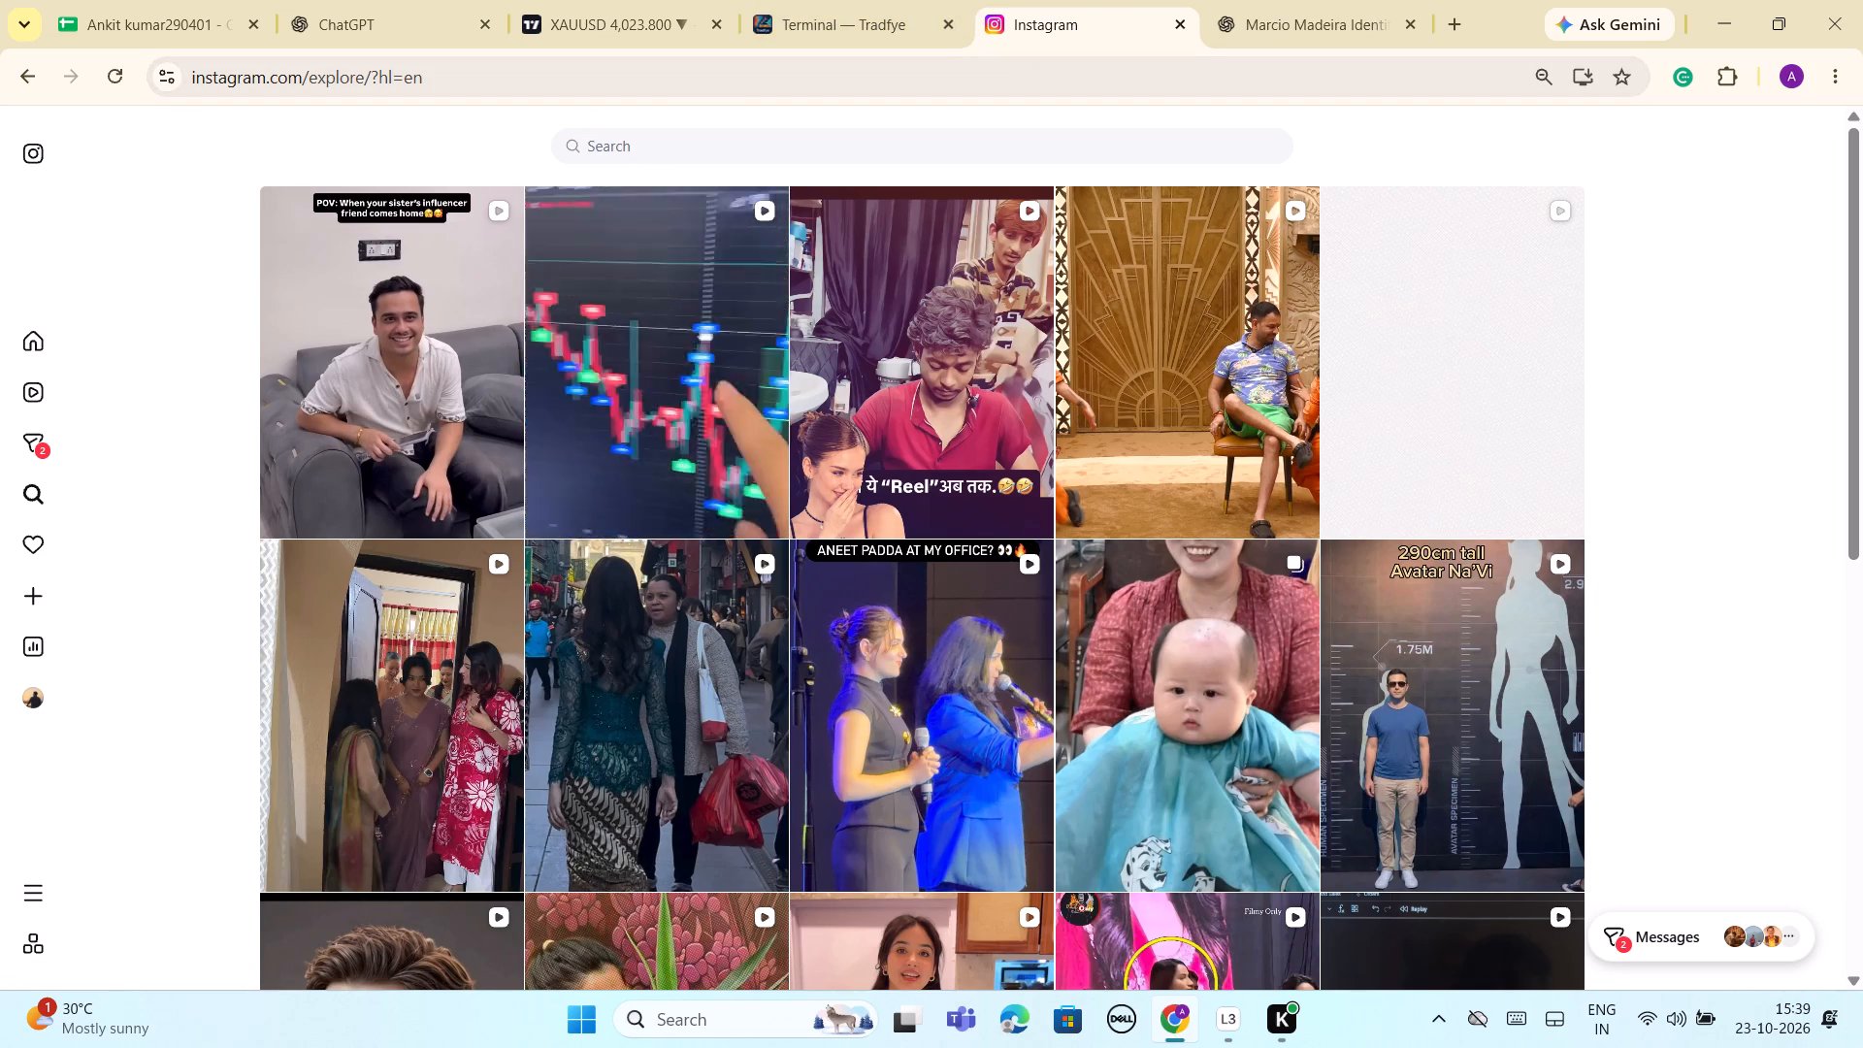
click(613, 137)
right_click(614, 138)
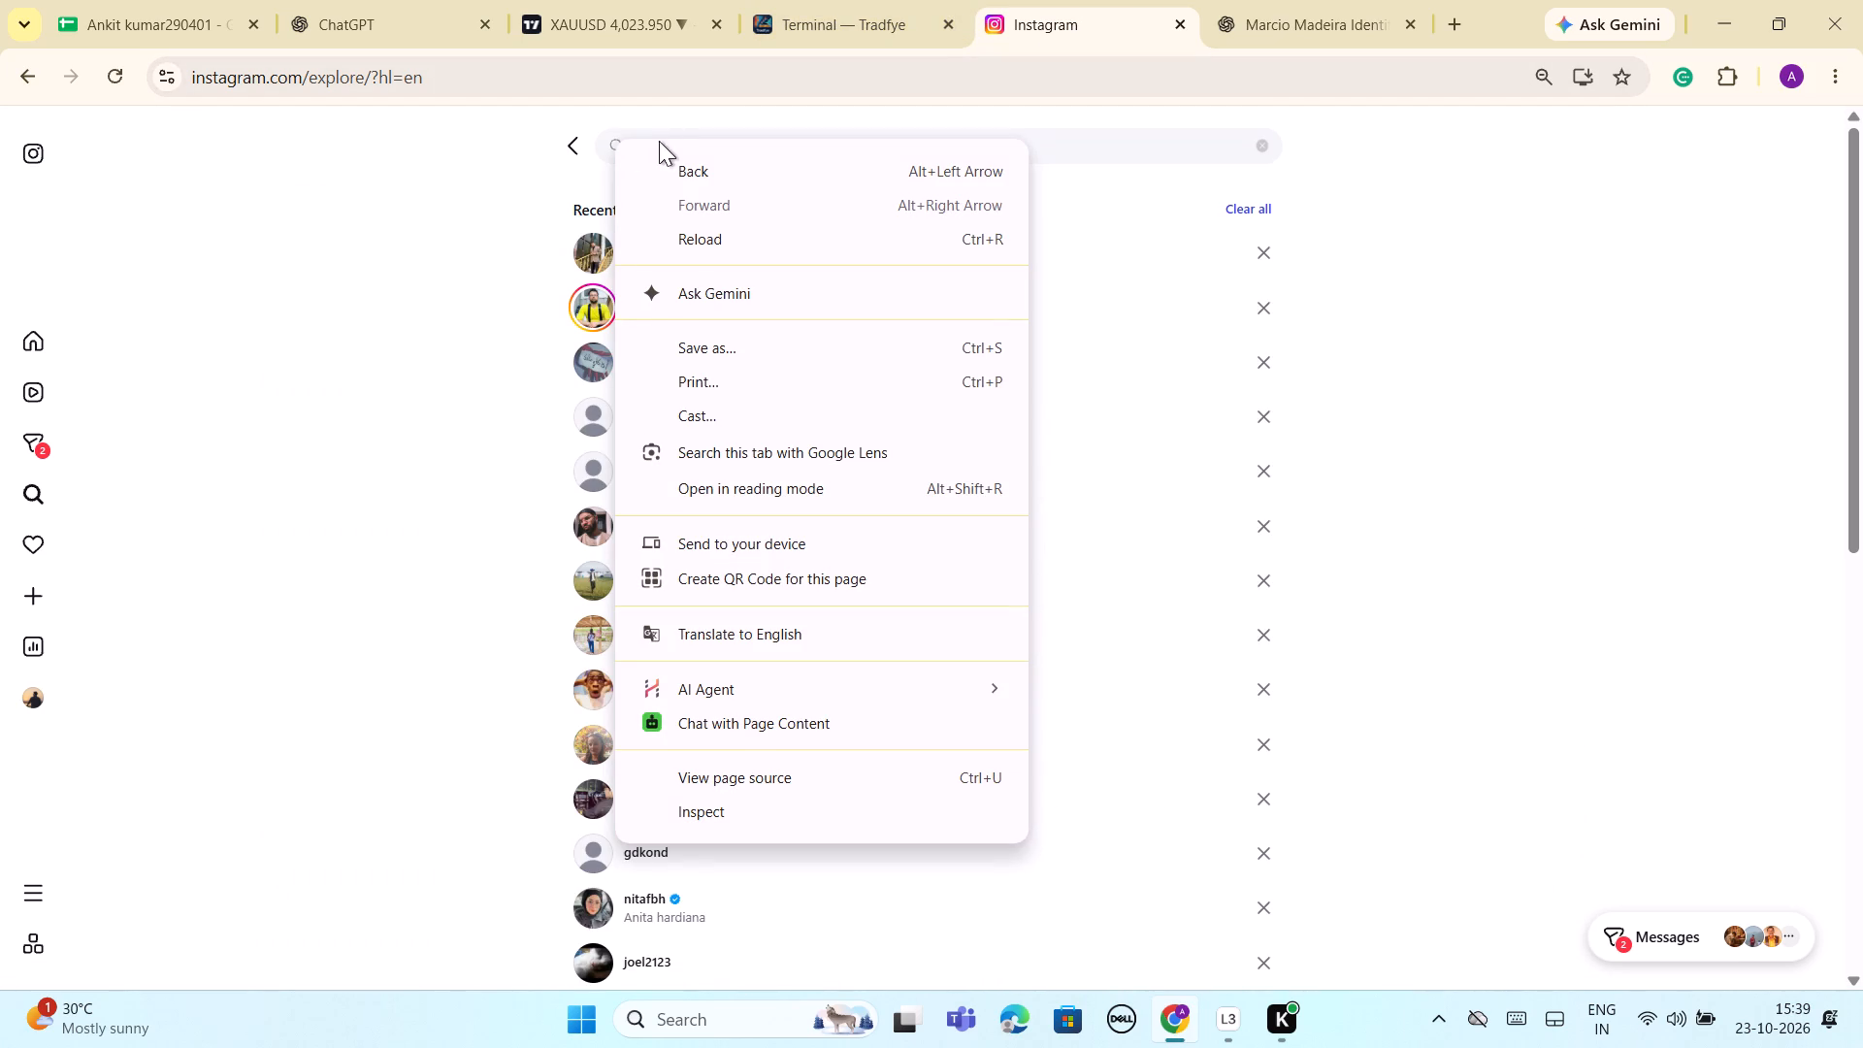
click(605, 138)
right_click(660, 138)
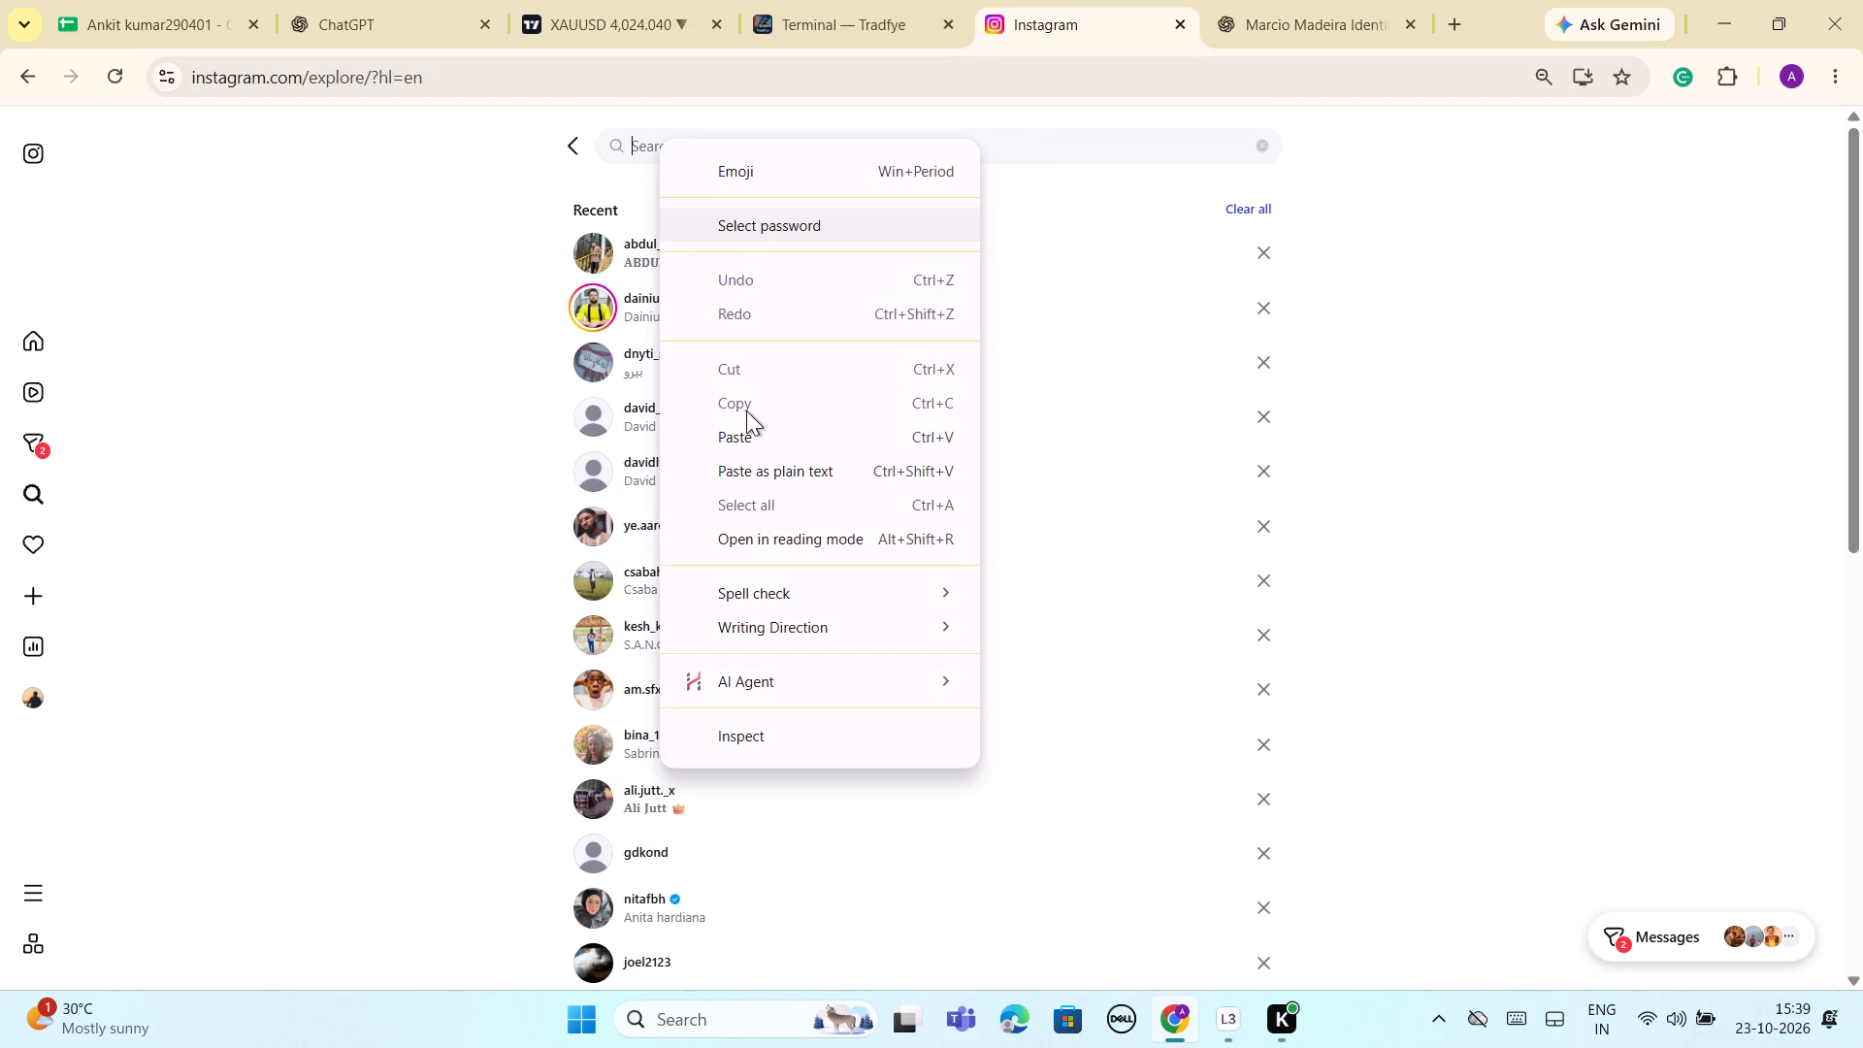
click(746, 432)
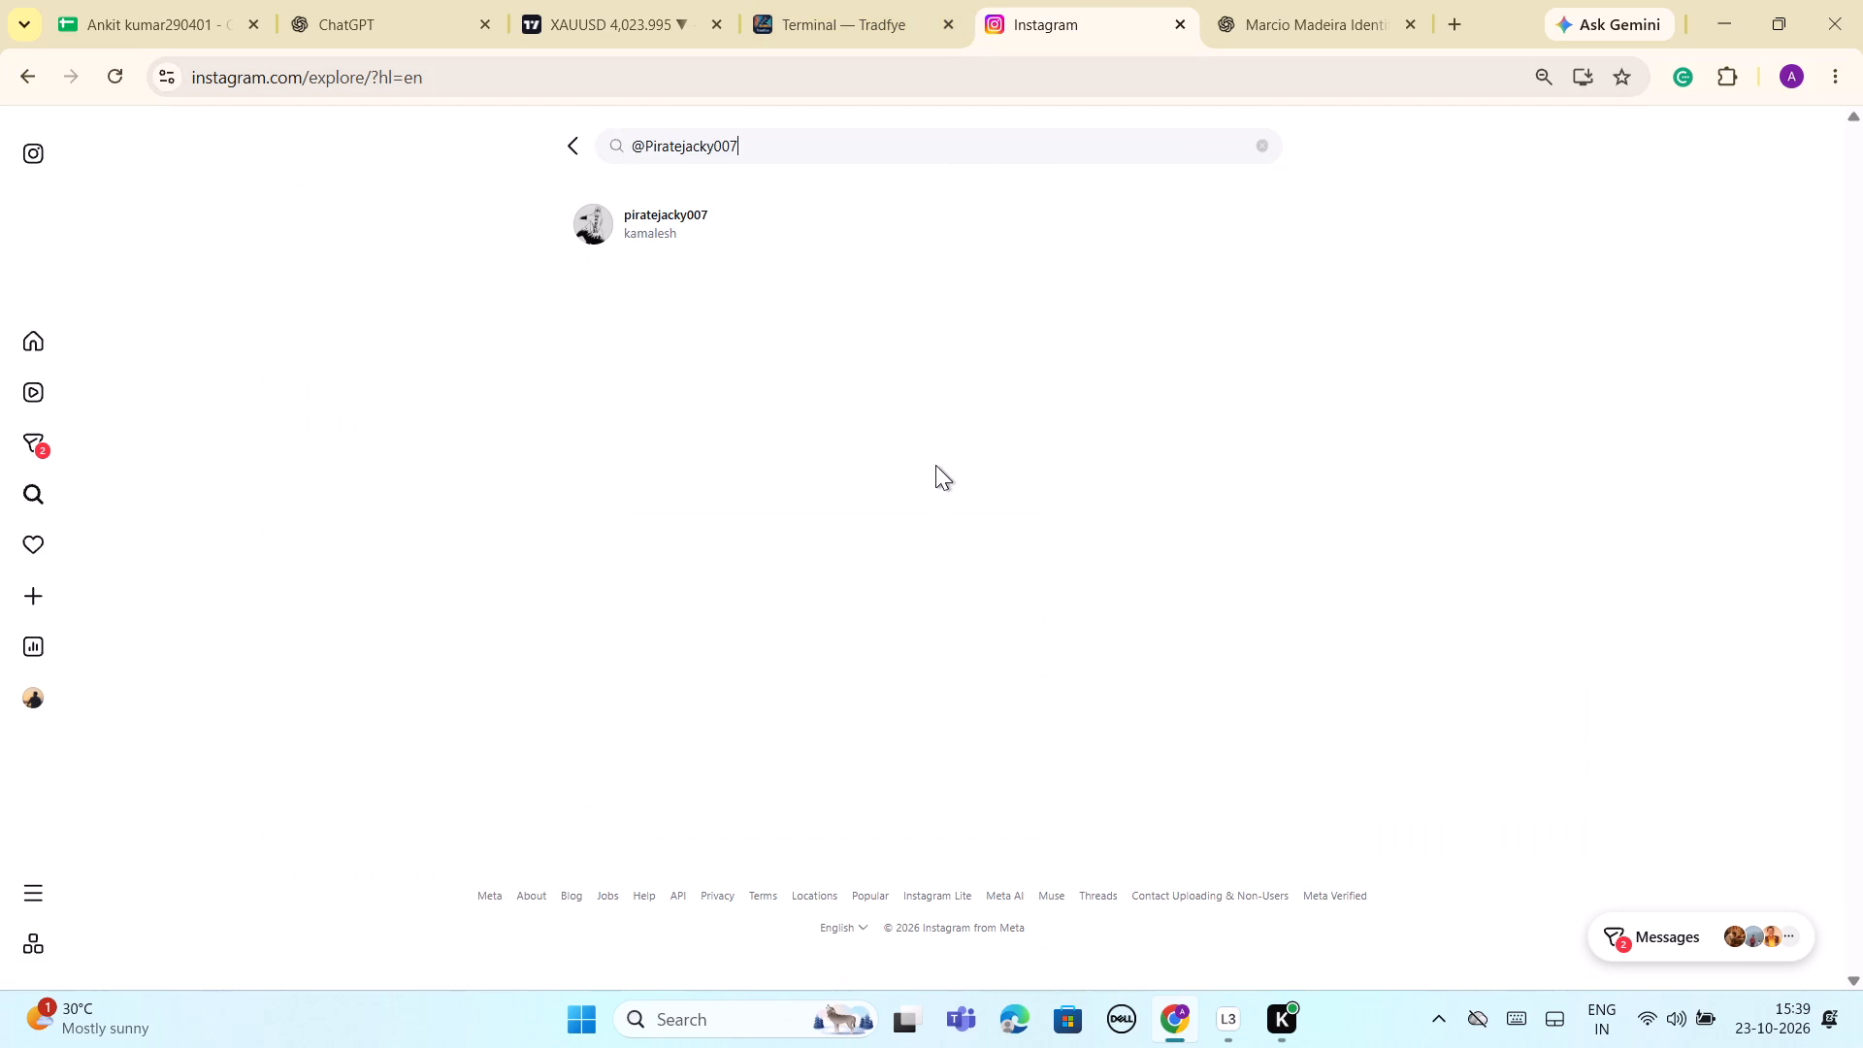
click(672, 209)
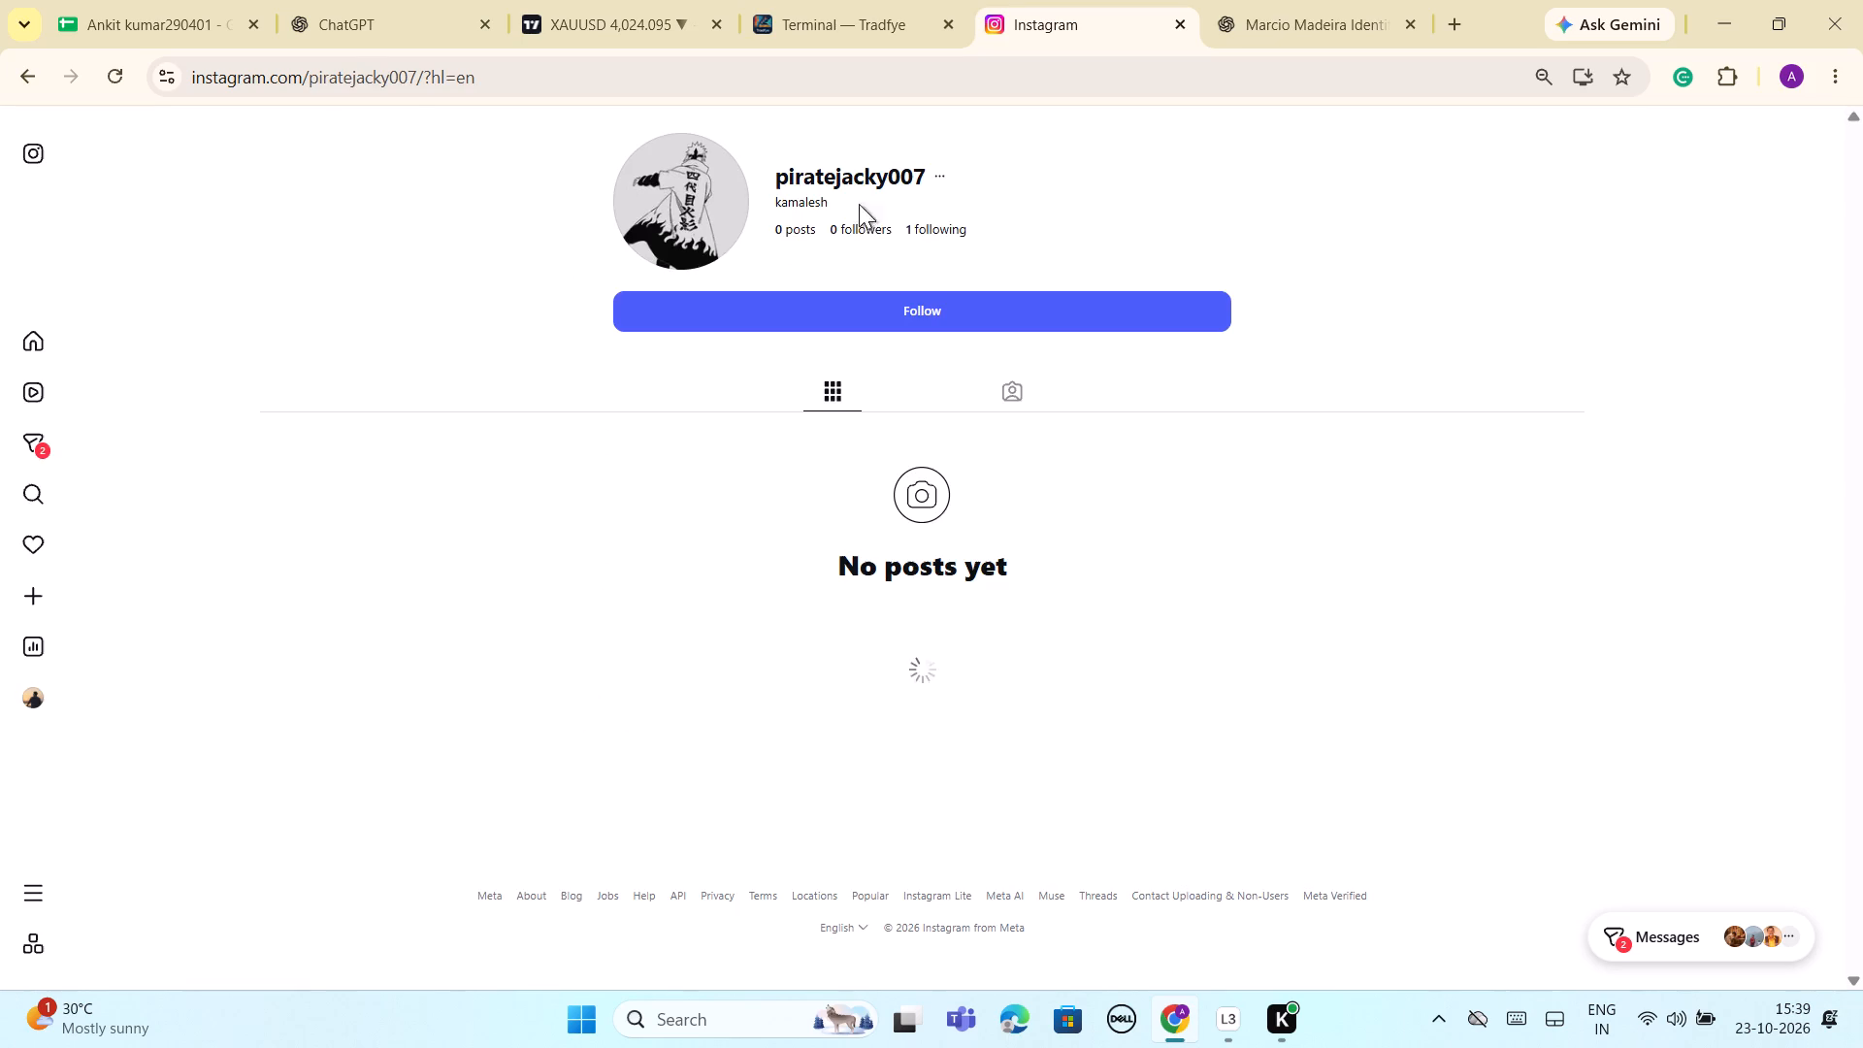
click(946, 173)
click(1010, 402)
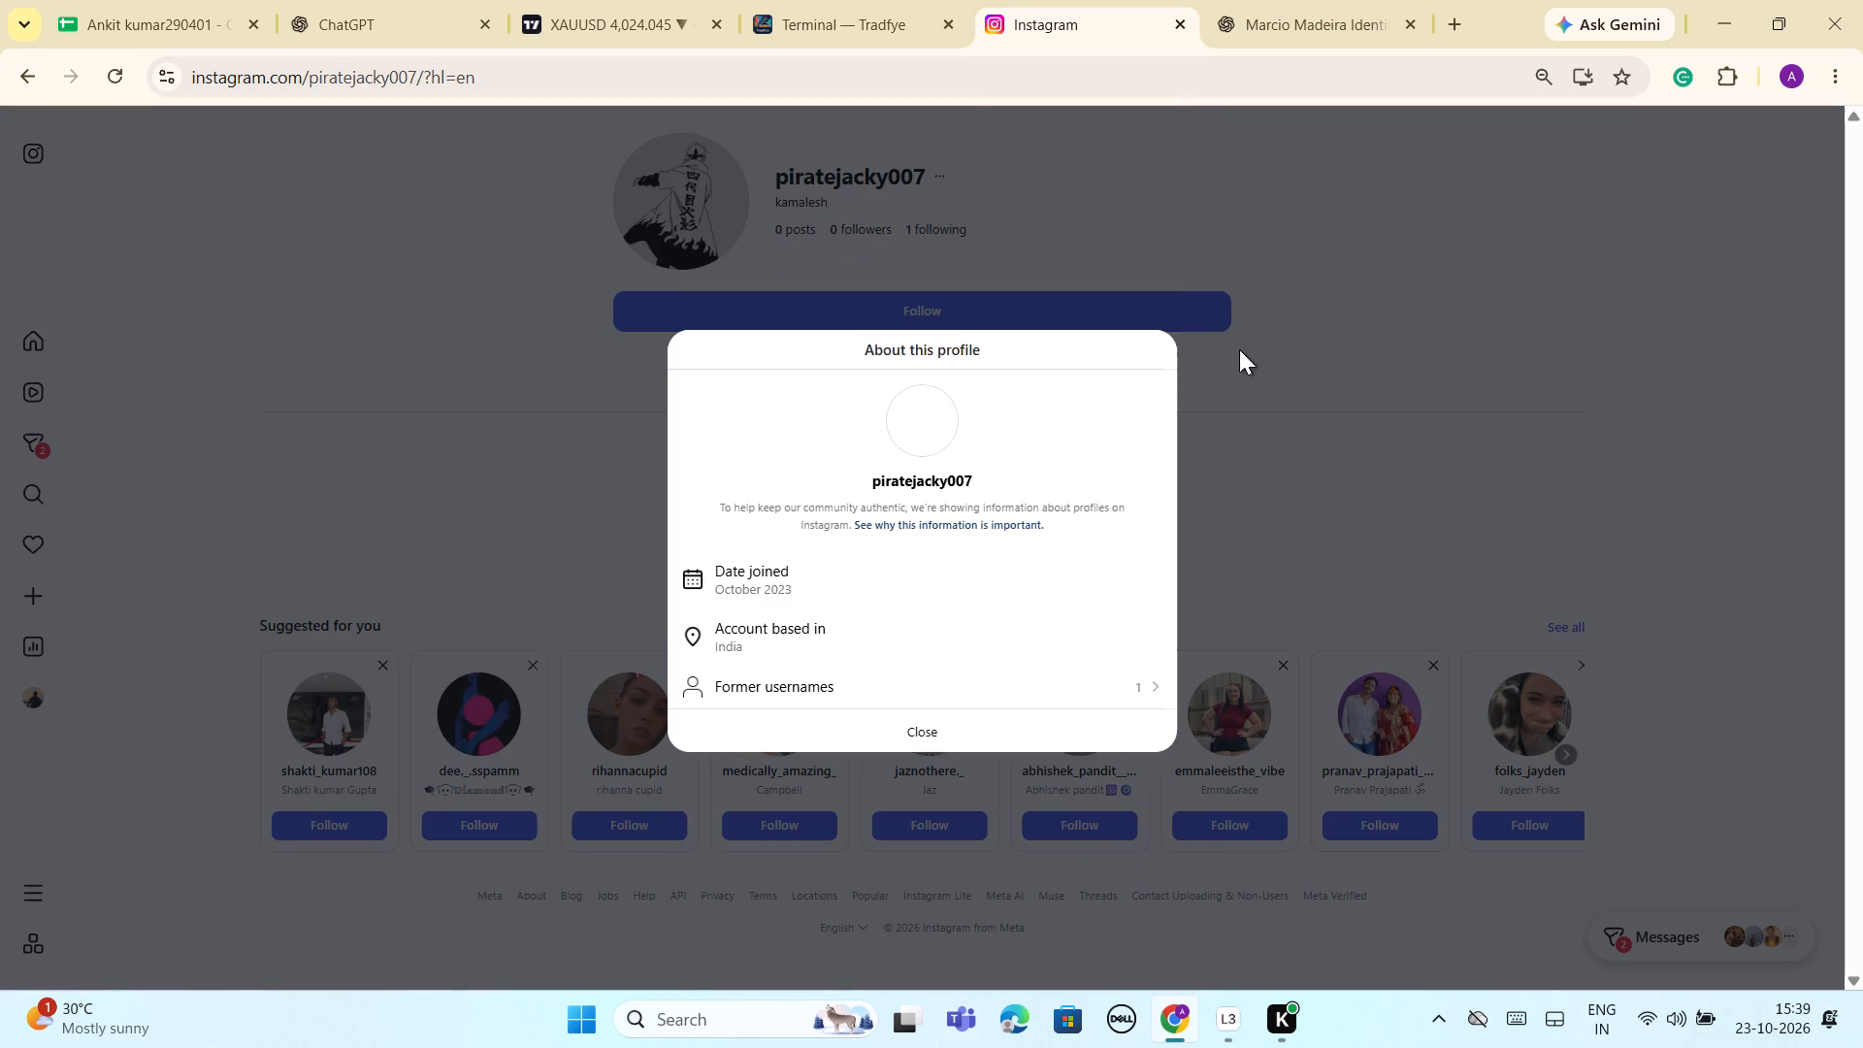
click(1319, 321)
click(157, 23)
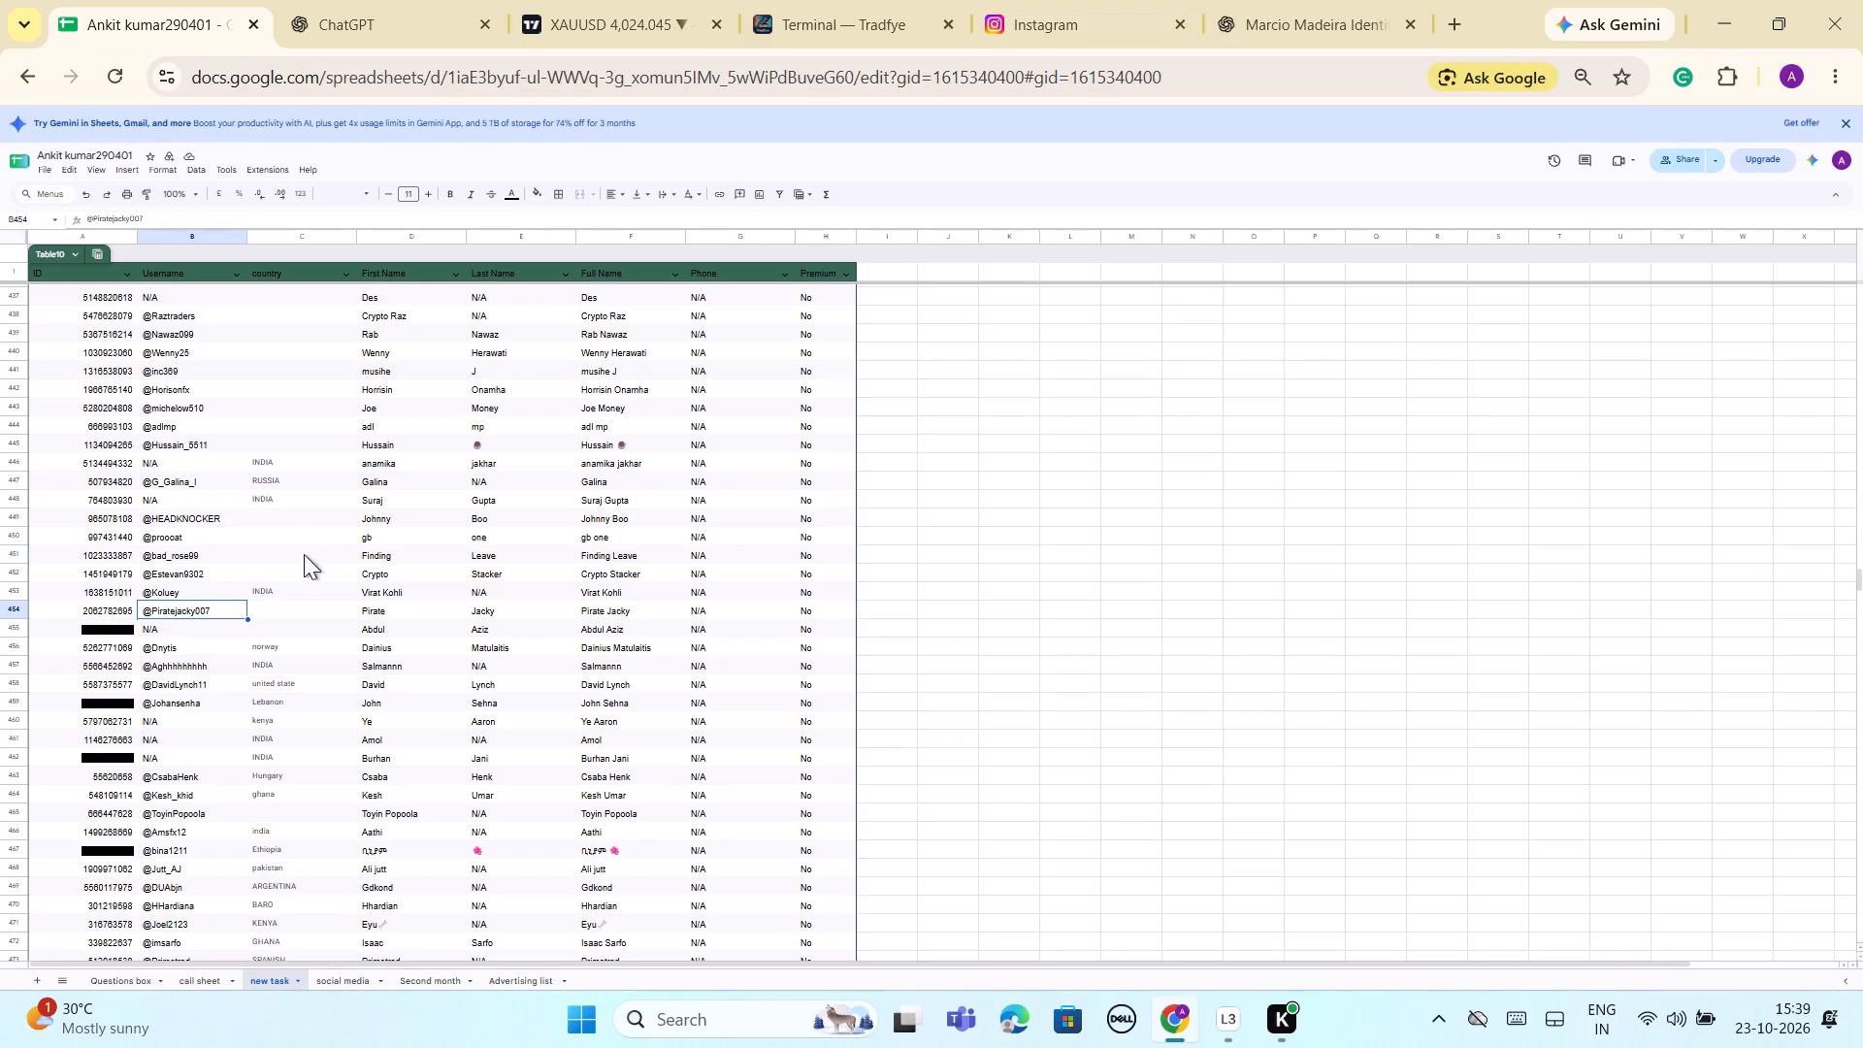
click(294, 611)
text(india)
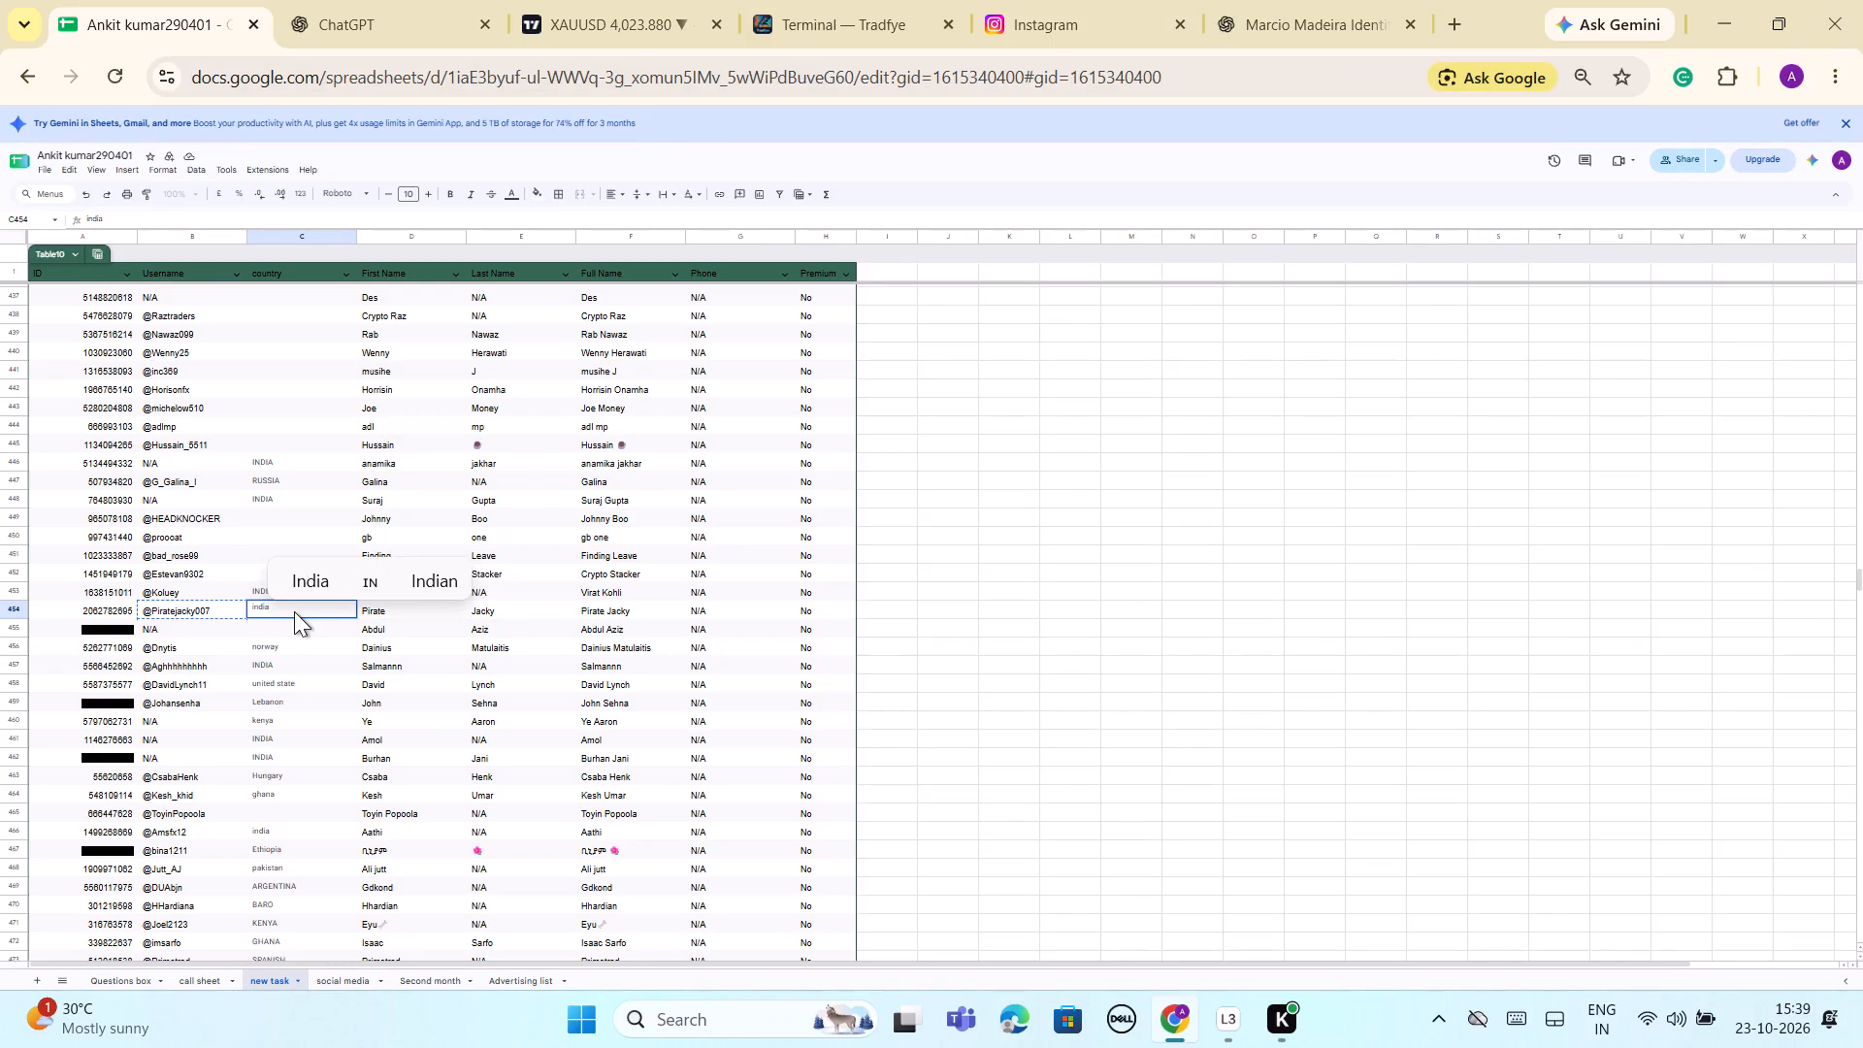
click(306, 517)
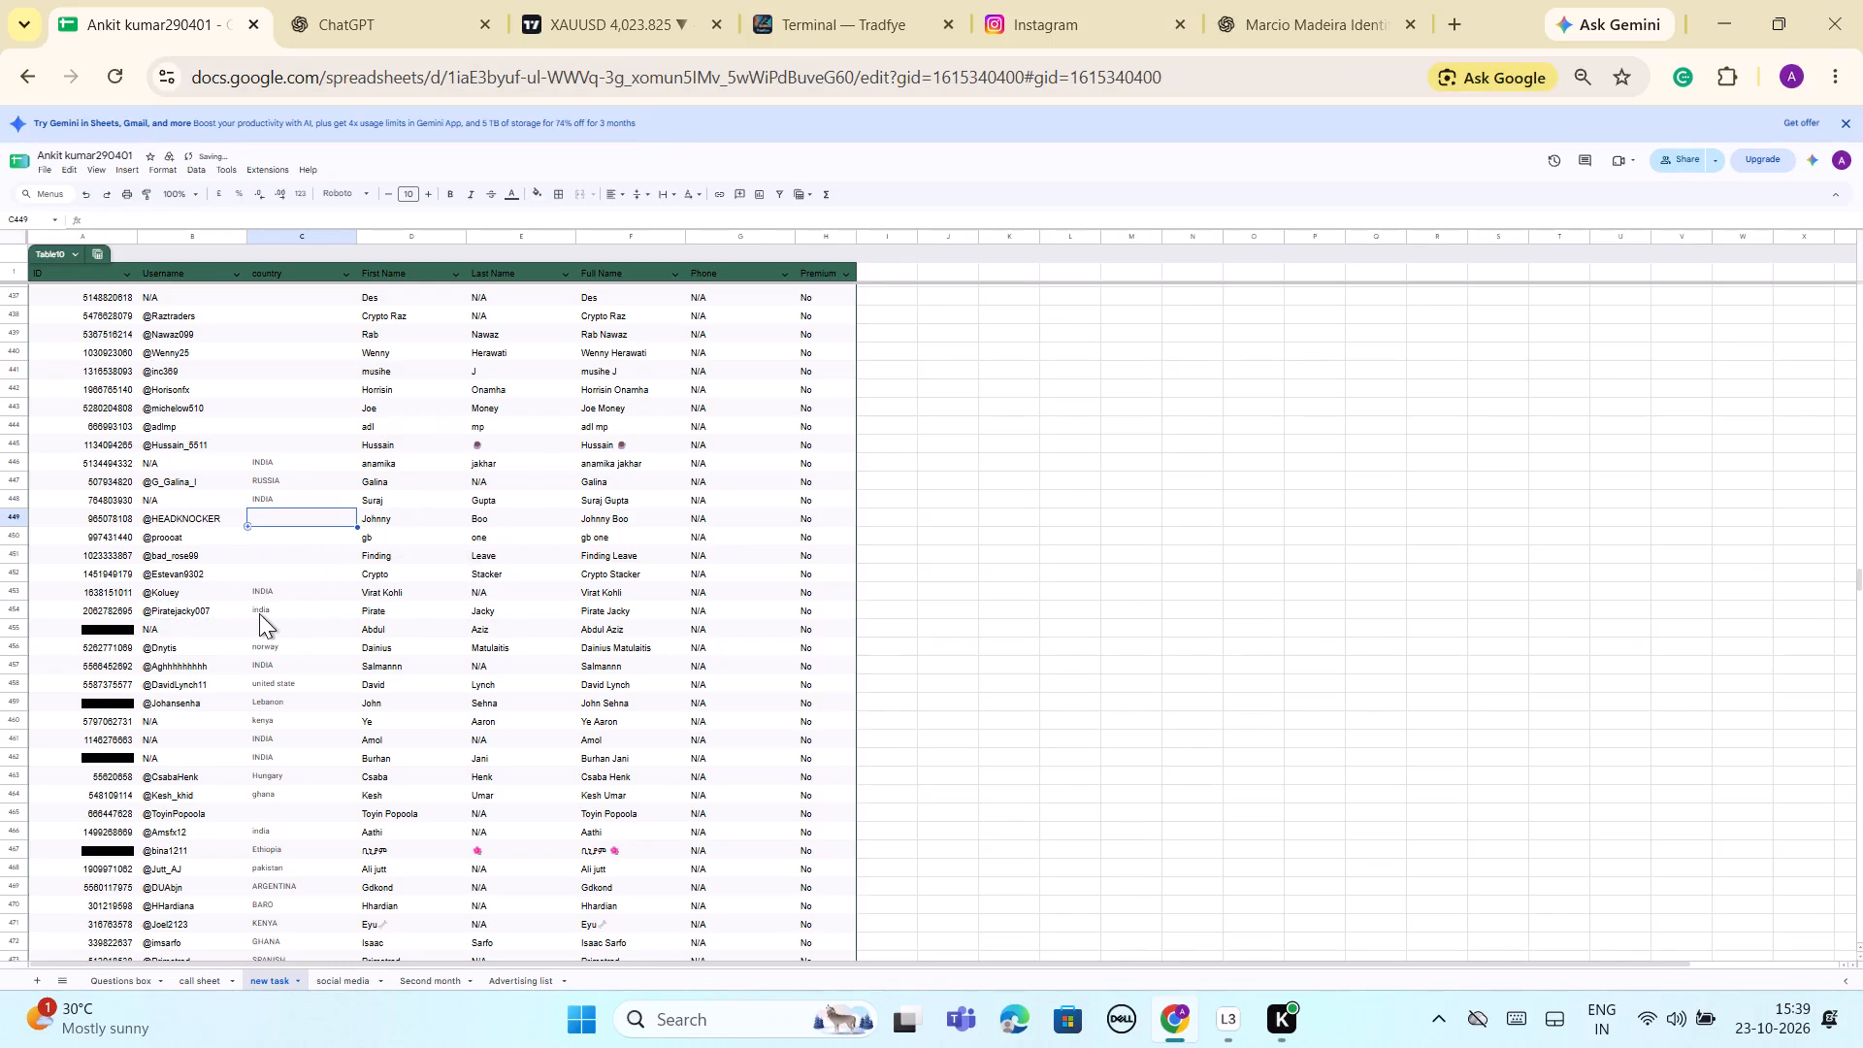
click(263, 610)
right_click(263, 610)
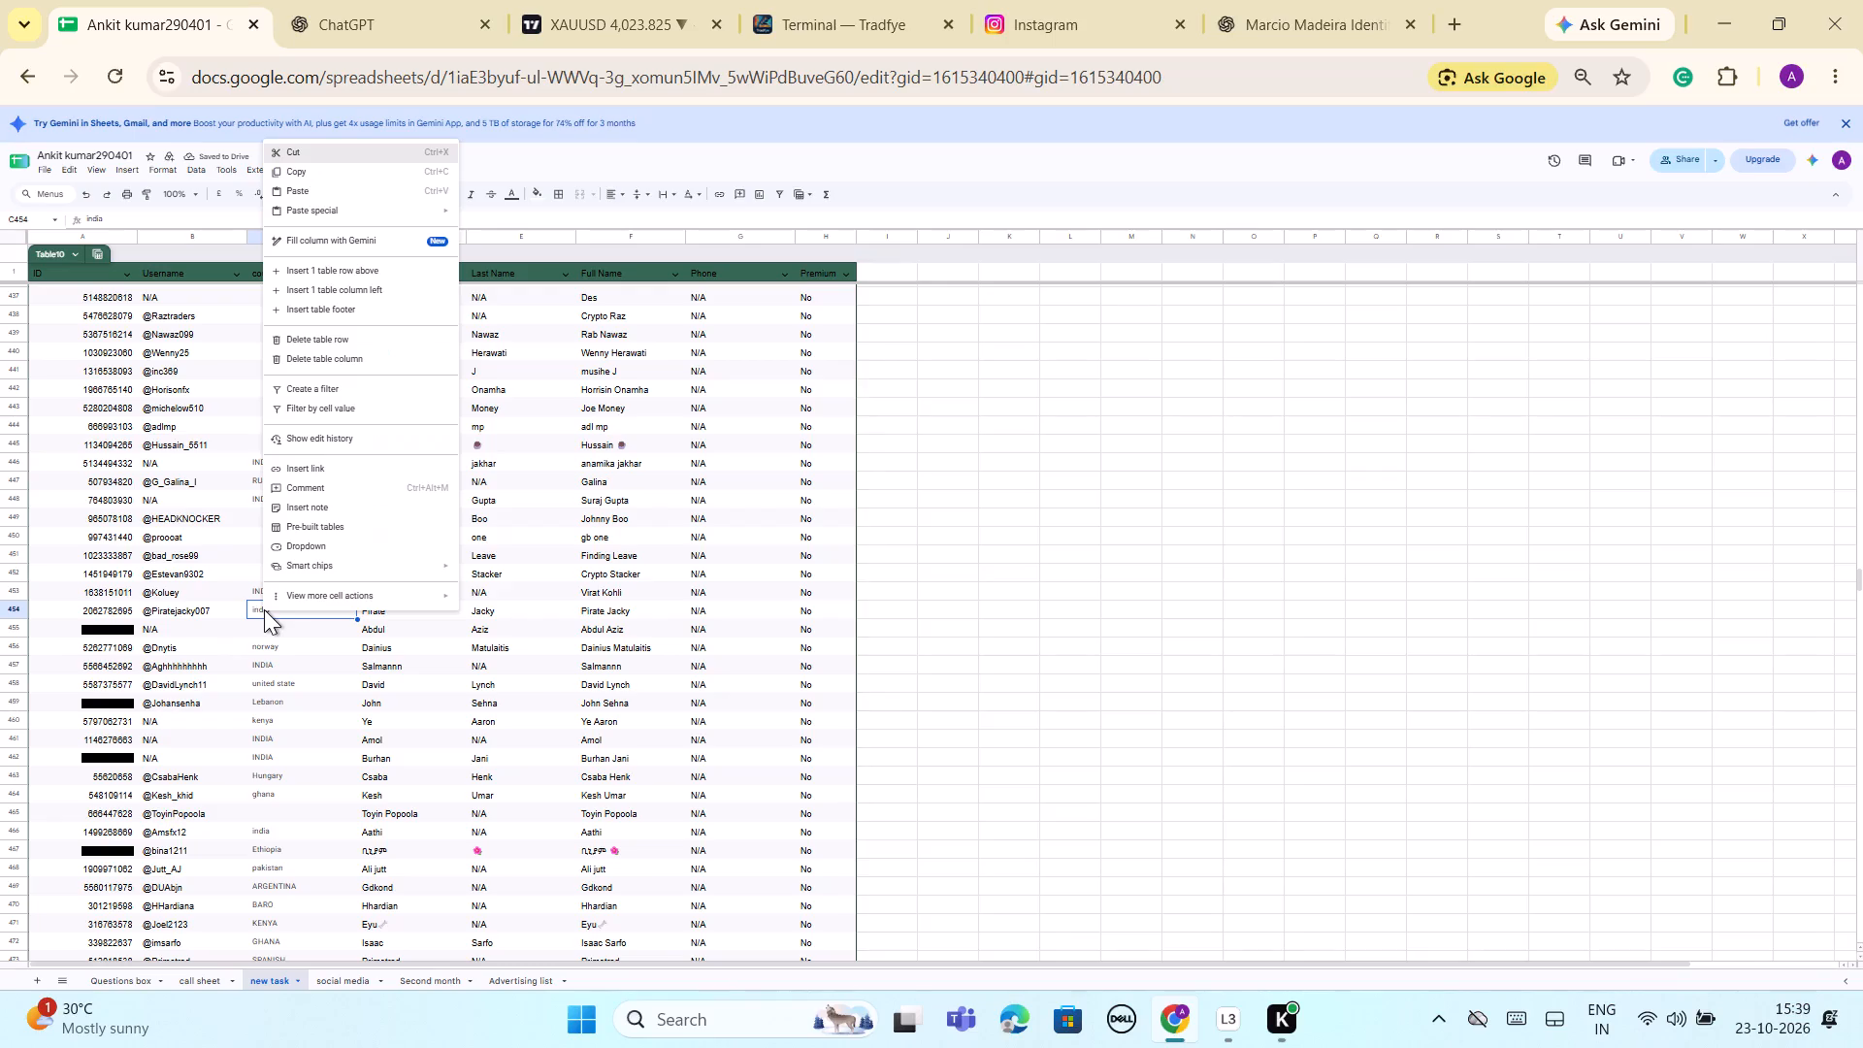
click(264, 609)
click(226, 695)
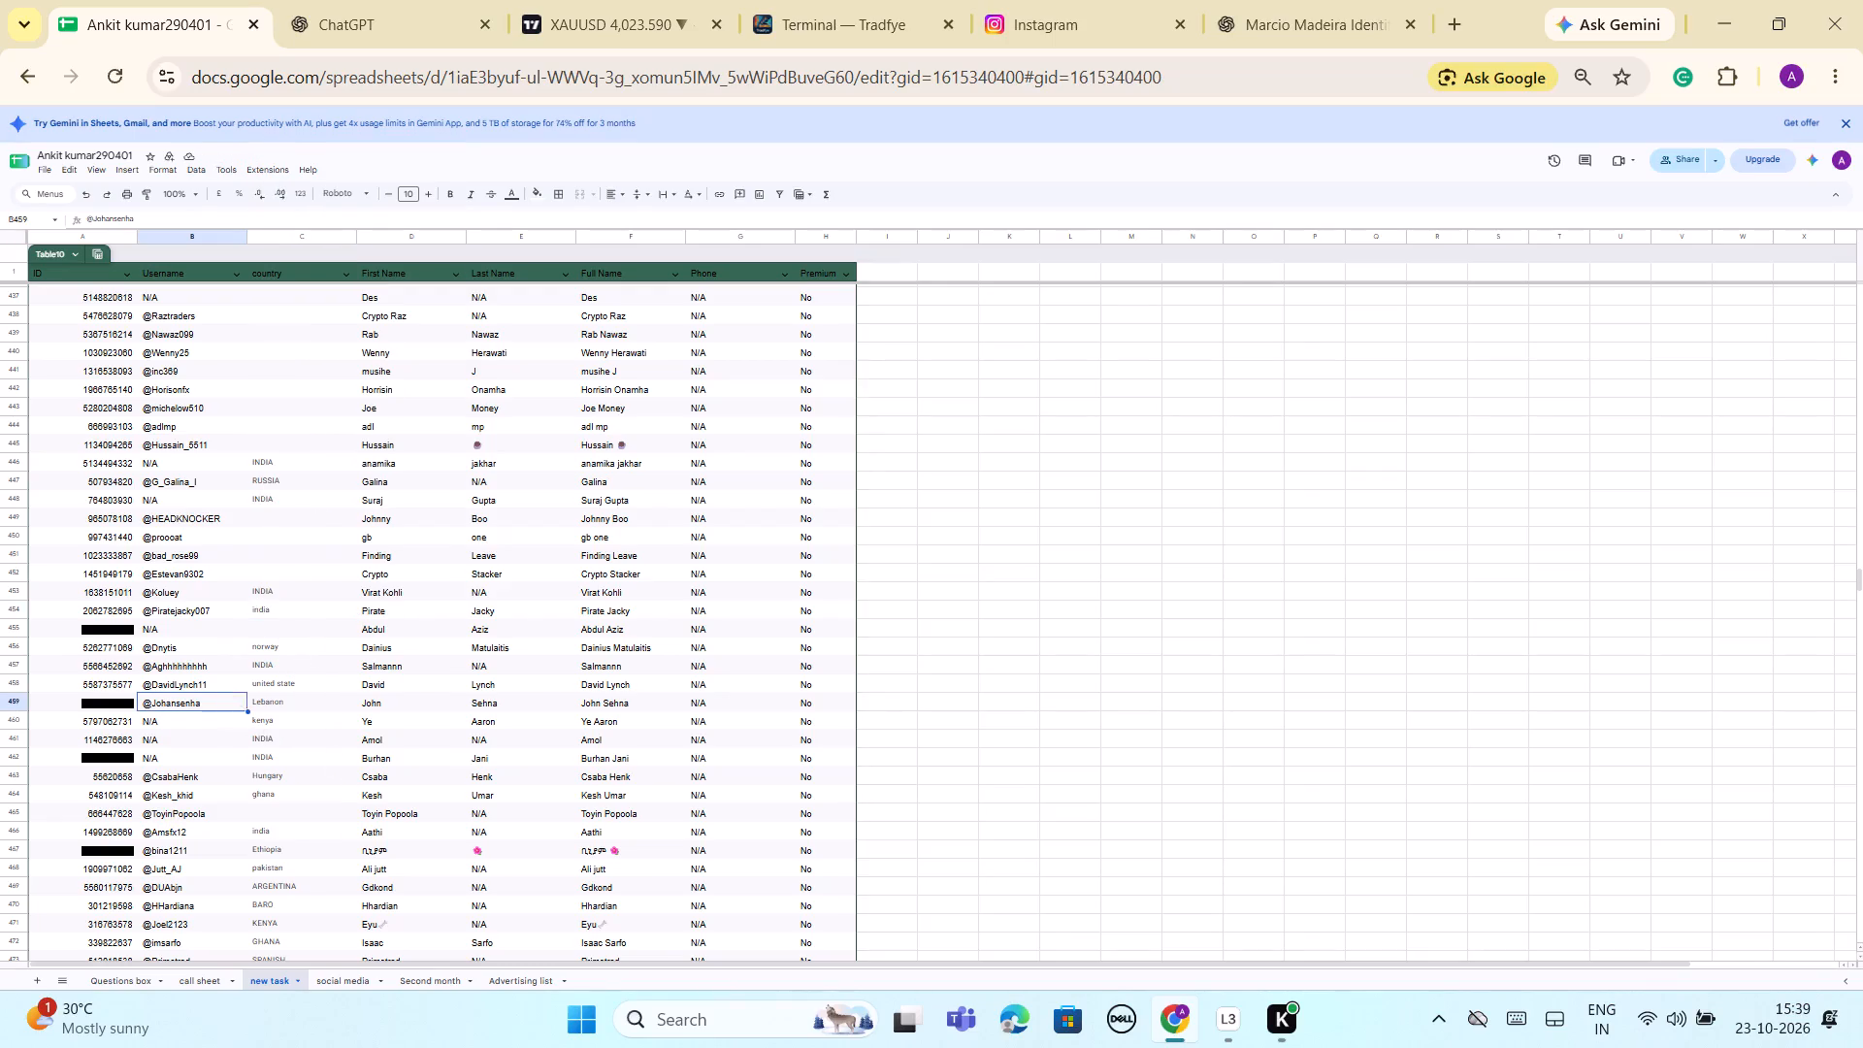
click(185, 574)
right_click(185, 574)
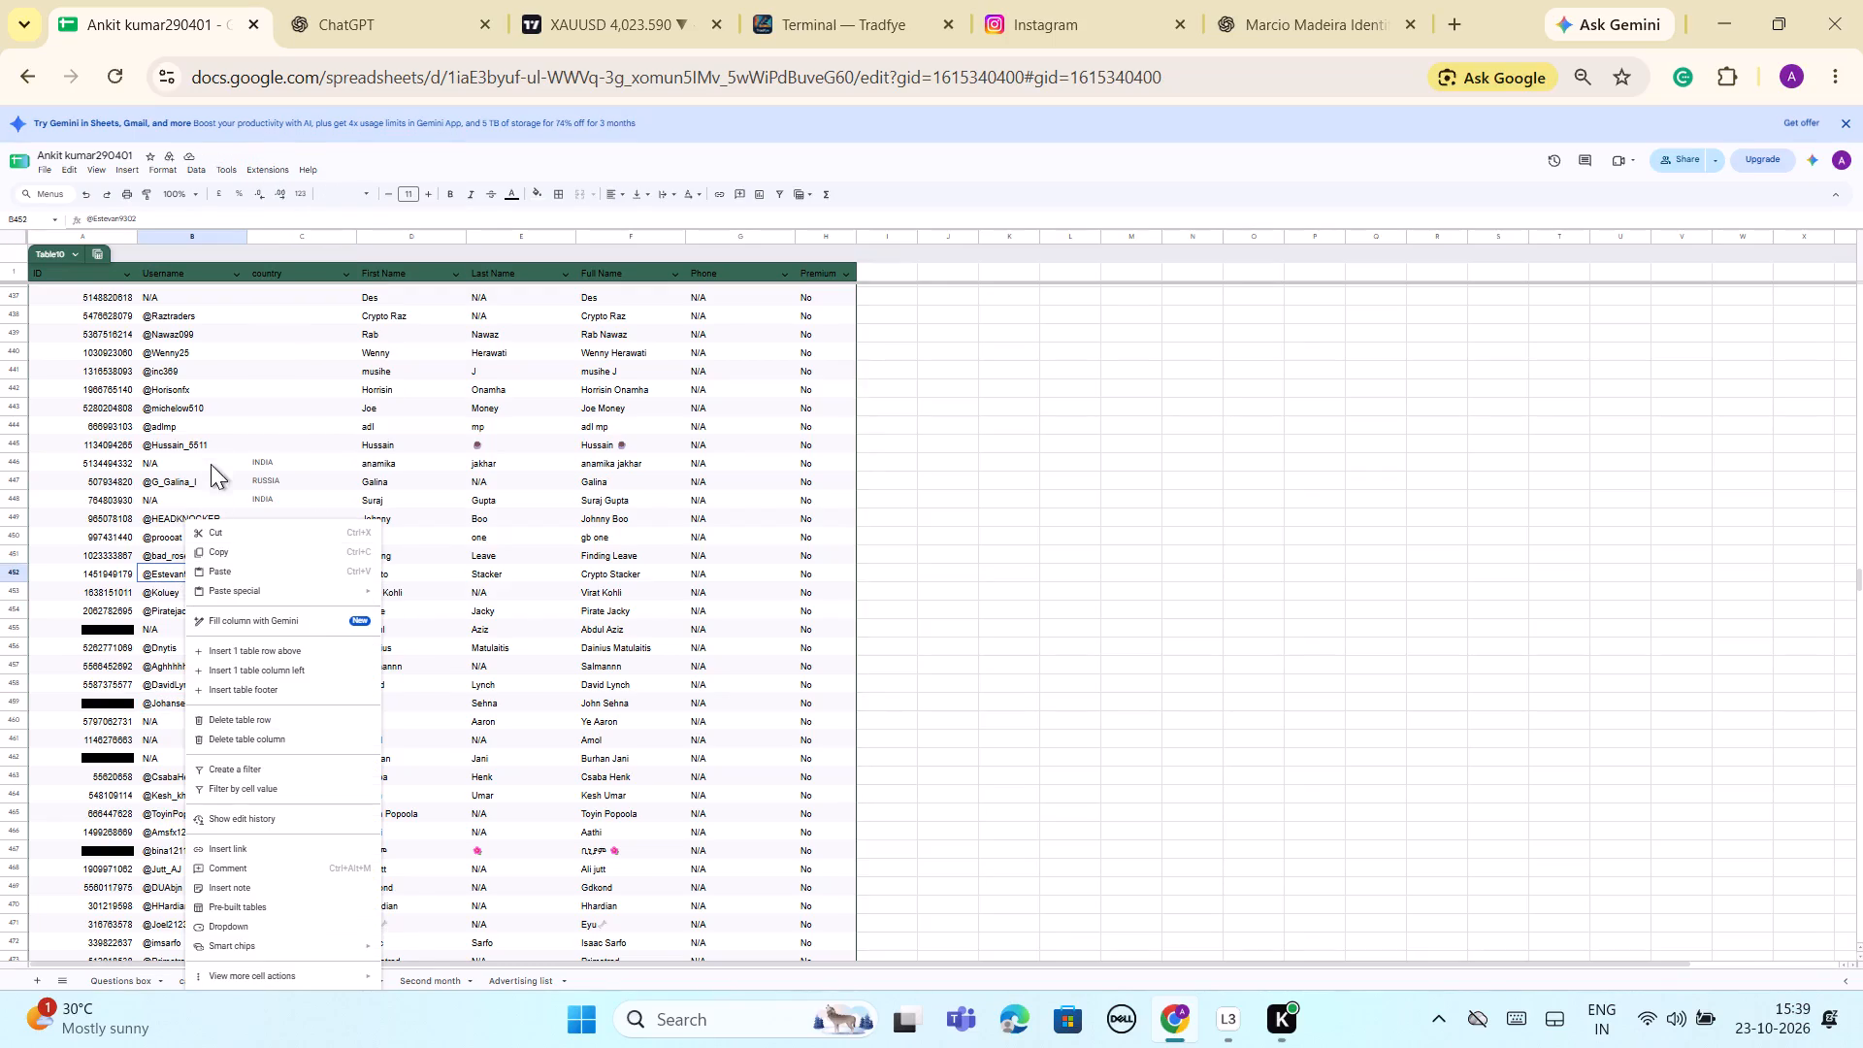
click(221, 553)
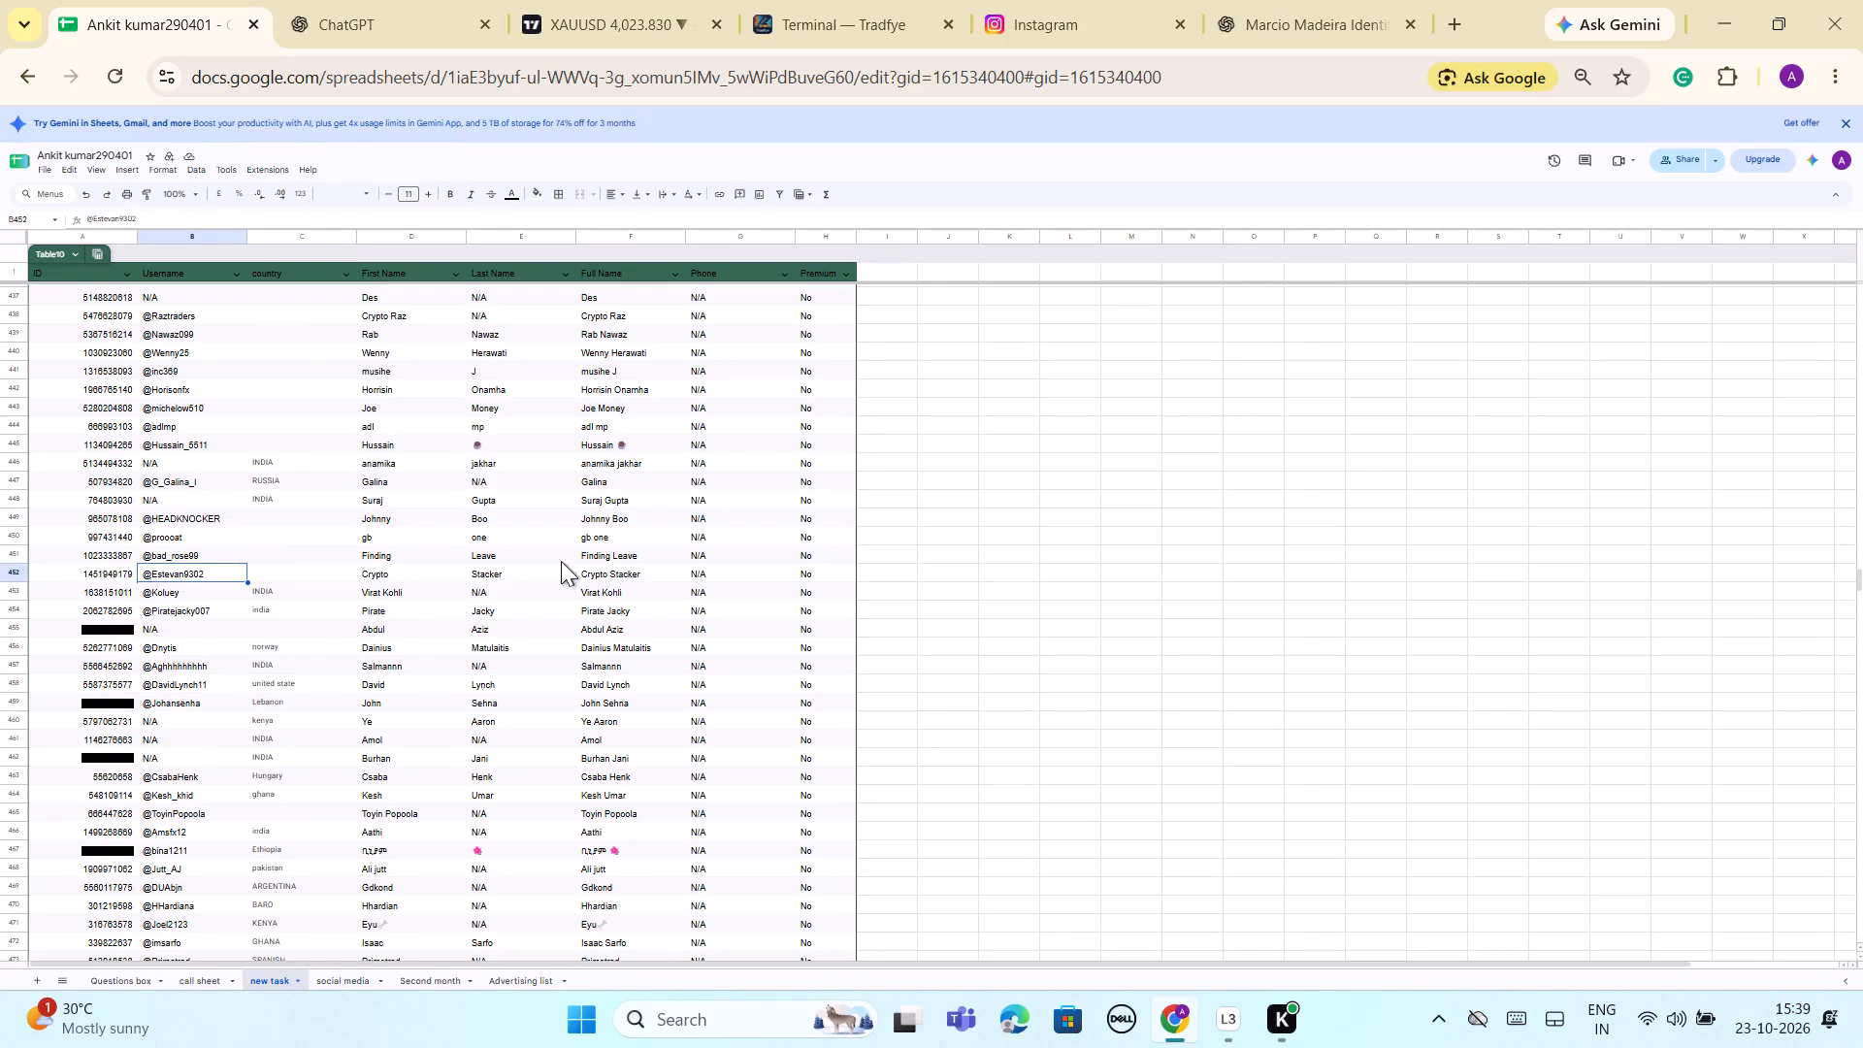
click(1108, 51)
click(1111, 30)
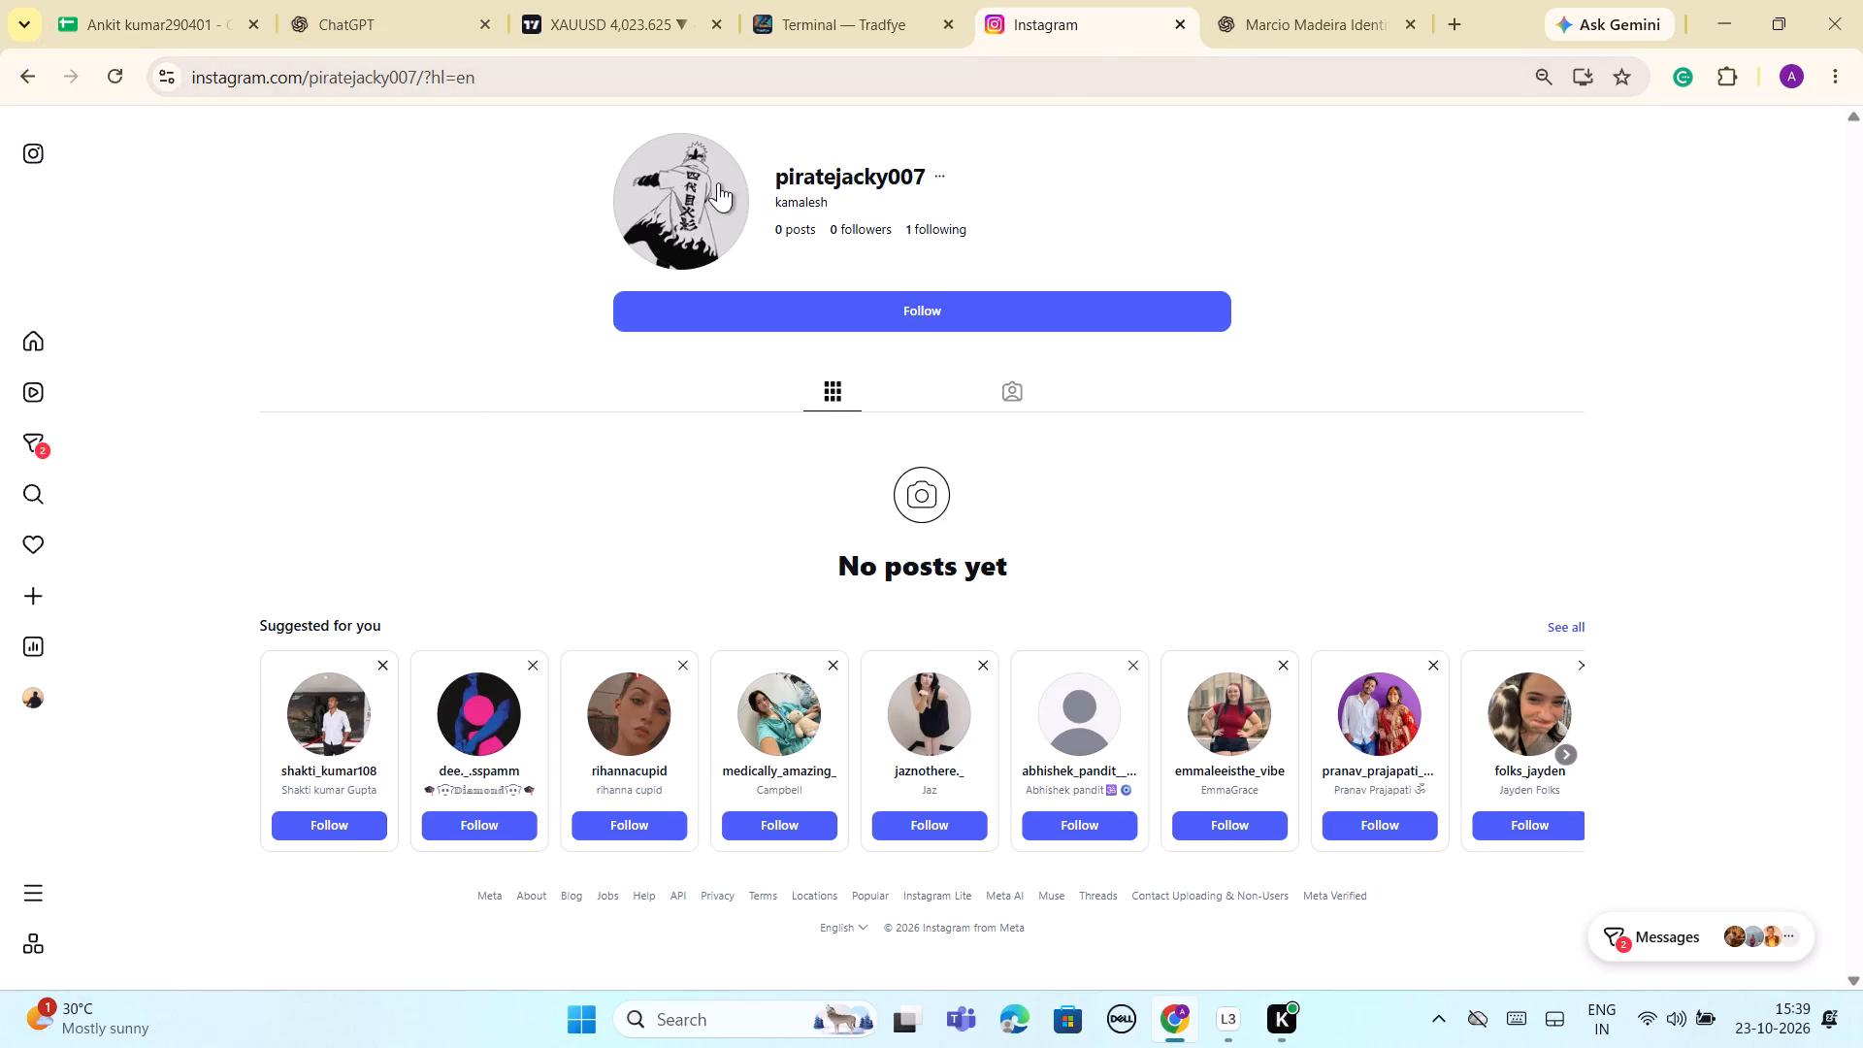
click(24, 480)
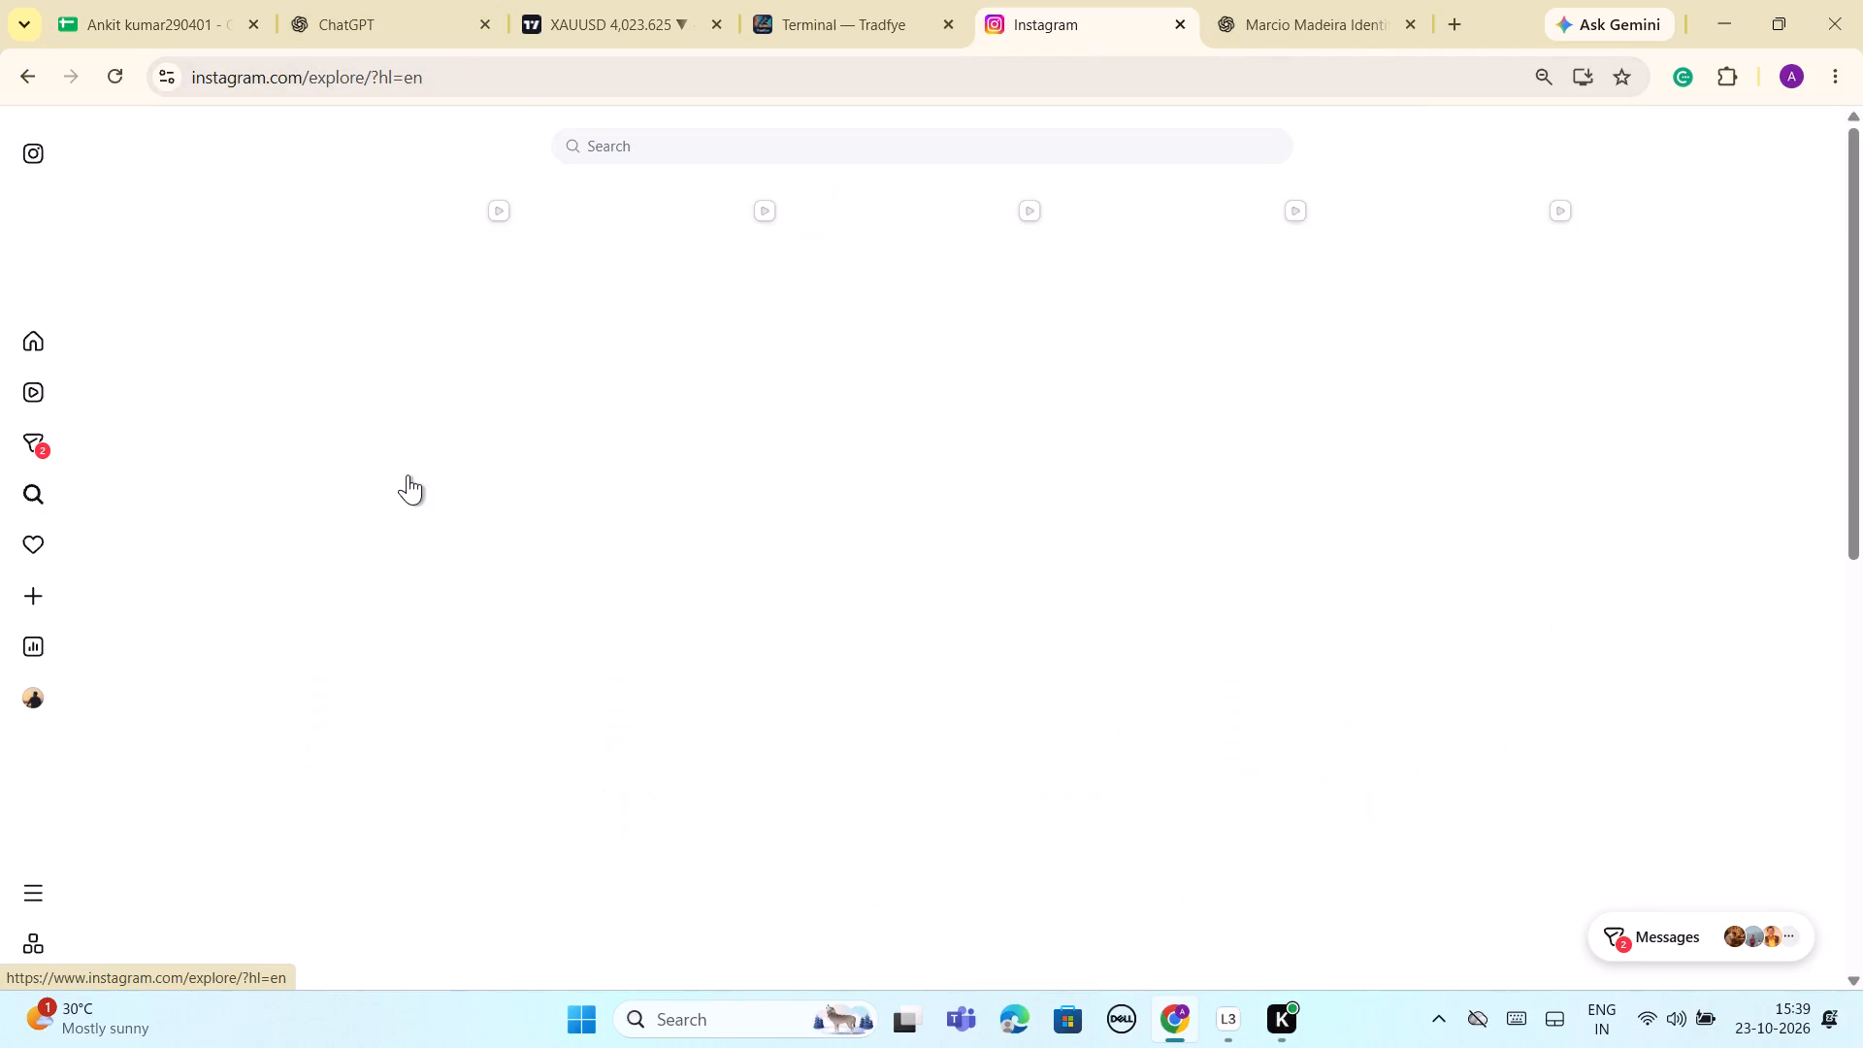
click(663, 151)
right_click(689, 147)
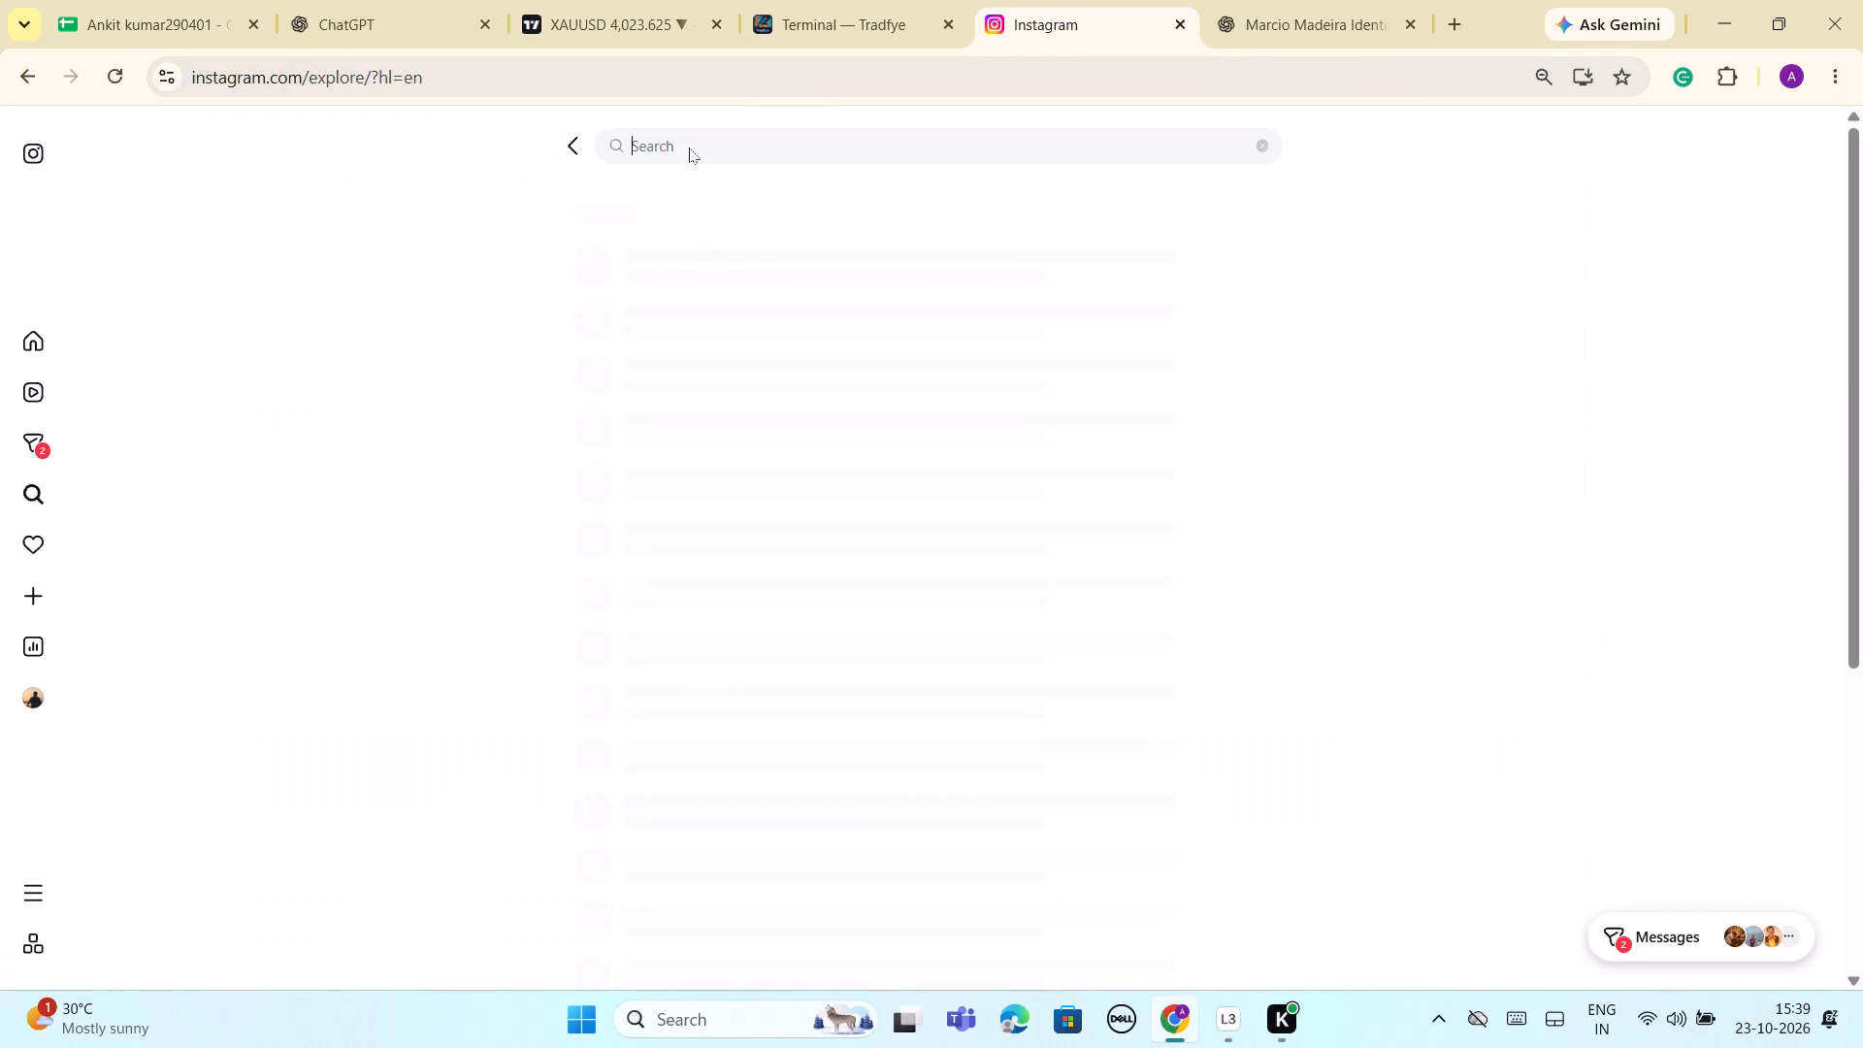
click(827, 447)
click(663, 218)
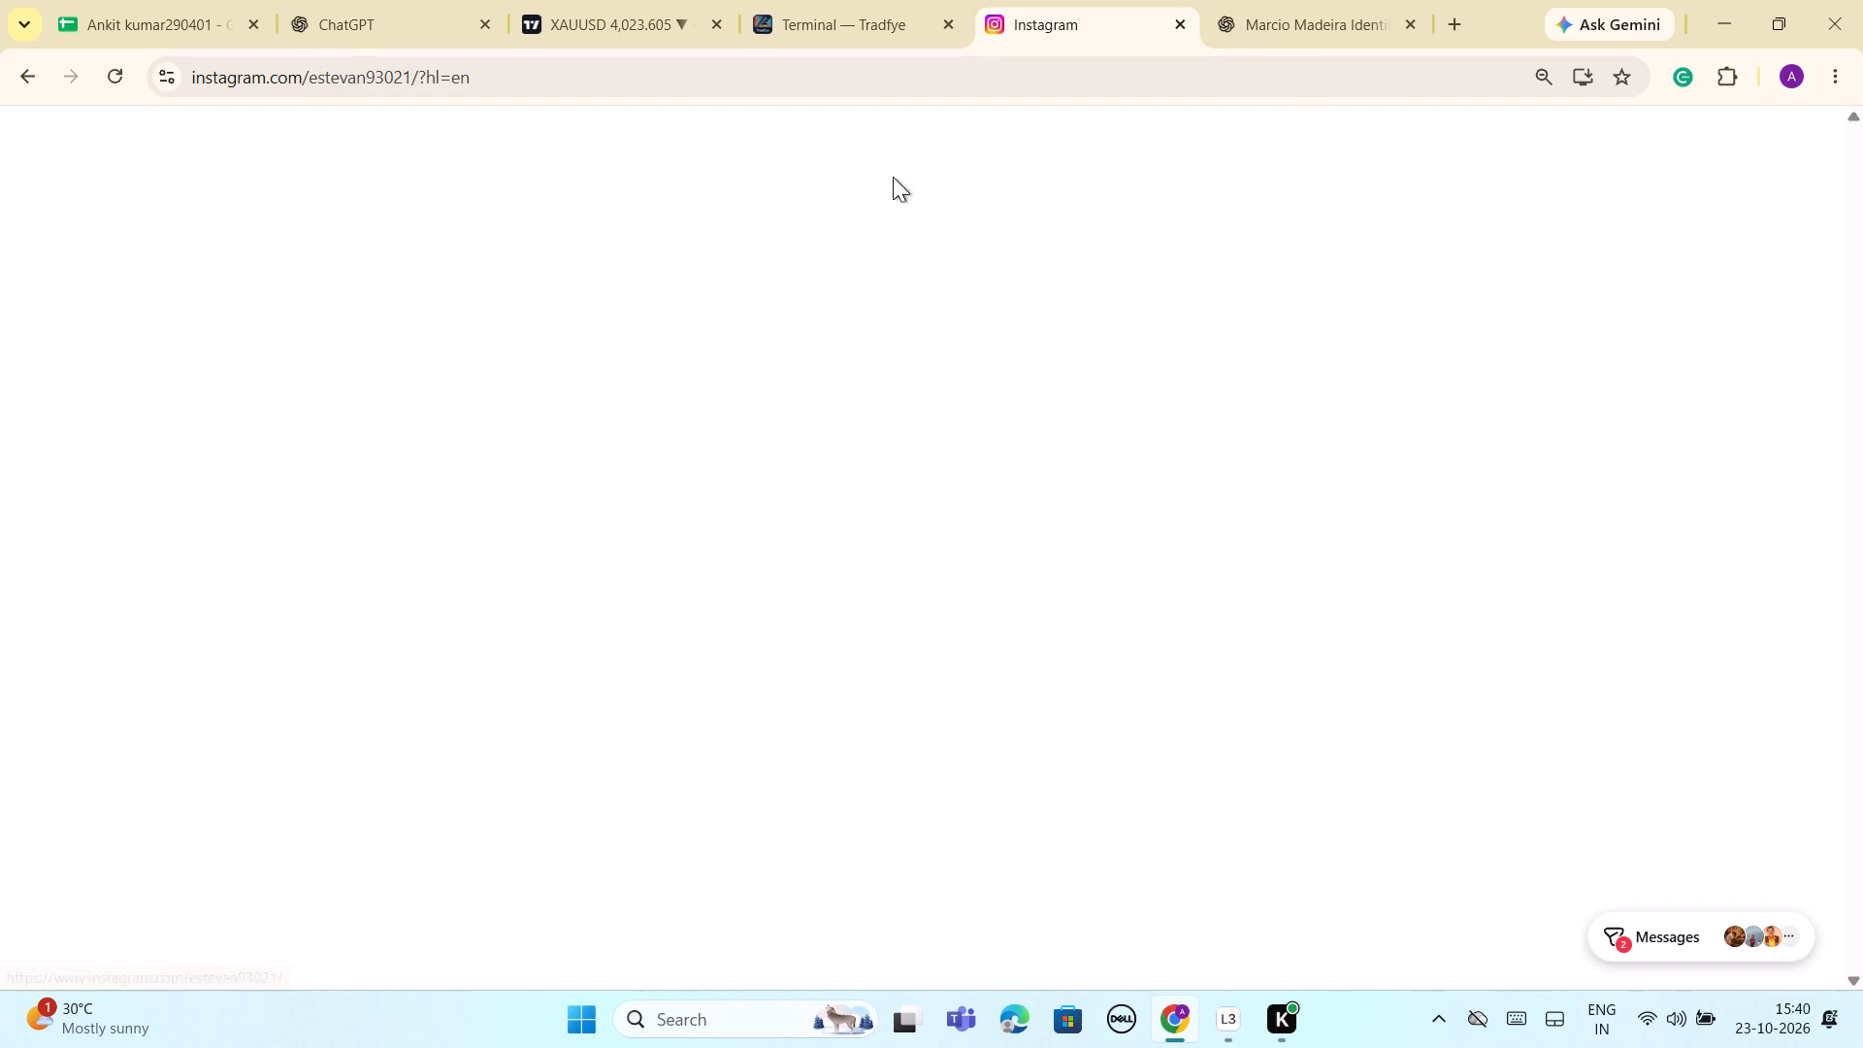
click(935, 171)
click(979, 398)
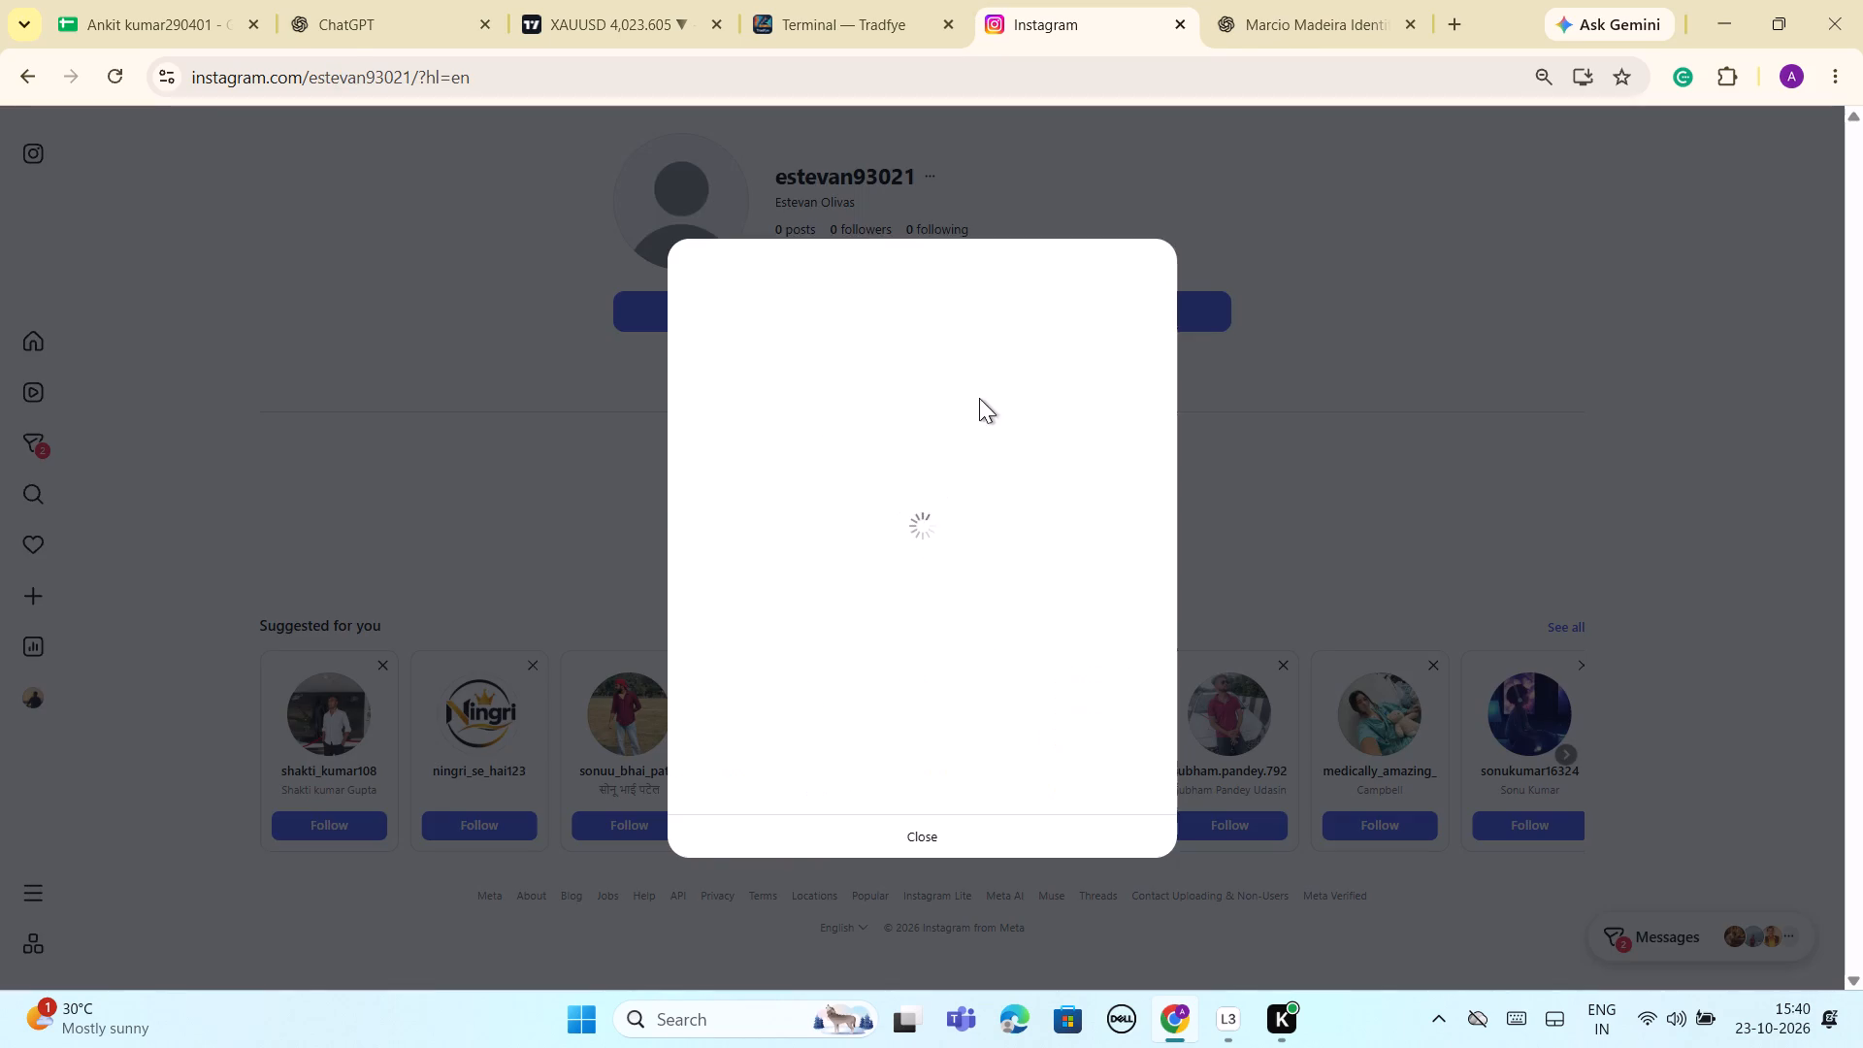
click(1416, 221)
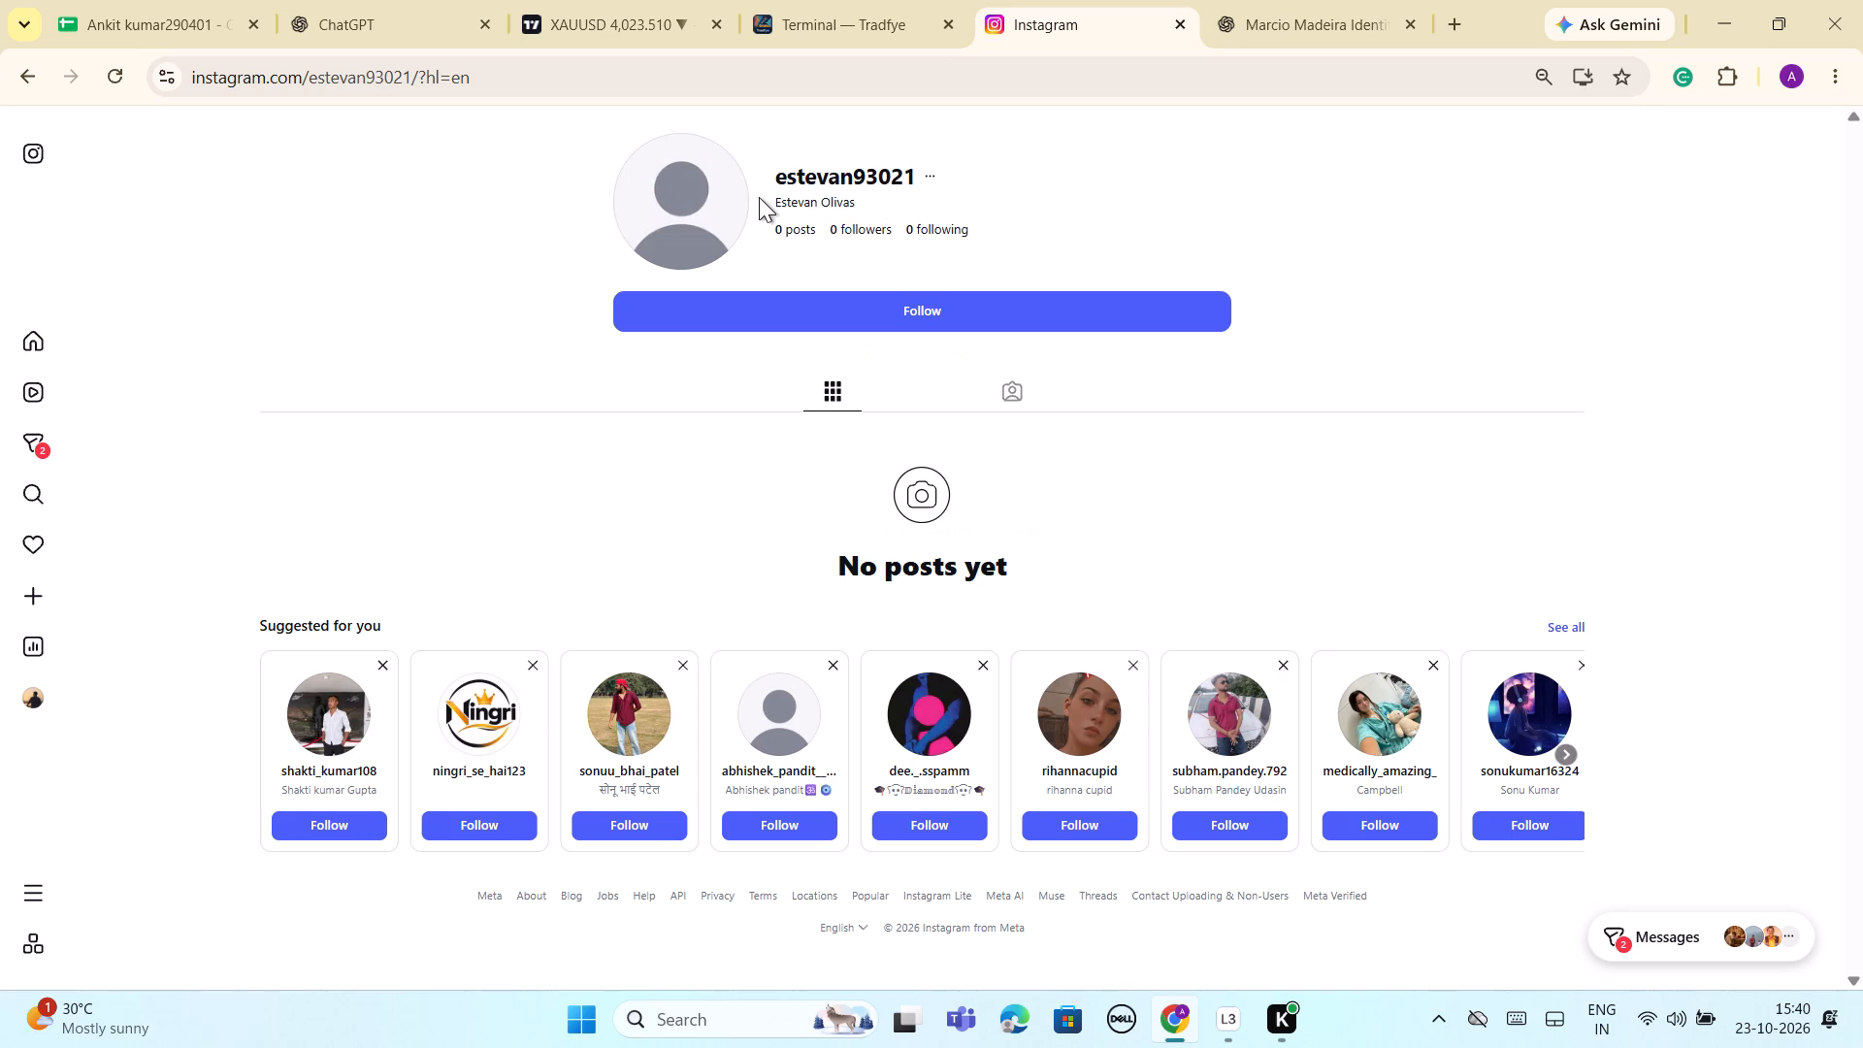
drag(771, 198, 856, 199)
right_click(856, 200)
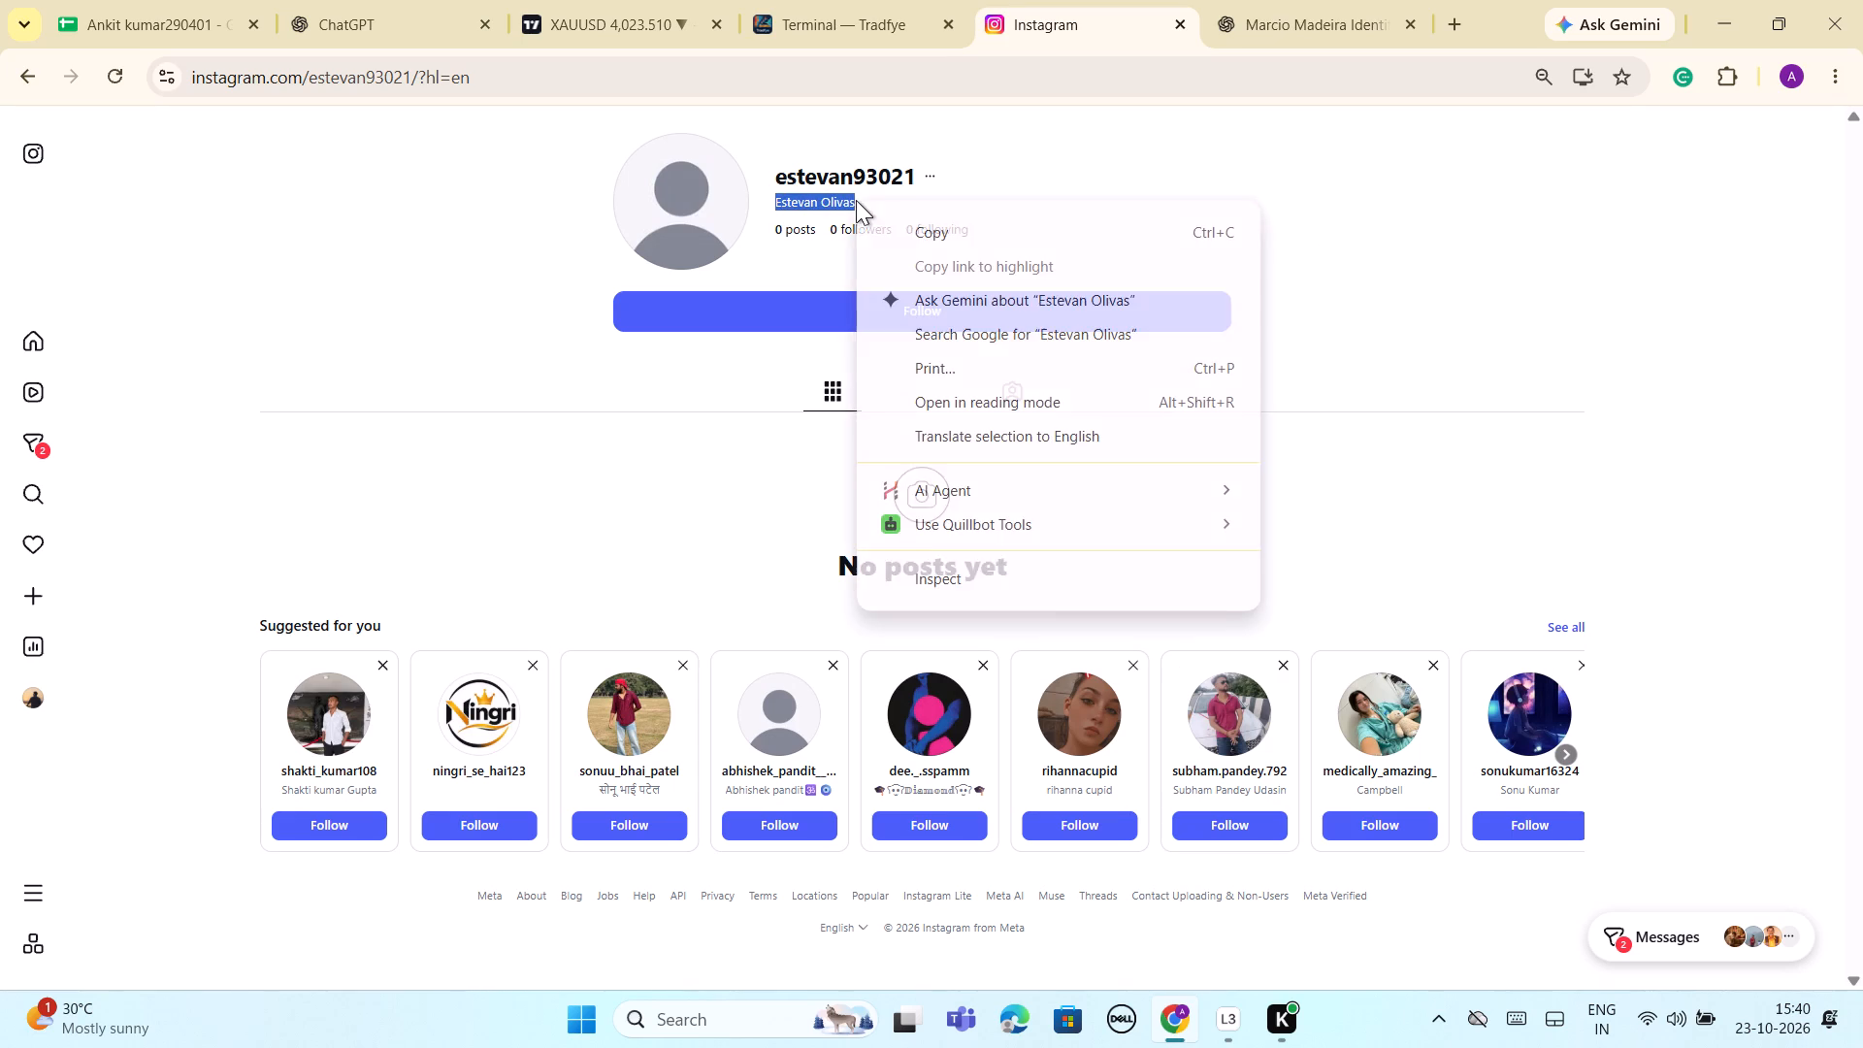
click(908, 228)
click(161, 24)
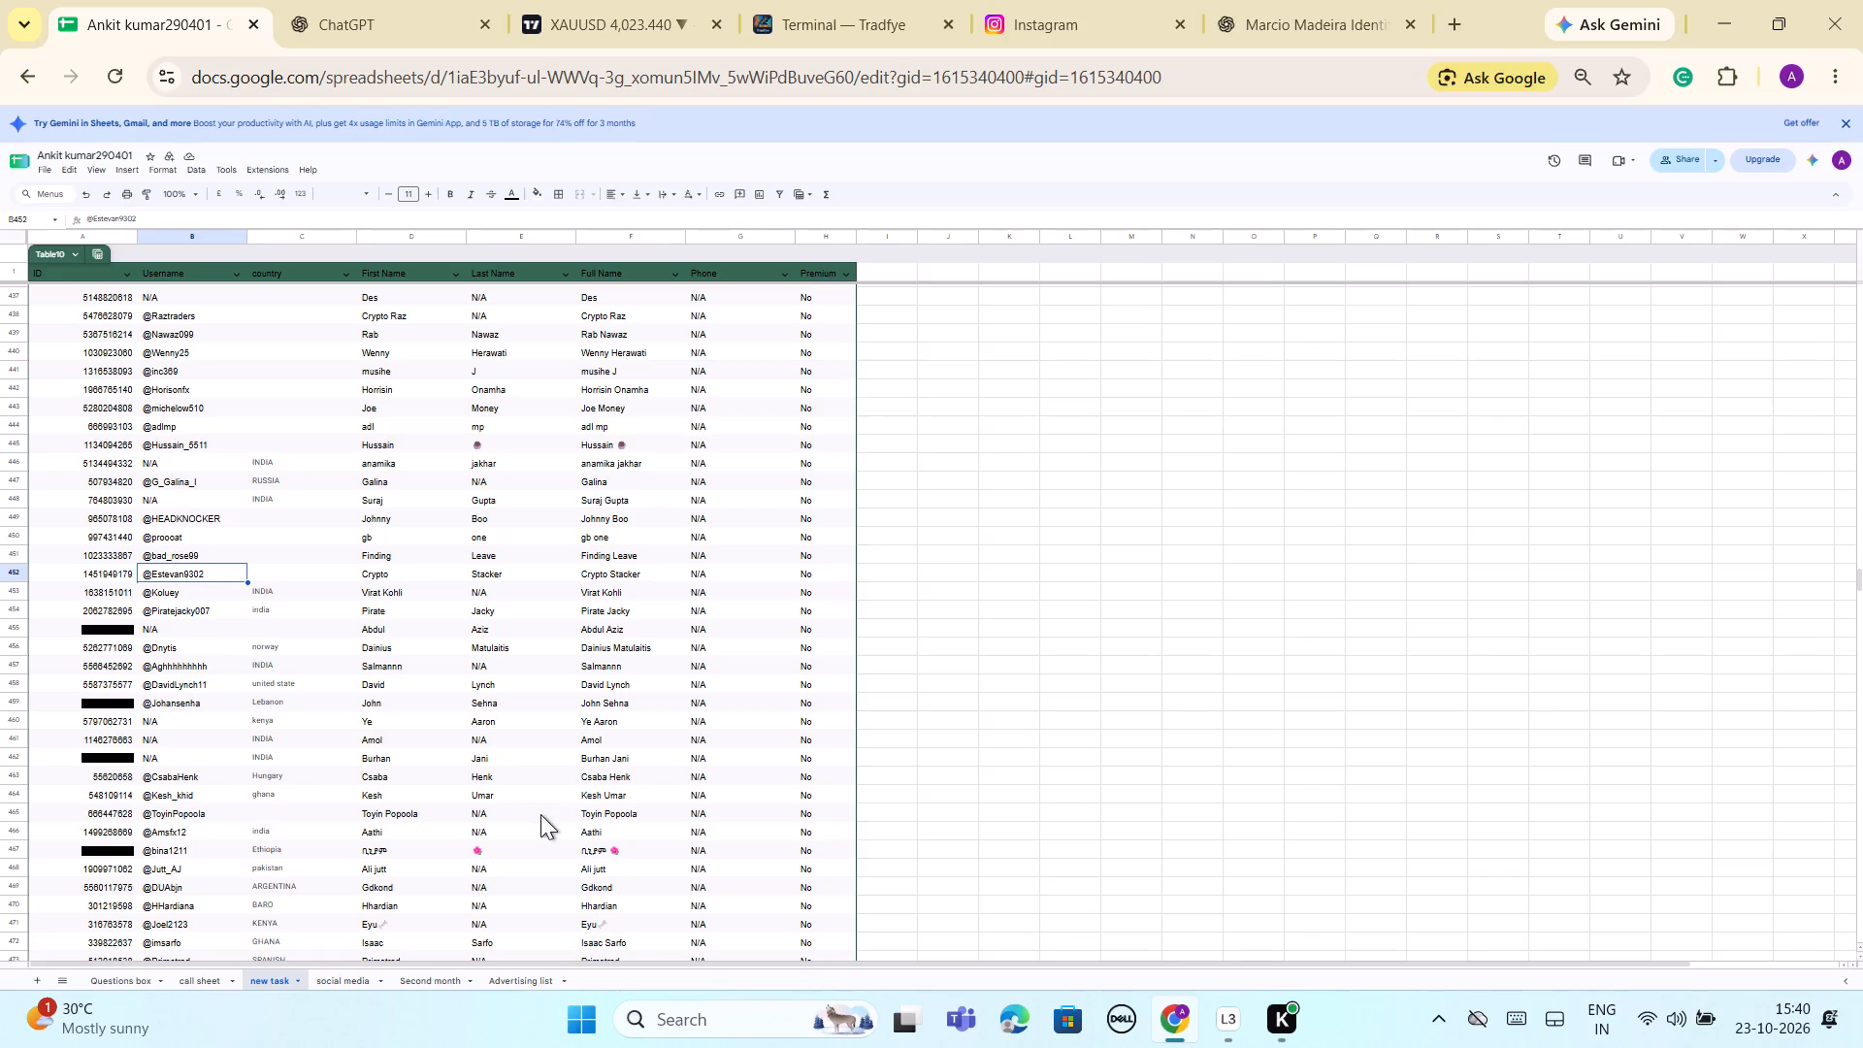
click(1101, 24)
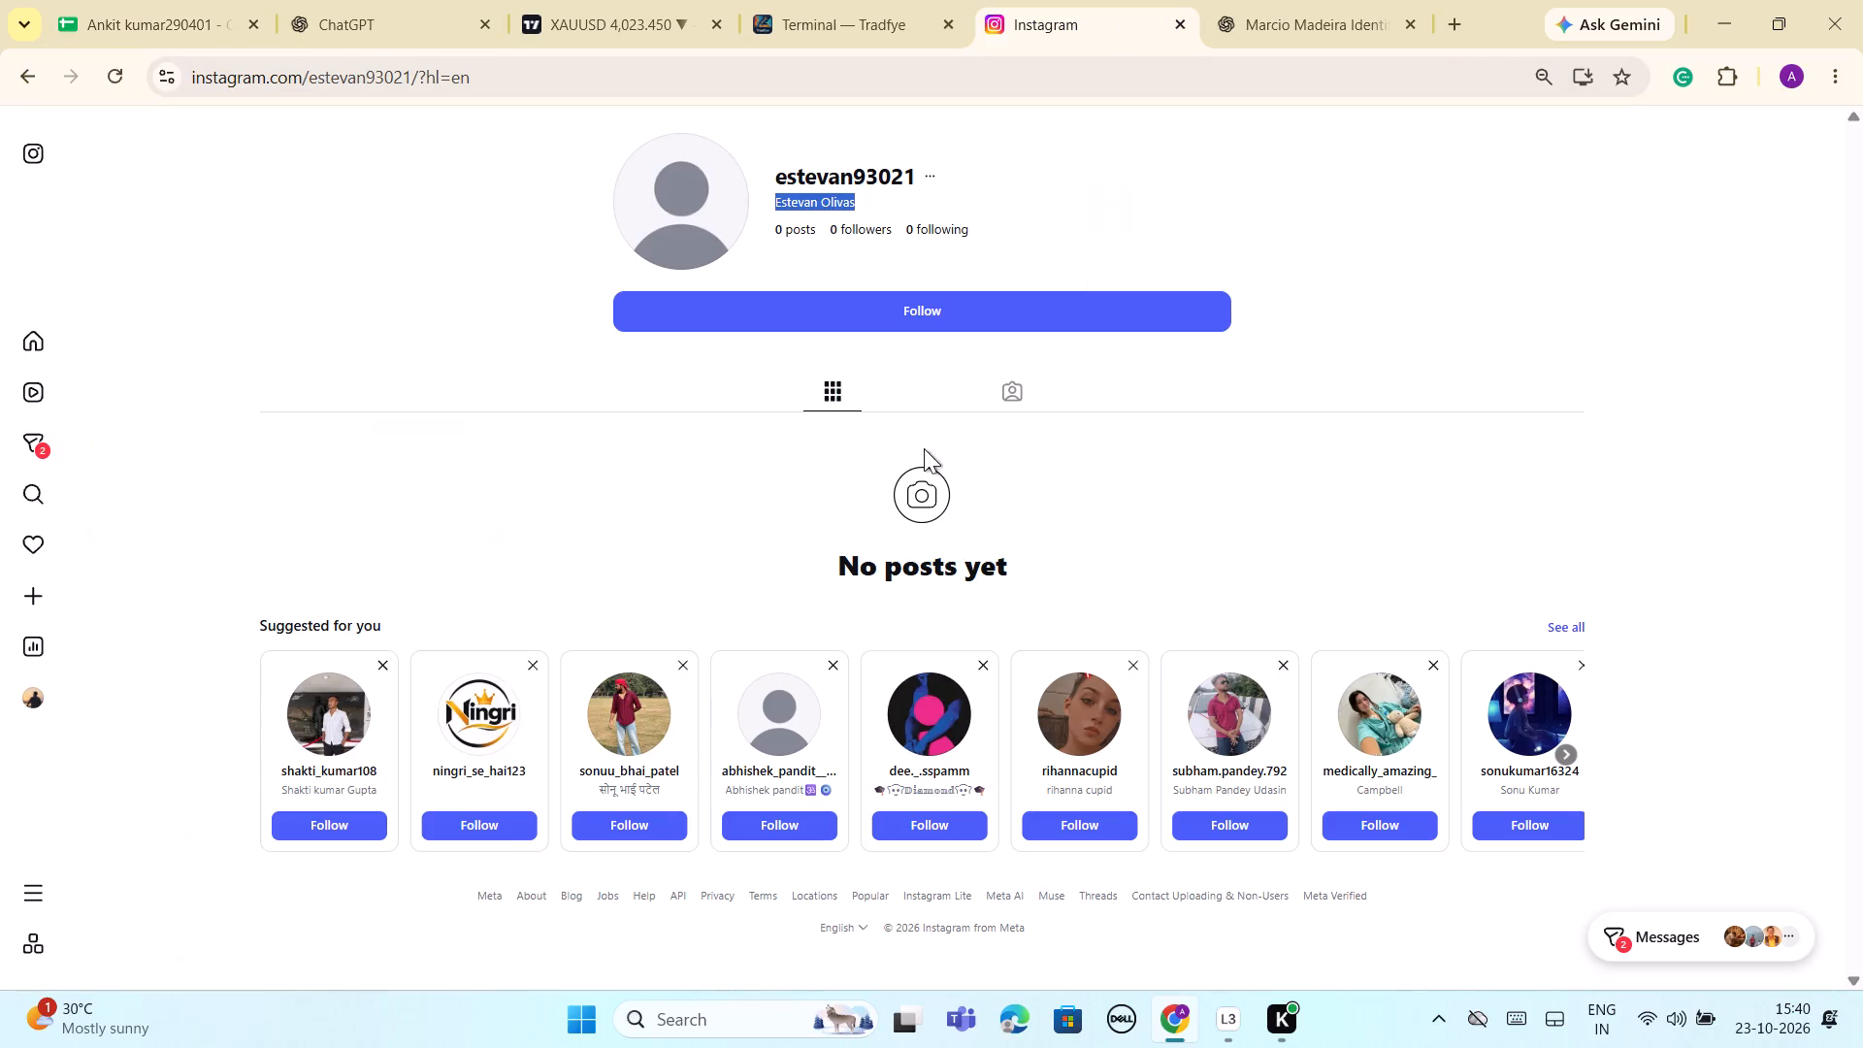
click(968, 206)
click(178, 36)
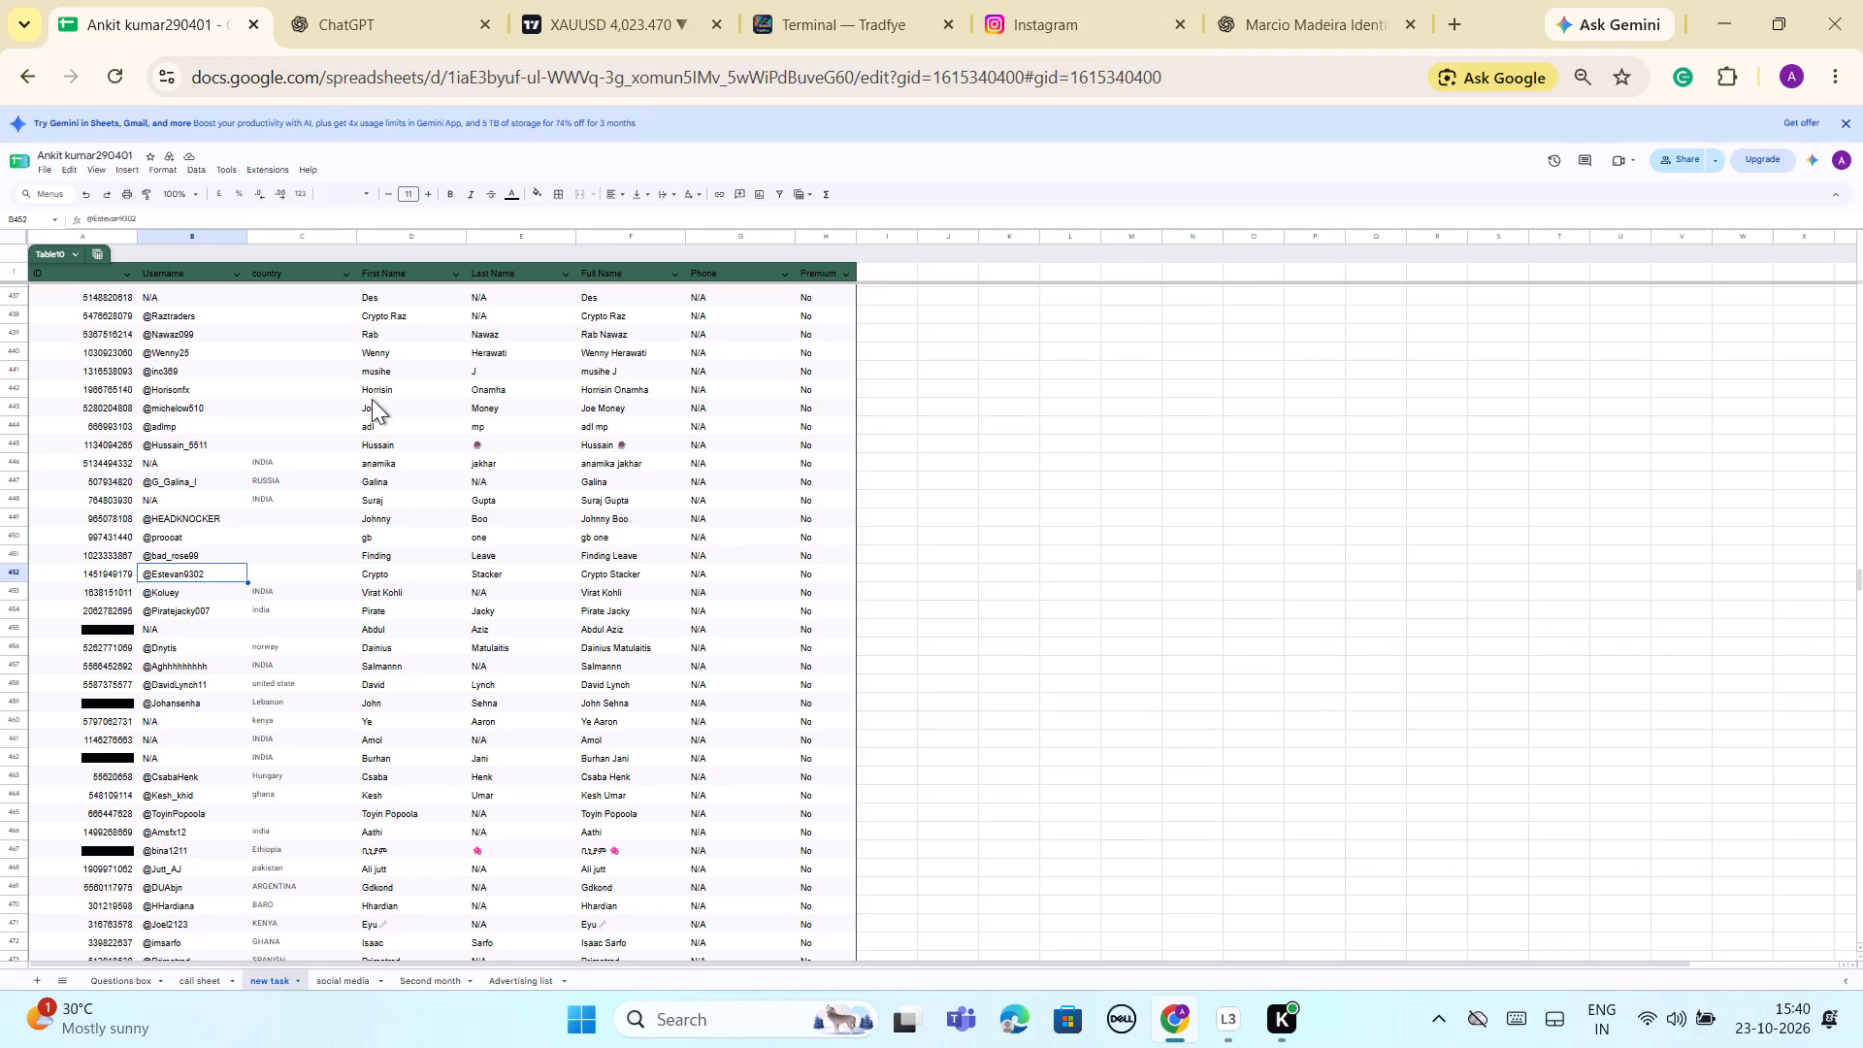
click(1085, 35)
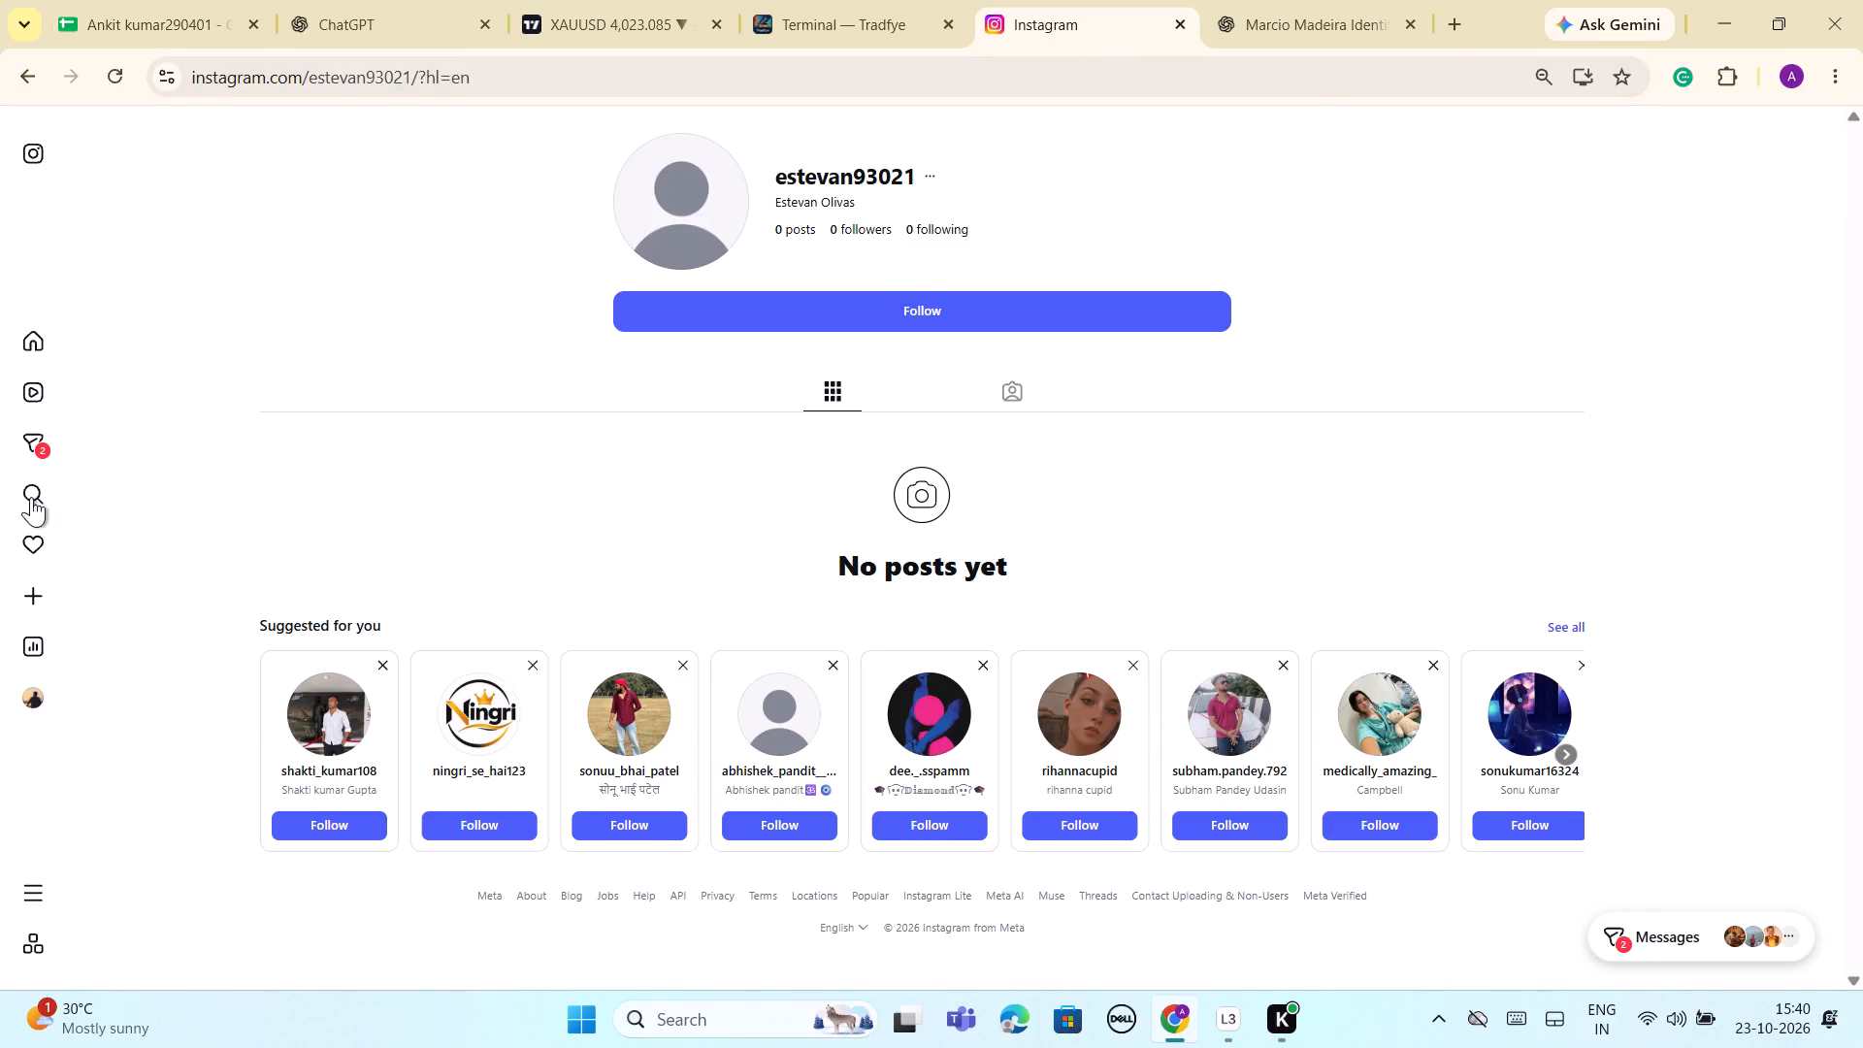
click(25, 497)
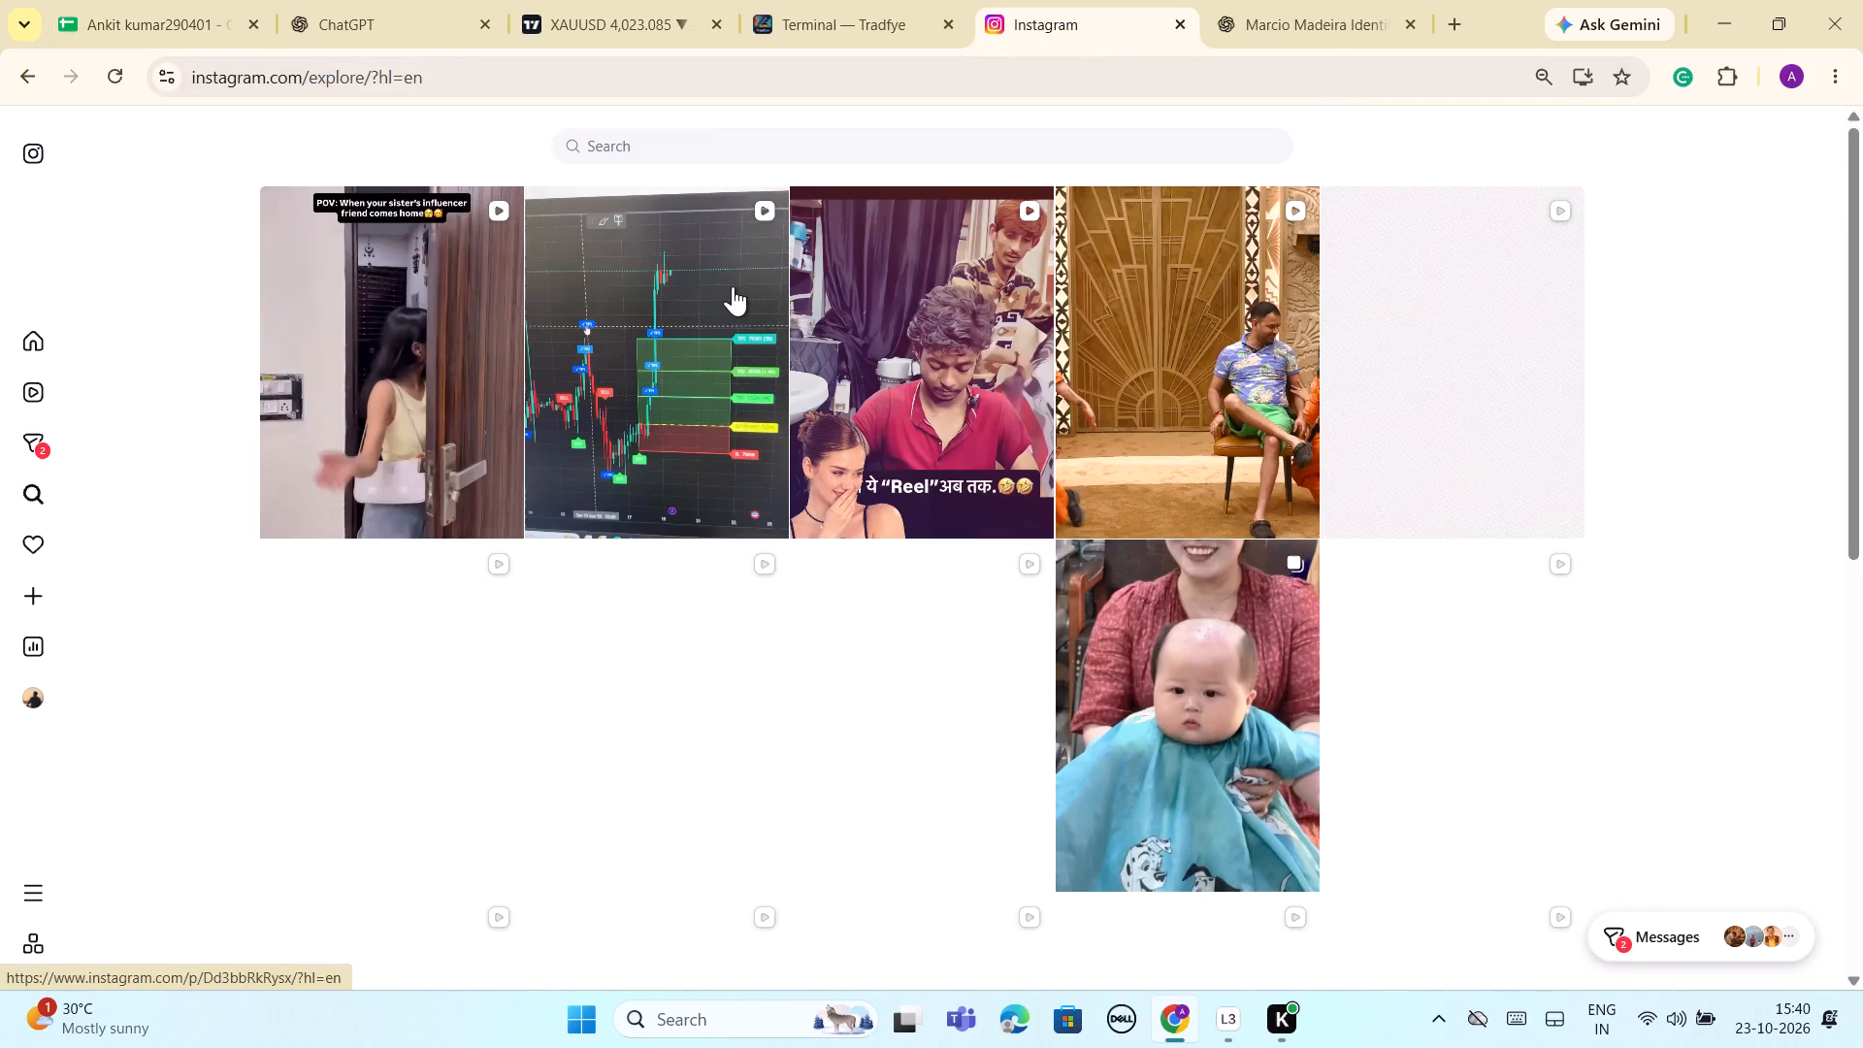
click(704, 147)
right_click(704, 147)
click(808, 434)
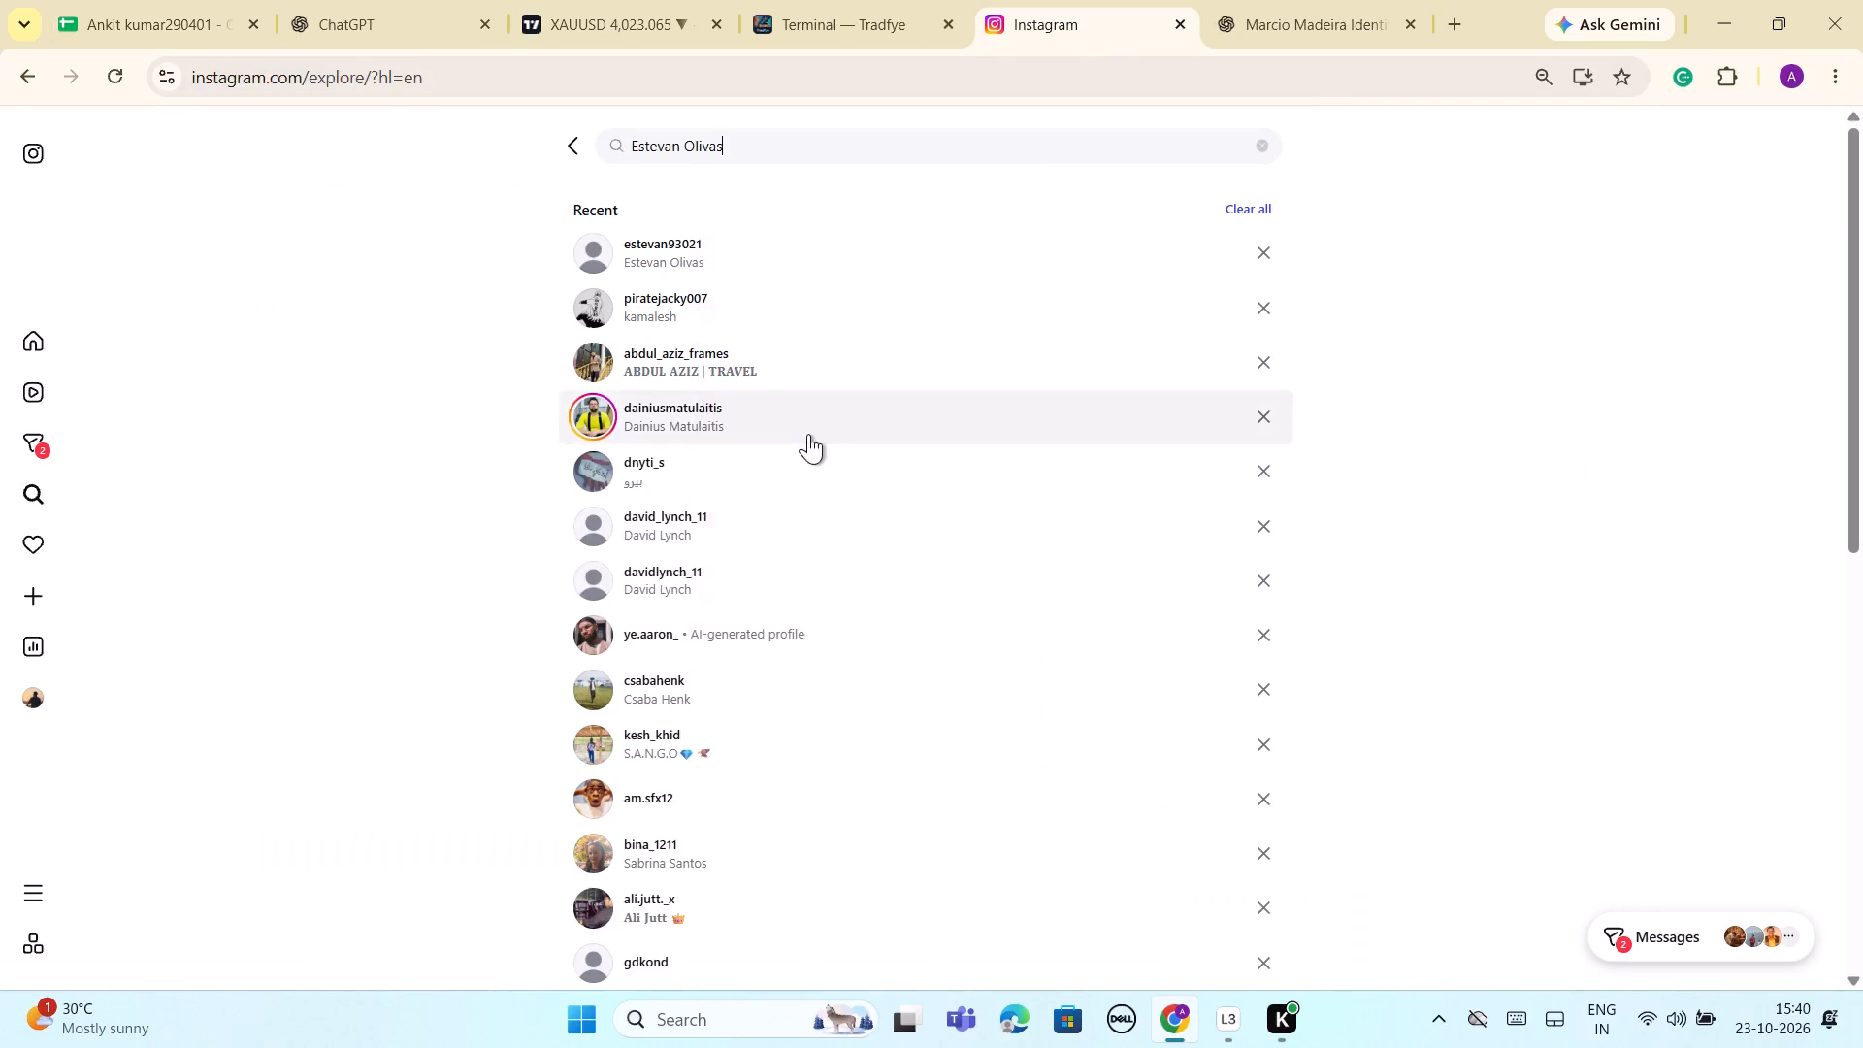
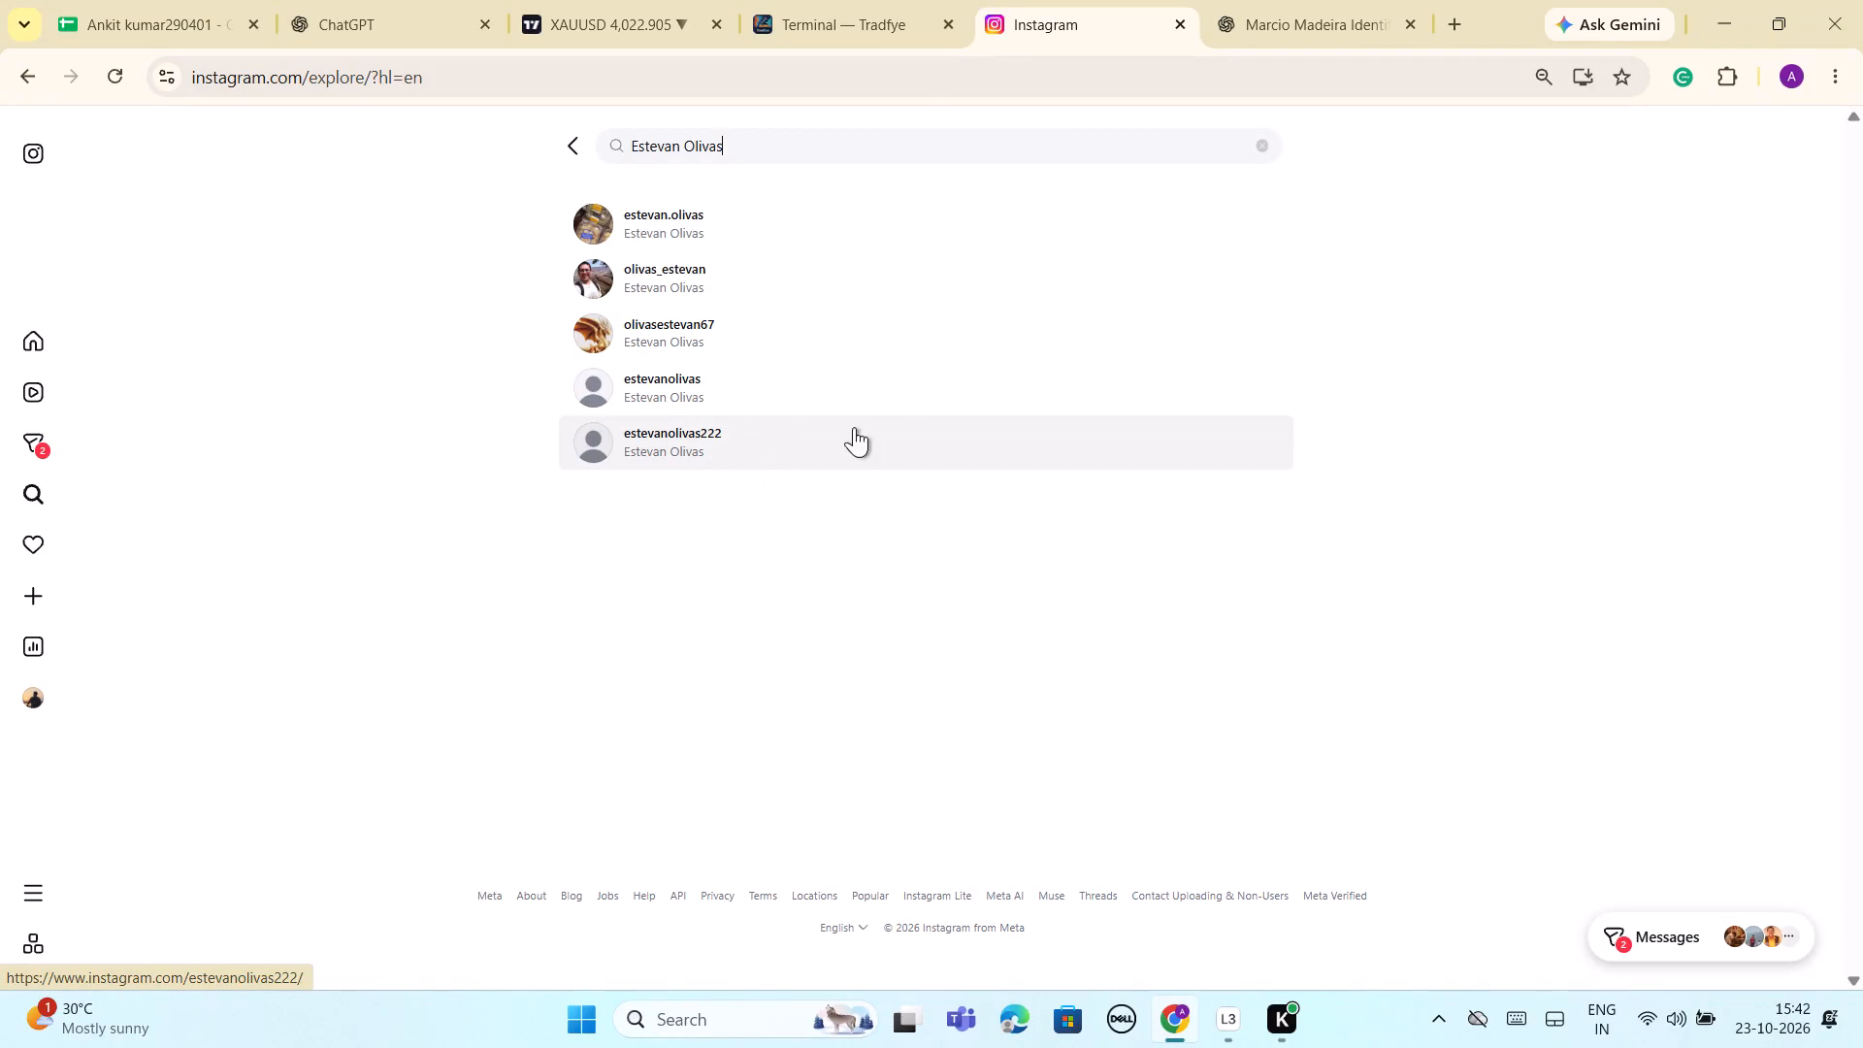
Open the fourth Instagram search result's profile and check its account information for a country.
click(664, 387)
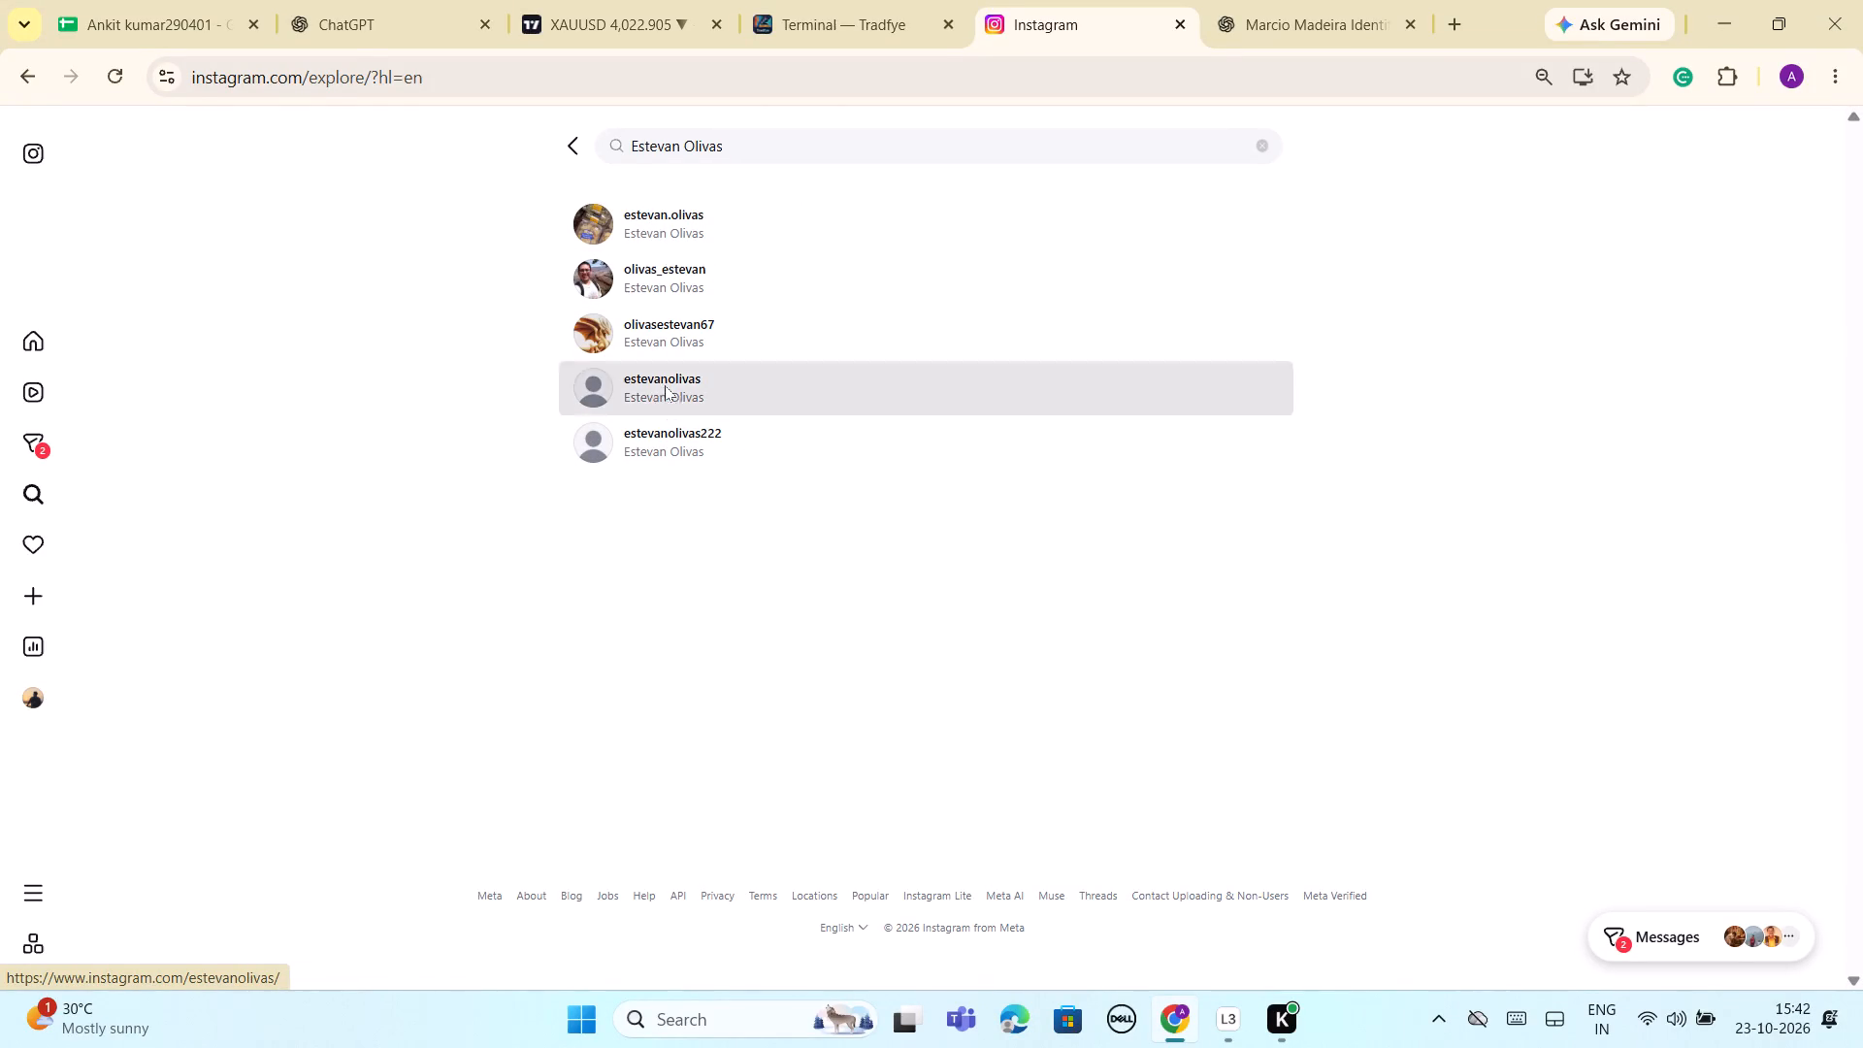
click(929, 178)
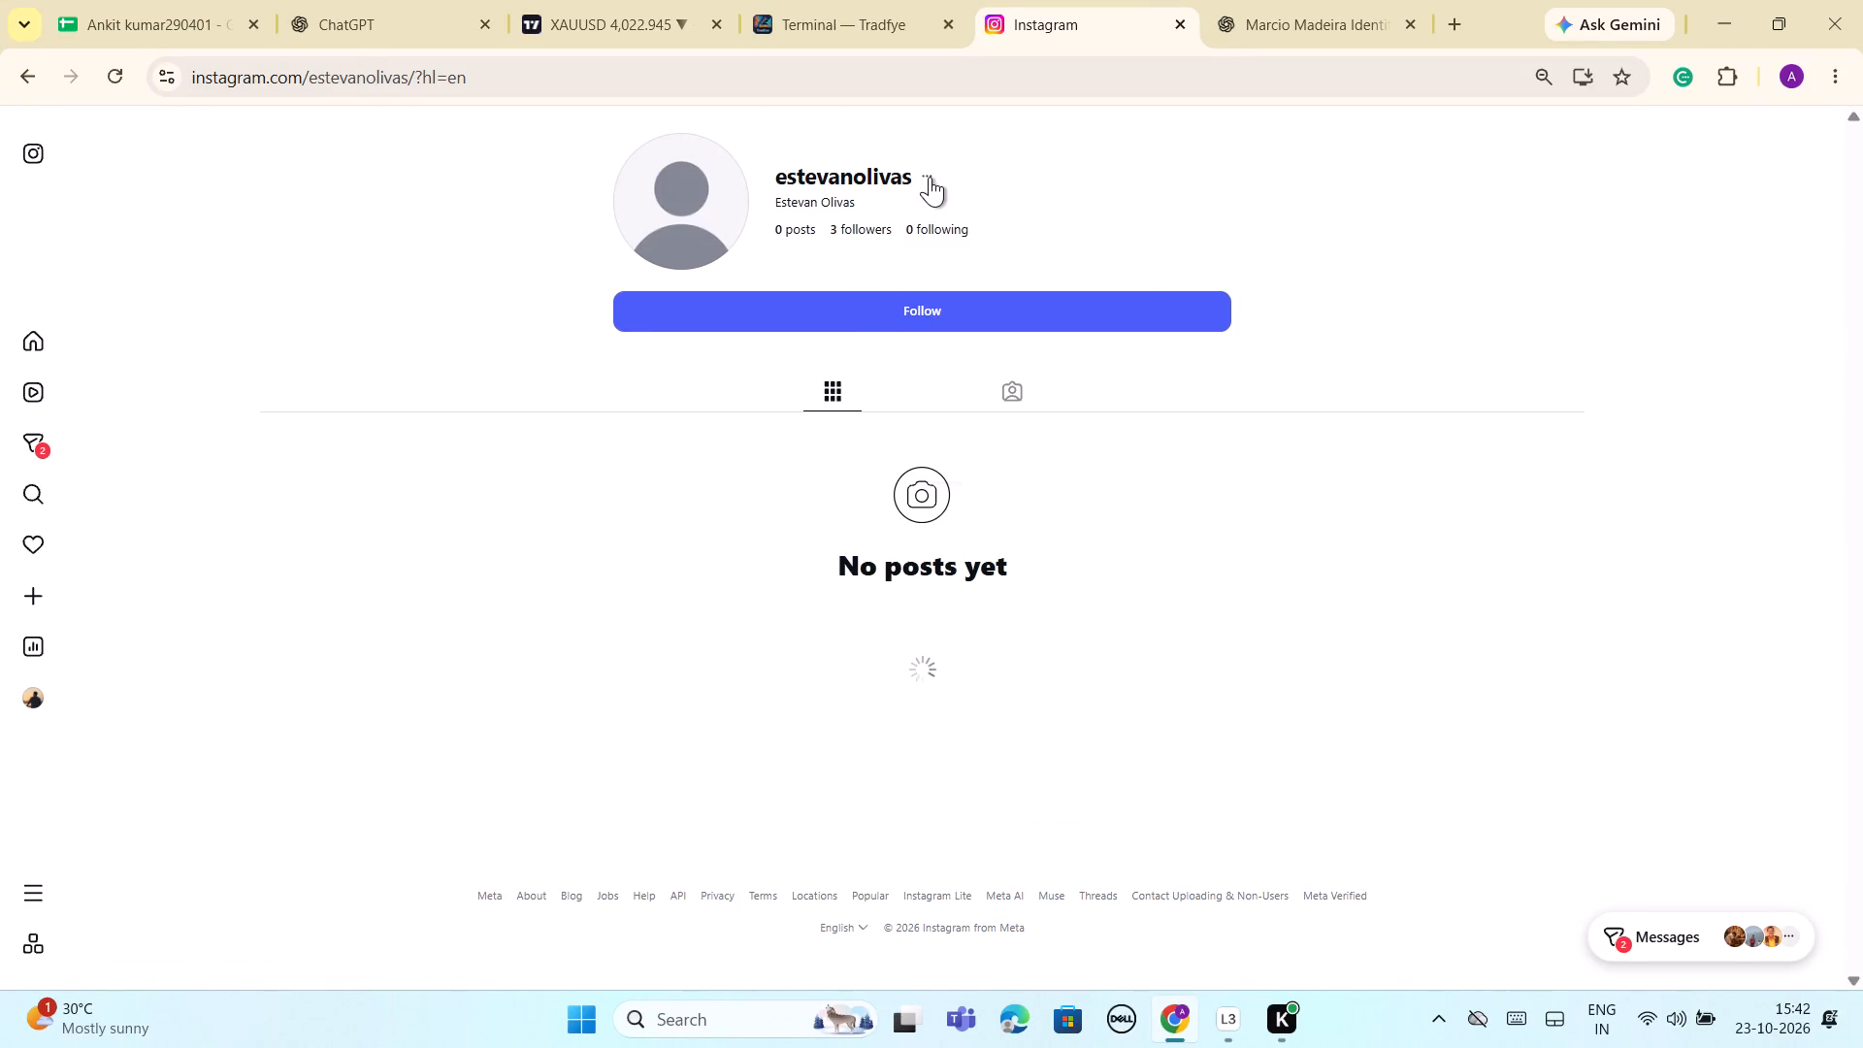
click(986, 404)
click(1364, 361)
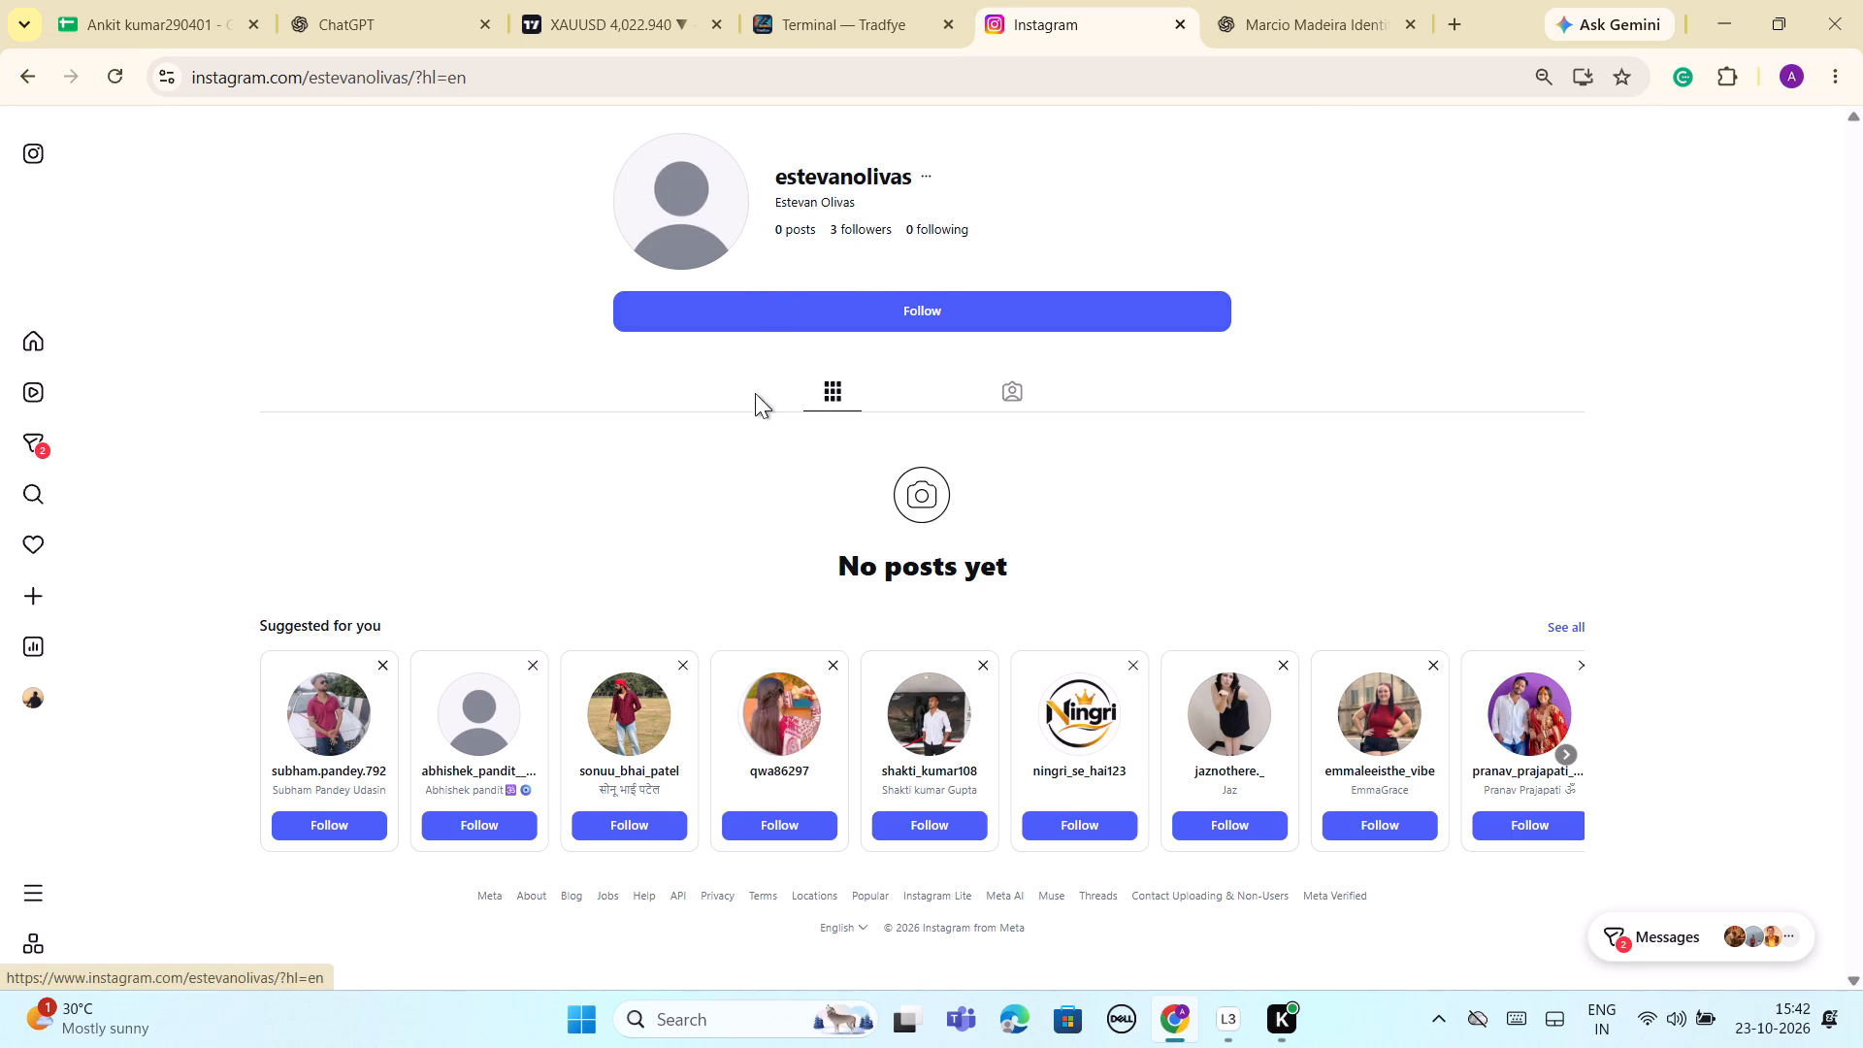
scroll(867, 290, down, 1)
From the profile's followers list, open the first follower's profile and check its account information for a country.
click(880, 230)
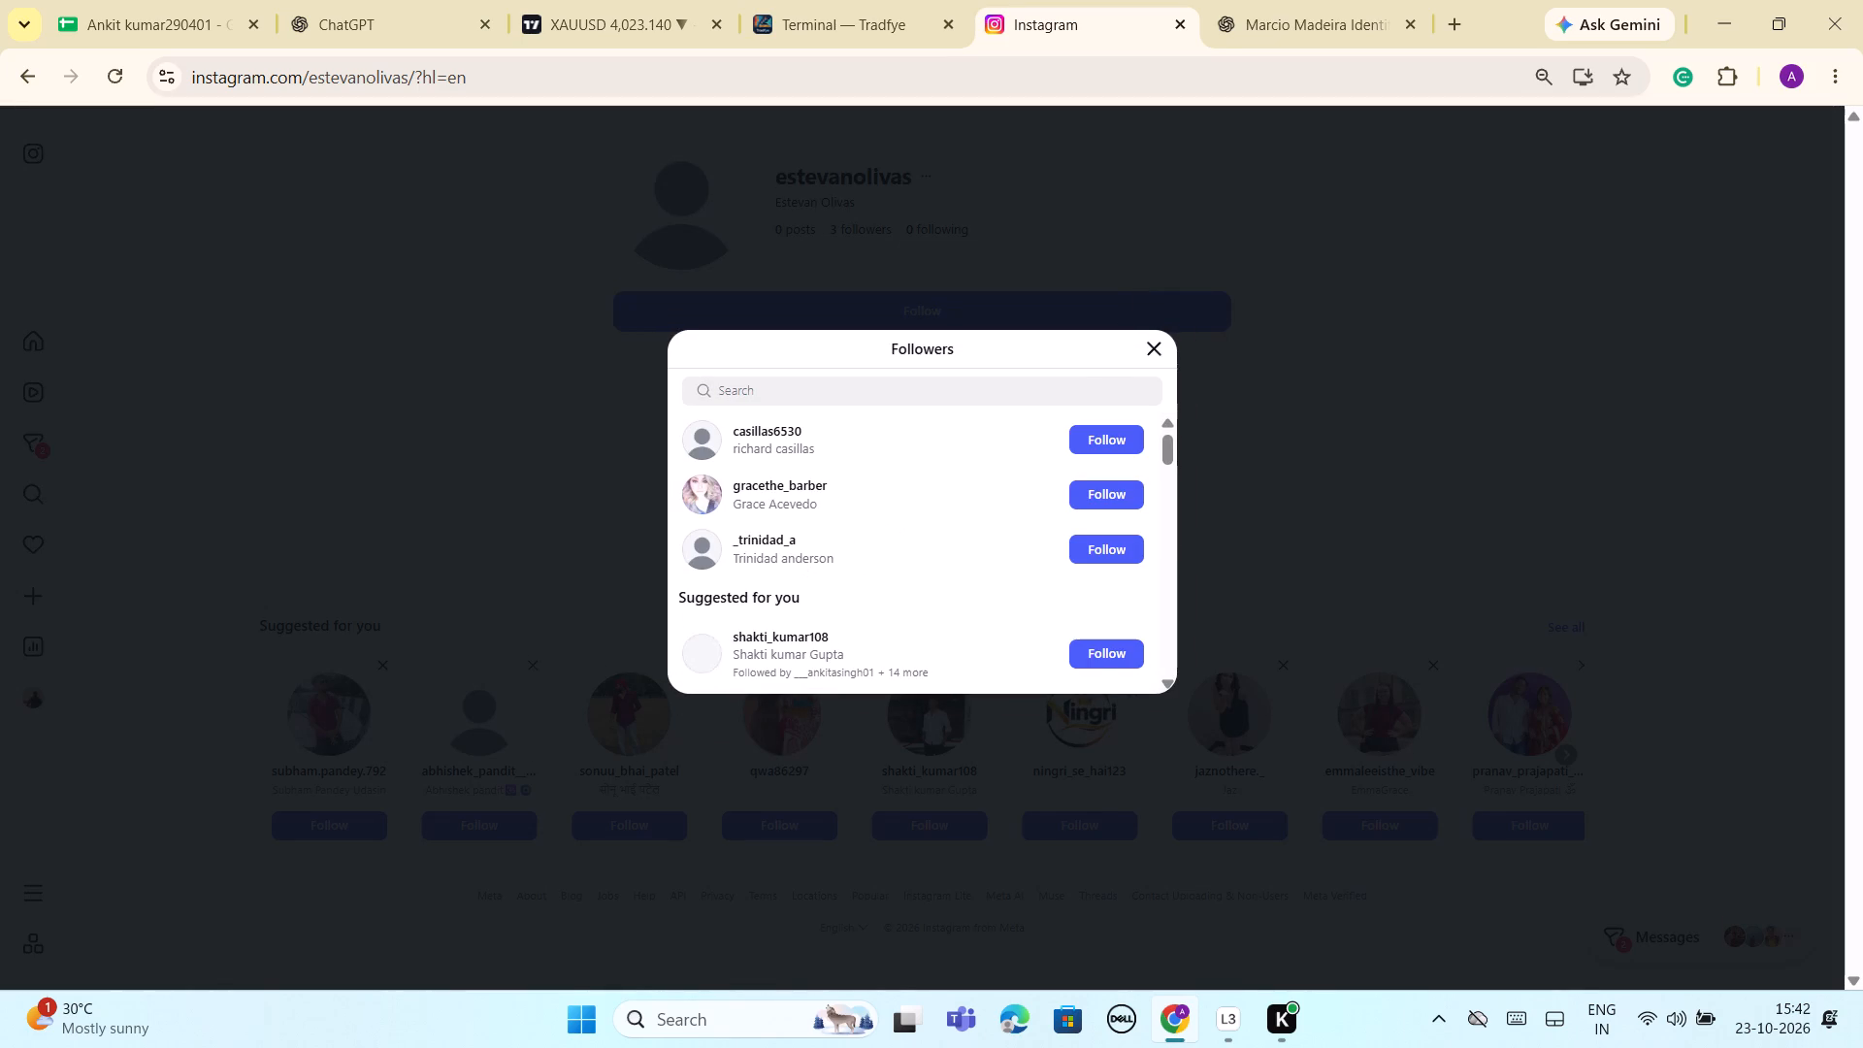
click(783, 430)
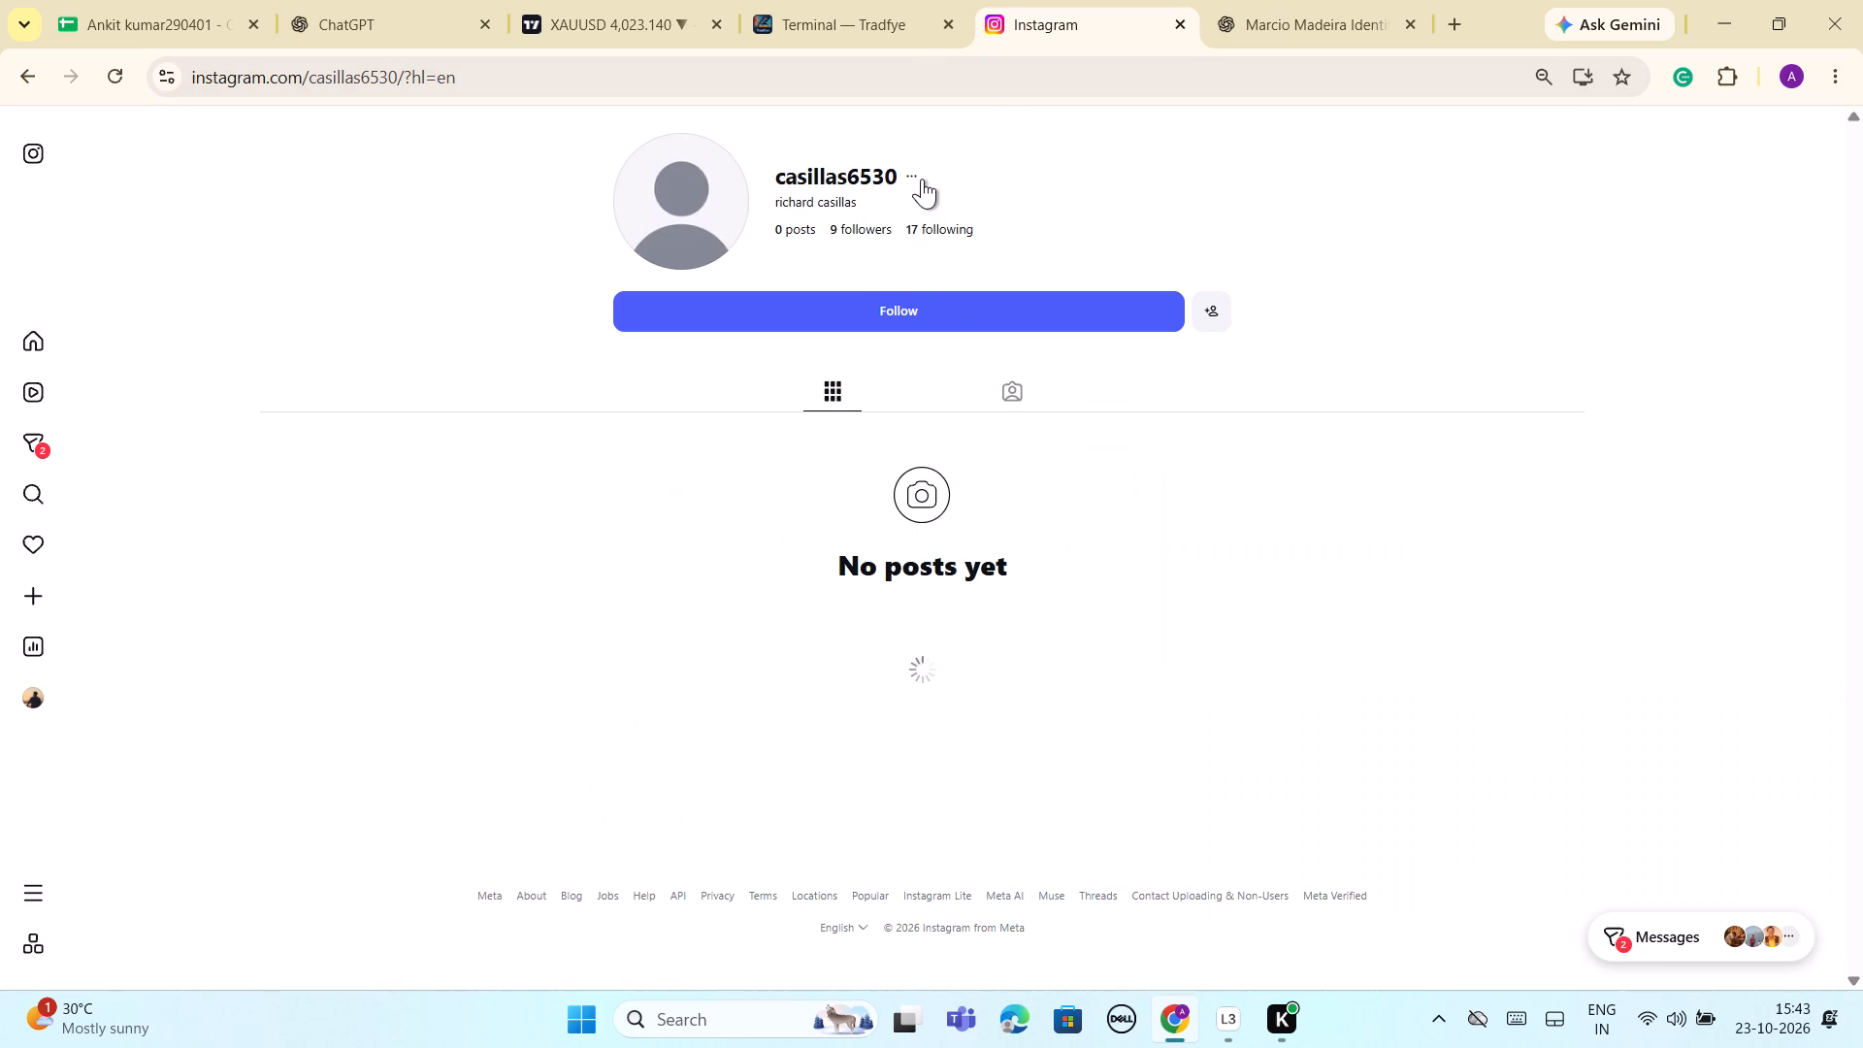
click(916, 174)
click(964, 395)
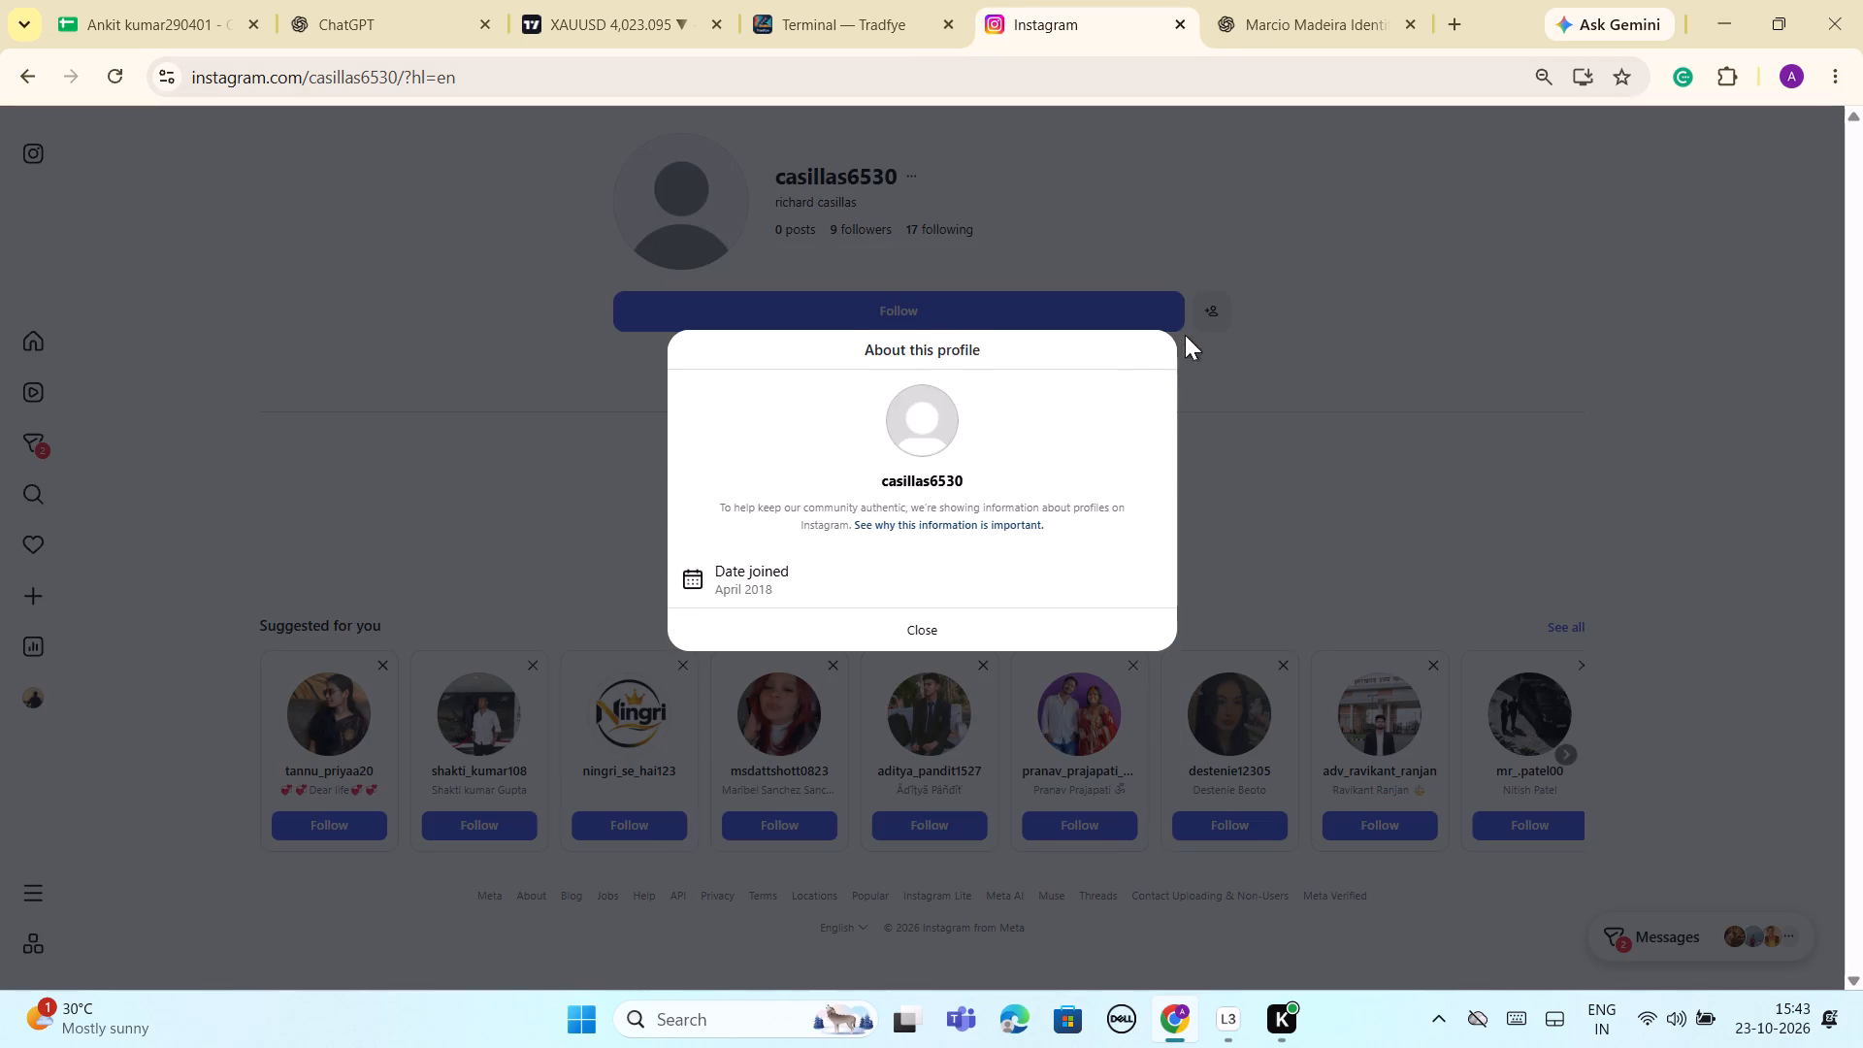
click(1311, 331)
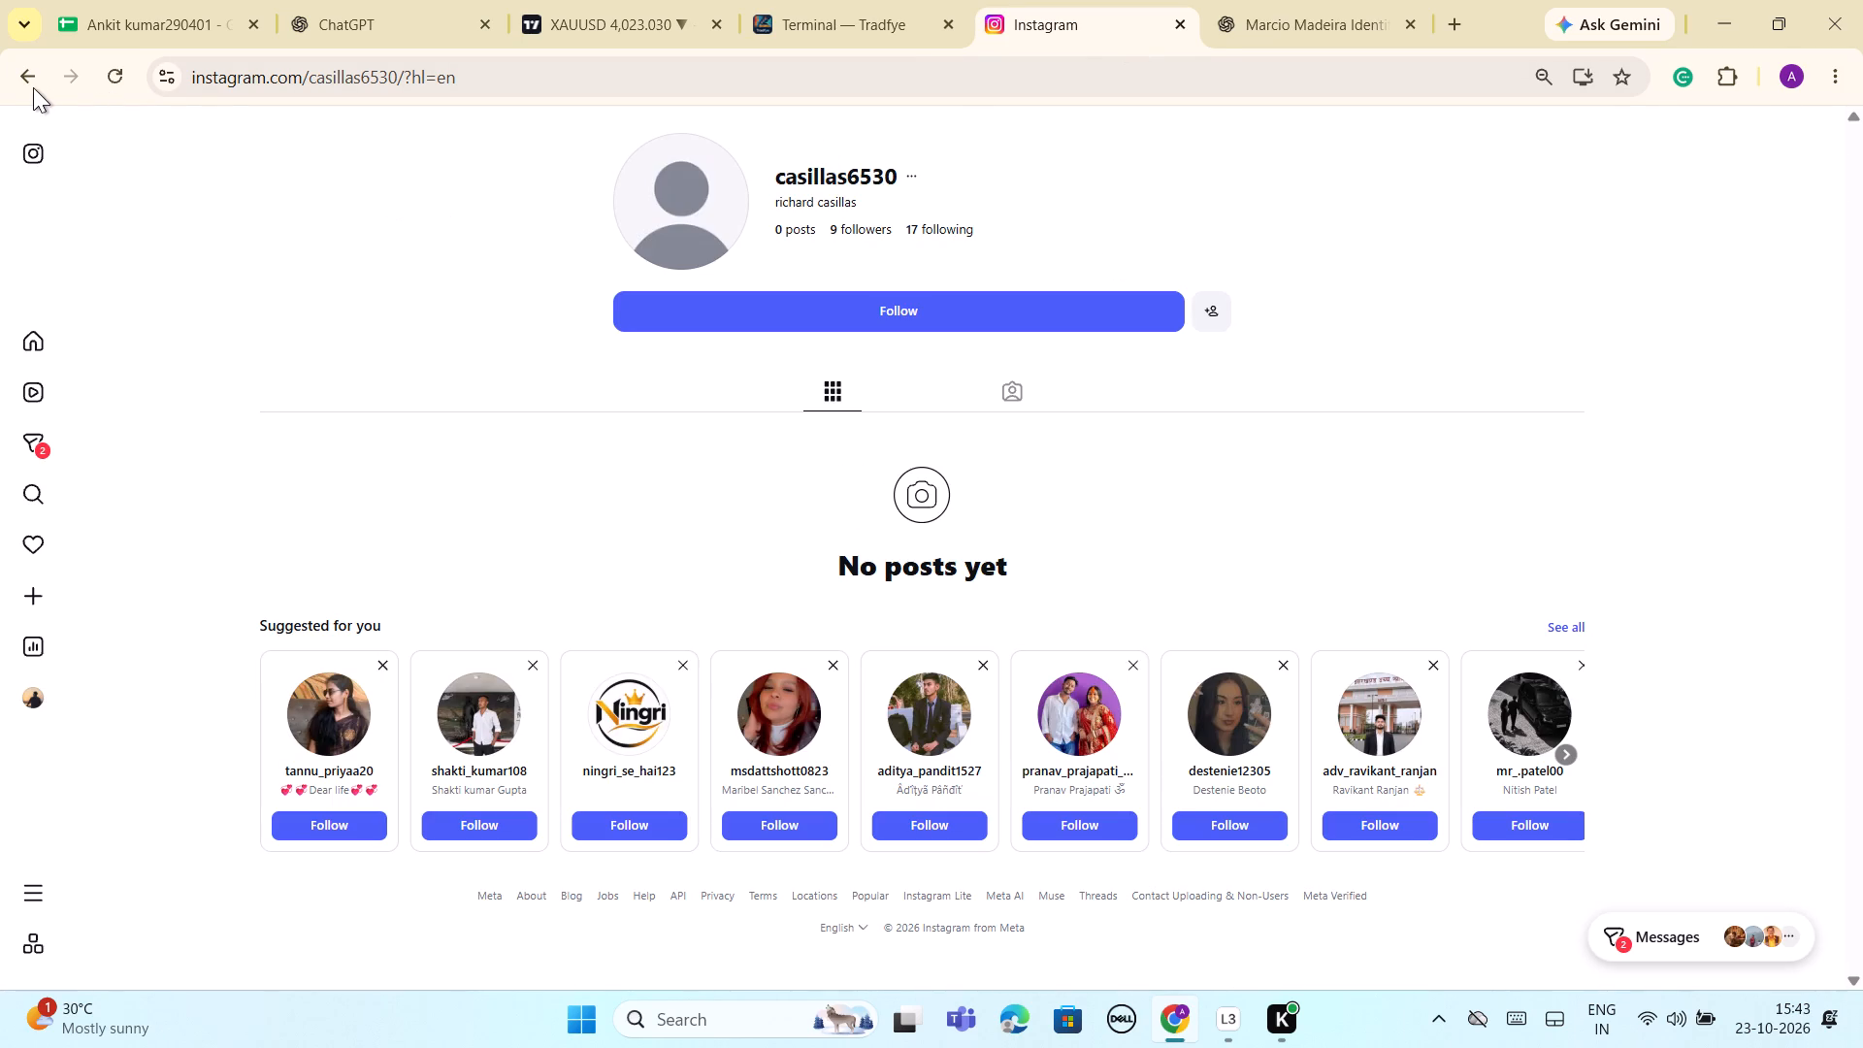
Return to the searched profile, open its third listed follower and check that account's information for a country.
click(20, 79)
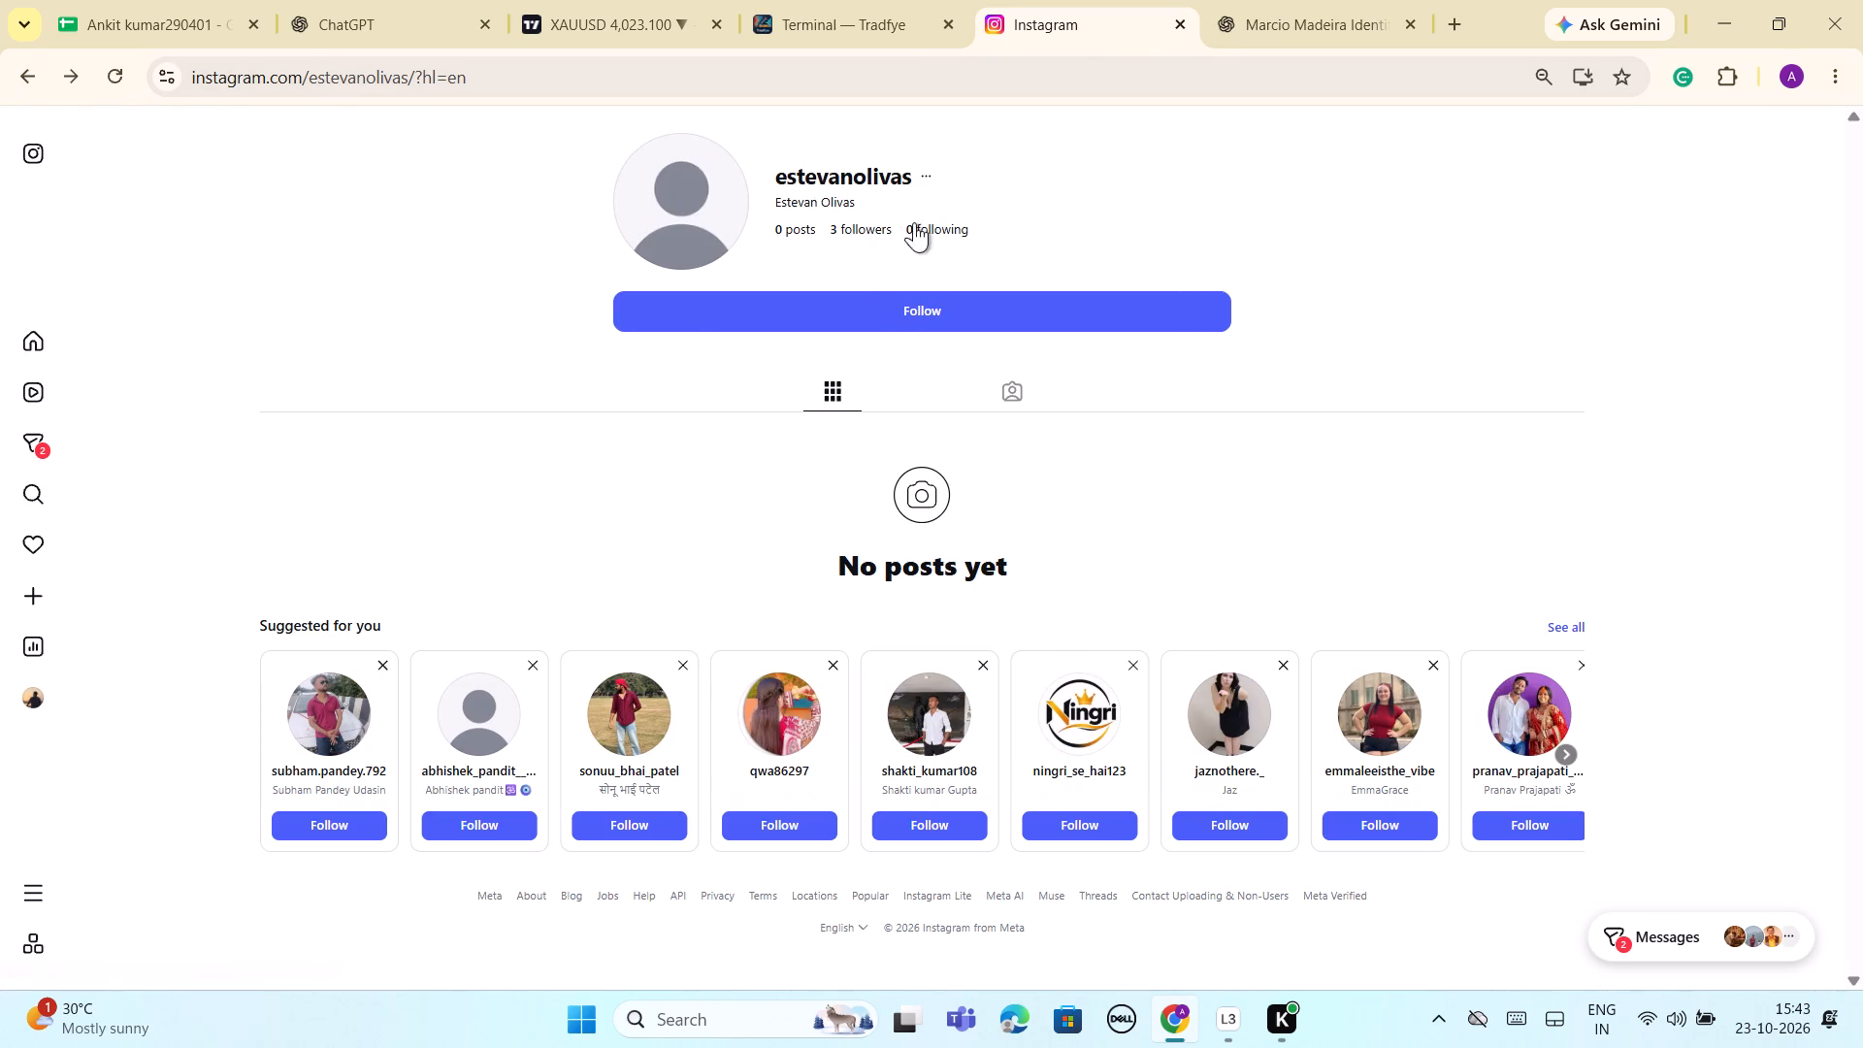
click(865, 222)
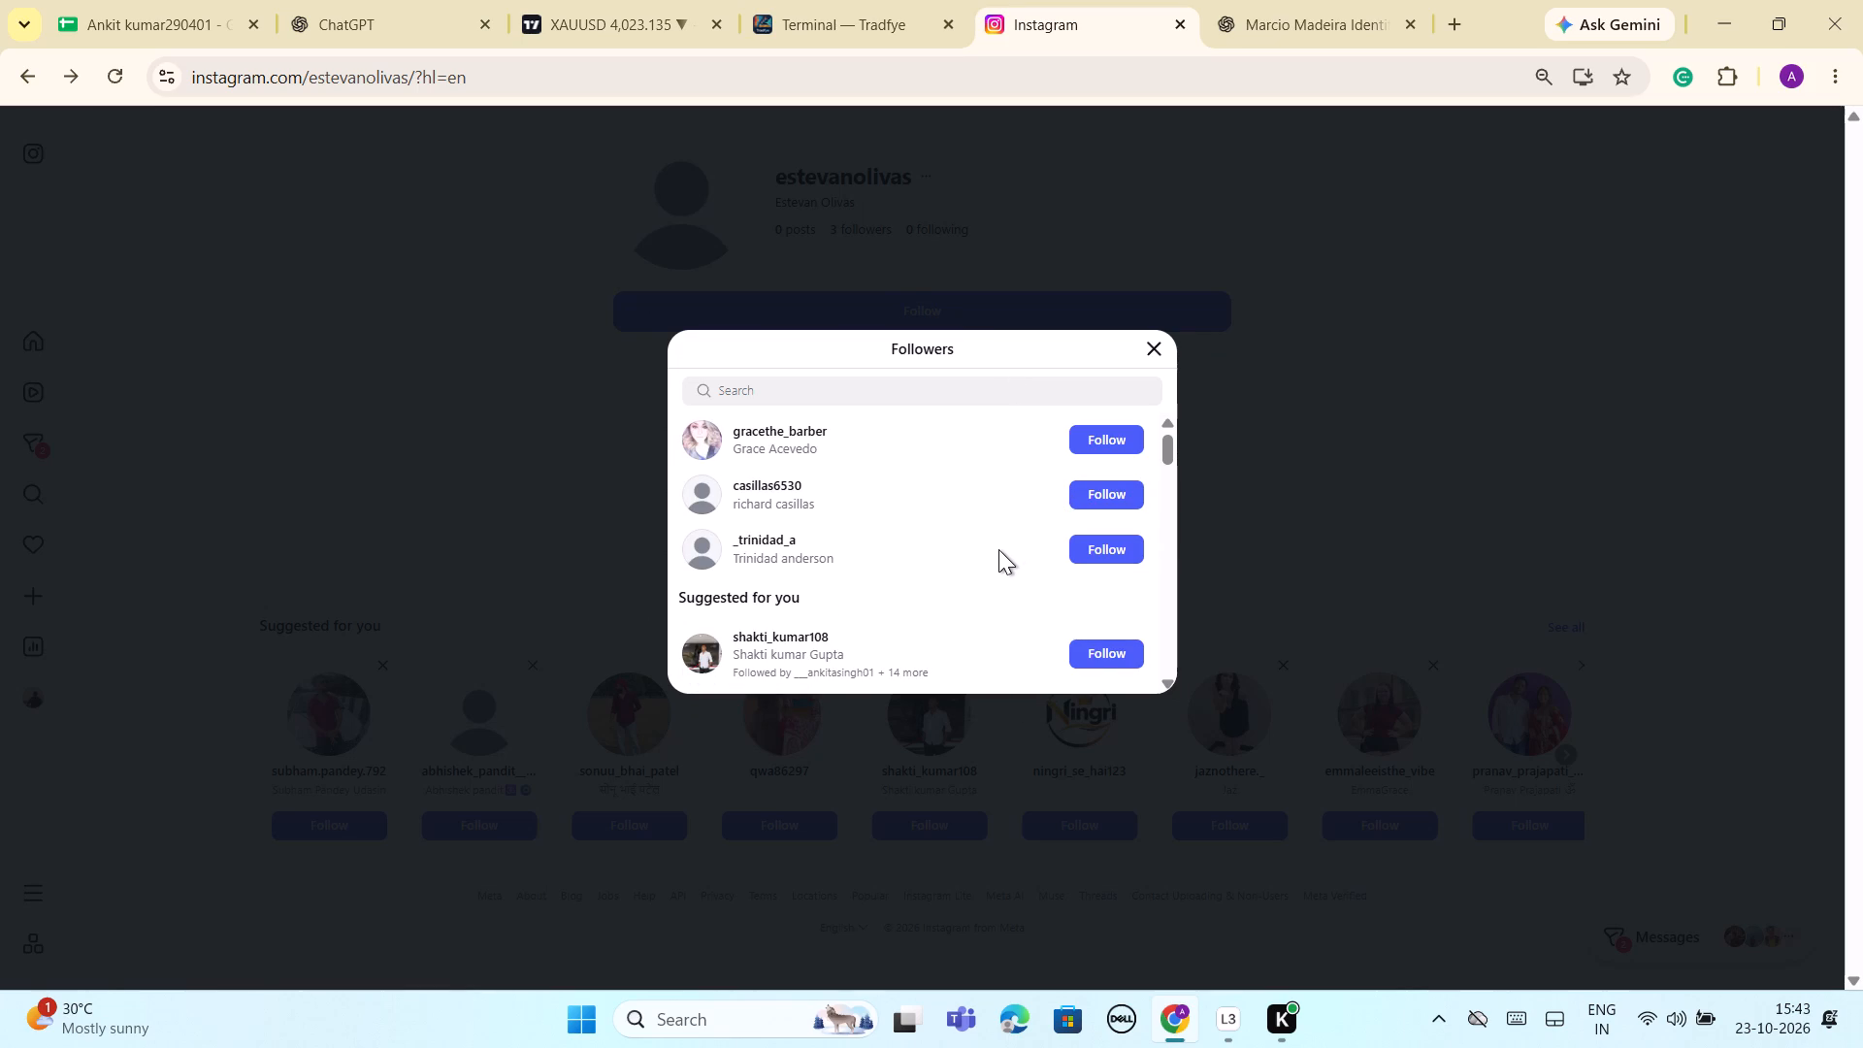
click(760, 539)
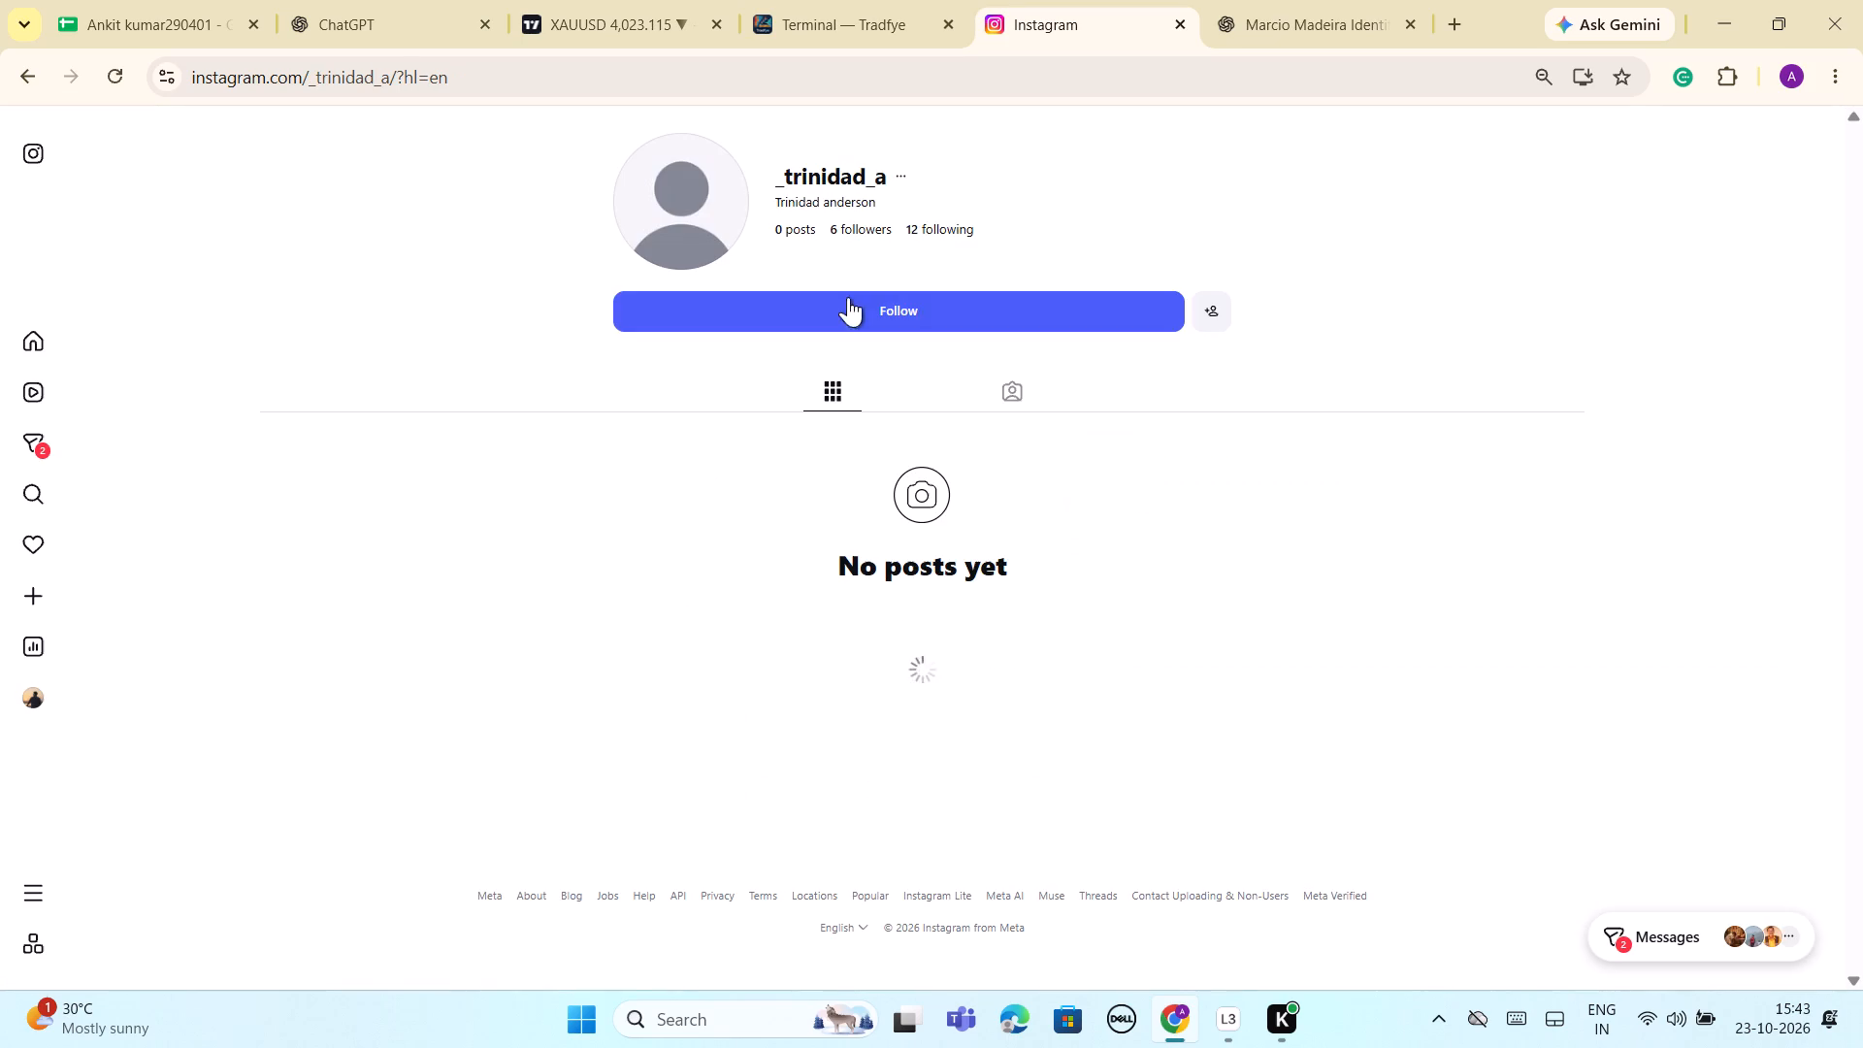
click(899, 171)
click(989, 397)
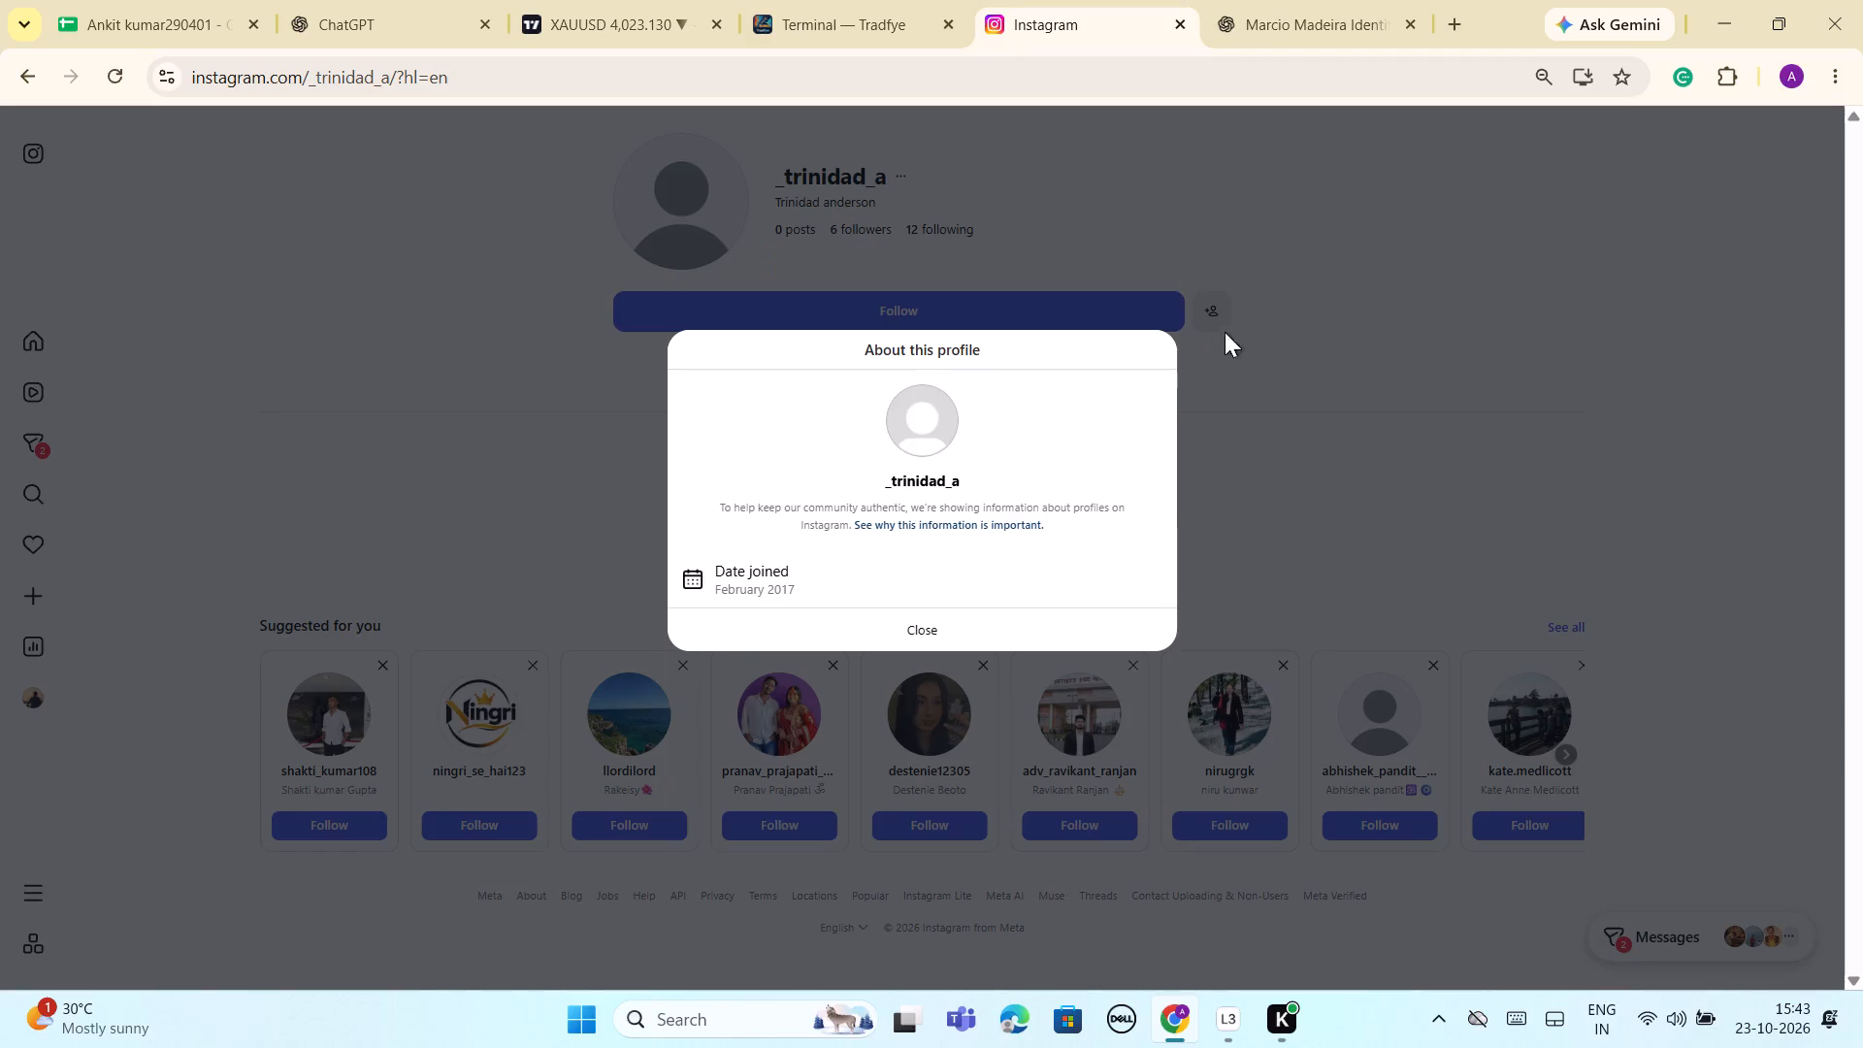
click(1278, 296)
Switch to the Google Sheets spreadsheet and copy the username in cell B451 of the new task sheet.
click(100, 26)
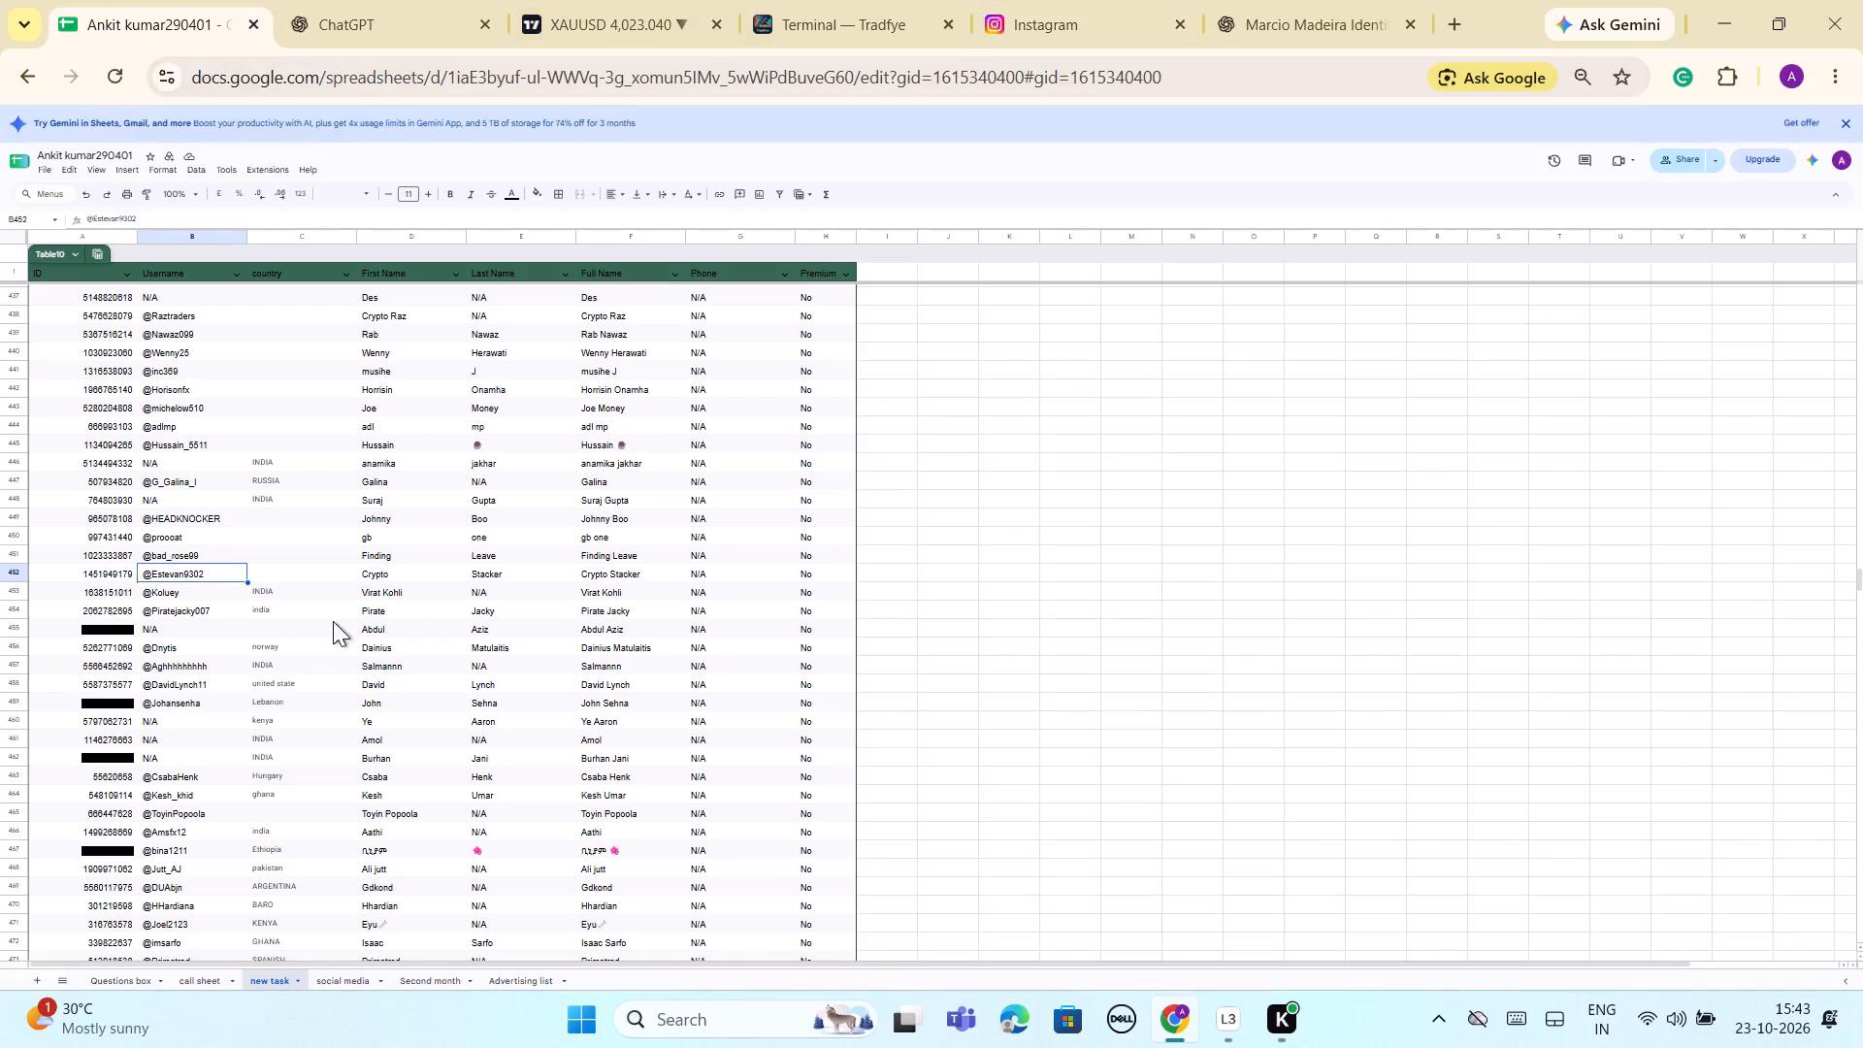
click(196, 559)
right_click(196, 558)
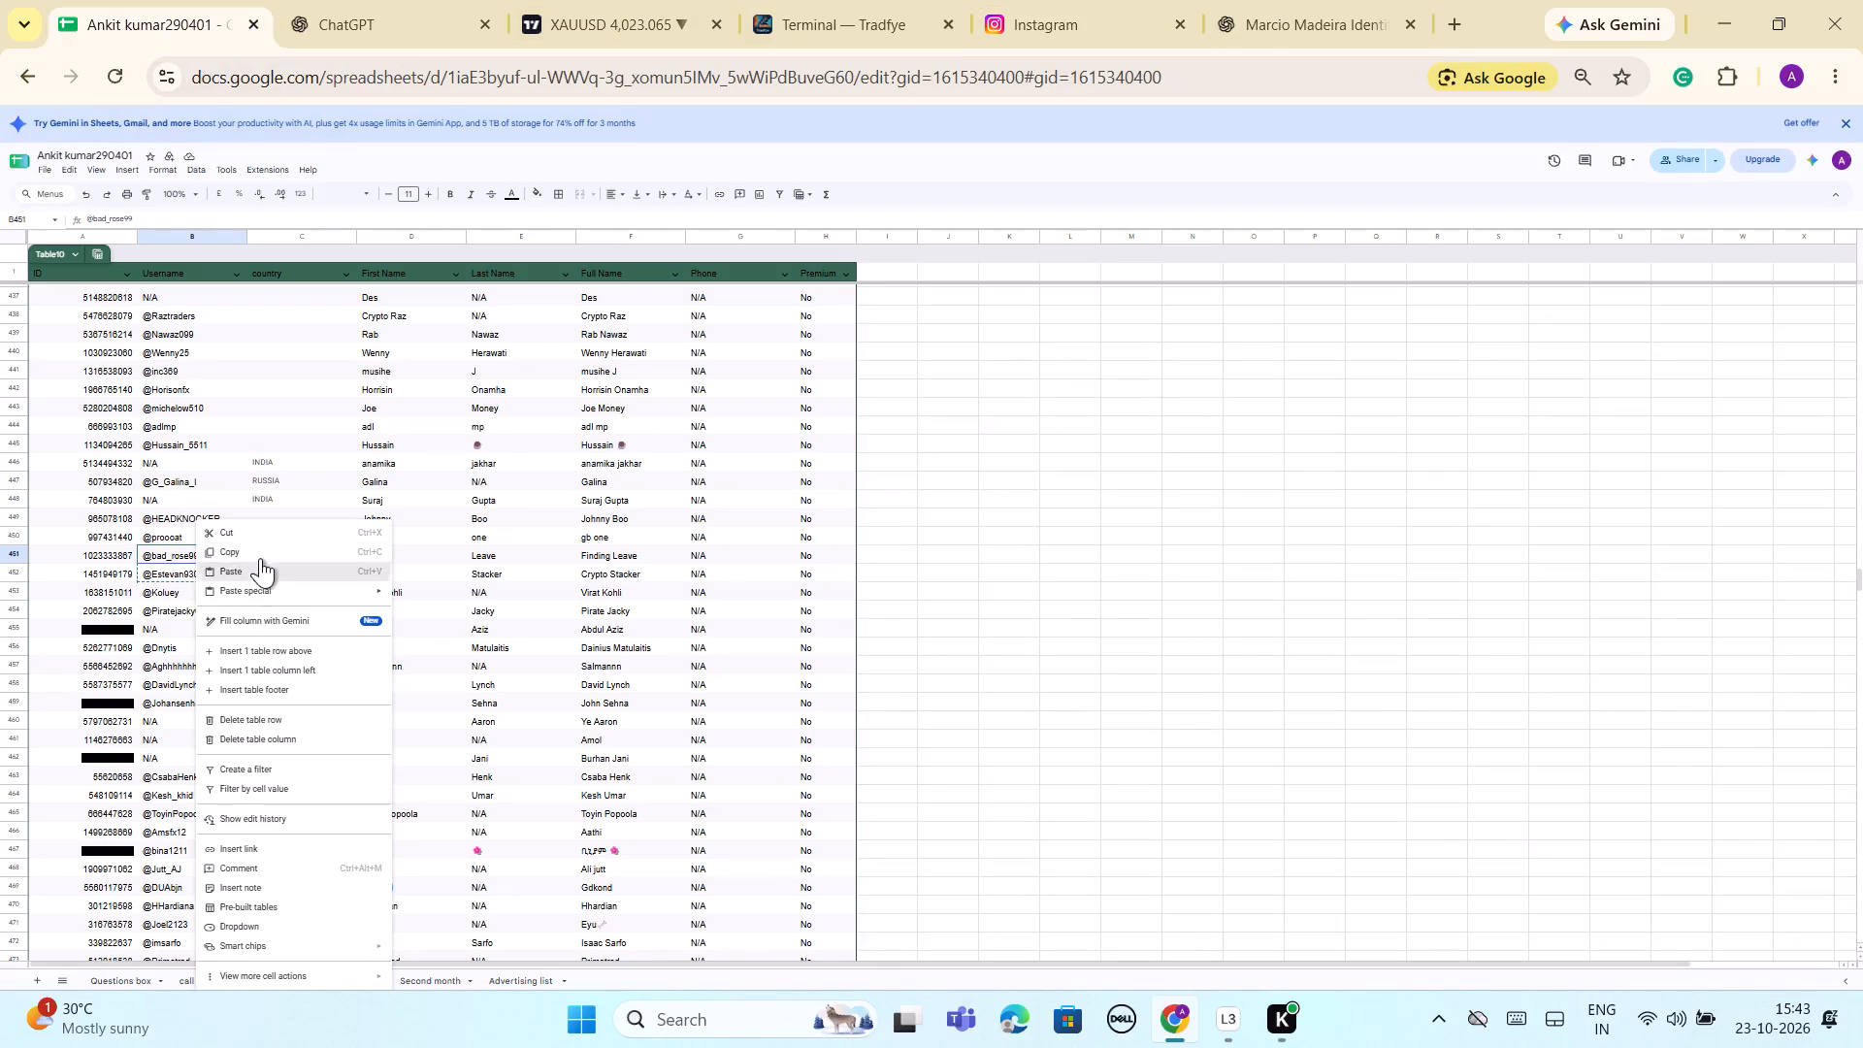
click(260, 556)
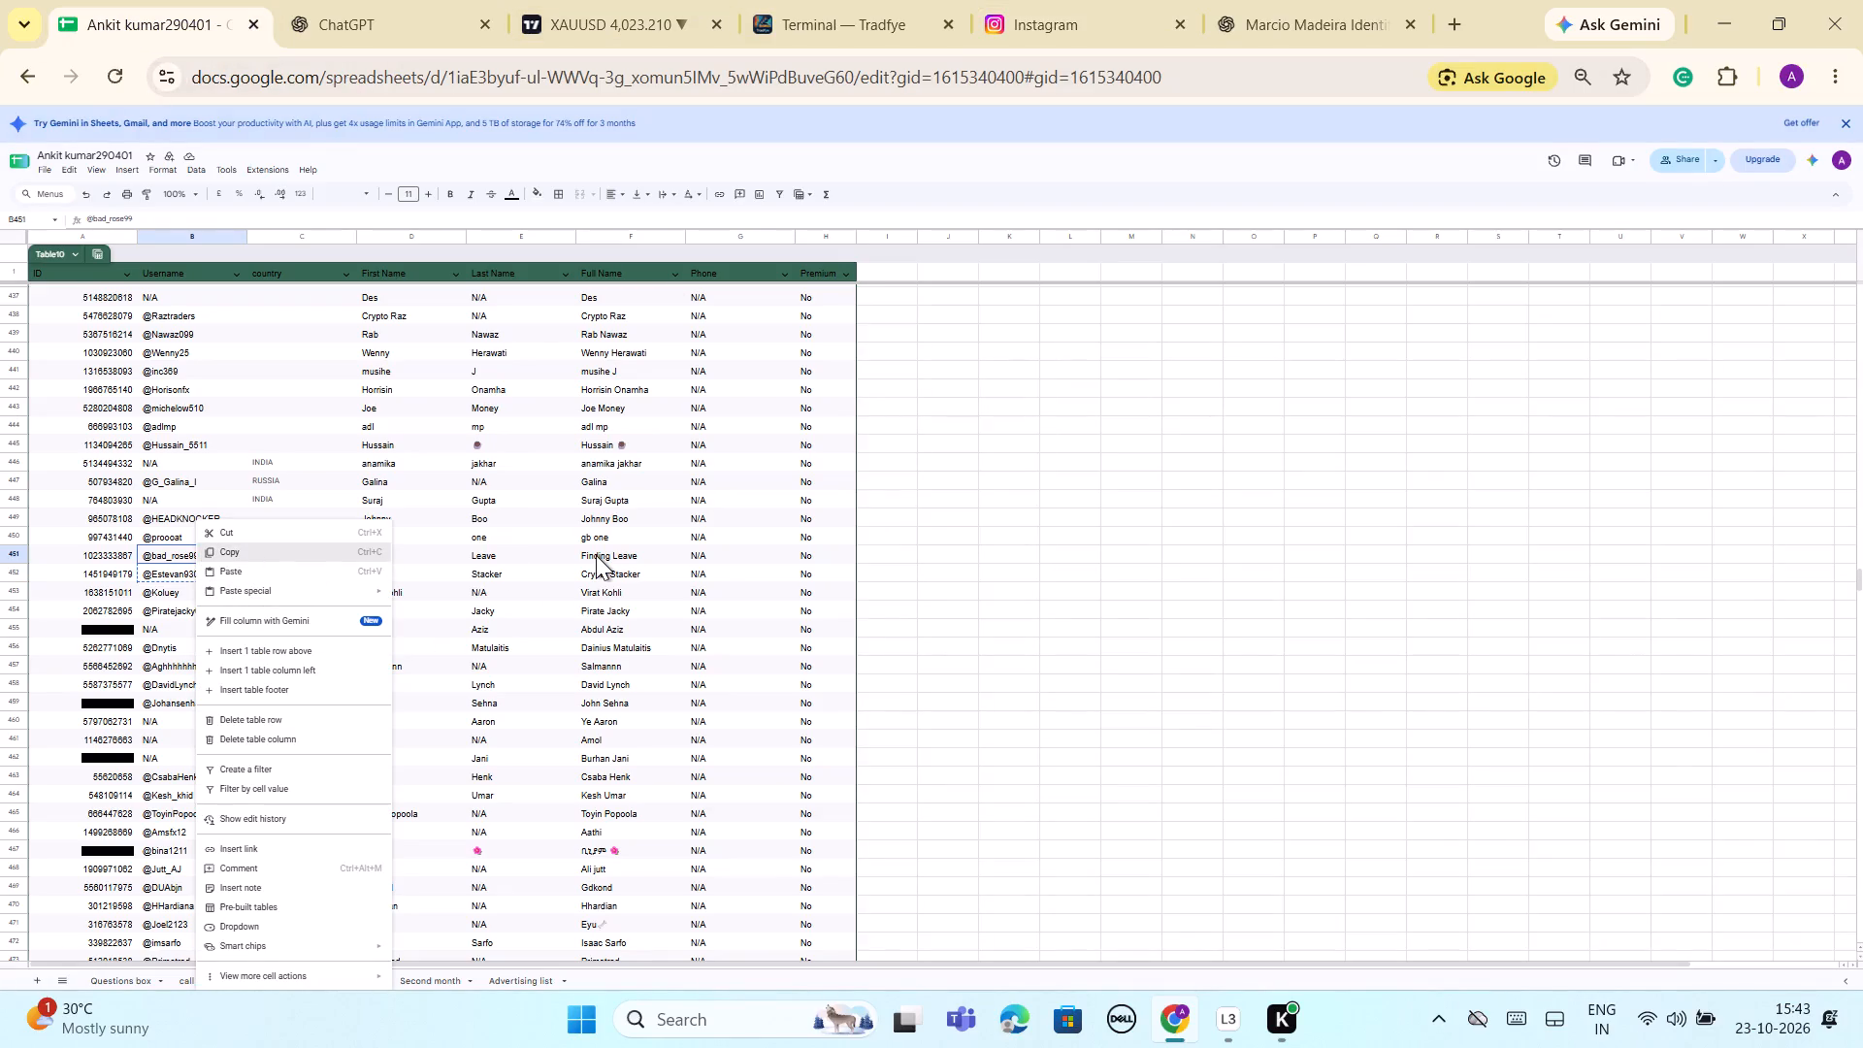
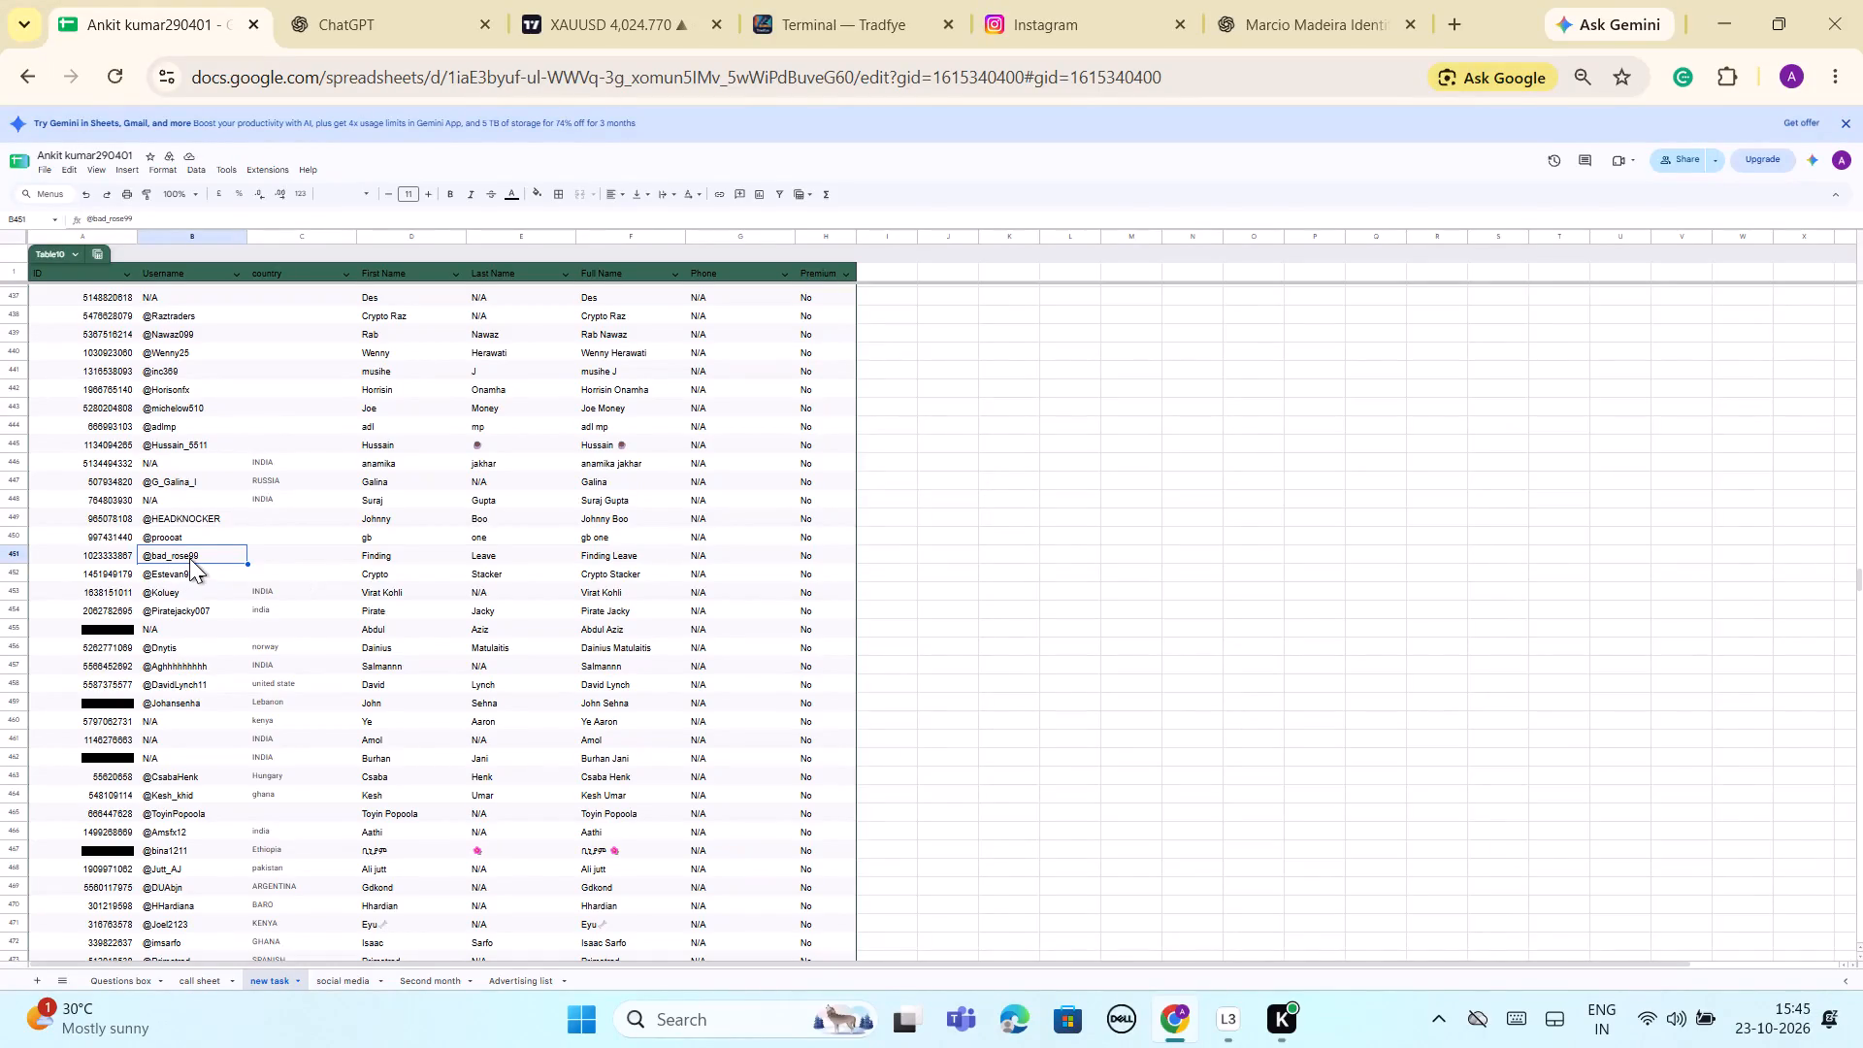
right_click(189, 558)
click(212, 554)
click(1131, 30)
click(932, 635)
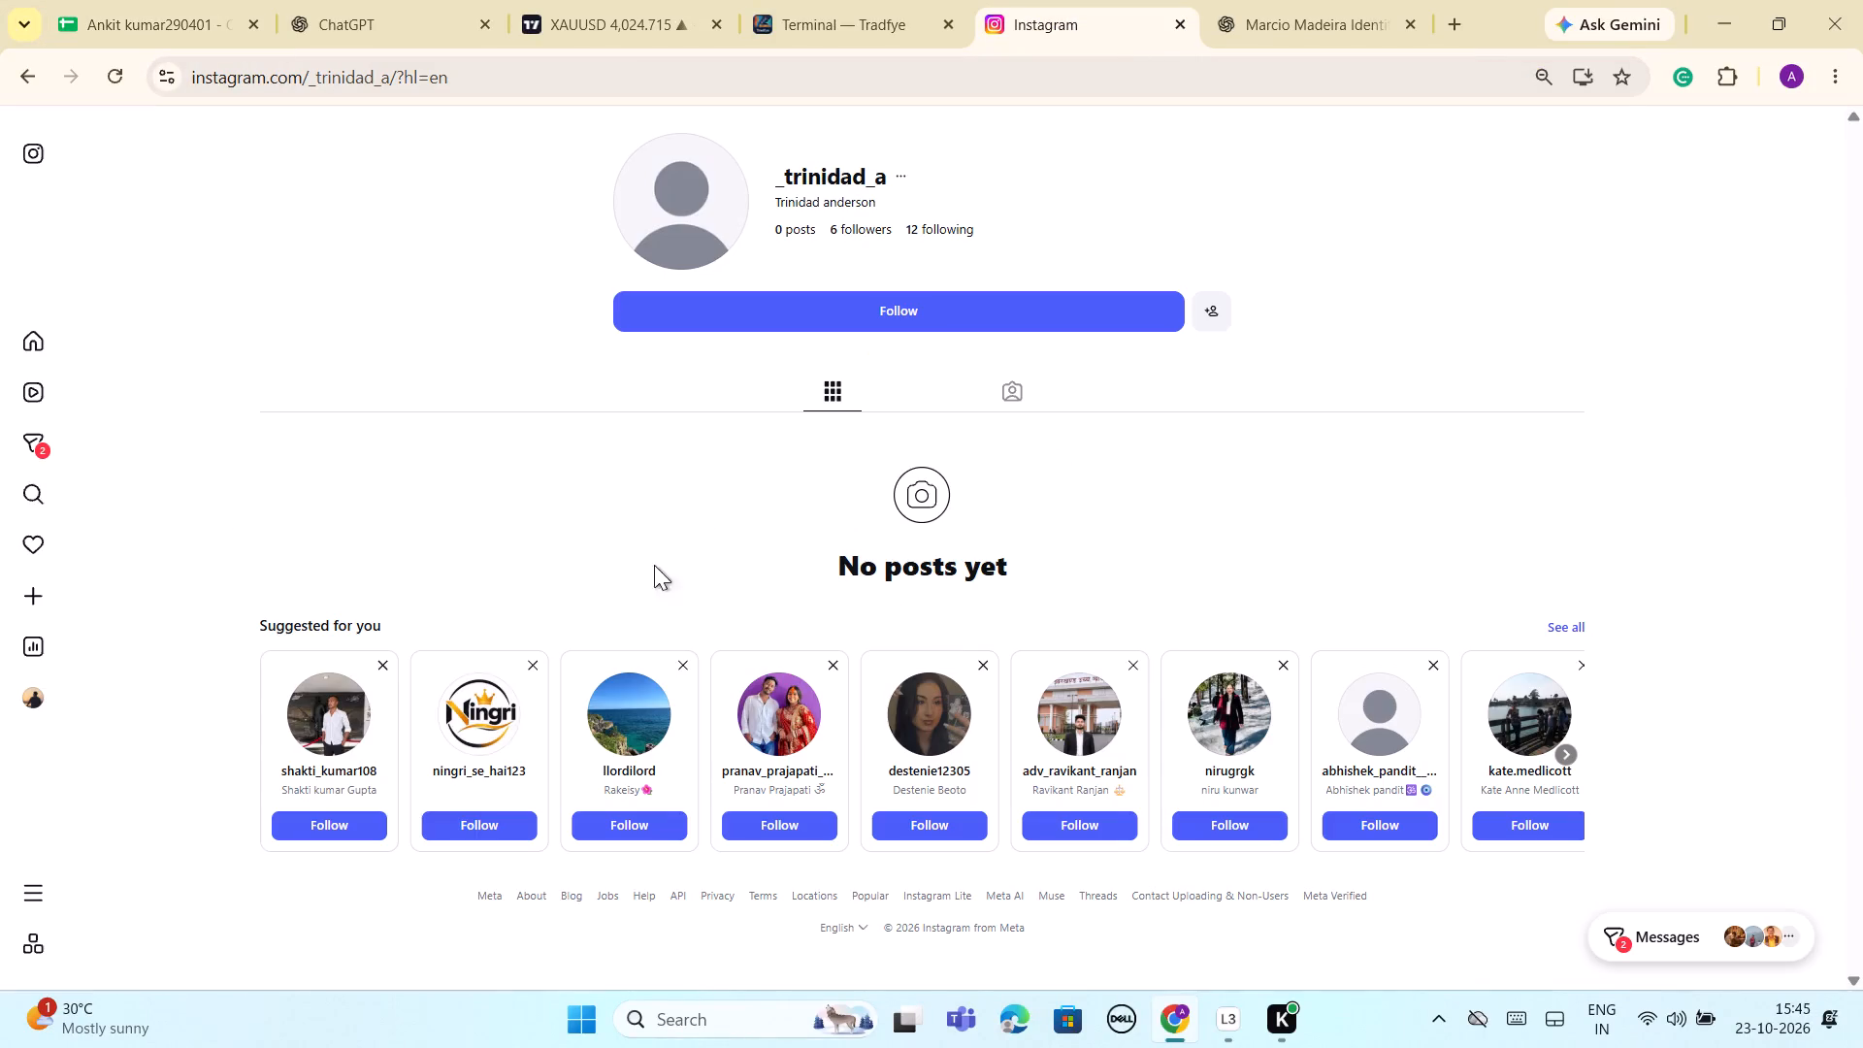
click(20, 488)
click(623, 142)
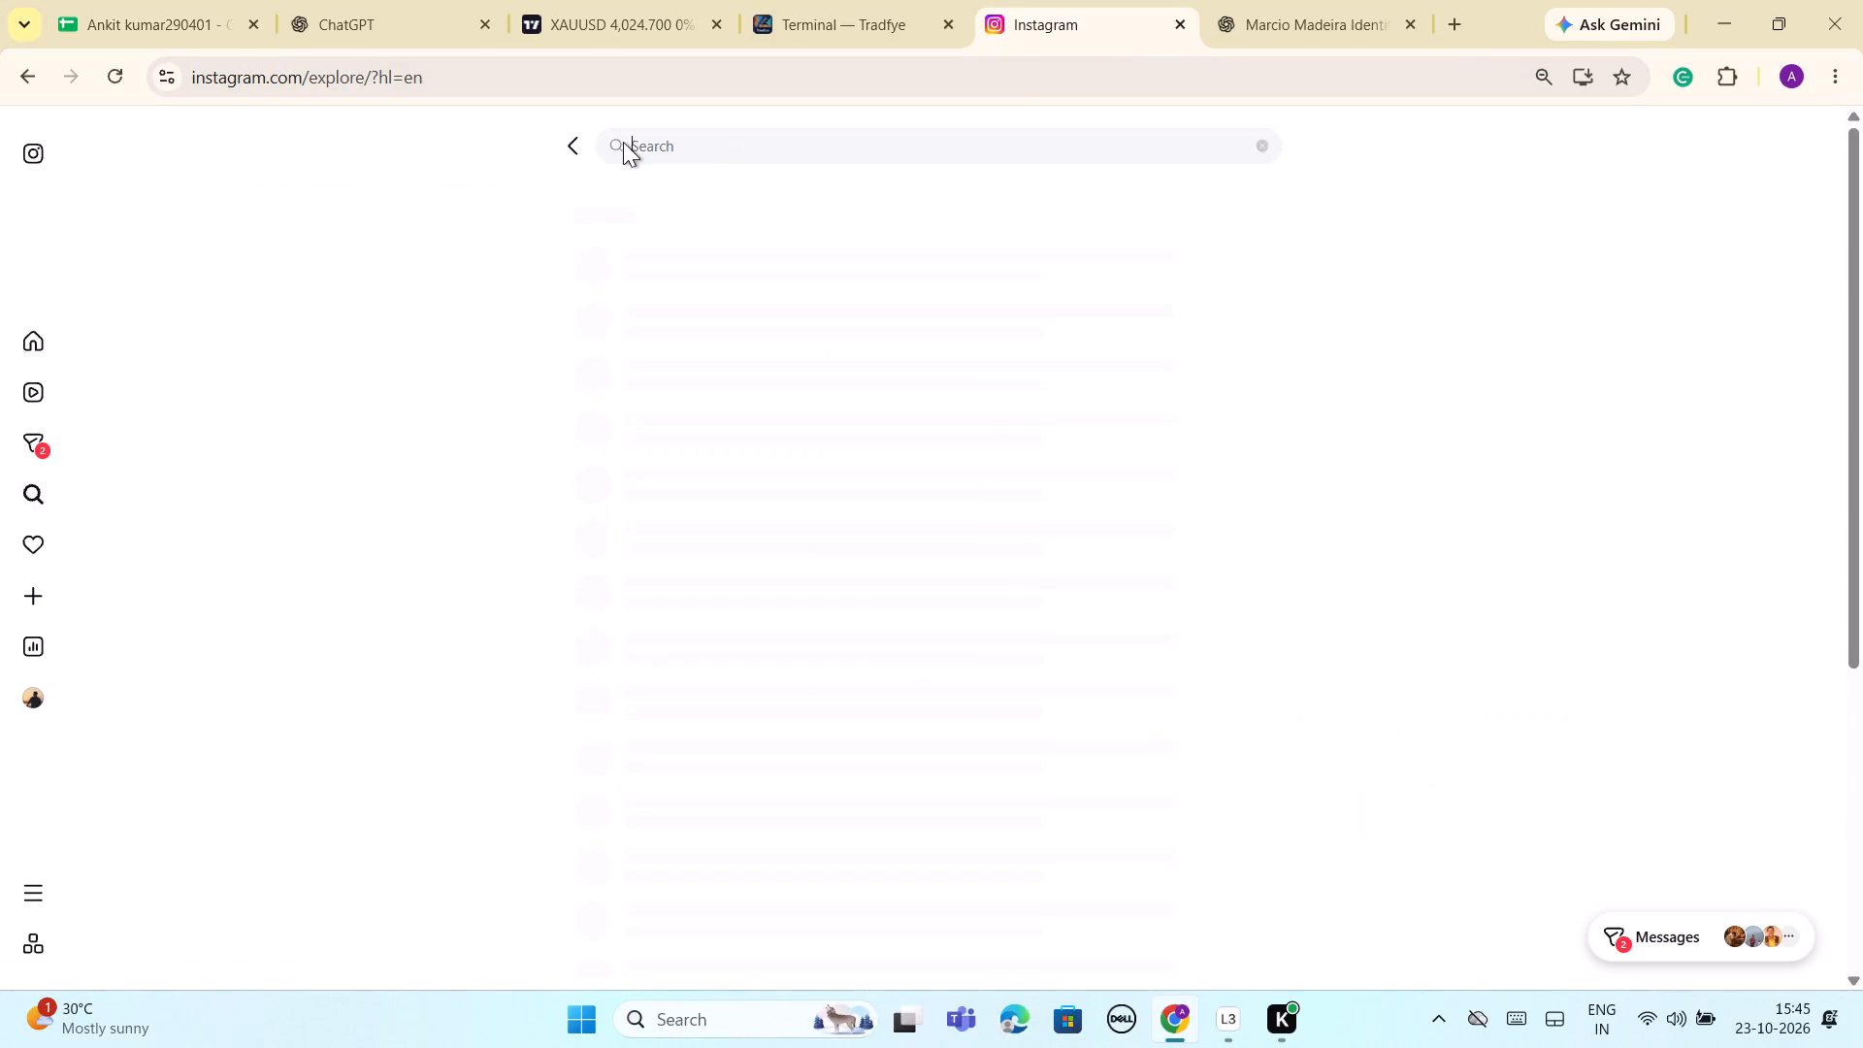
right_click(646, 140)
click(732, 434)
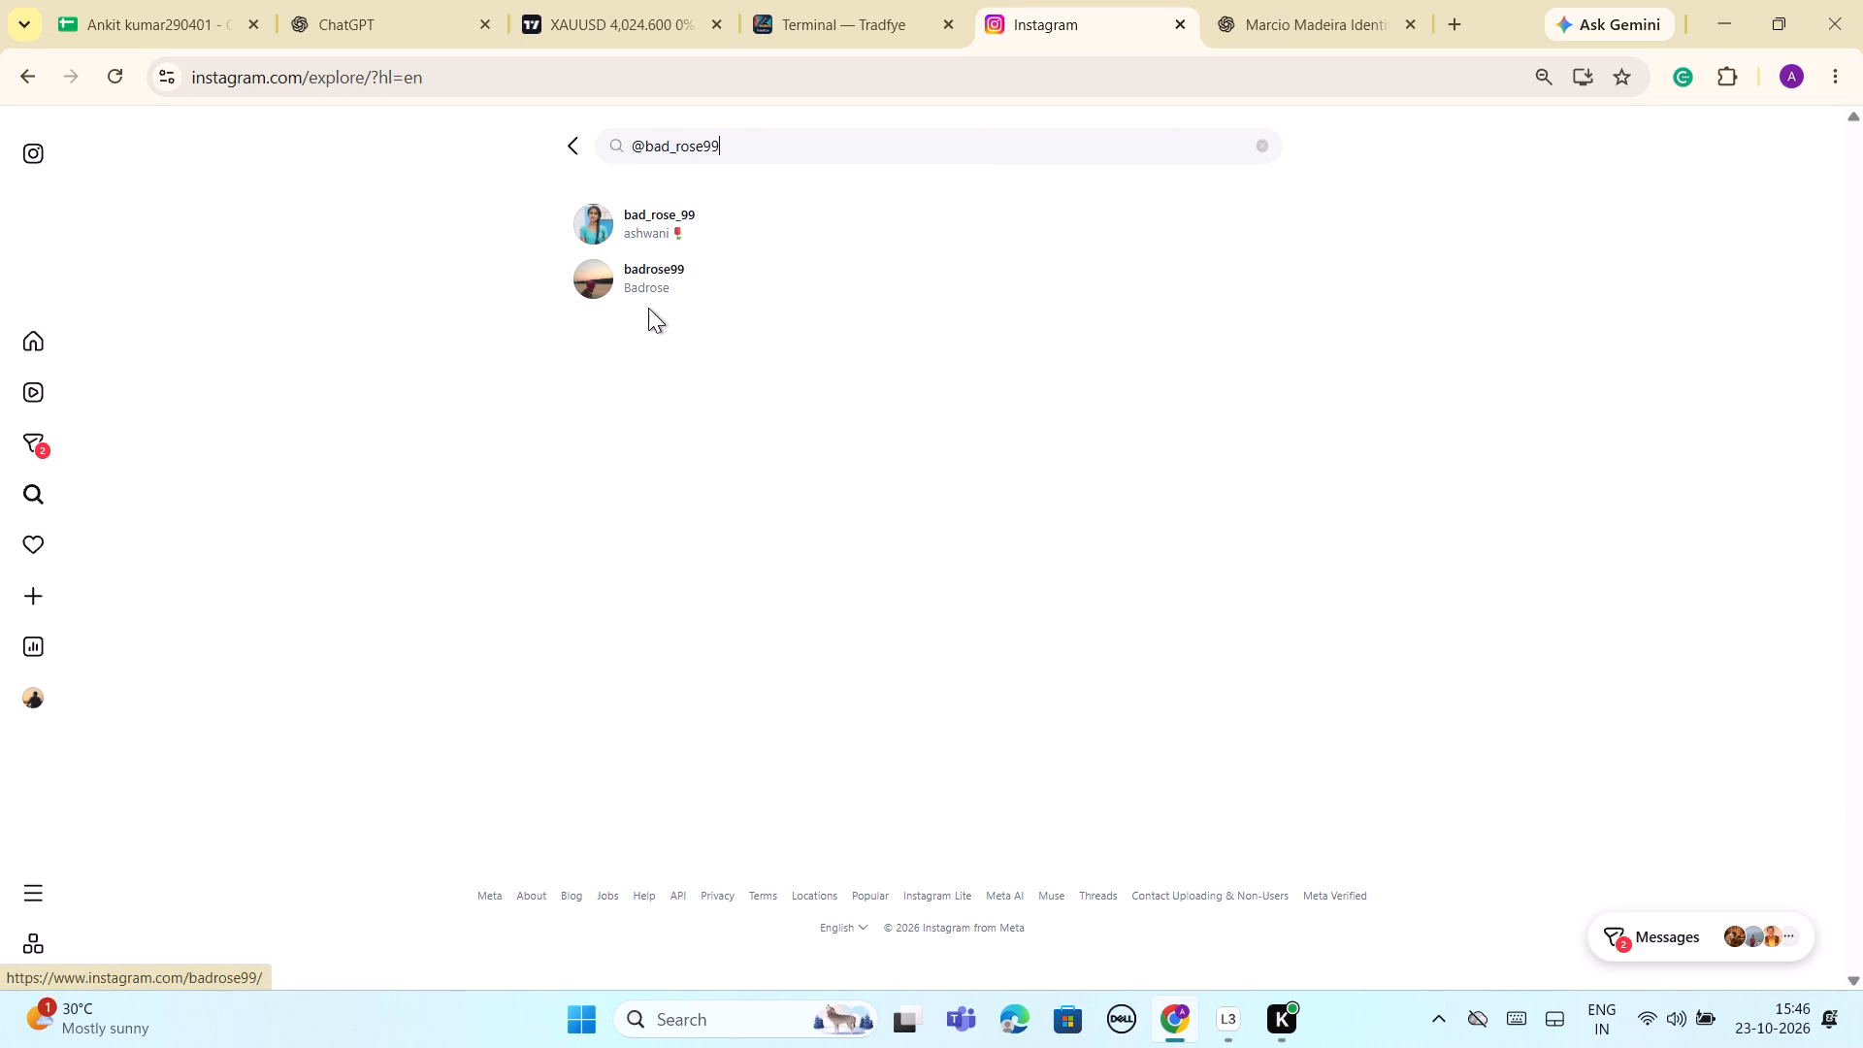
click(651, 274)
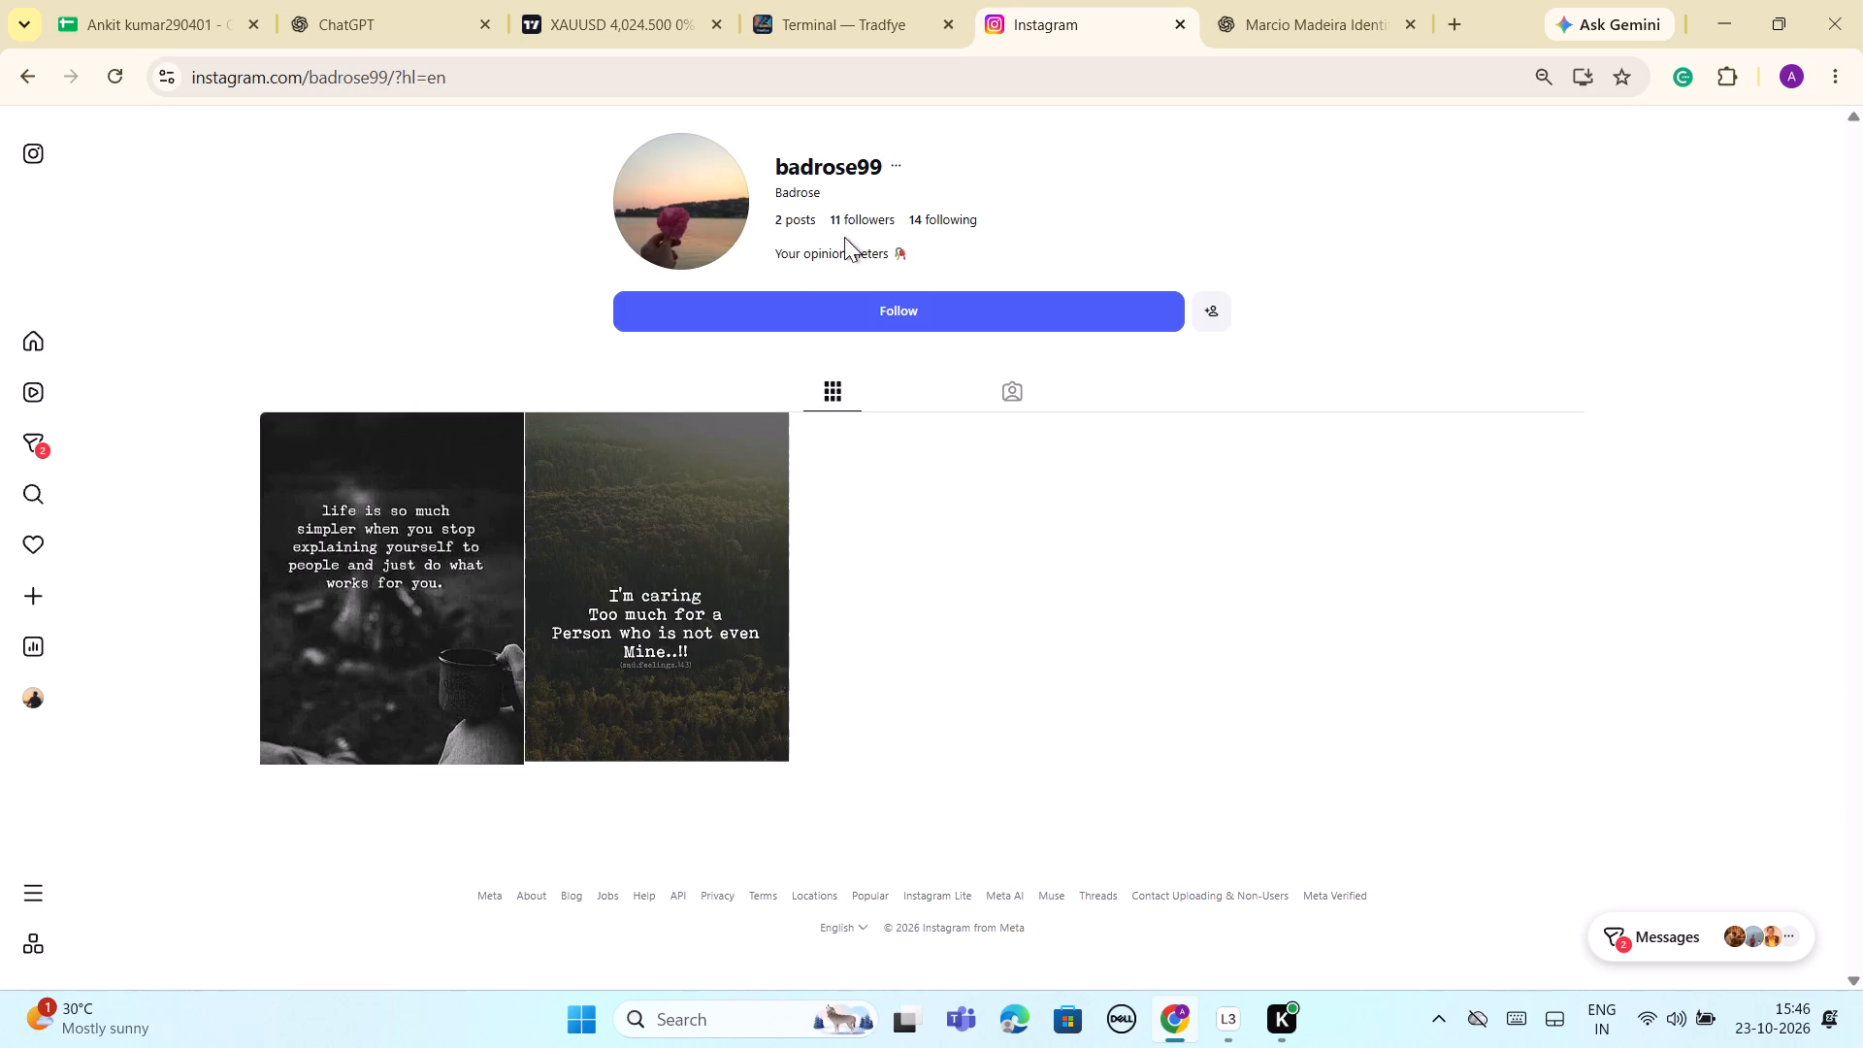
click(904, 161)
click(957, 386)
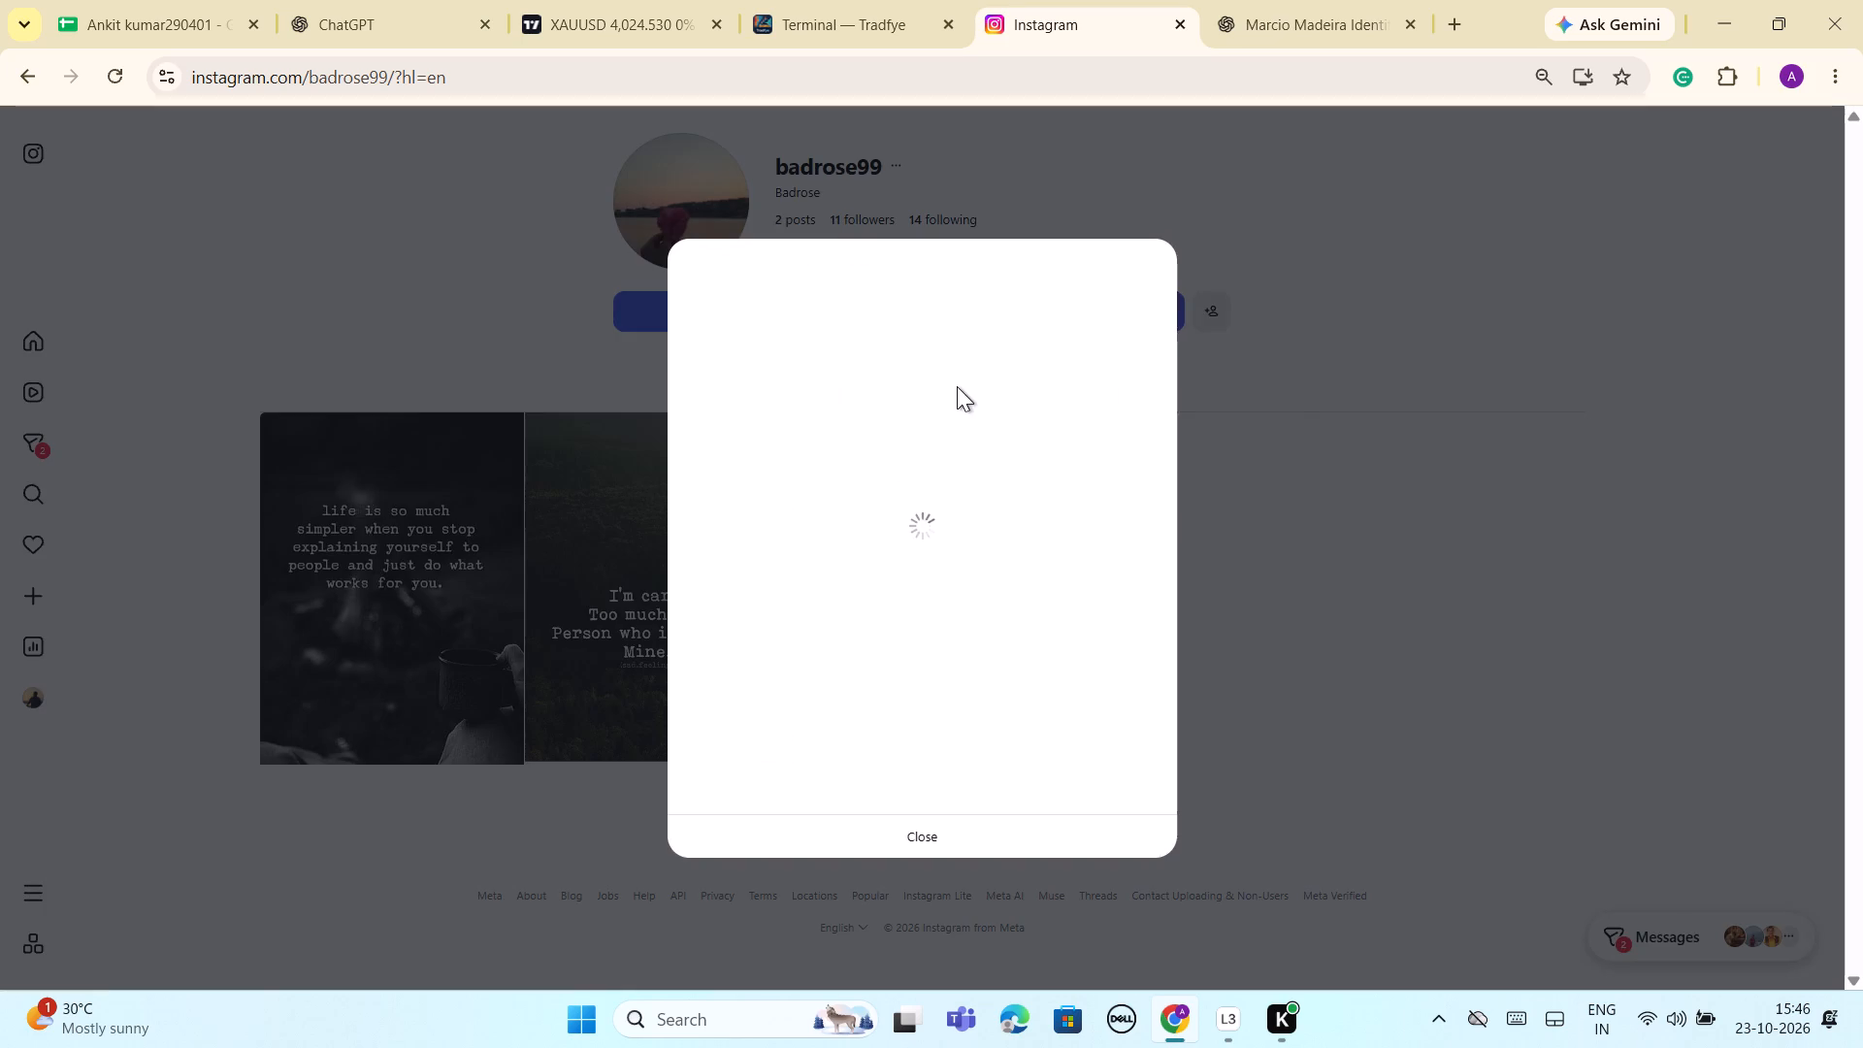
click(1287, 324)
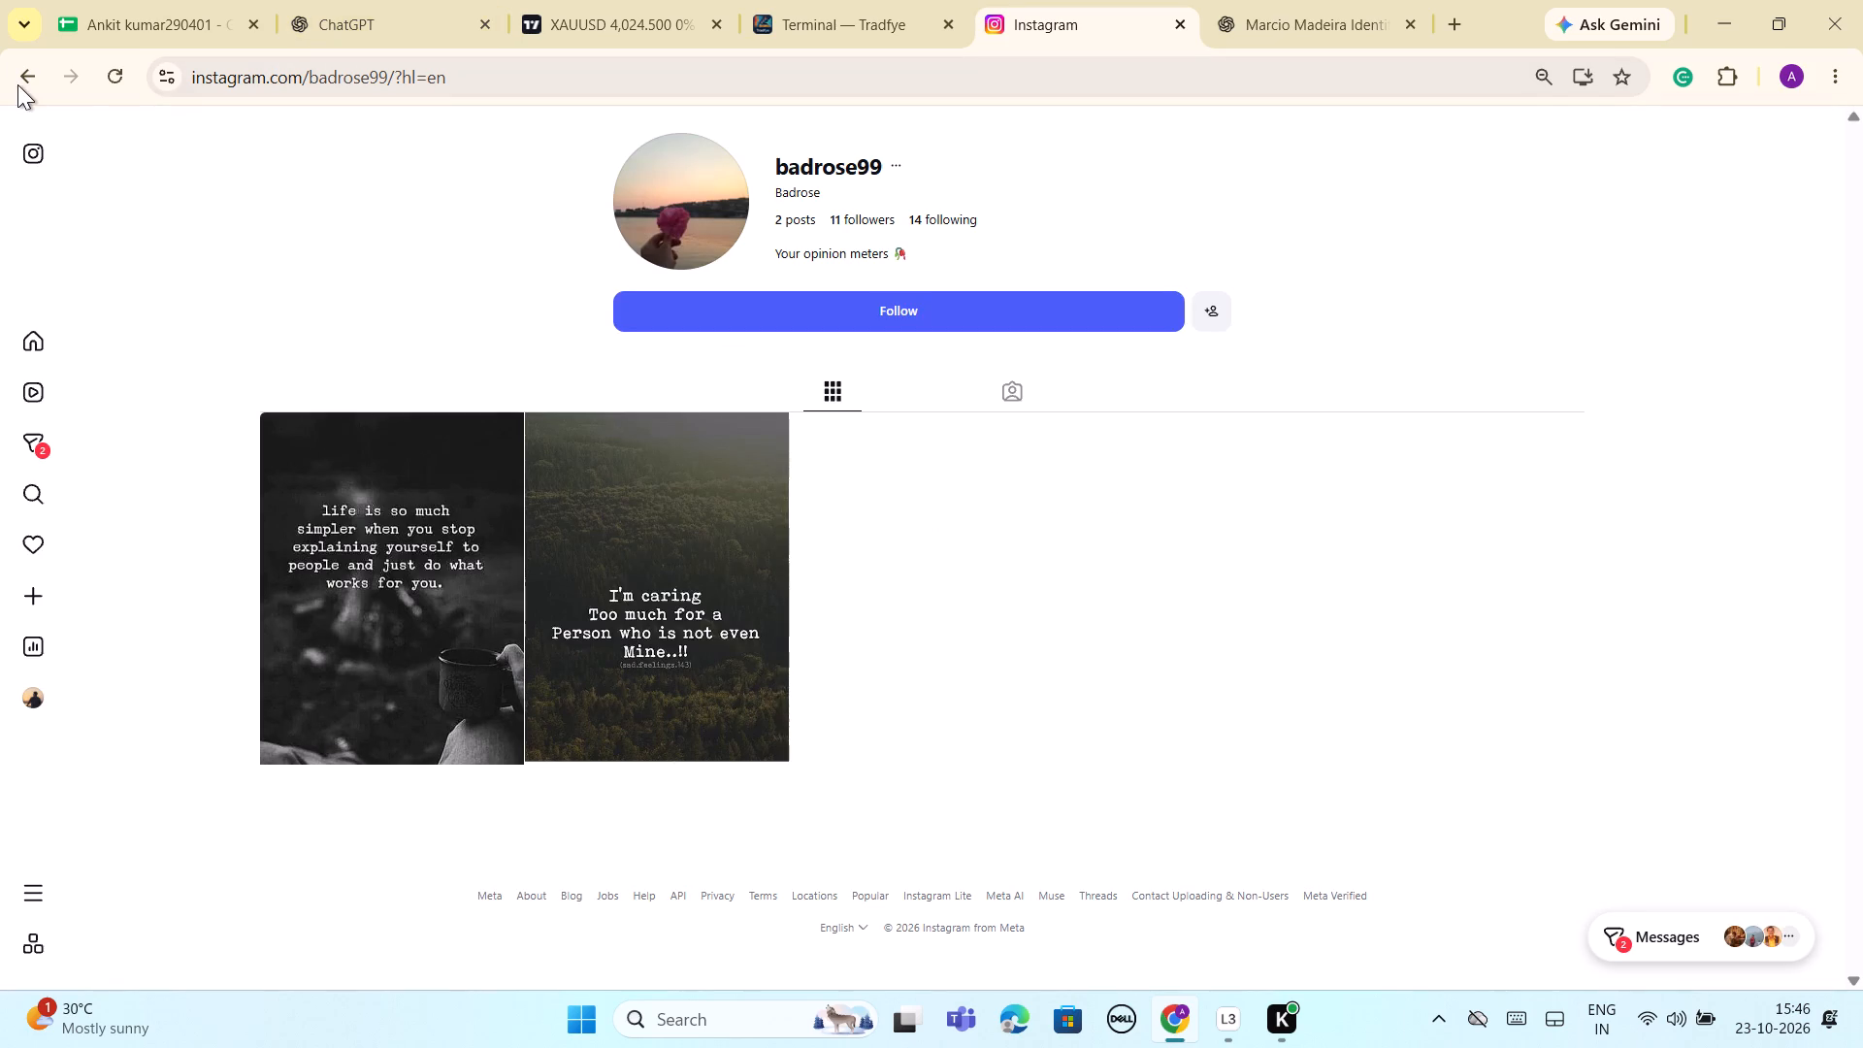
click(44, 489)
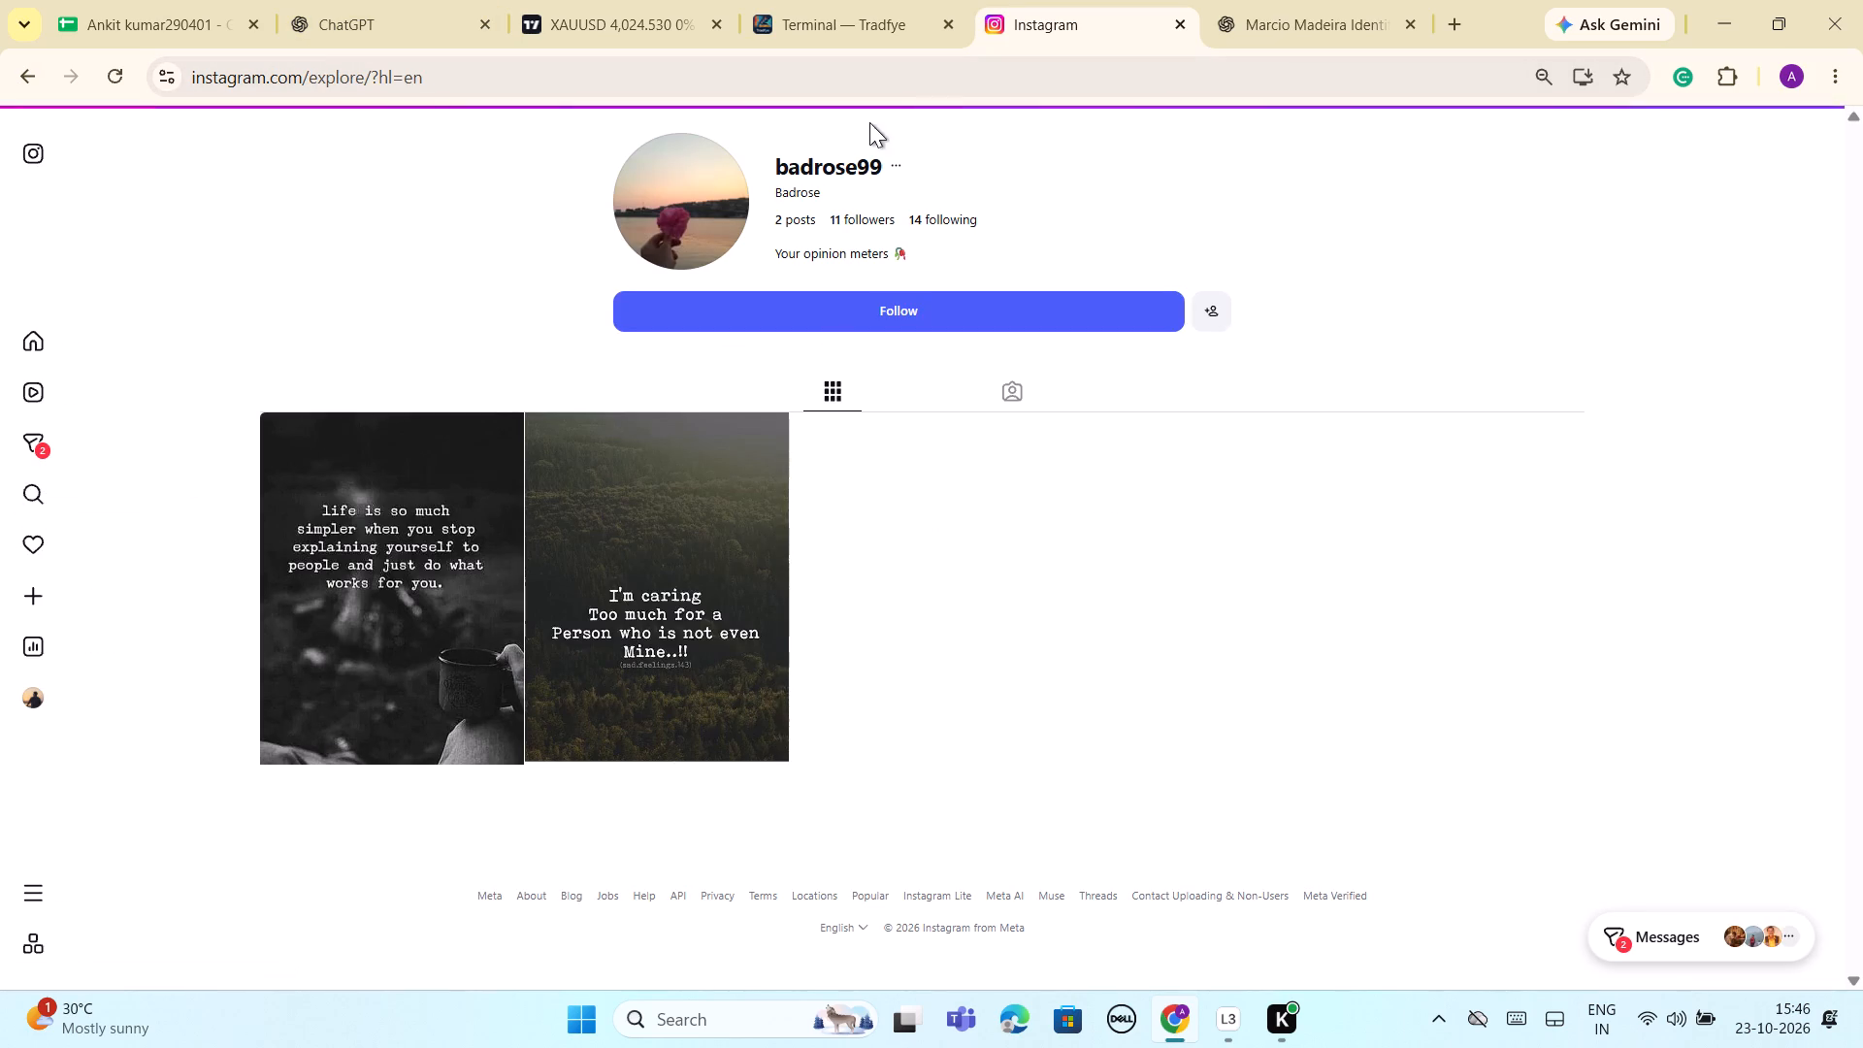
click(839, 144)
right_click(839, 144)
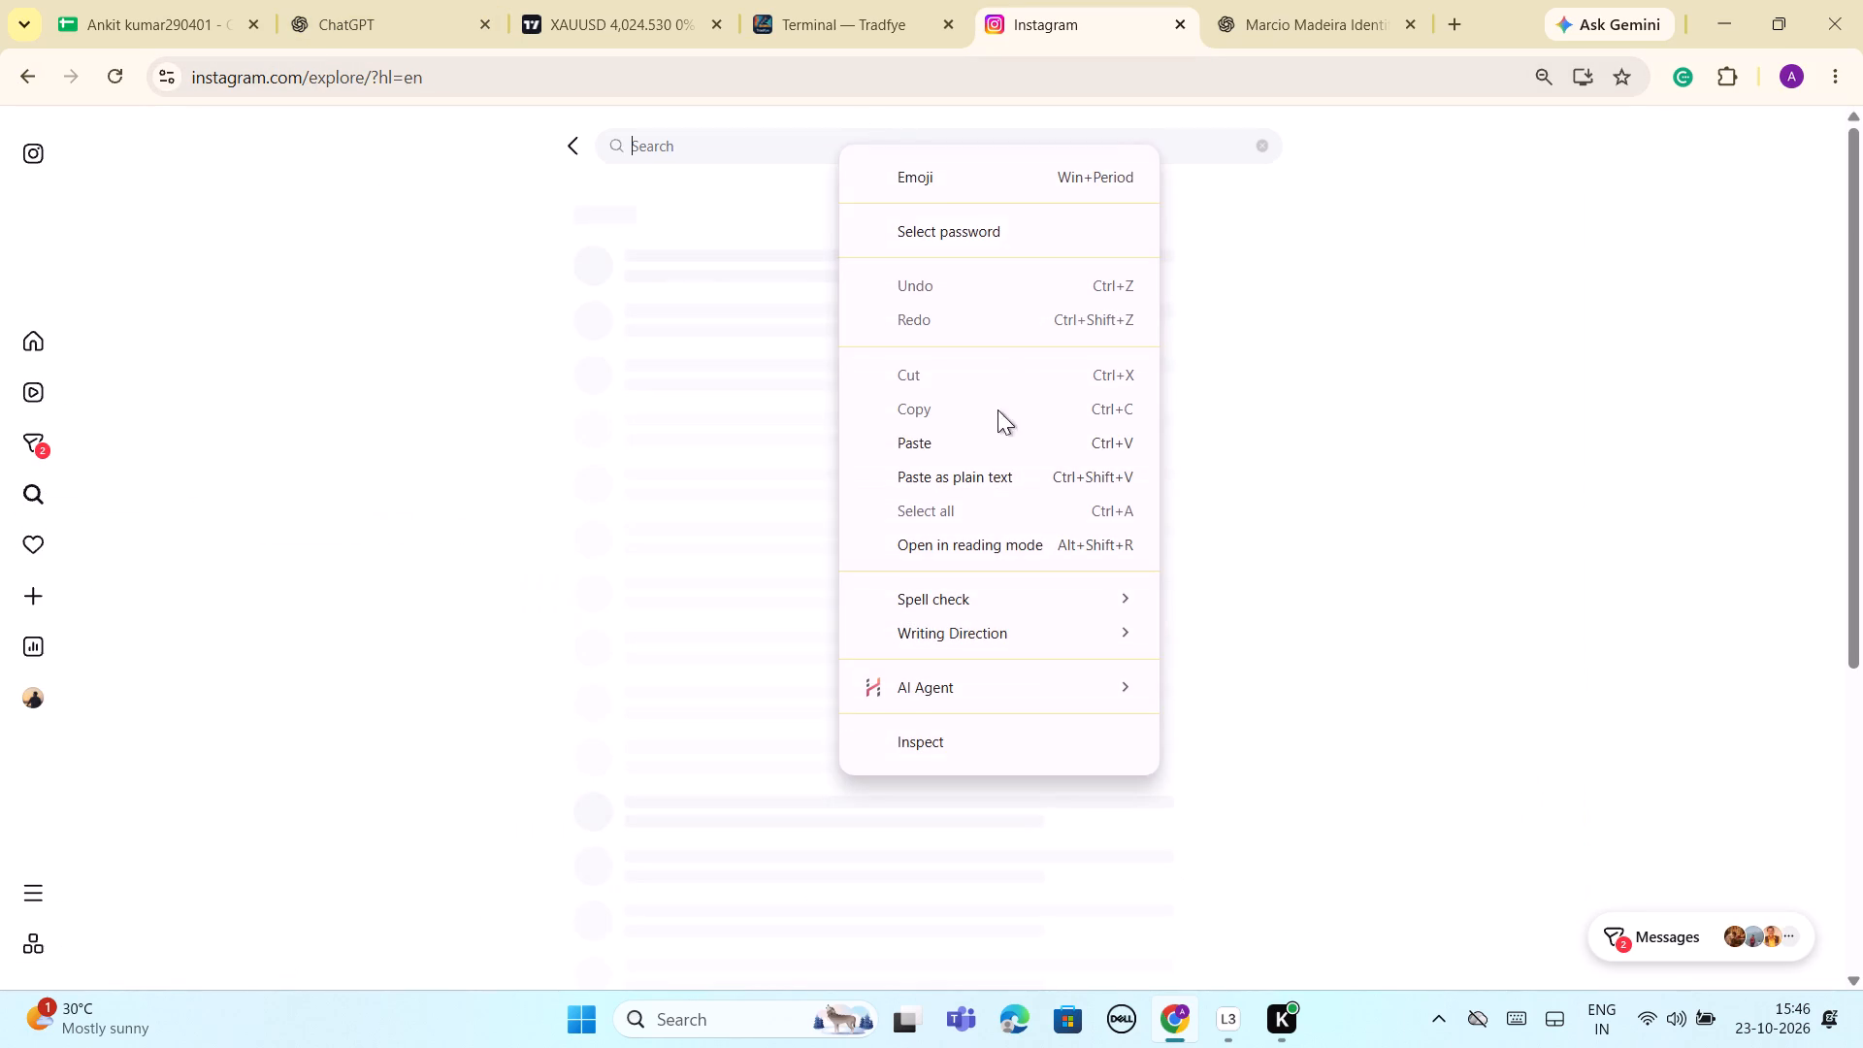
click(982, 447)
click(681, 213)
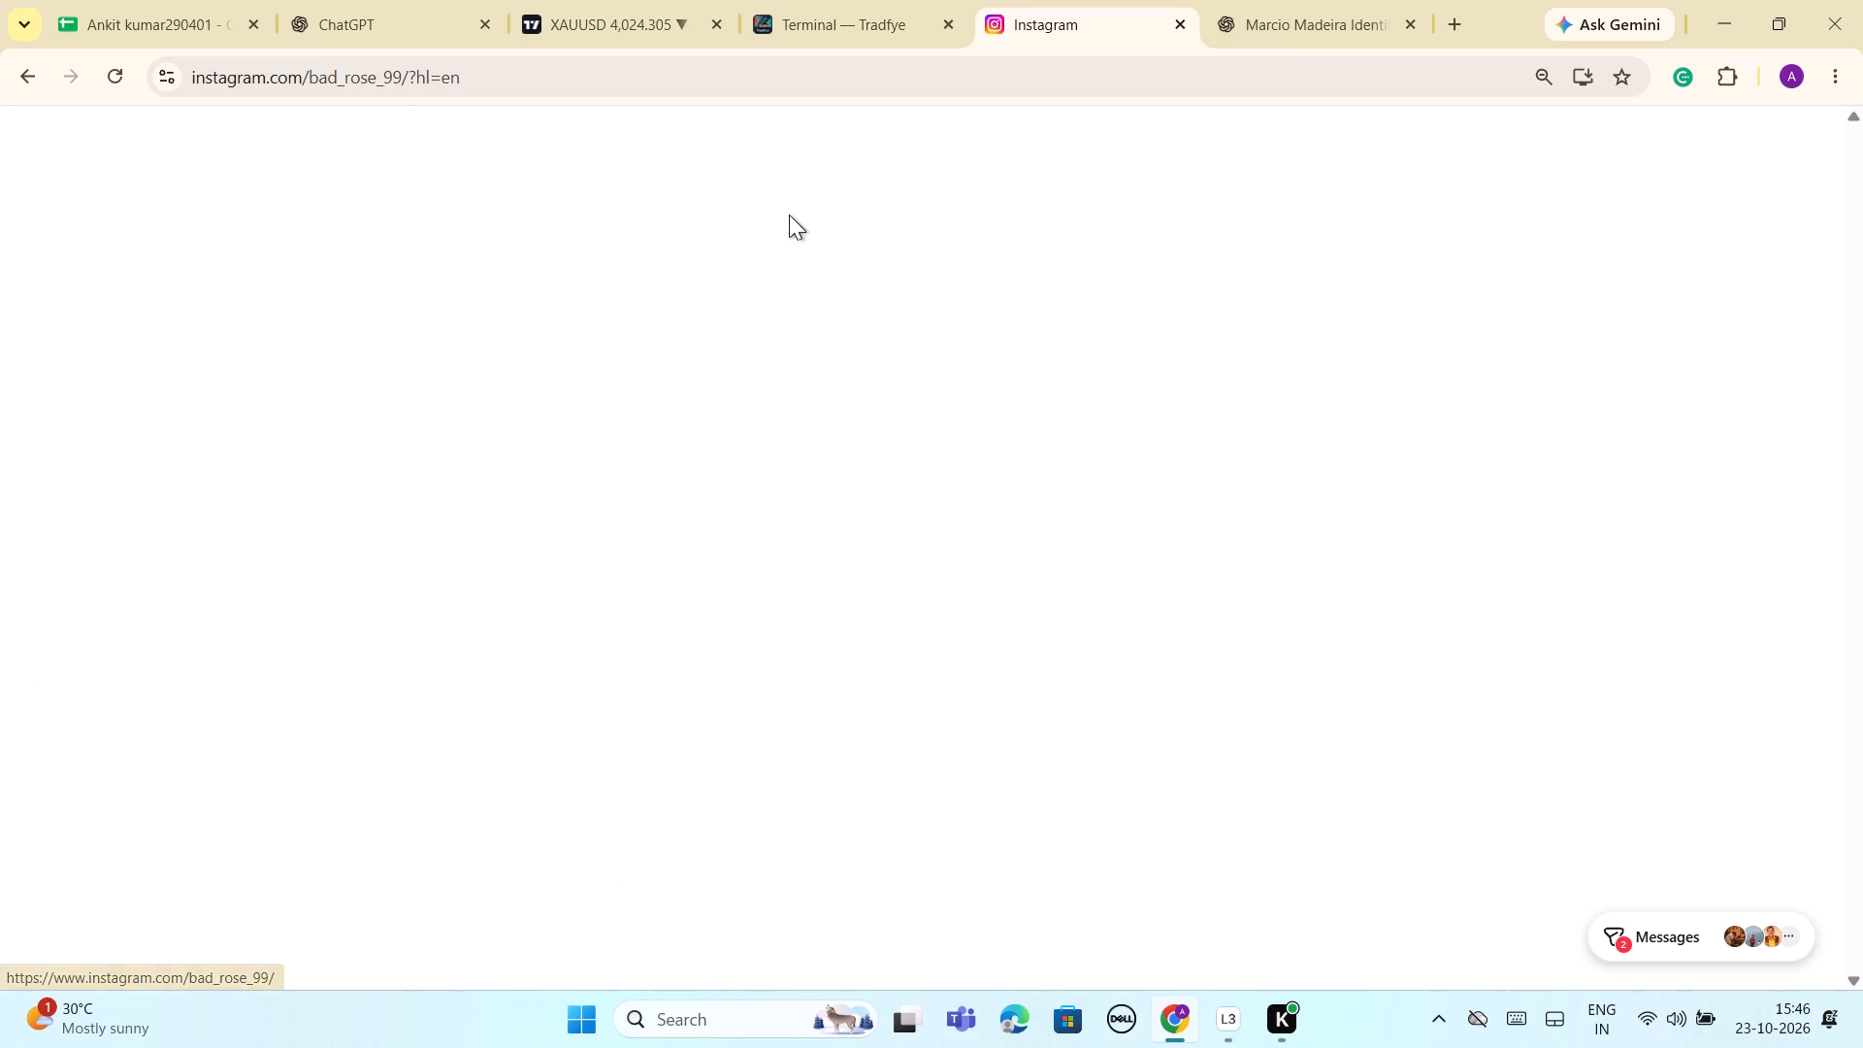
click(920, 155)
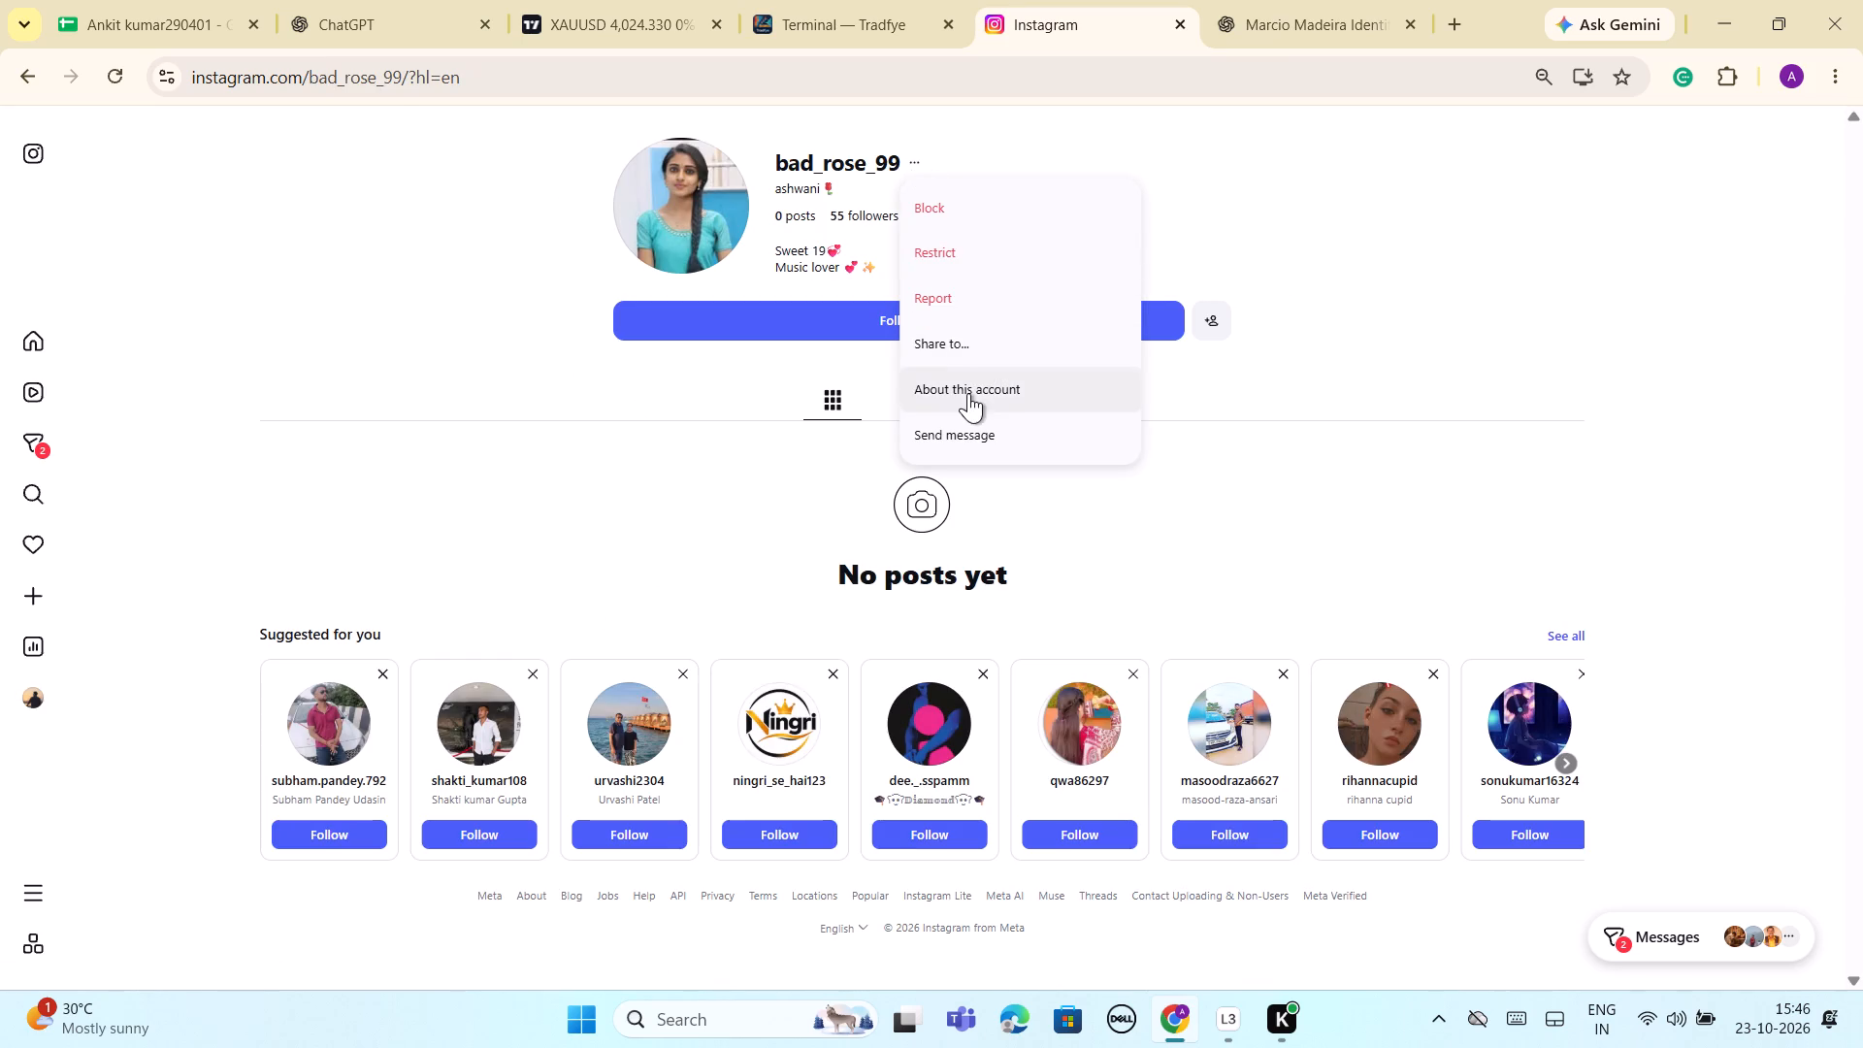
click(968, 393)
click(1261, 334)
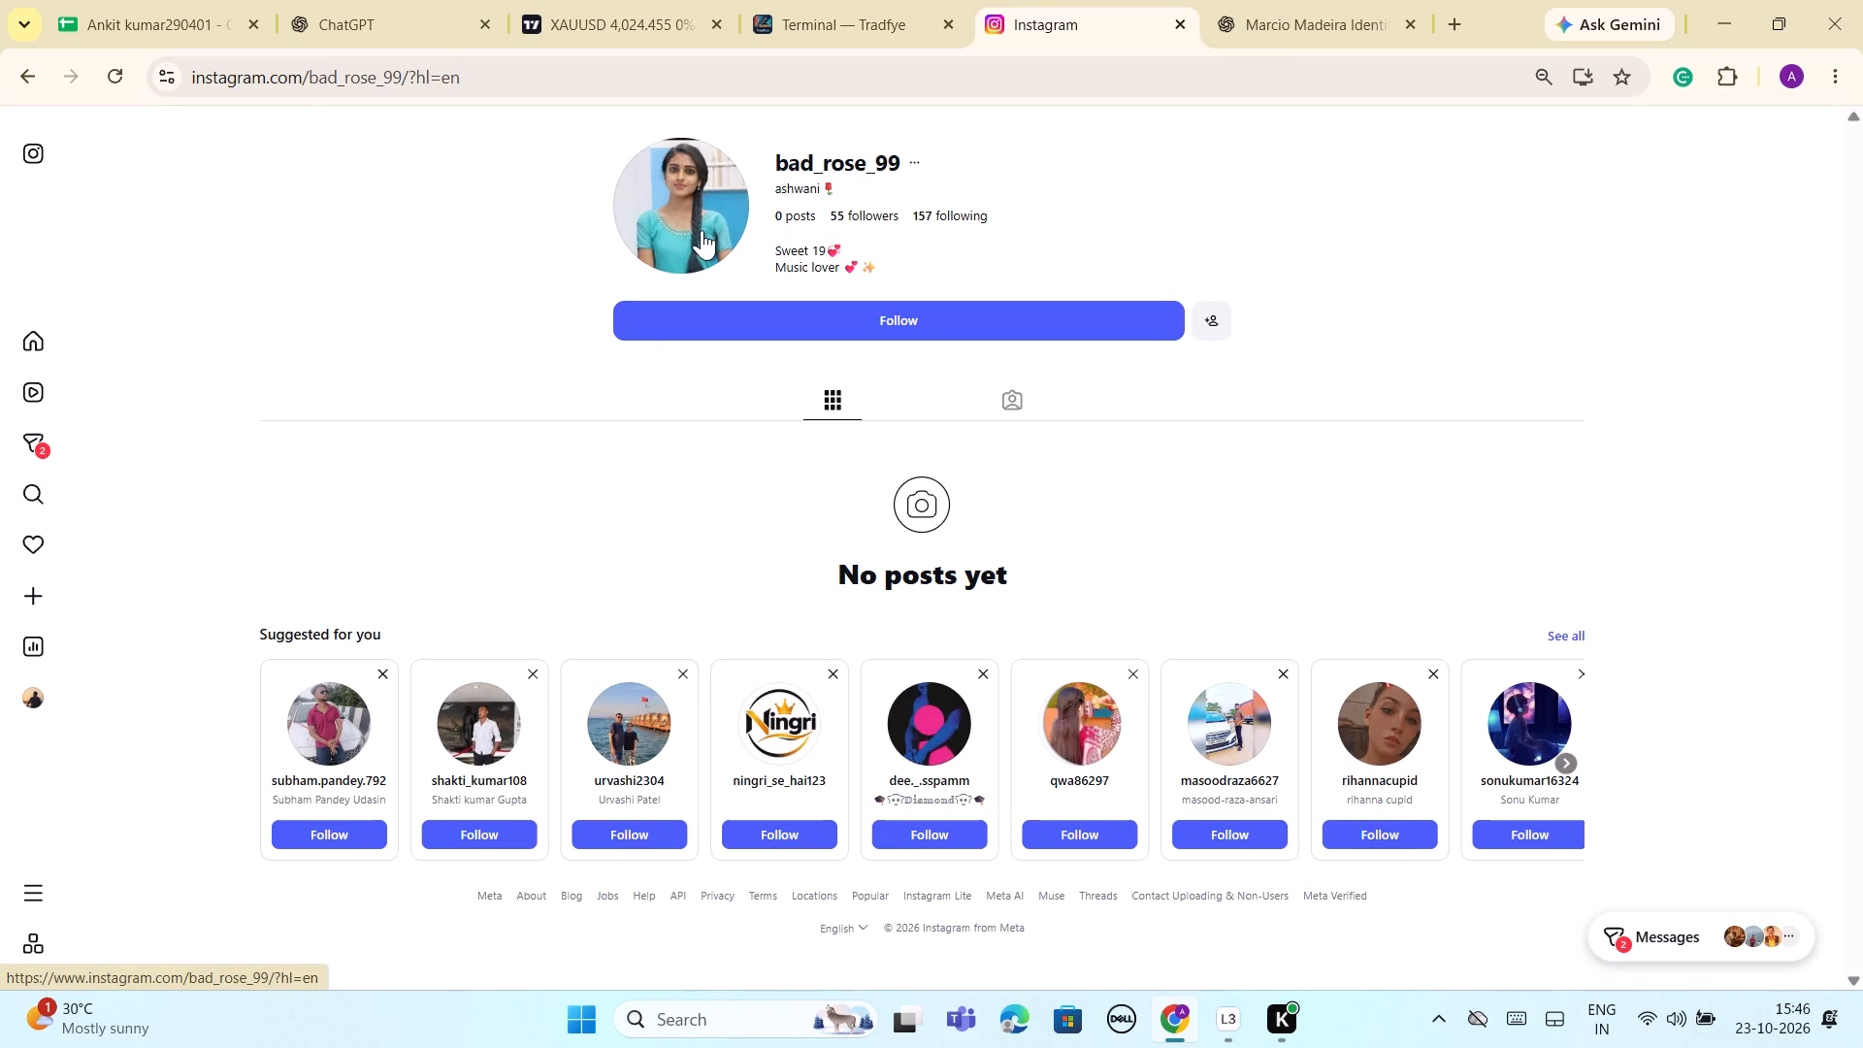
click(702, 230)
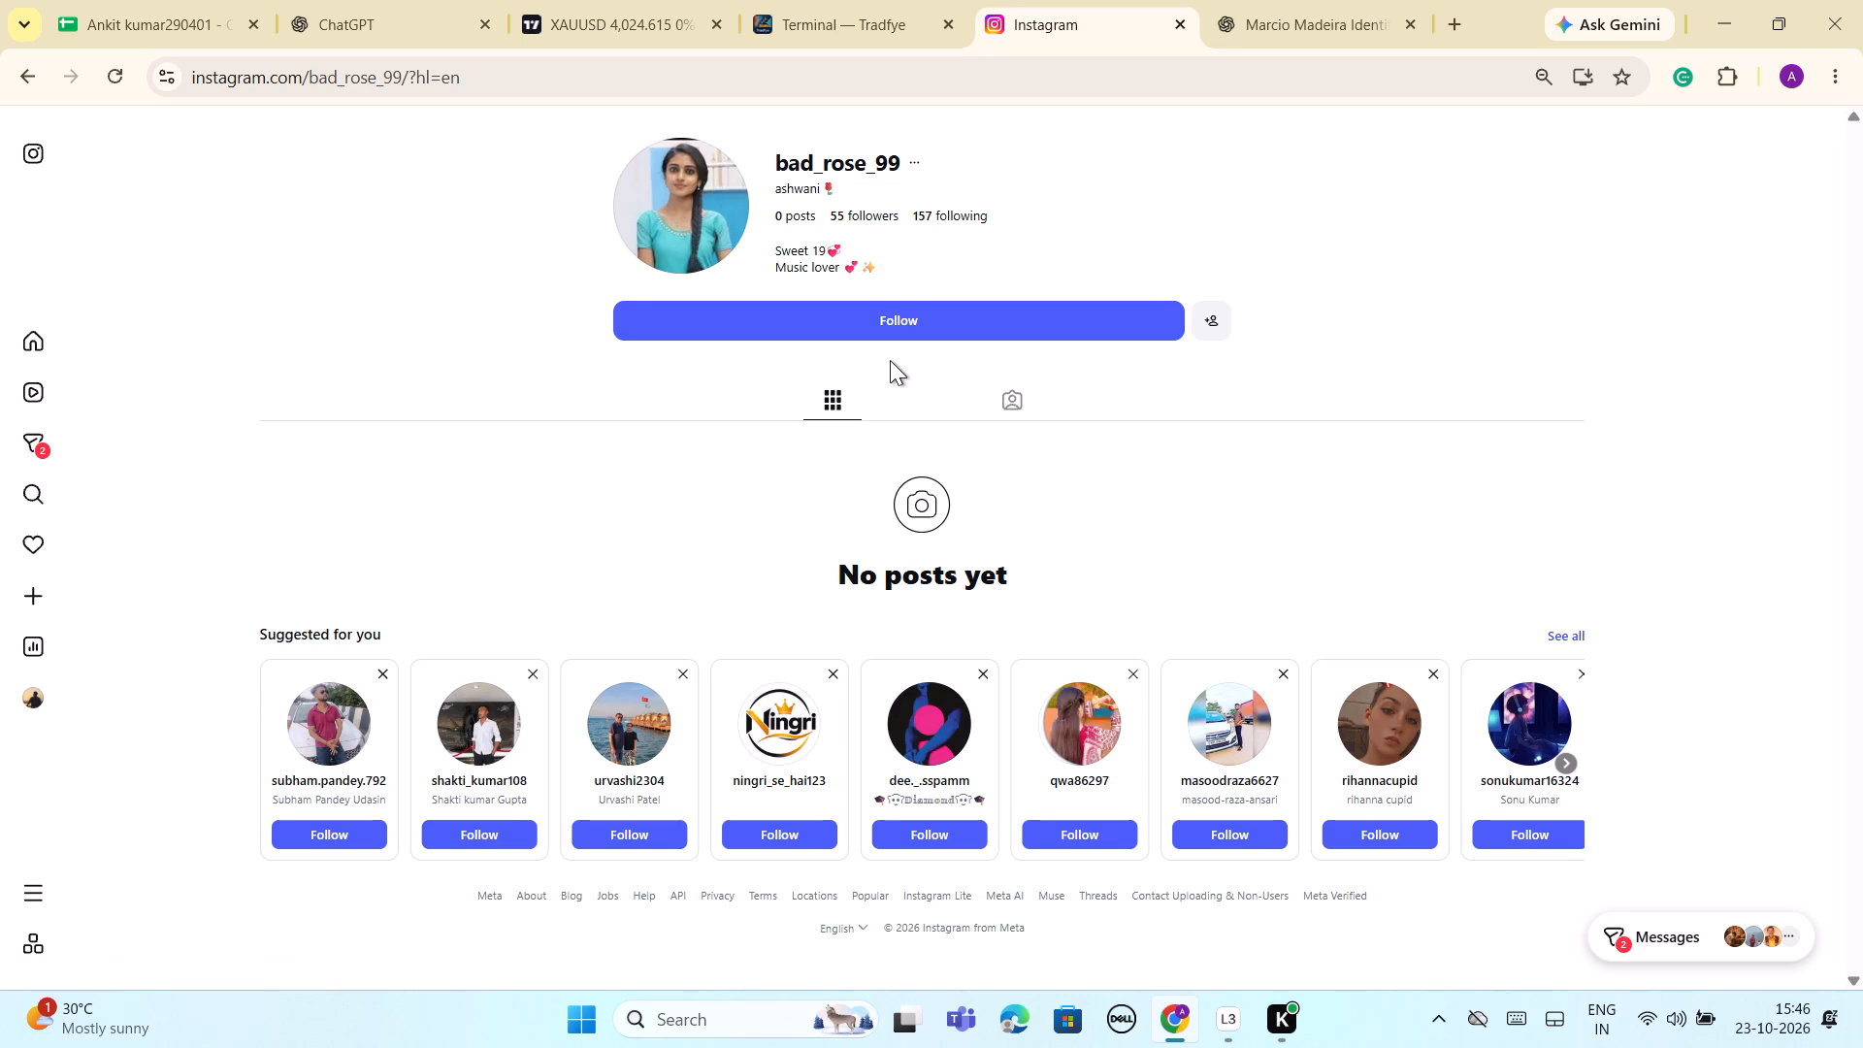
click(904, 333)
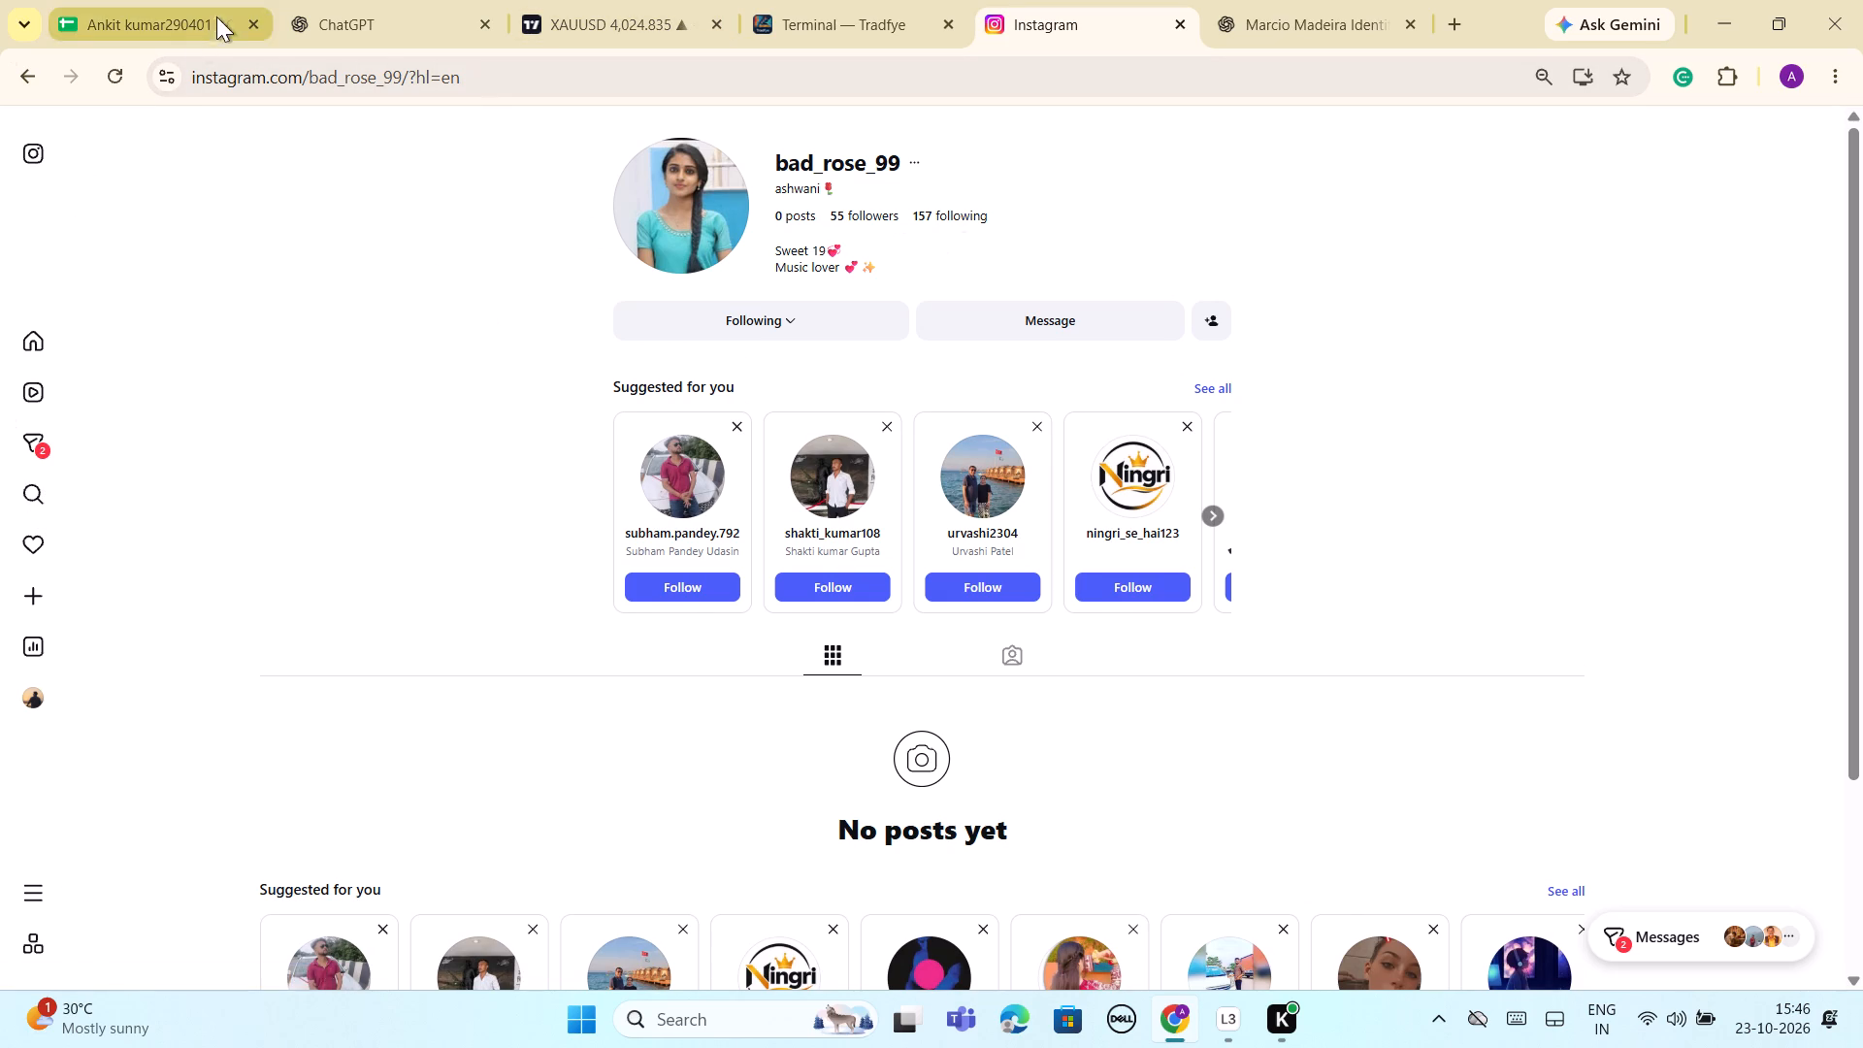
click(186, 38)
click(275, 556)
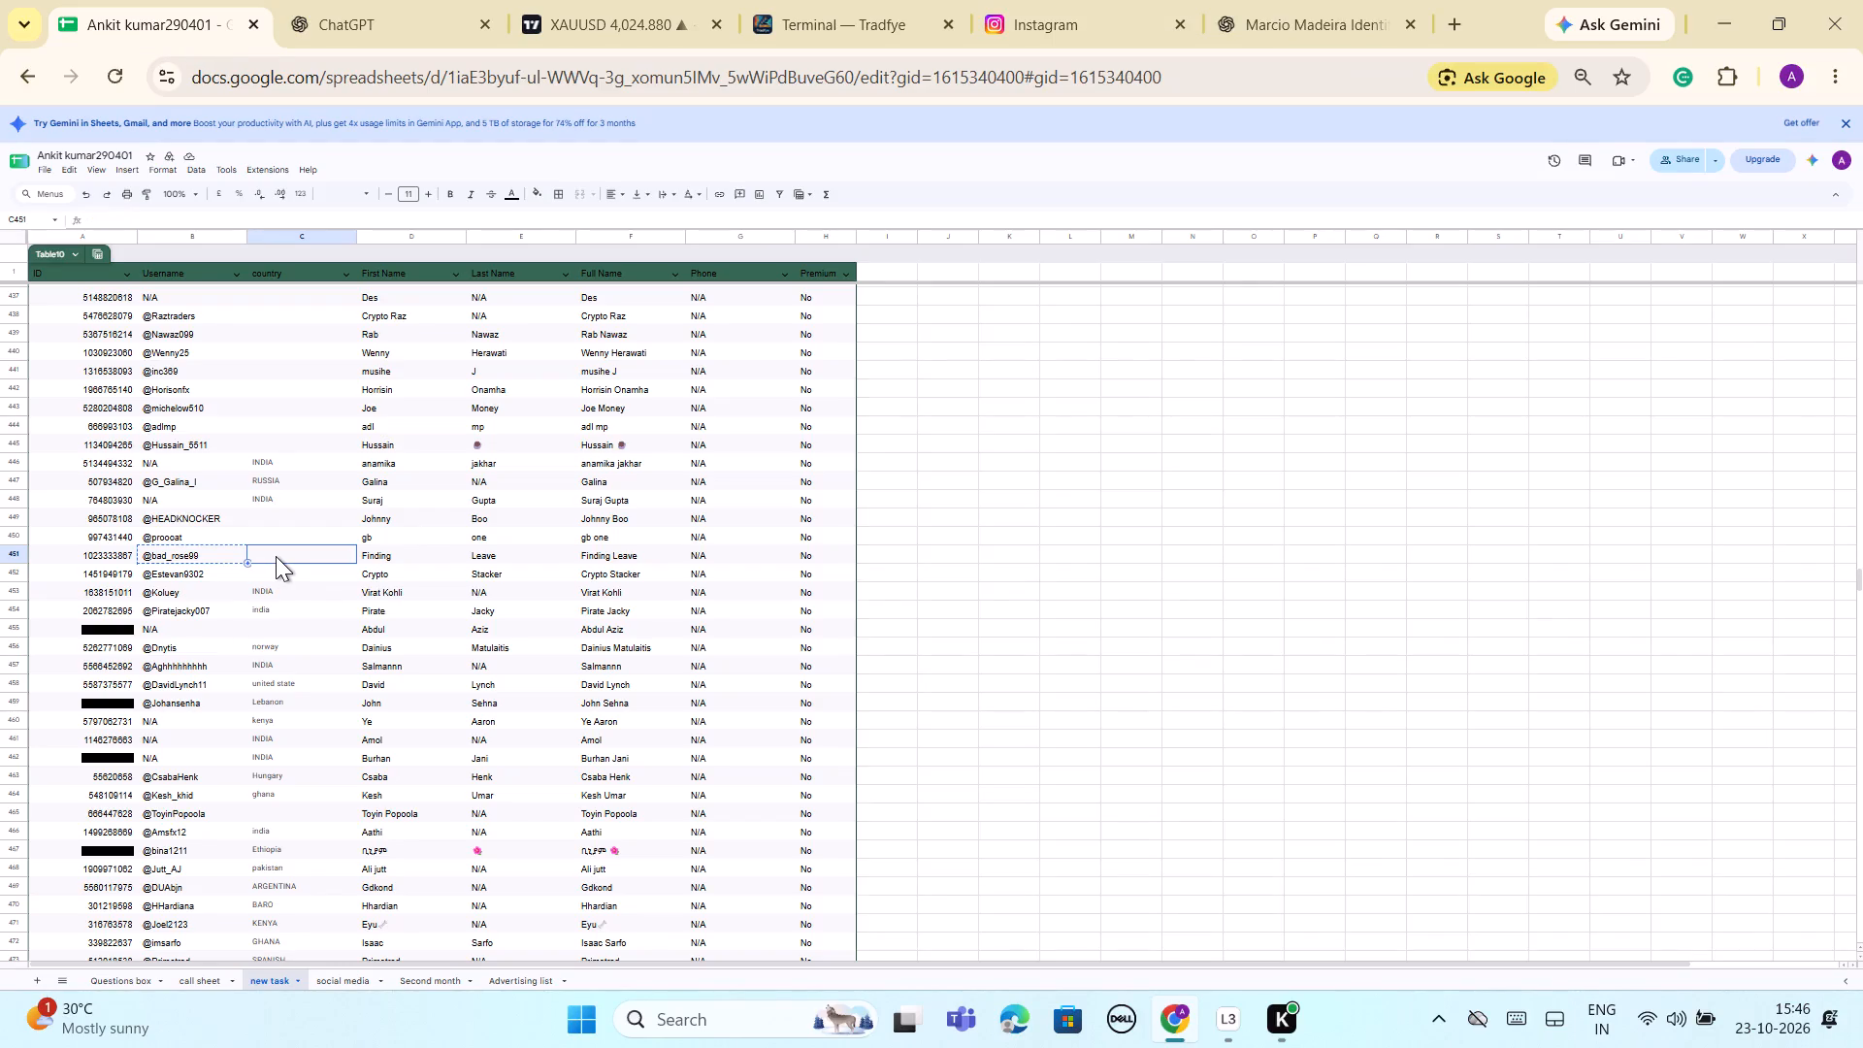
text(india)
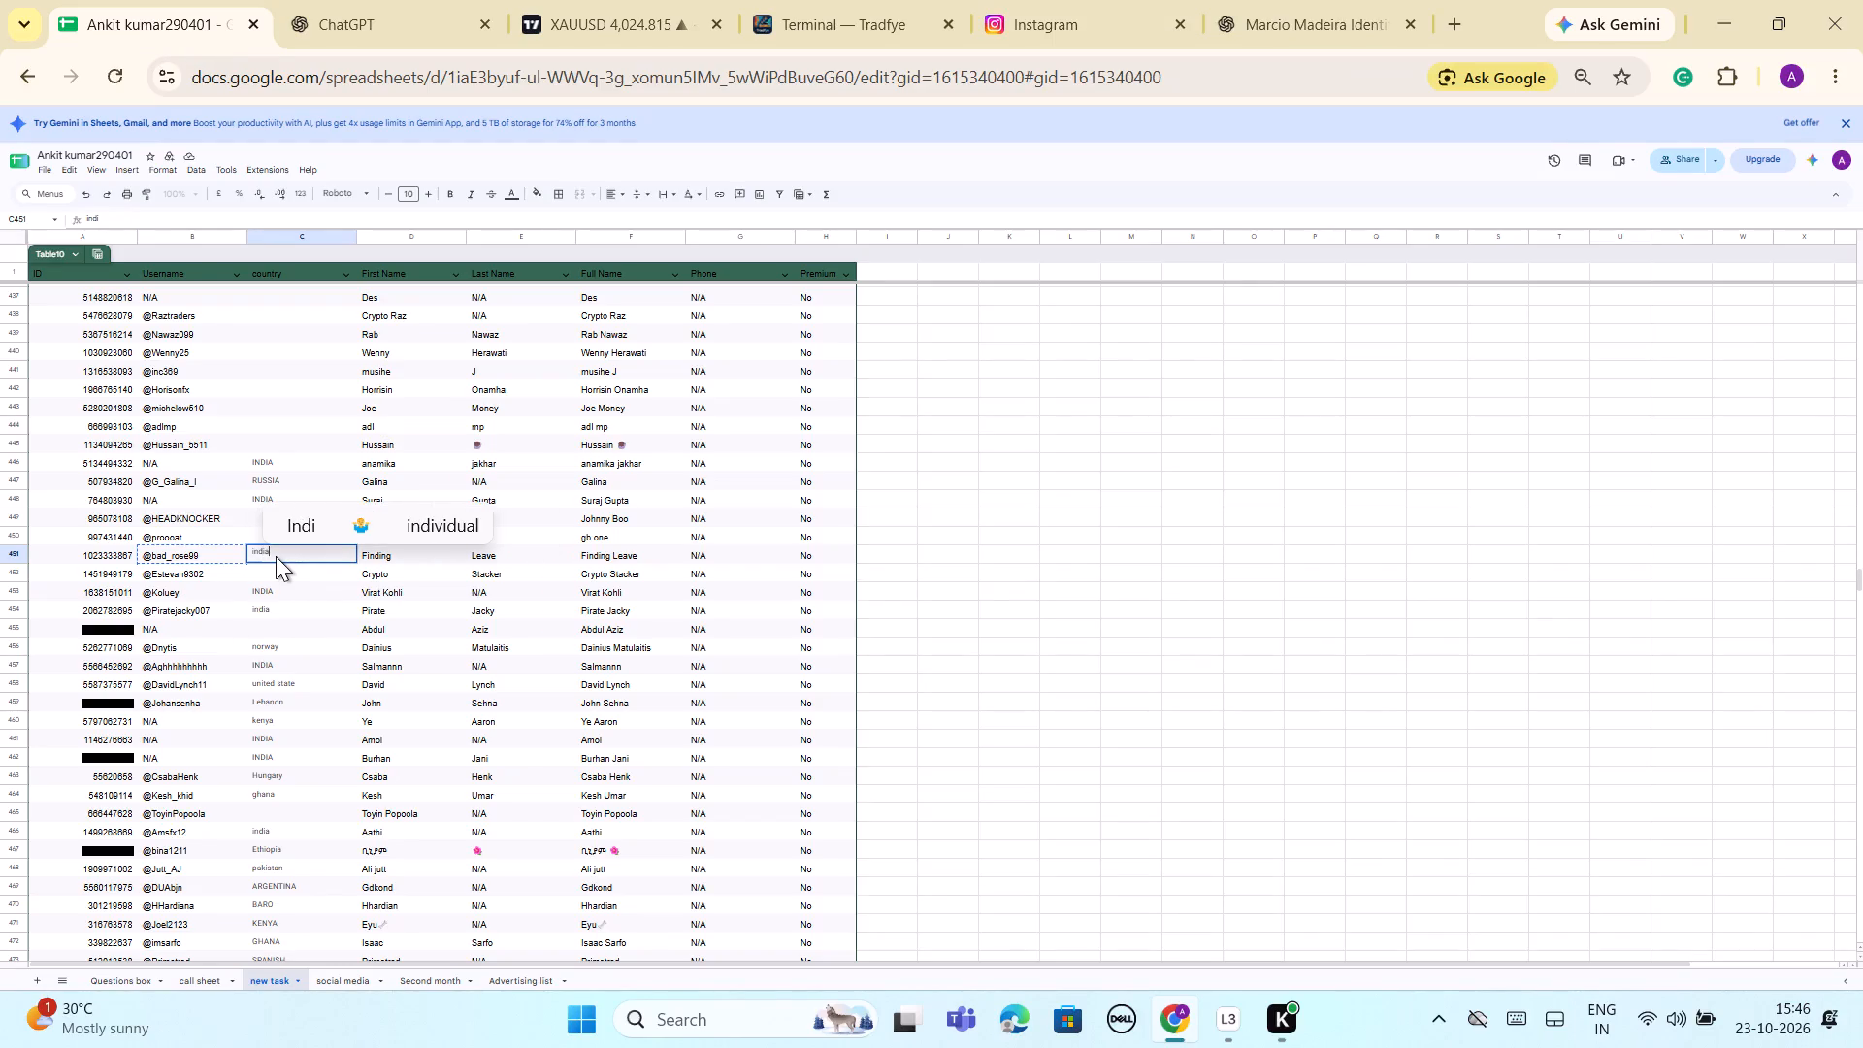
click(321, 475)
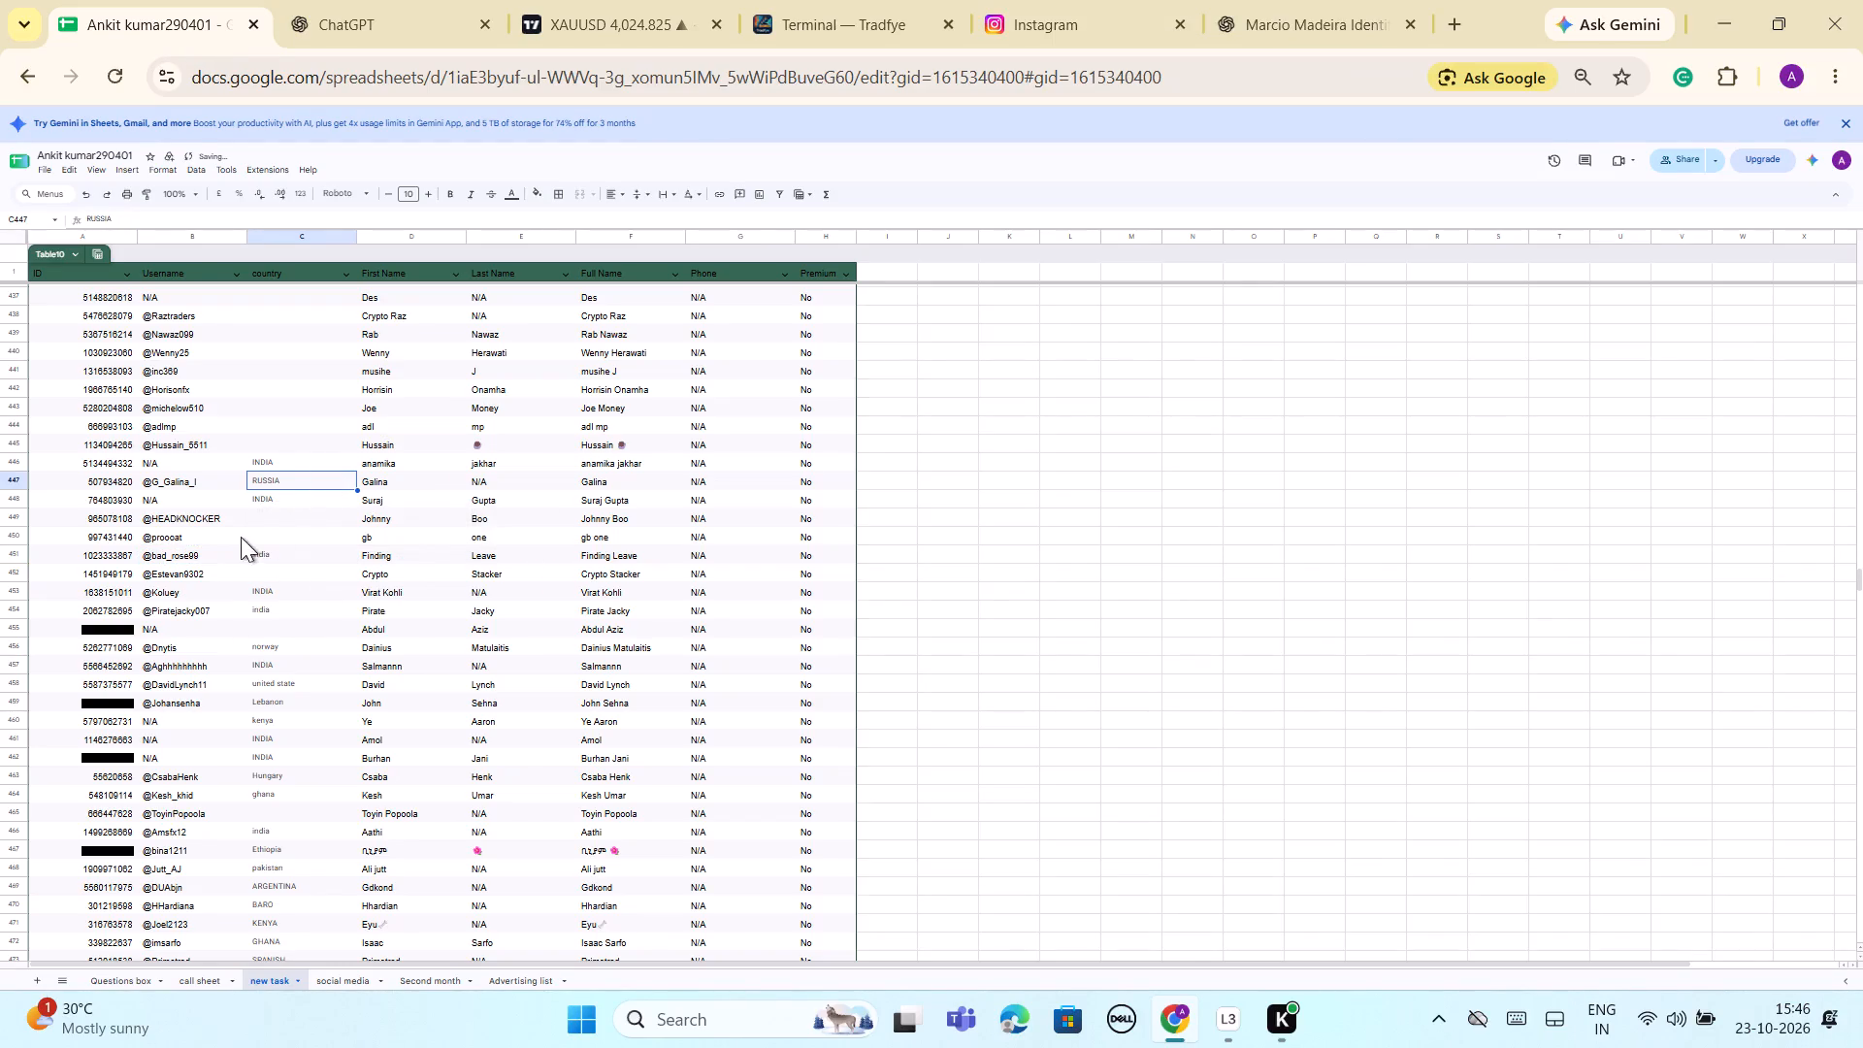
click(172, 540)
right_click(170, 540)
click(190, 551)
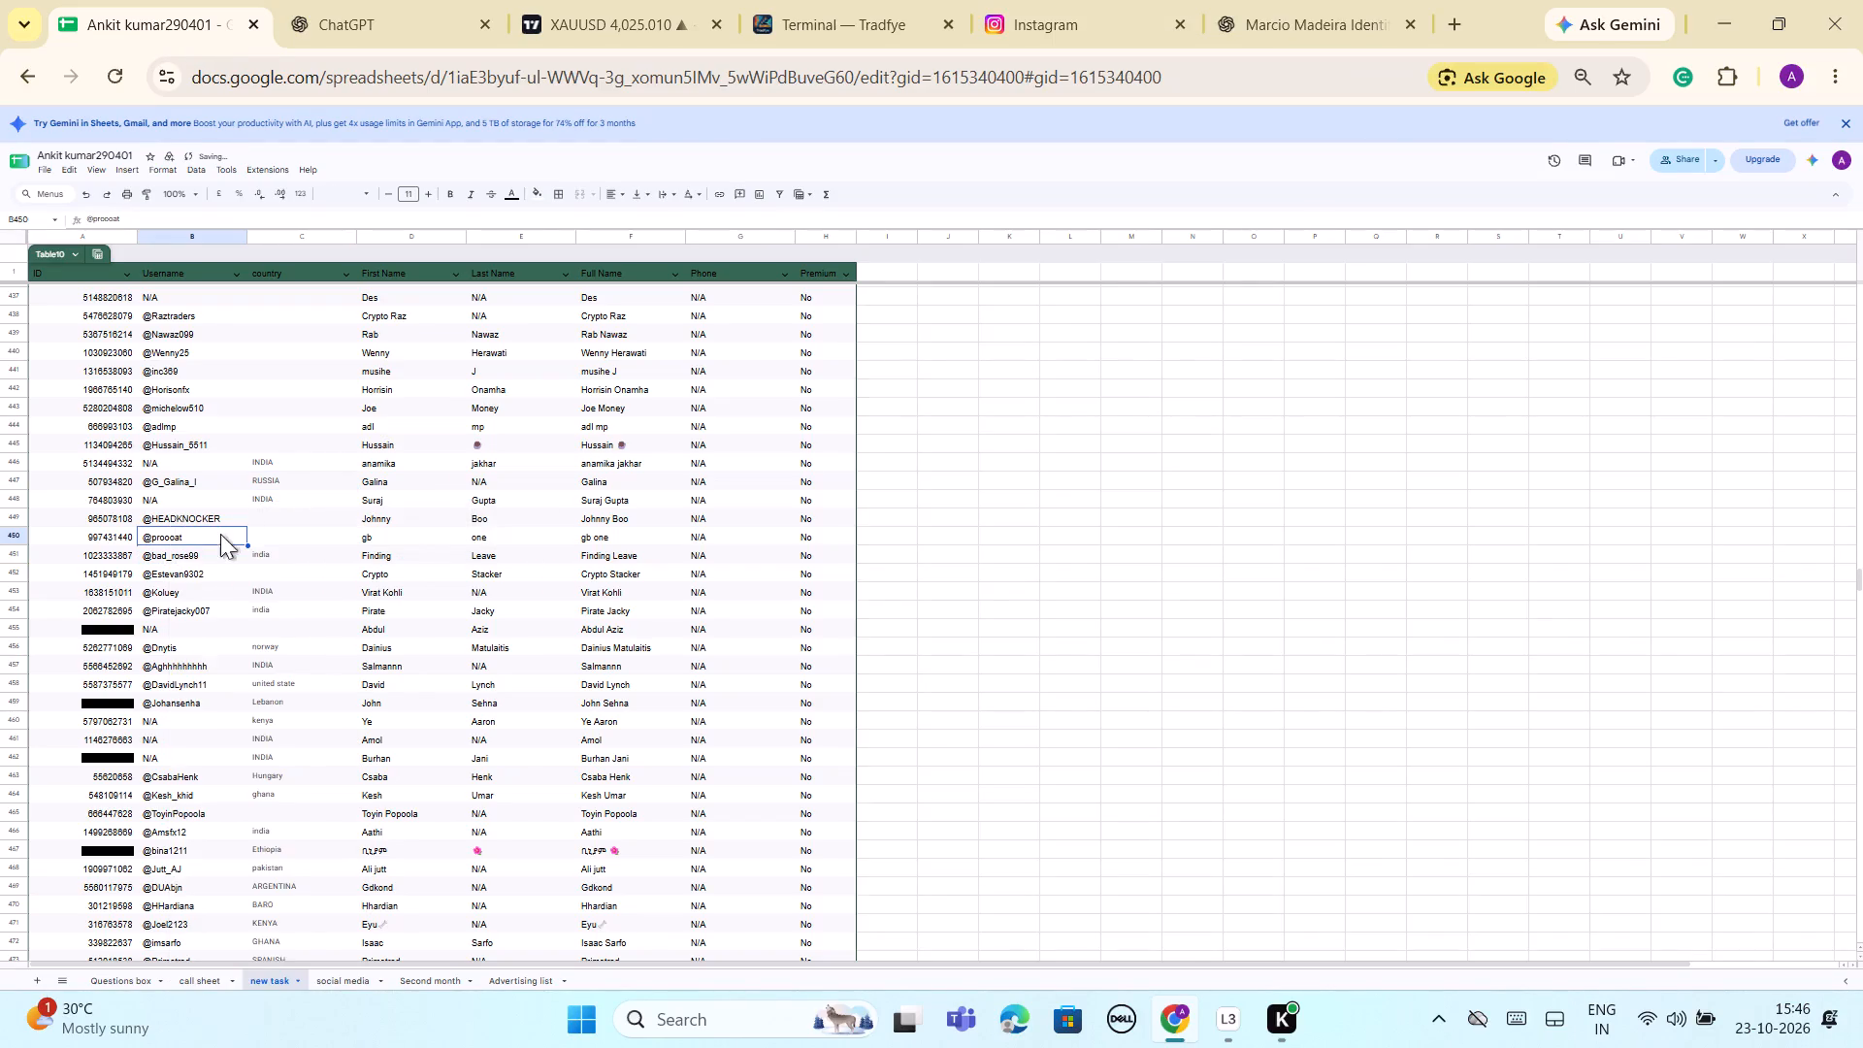
click(1049, 13)
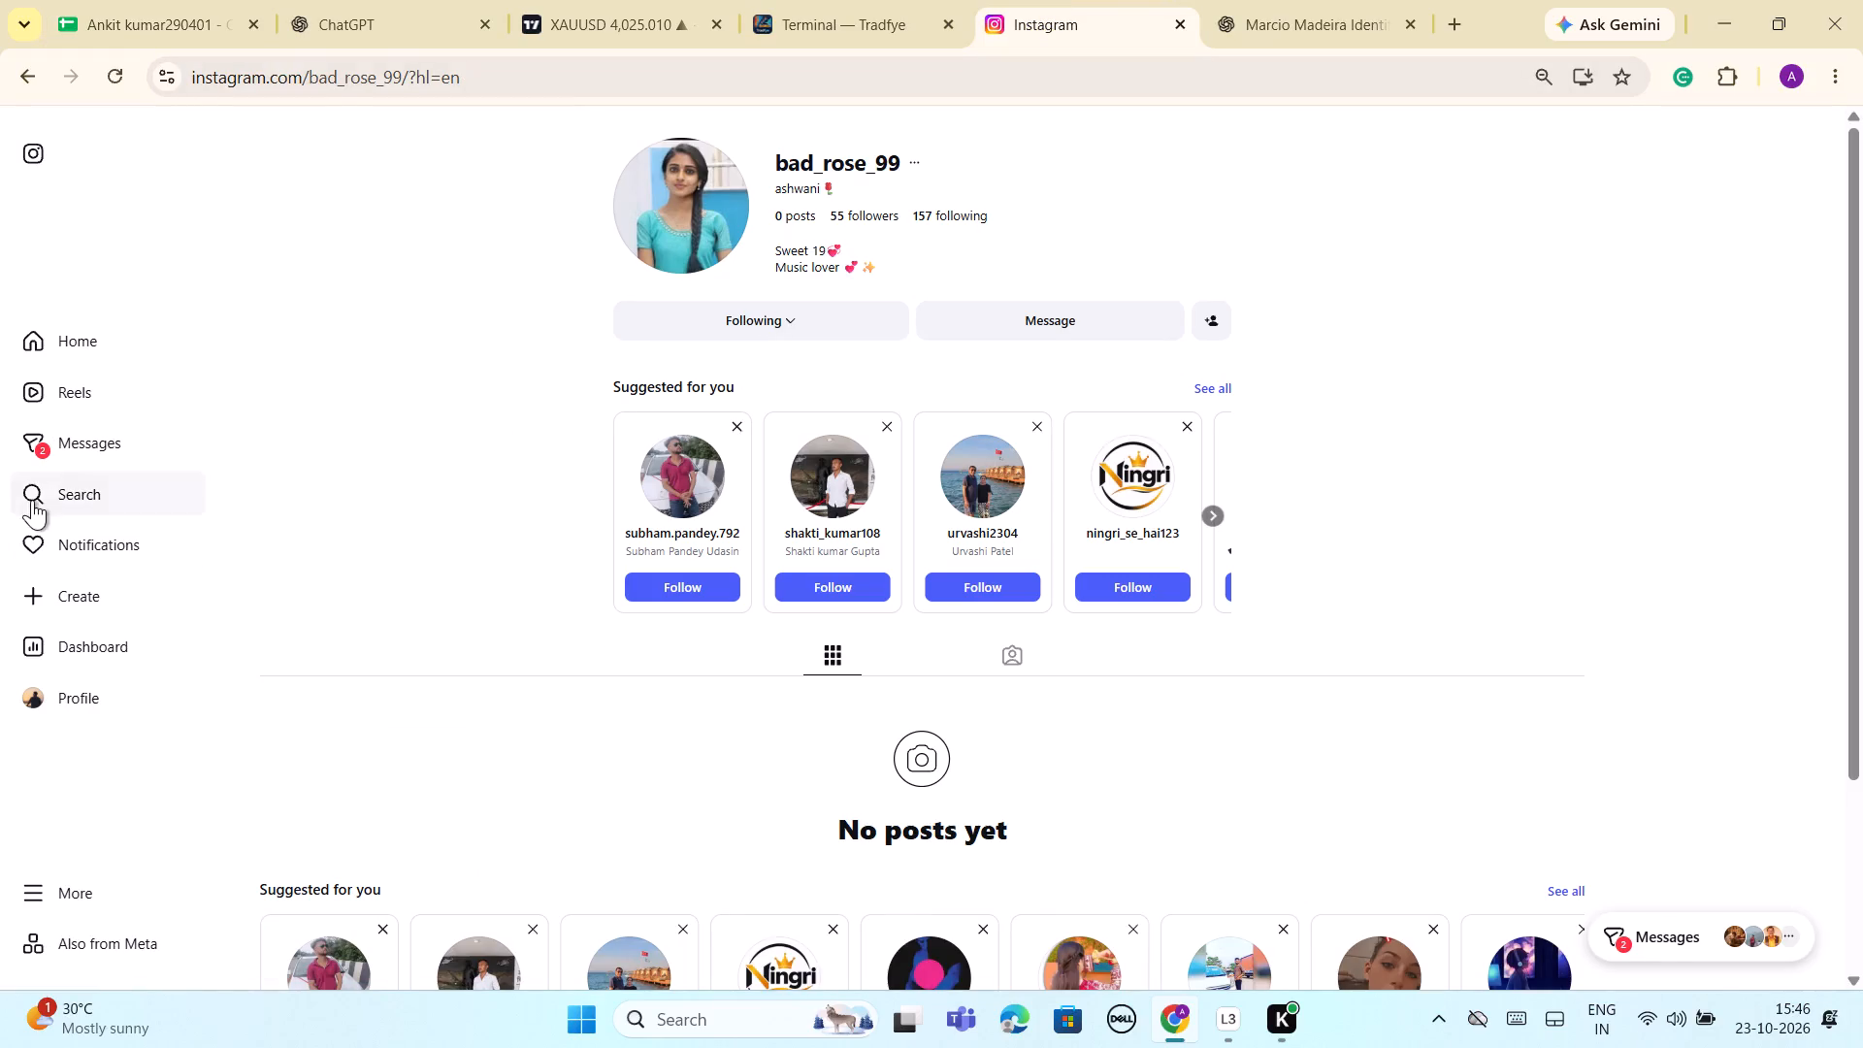
click(32, 500)
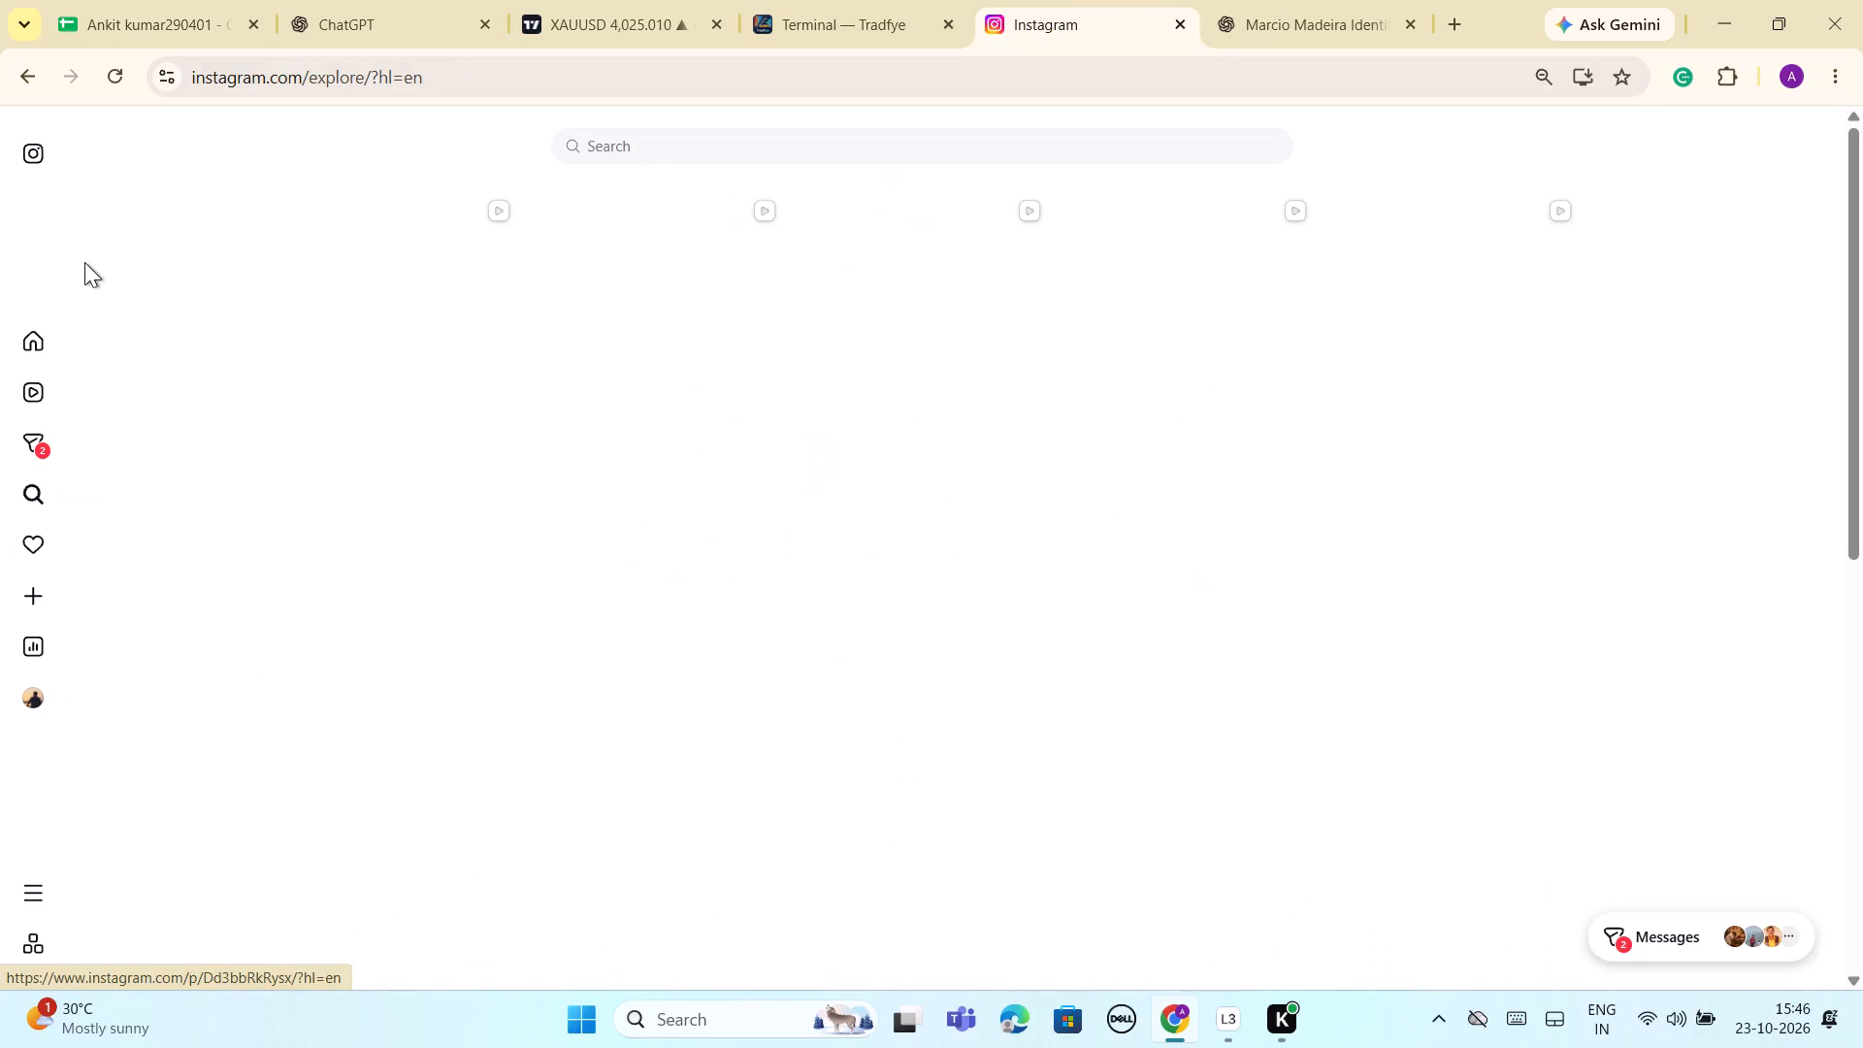
click(679, 140)
right_click(678, 143)
click(804, 423)
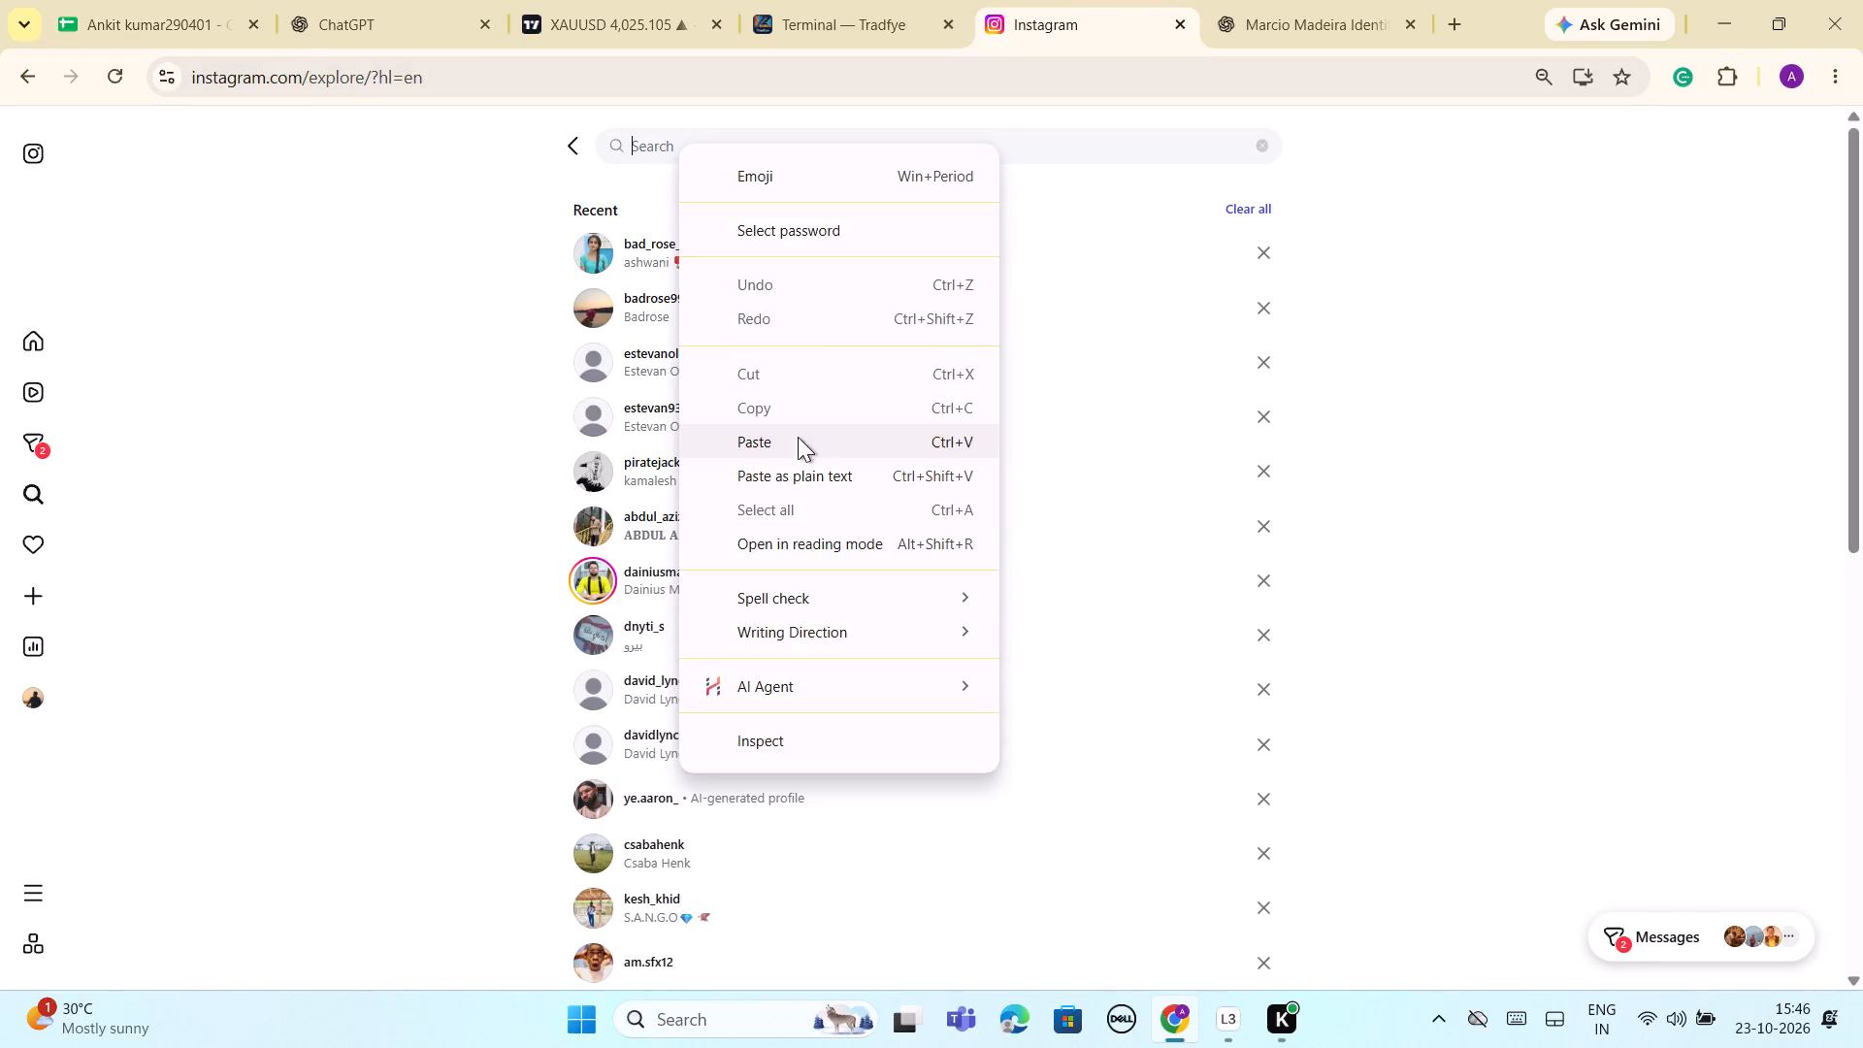
click(797, 439)
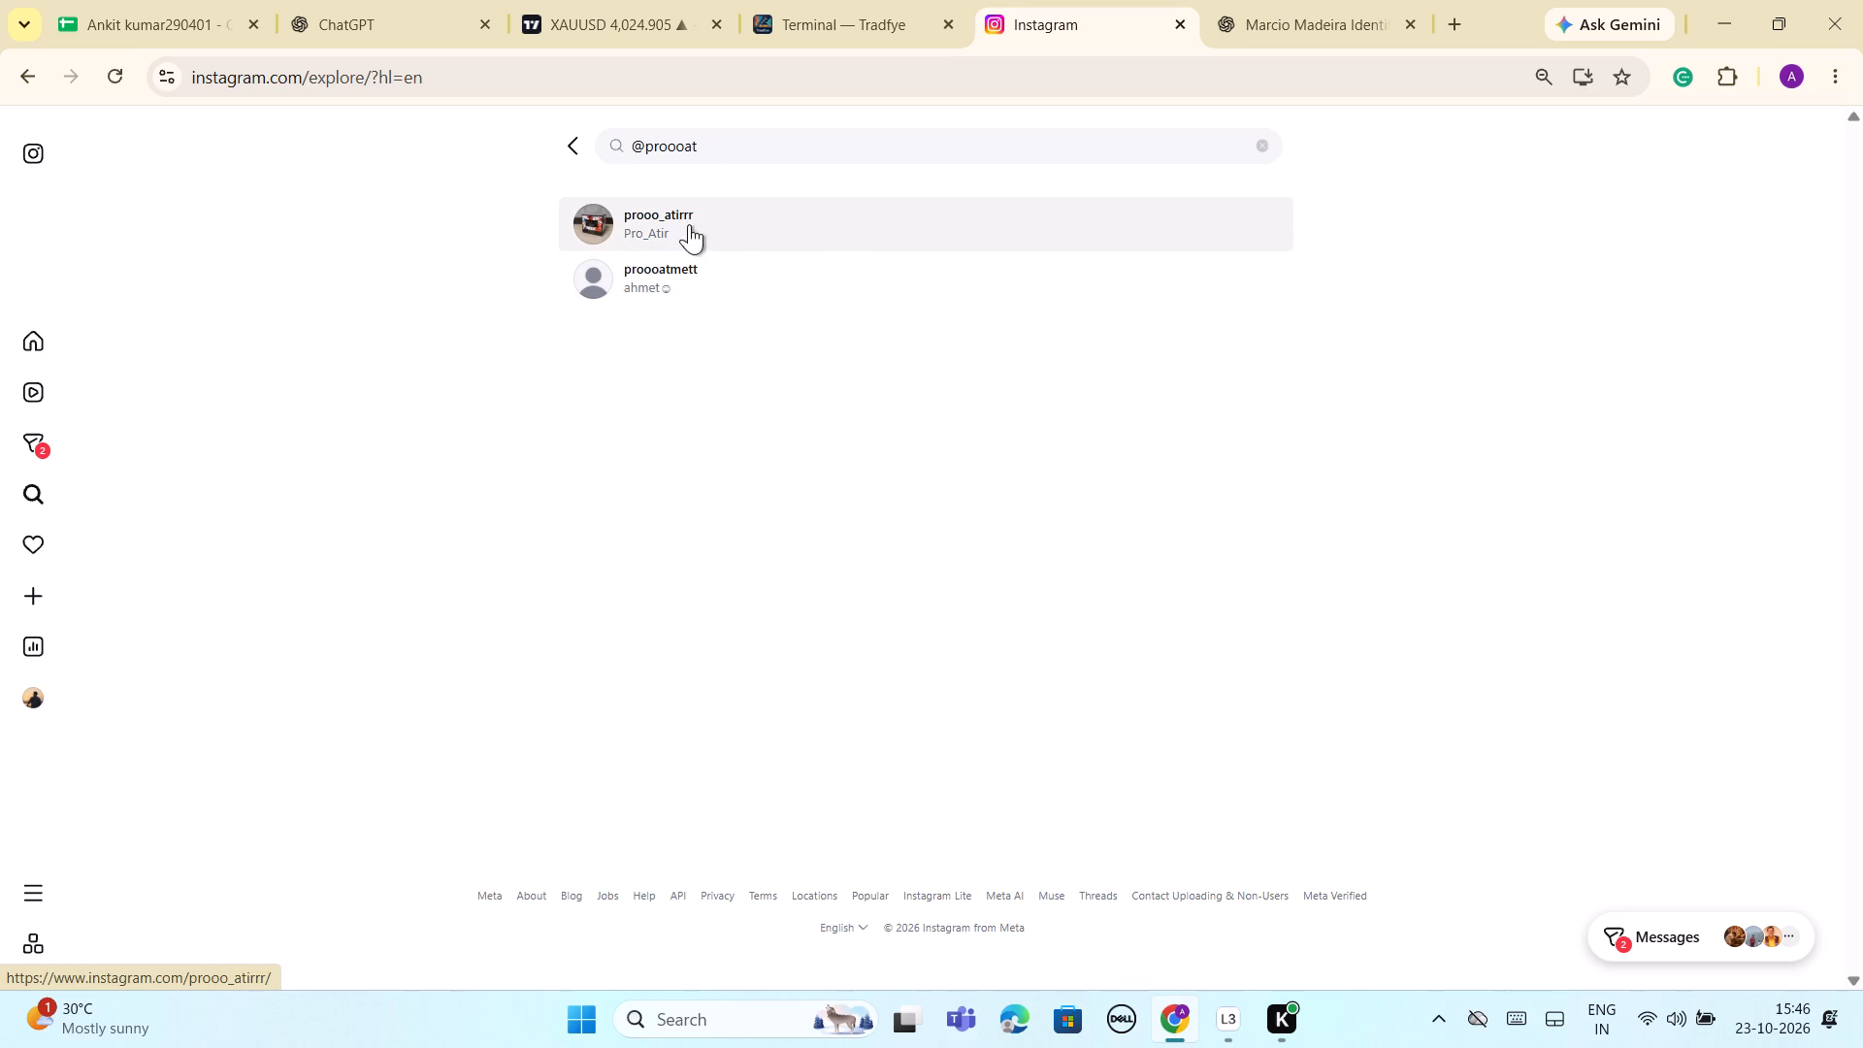
click(175, 29)
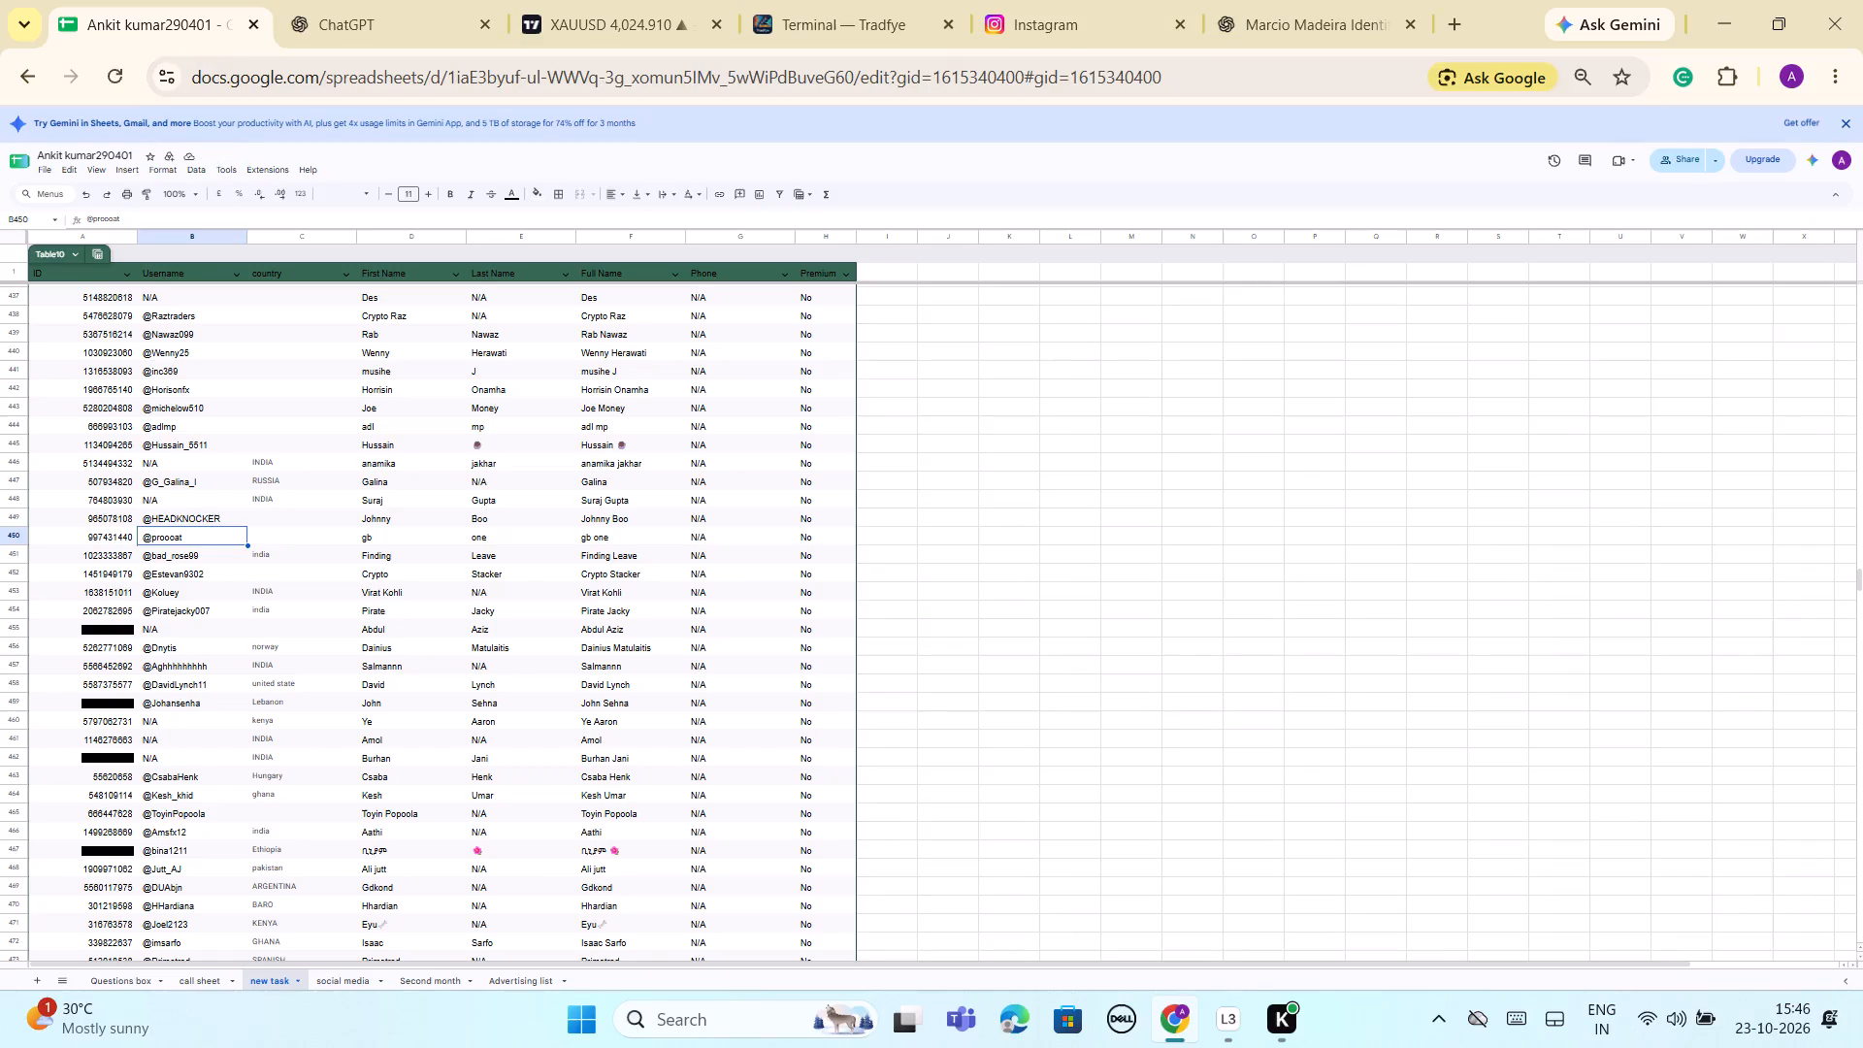
click(597, 541)
right_click(597, 541)
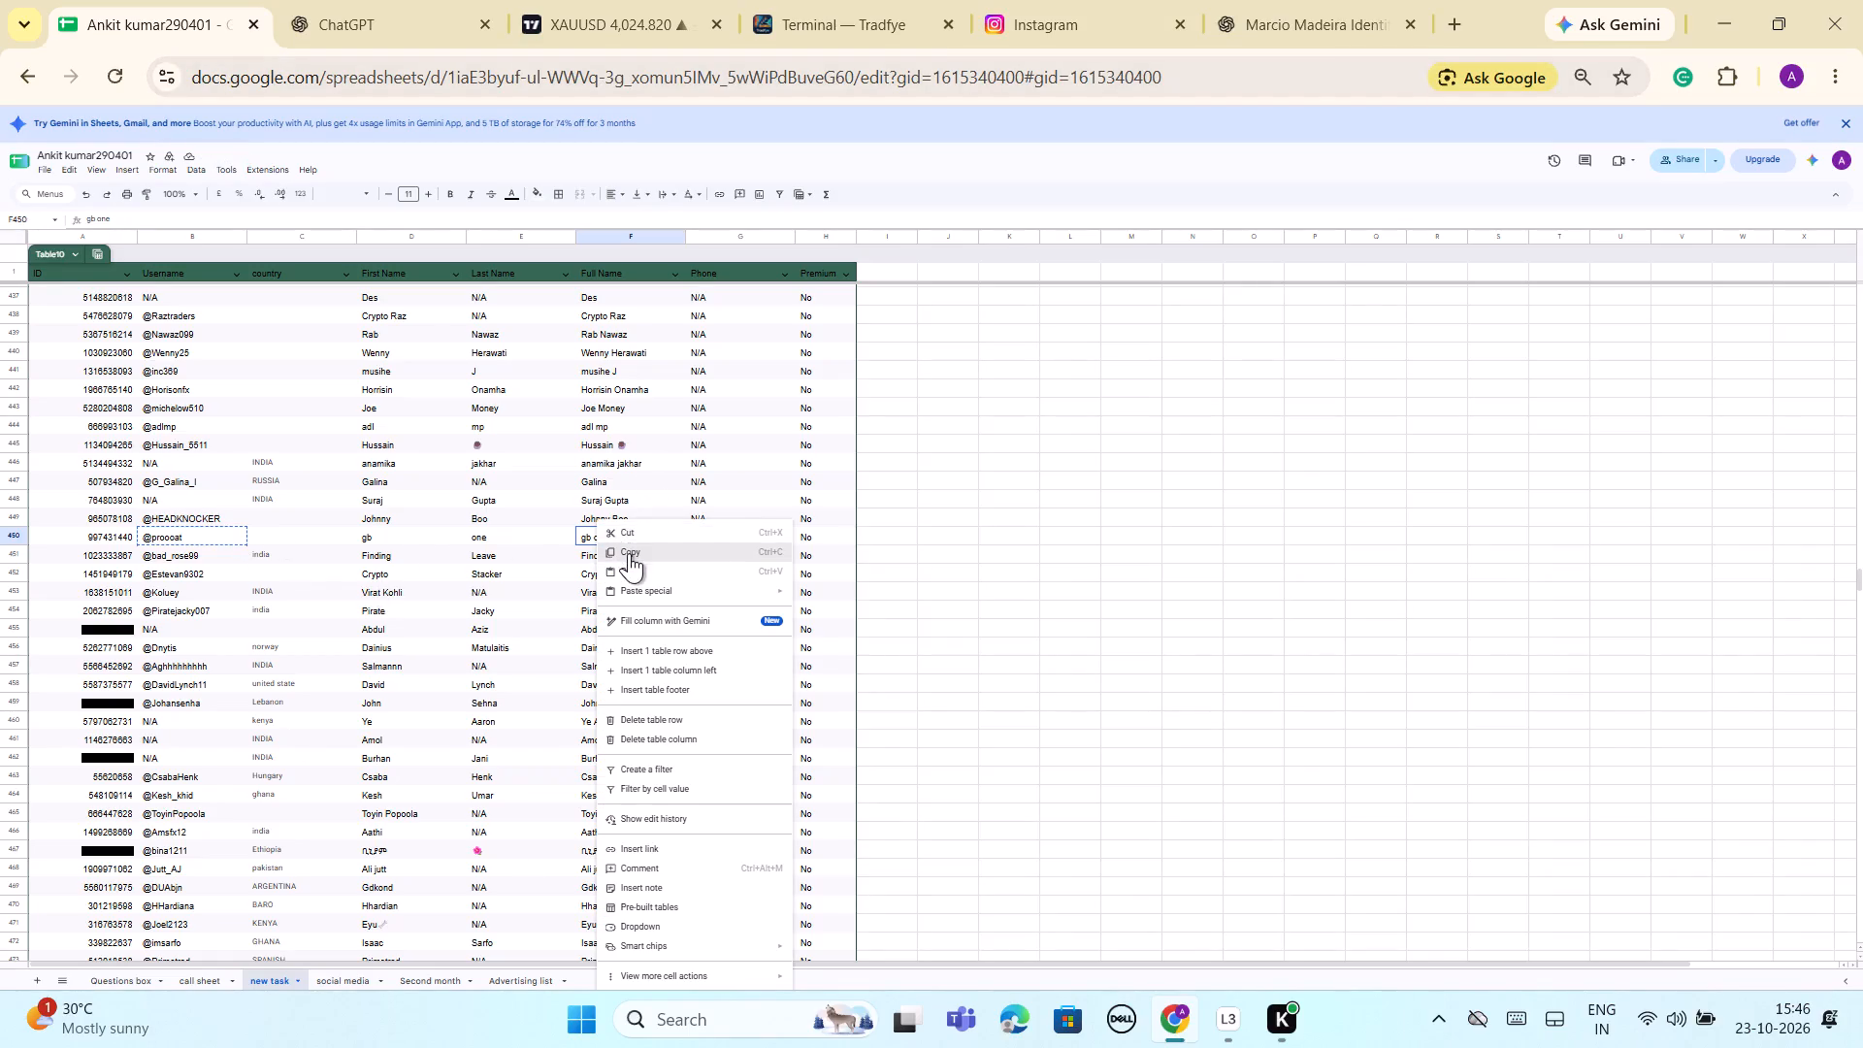
click(629, 553)
click(1091, 26)
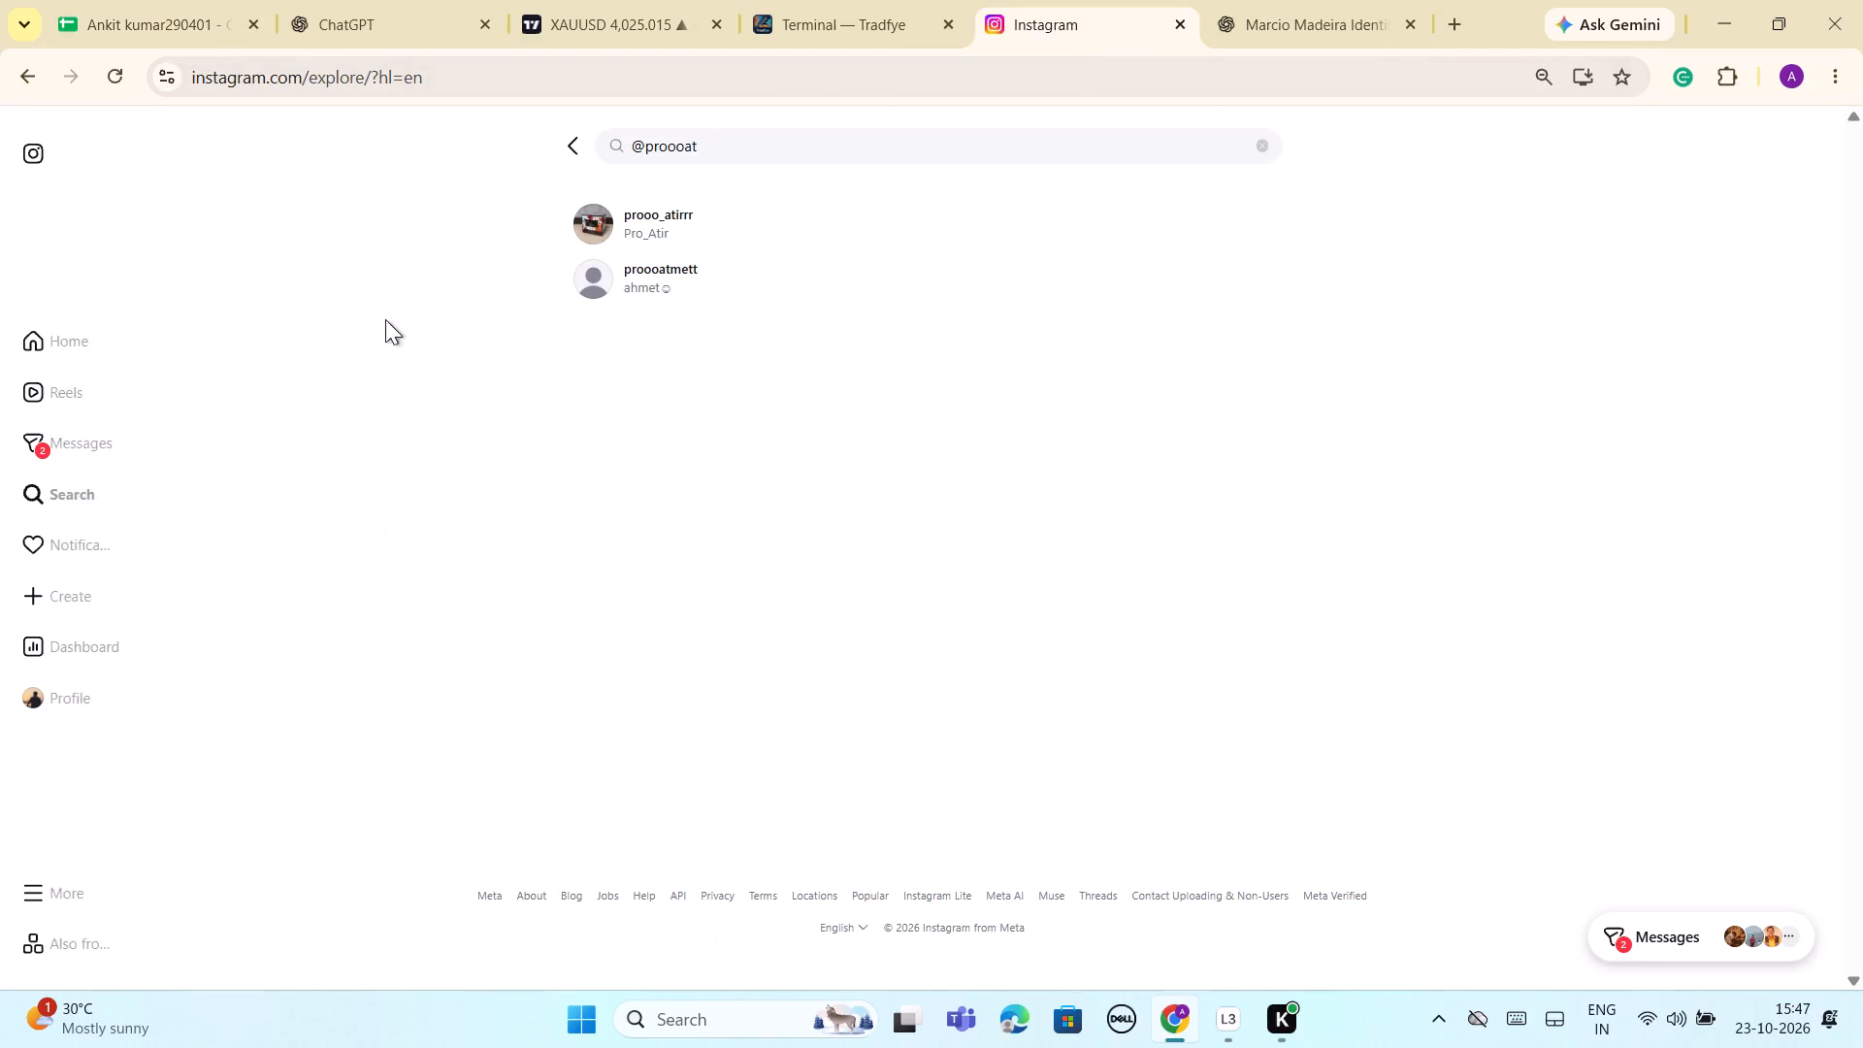
click(1269, 142)
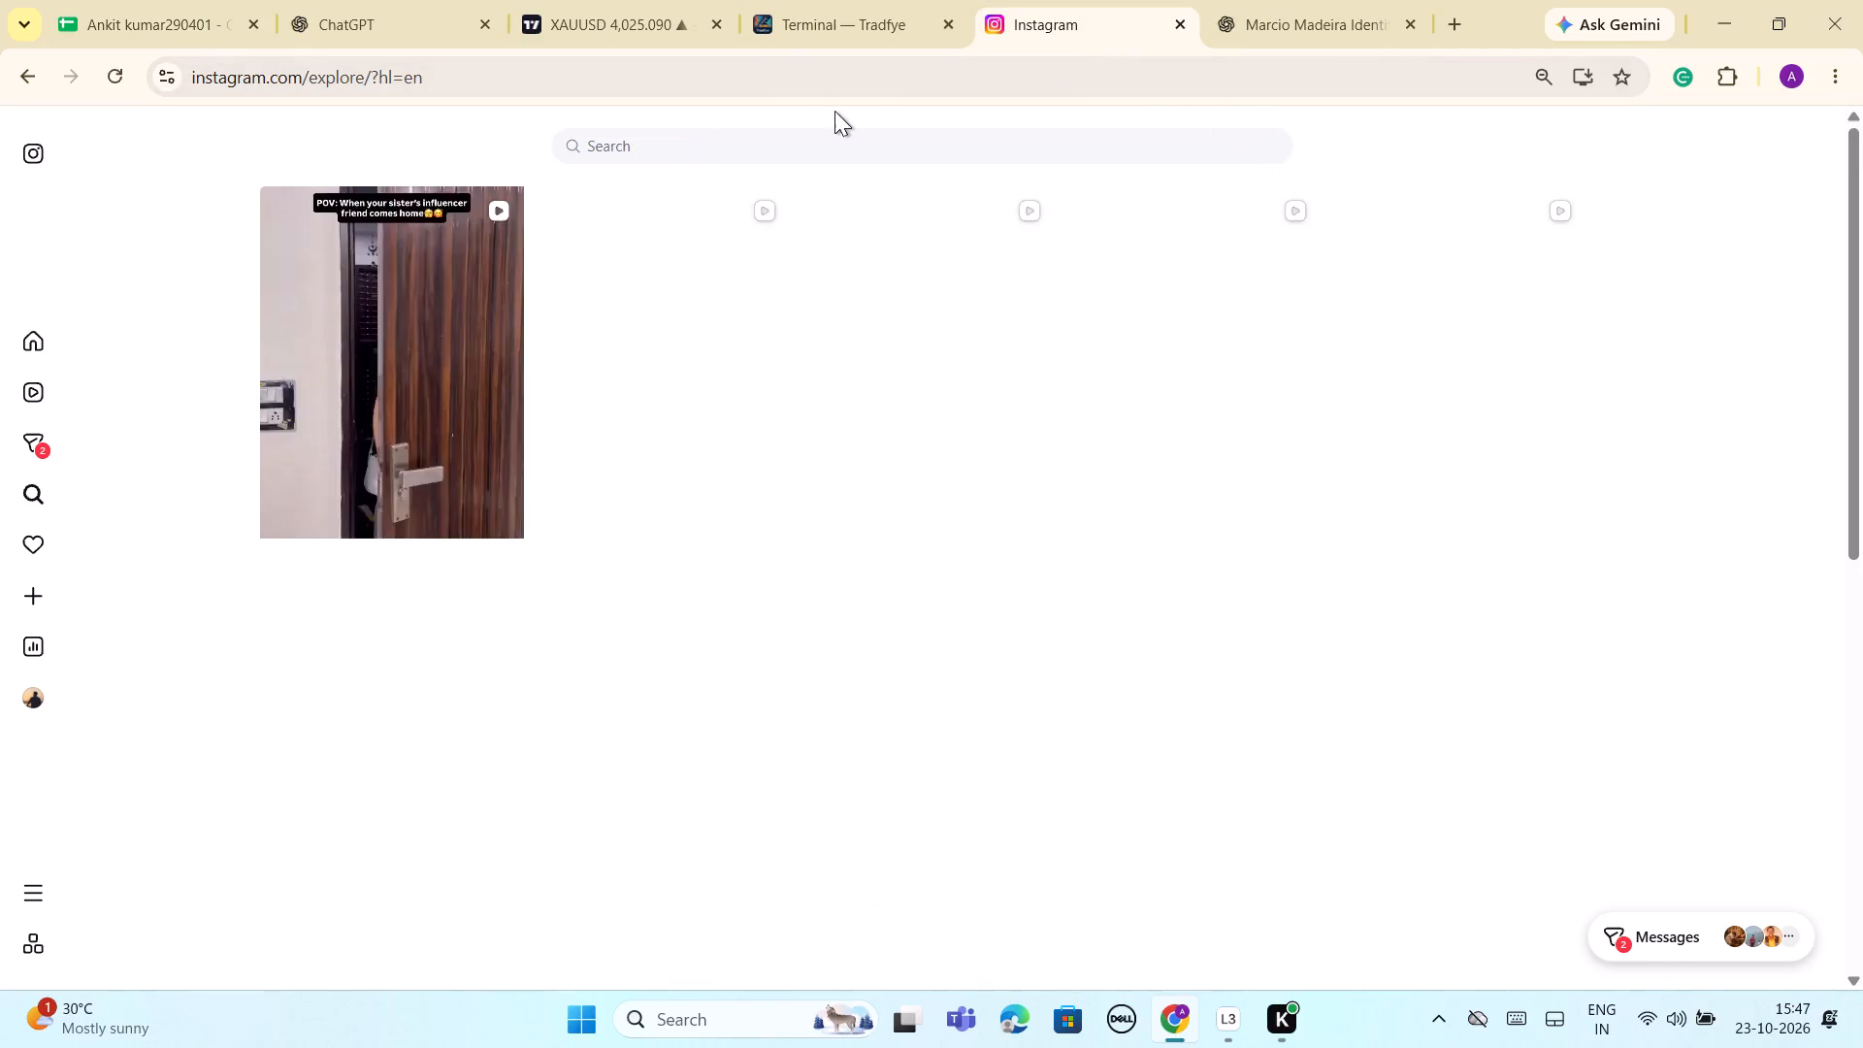
click(717, 123)
click(696, 141)
right_click(696, 141)
click(802, 440)
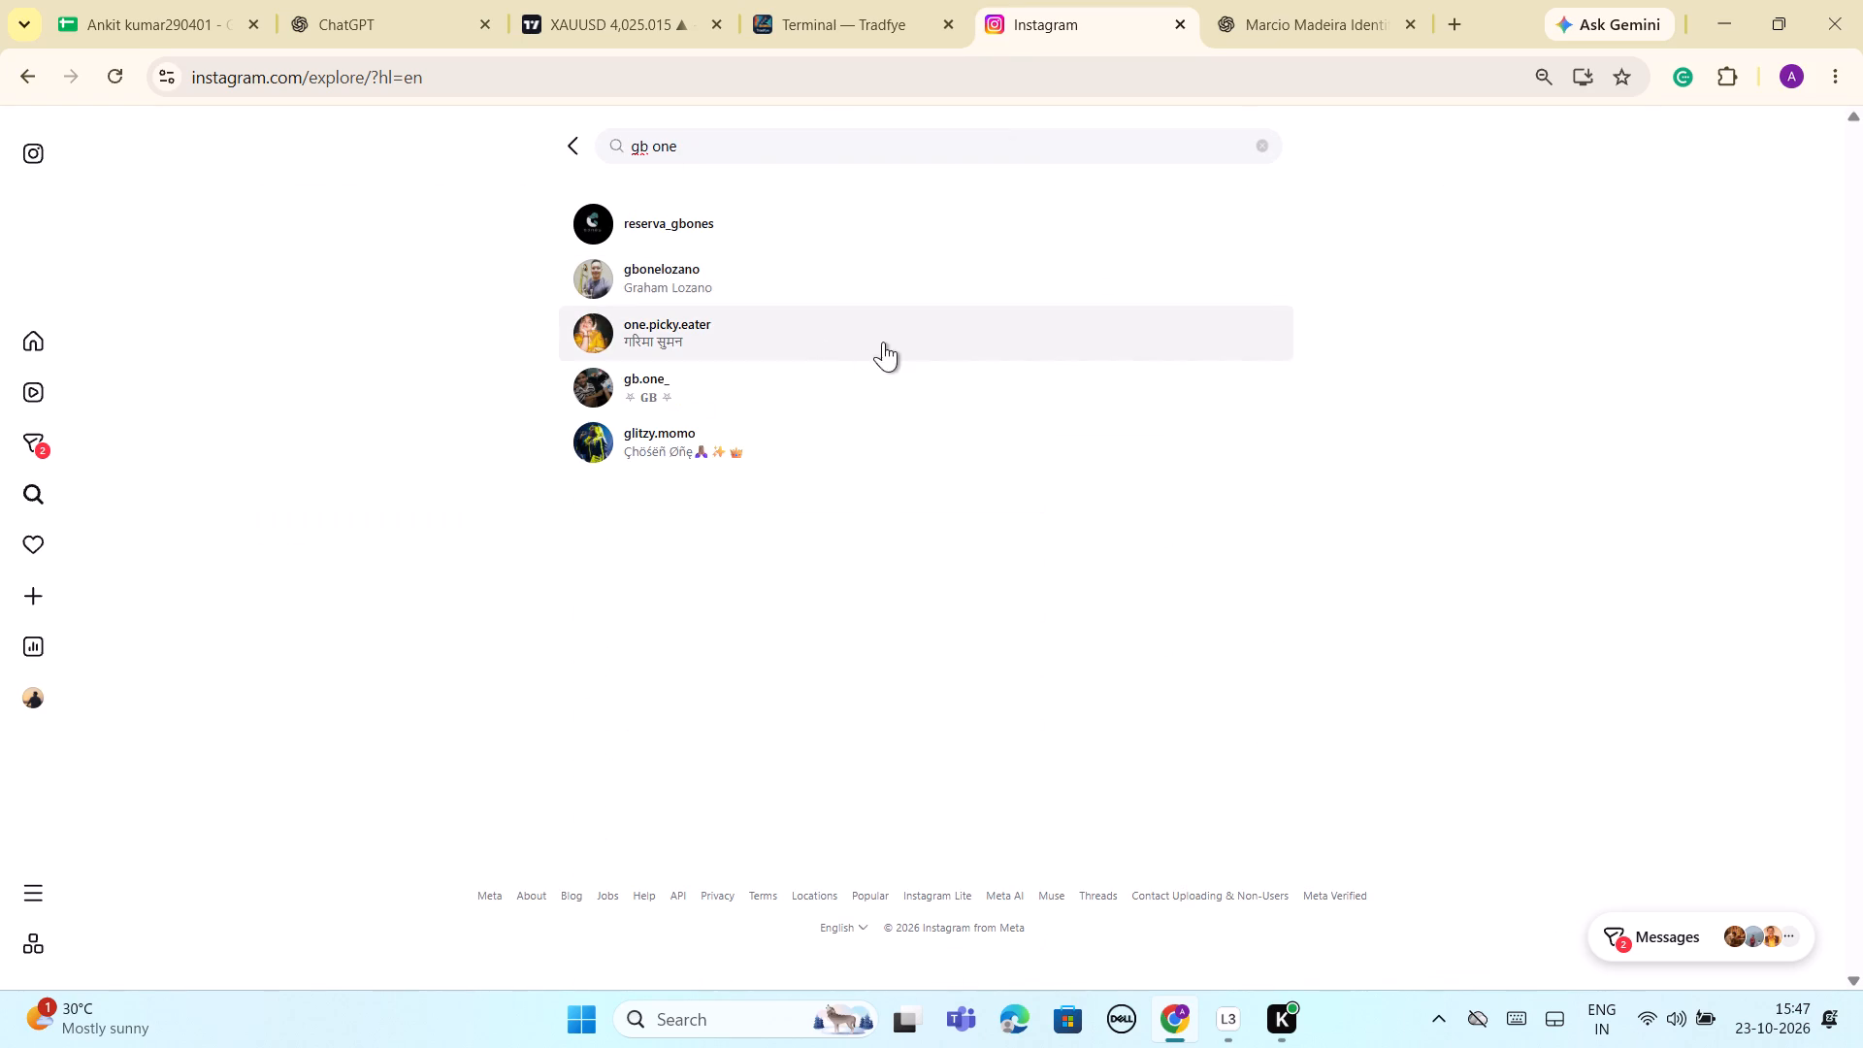
click(658, 384)
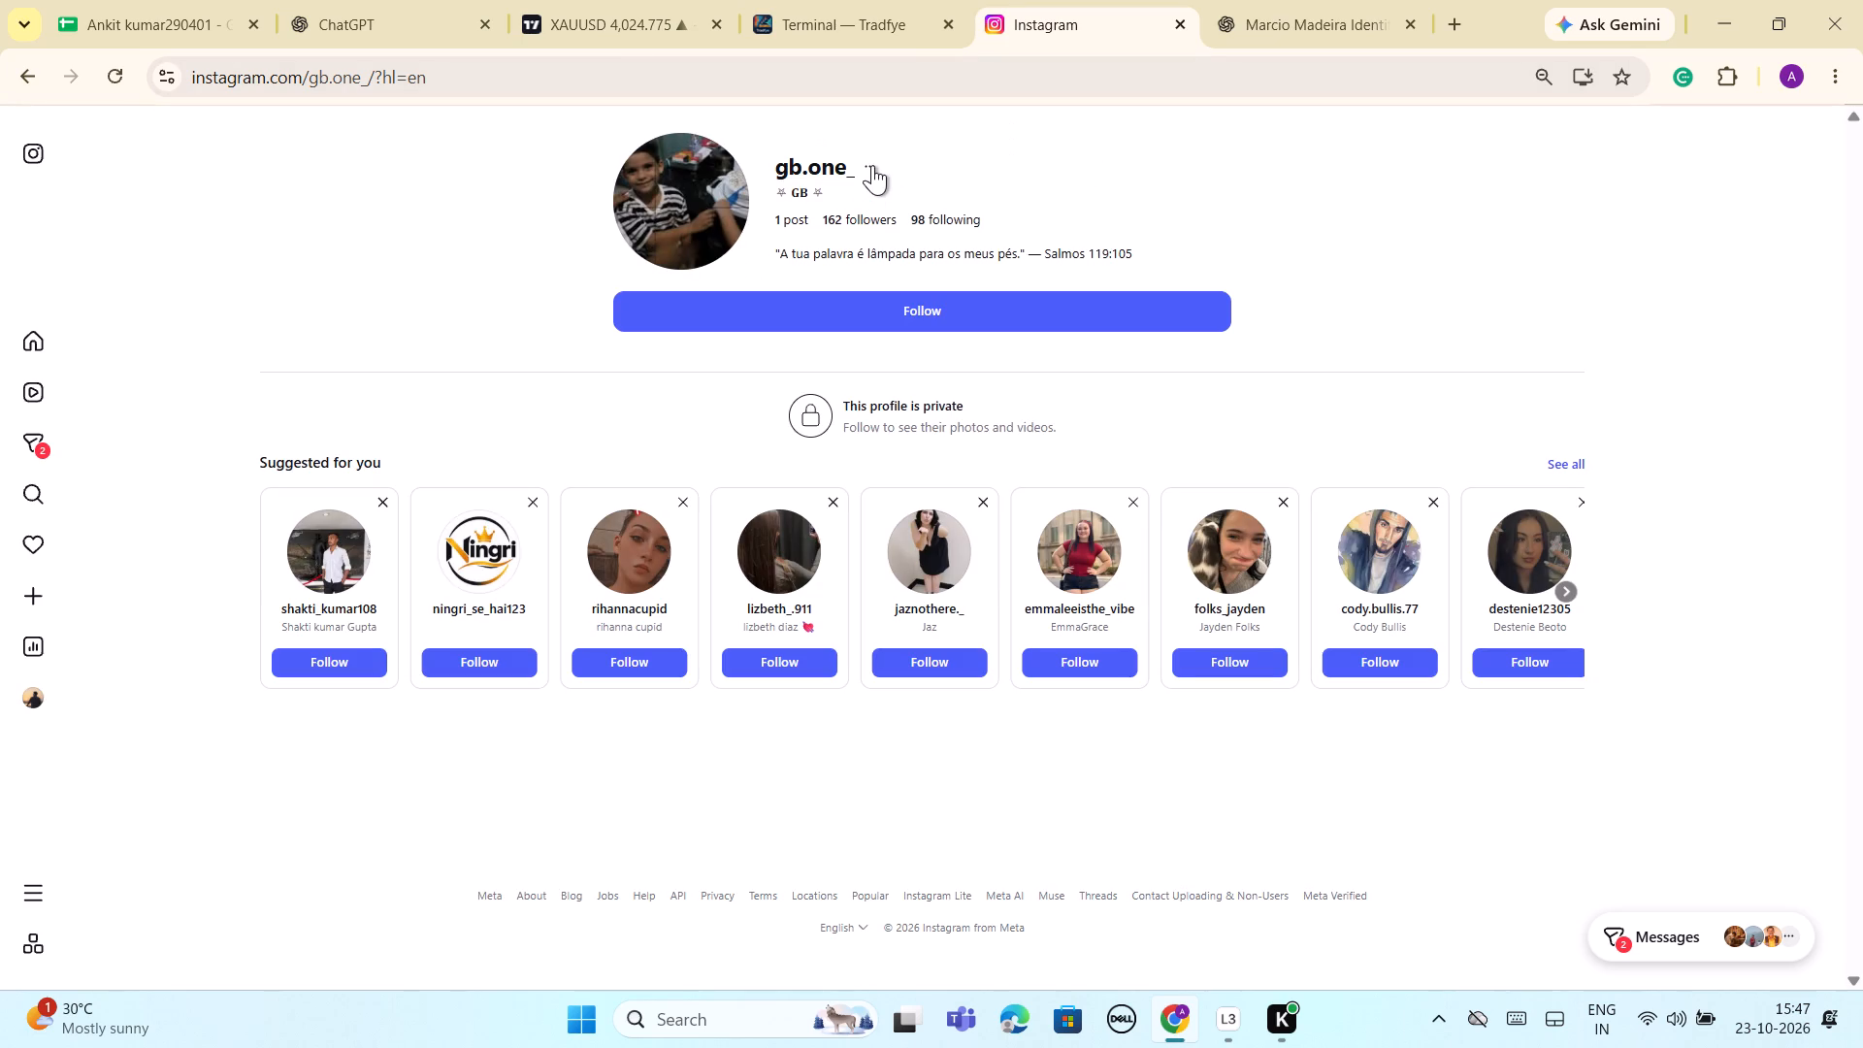
click(872, 165)
click(946, 395)
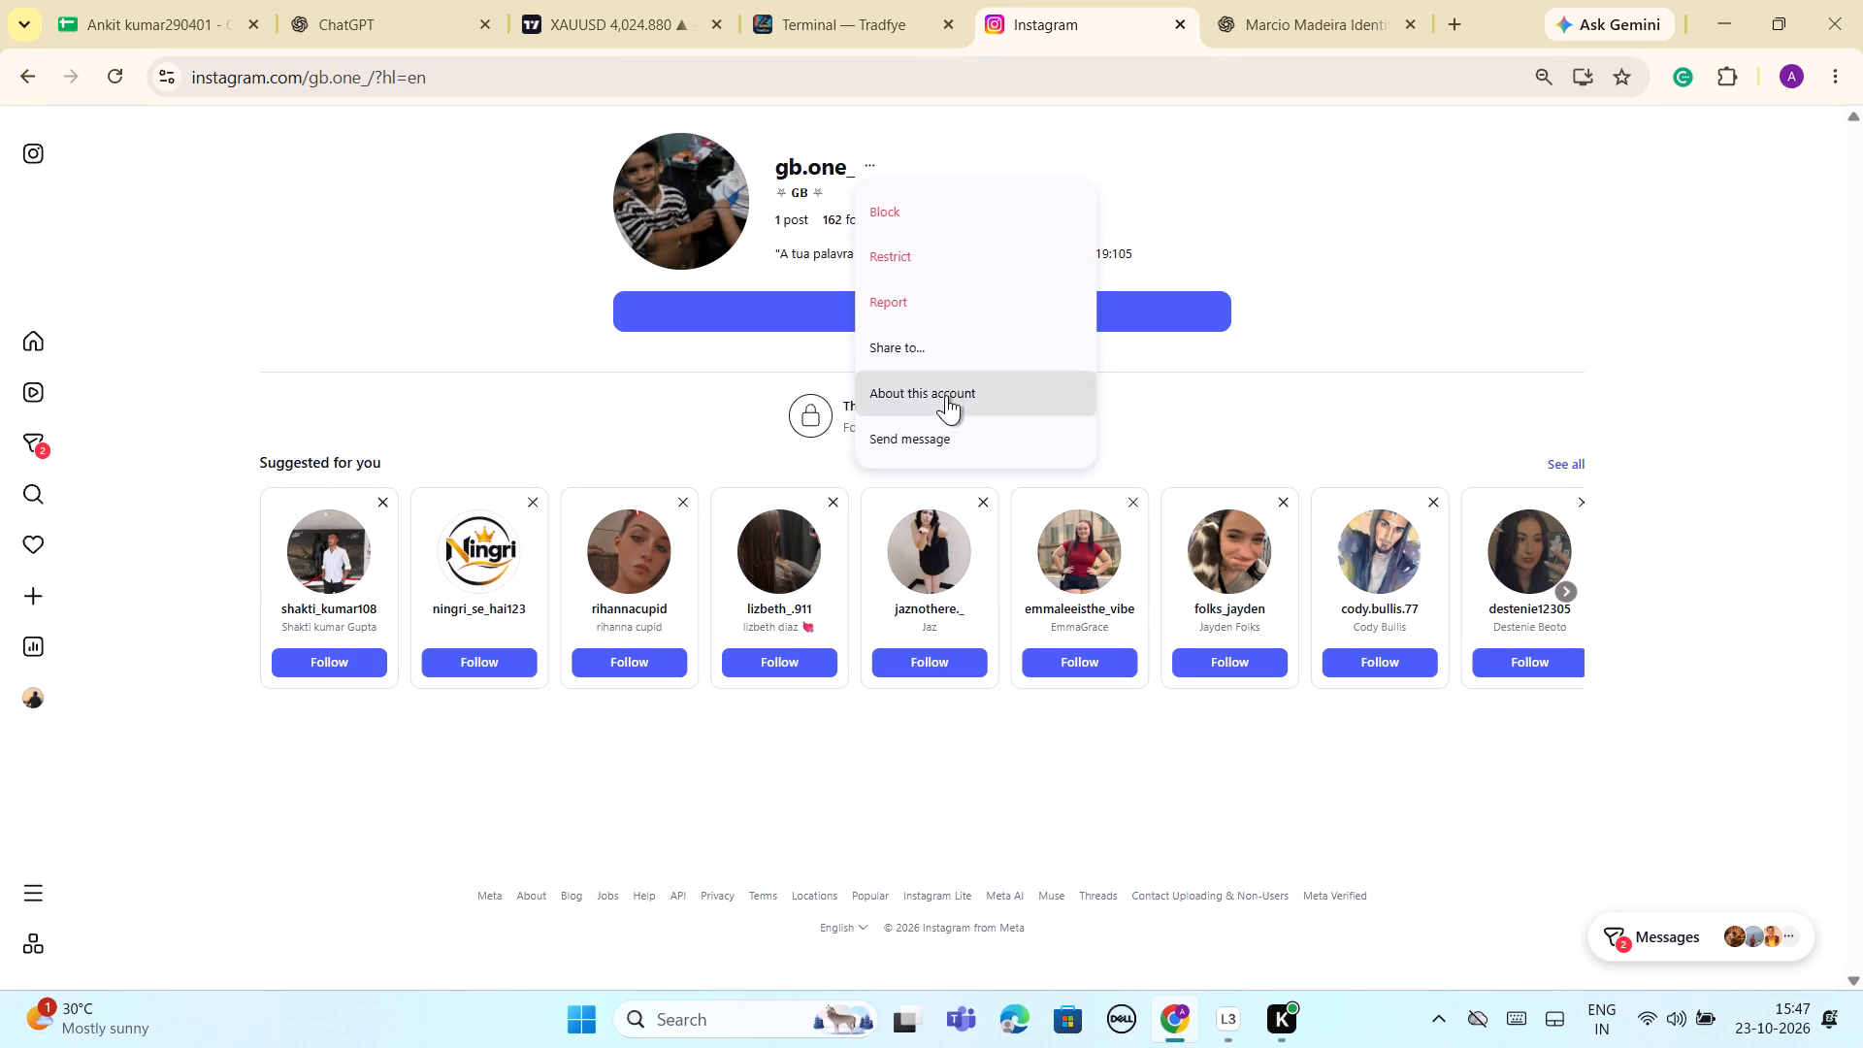
click(1273, 213)
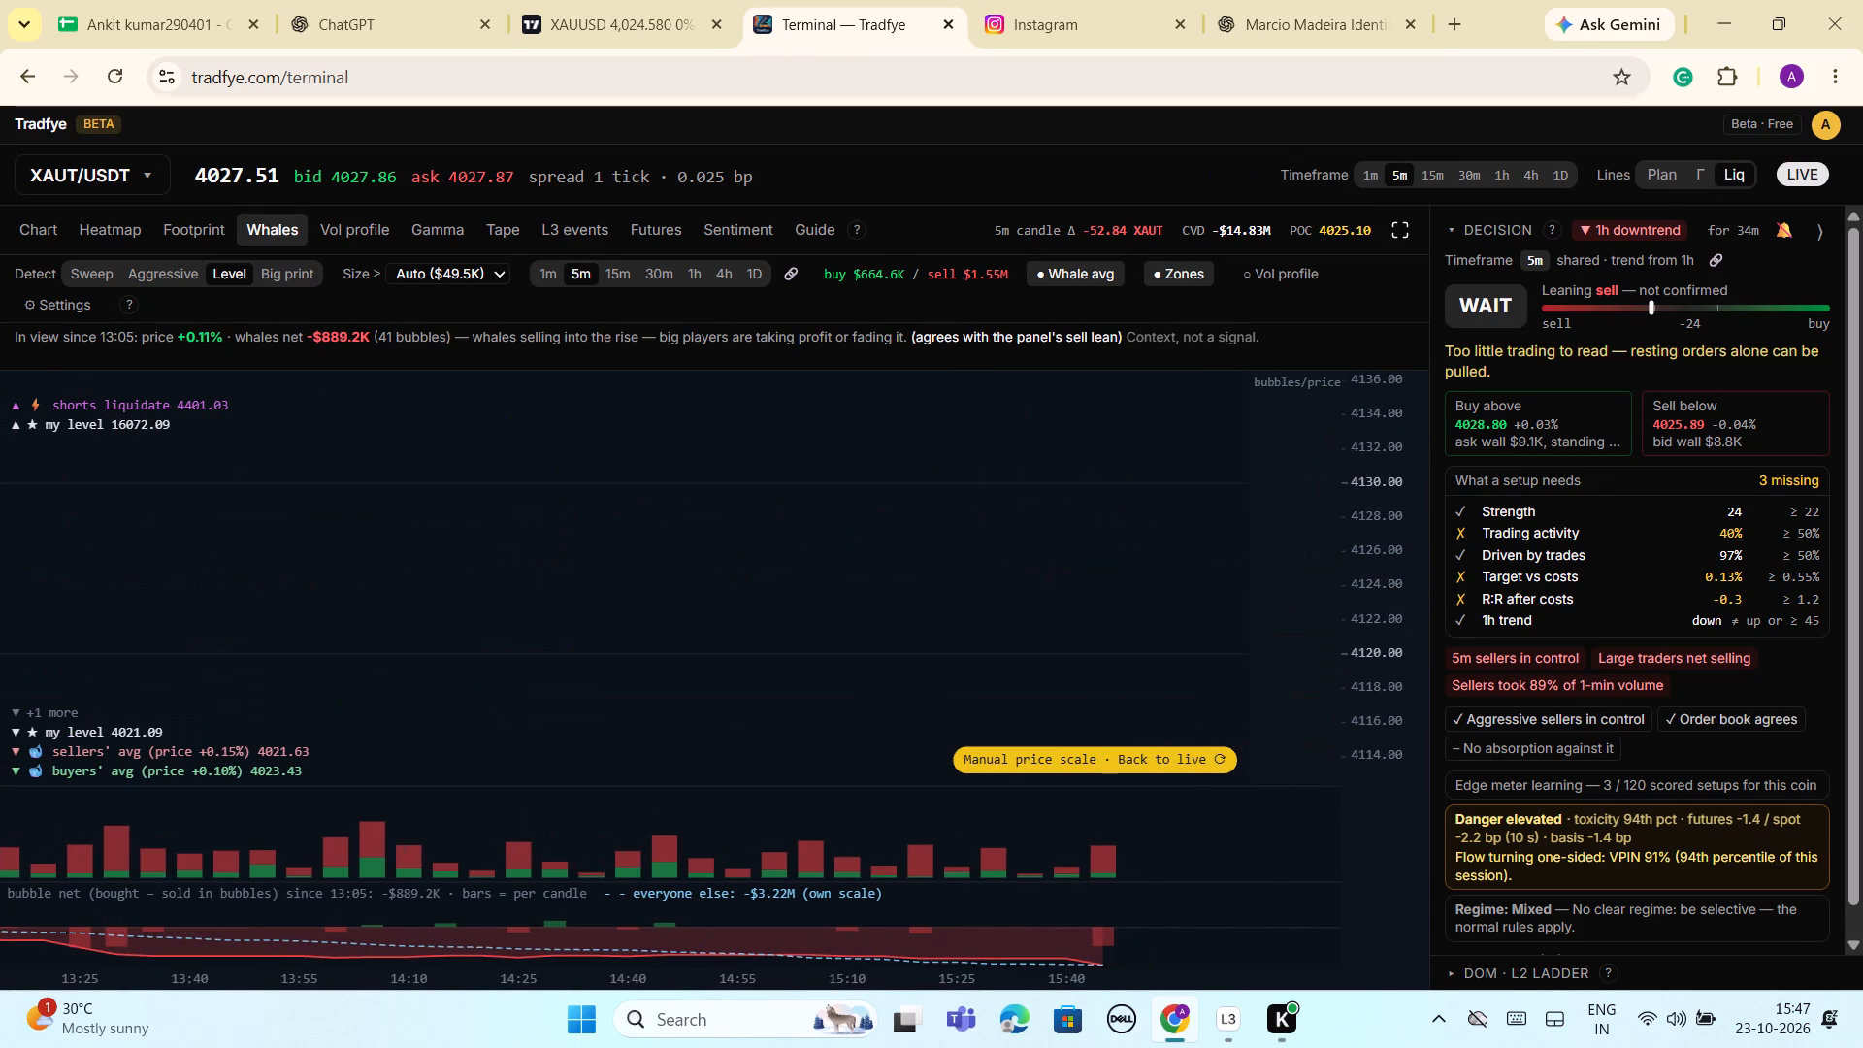
drag(1200, 535, 1179, 399)
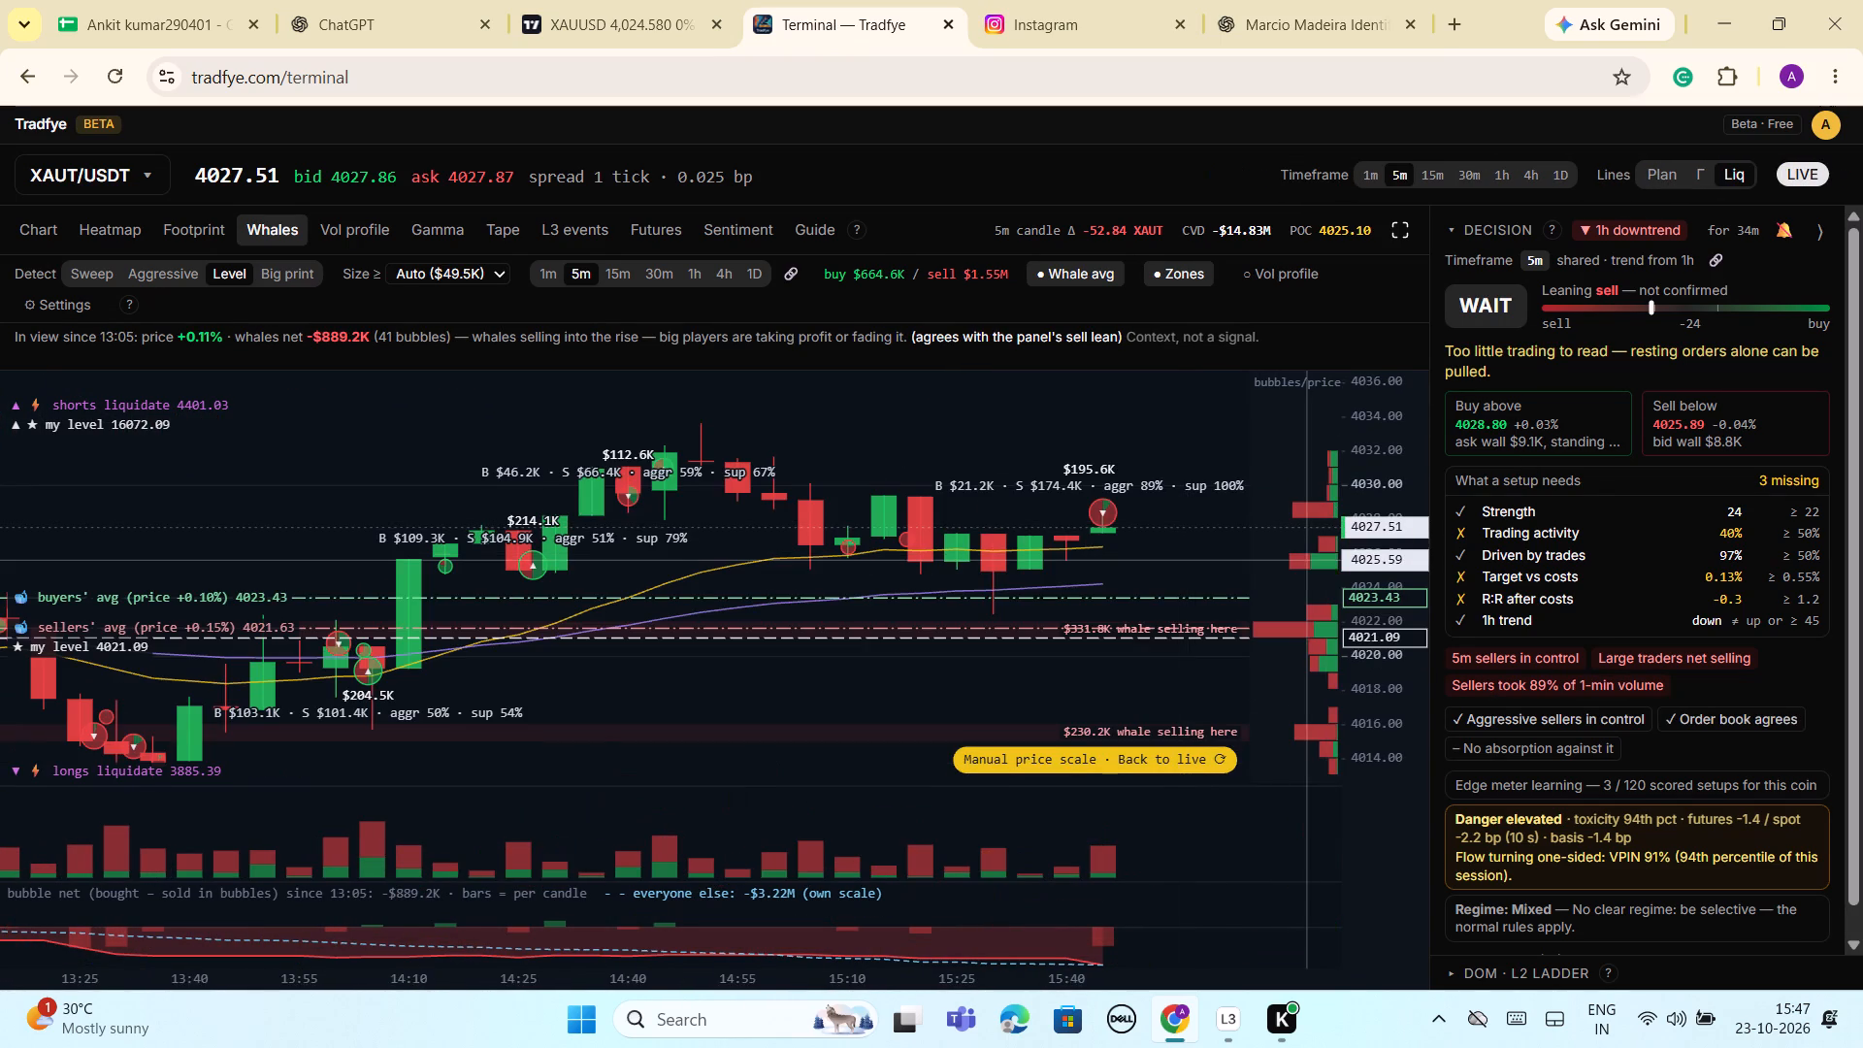
drag(1319, 561, 1325, 526)
drag(1196, 553, 1200, 624)
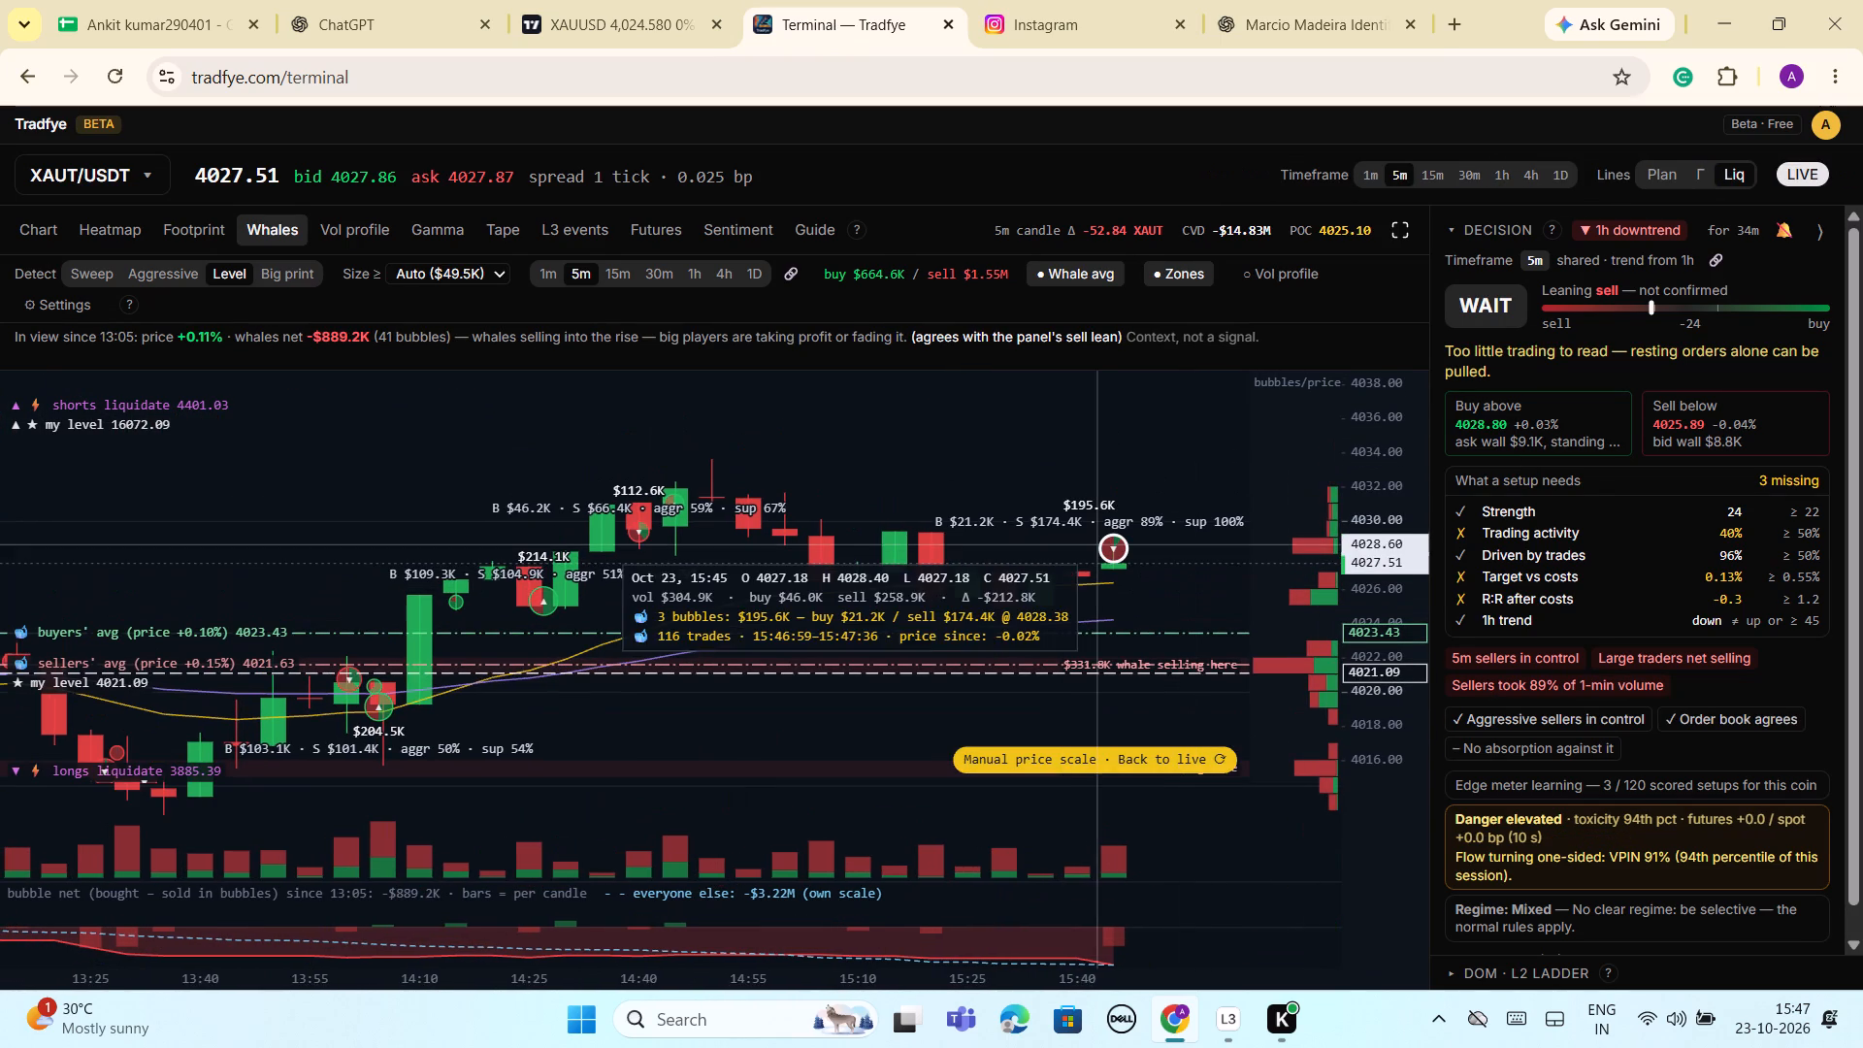